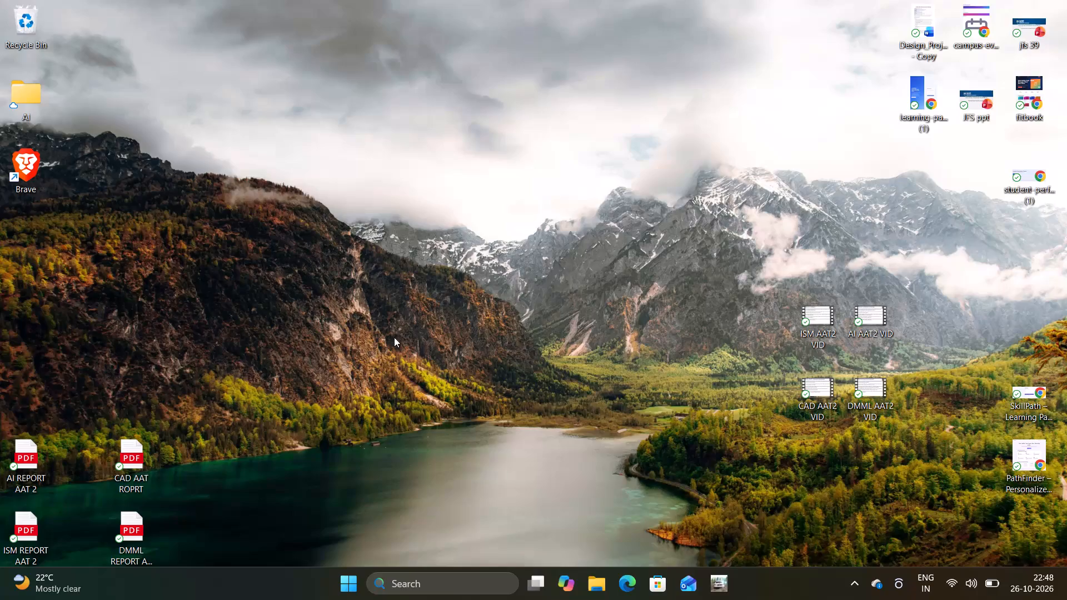
pyautogui.click(451, 476)
pyautogui.write('ch')
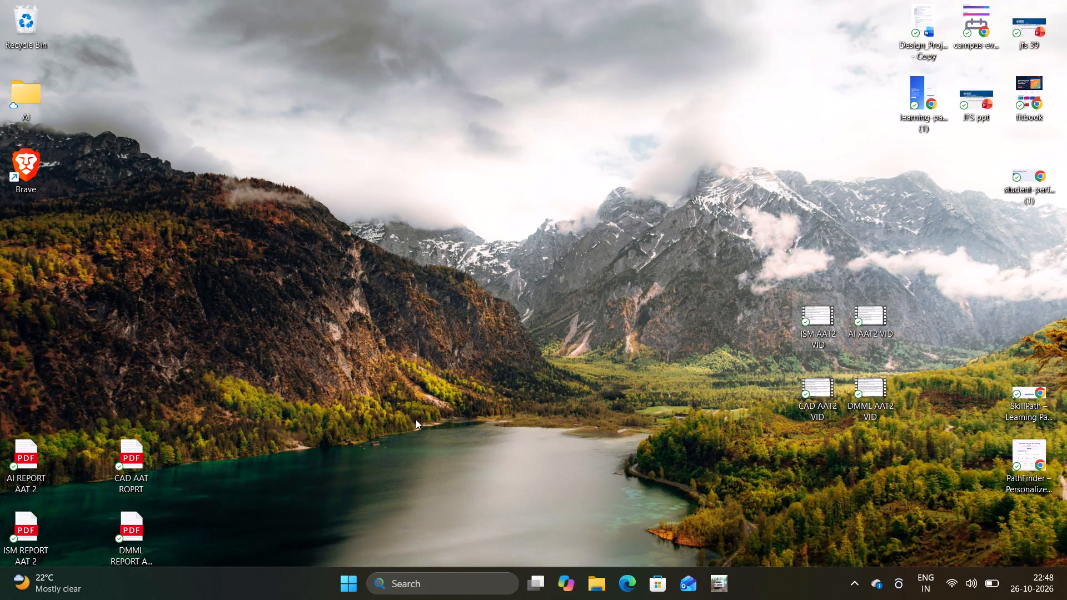
pyautogui.click(346, 588)
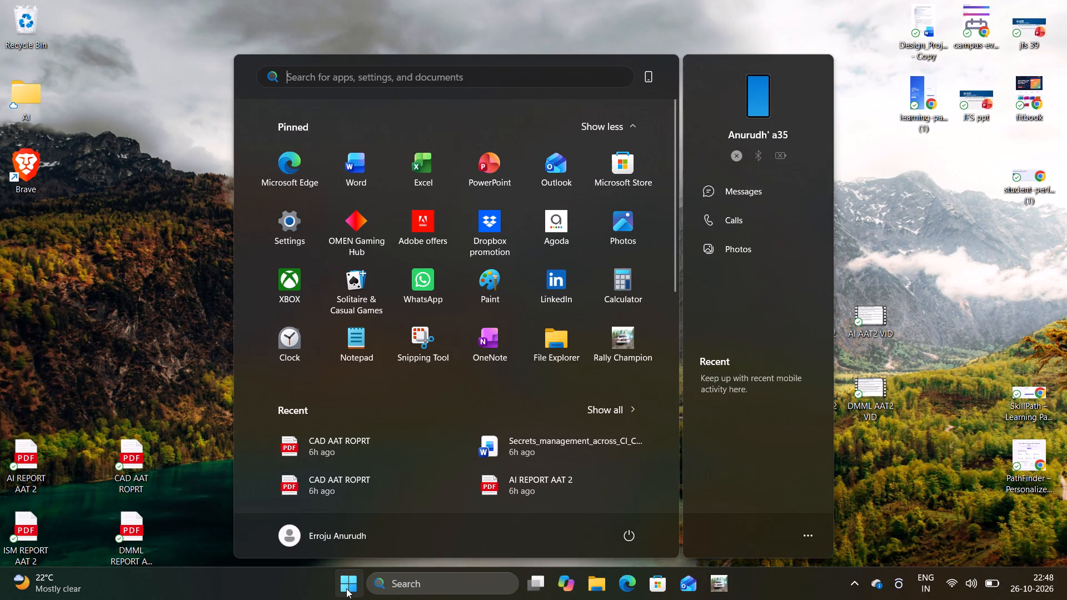
pyautogui.write('ch')
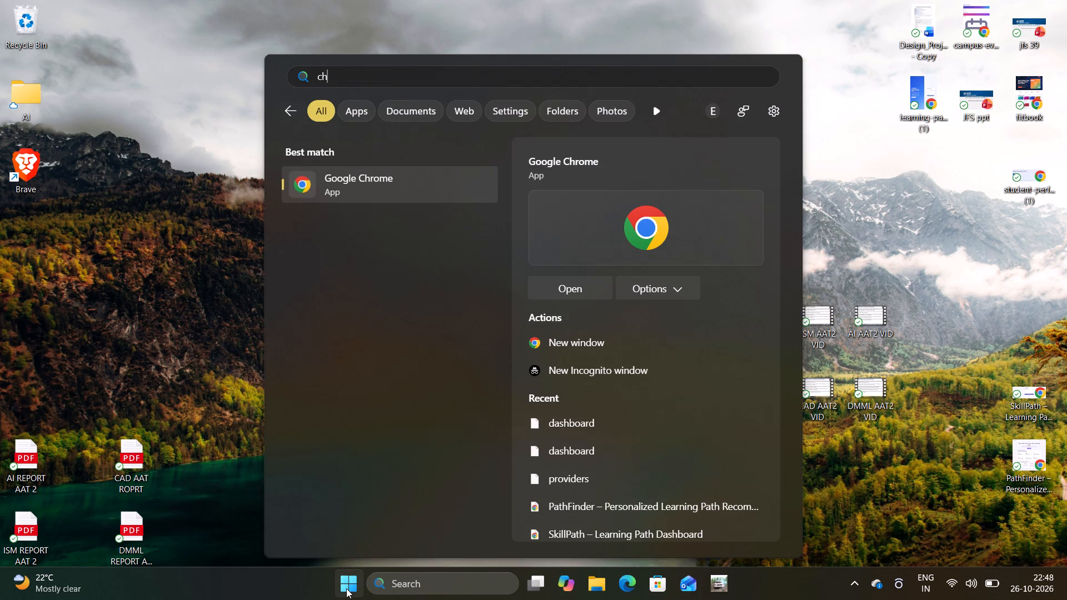
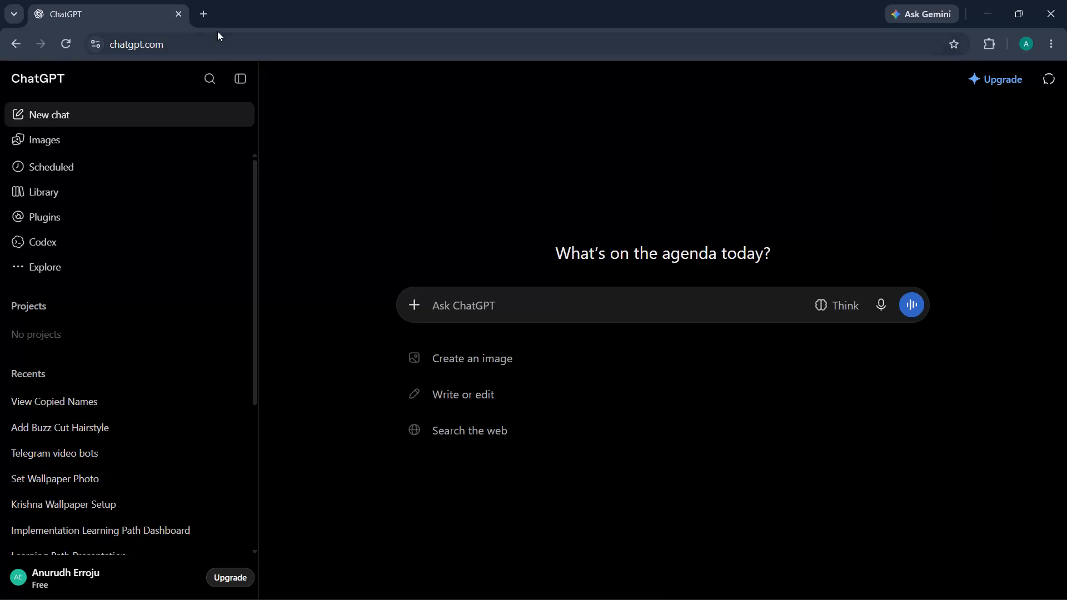
# In a new tab, search Google for "pdf to ppt converter" and open the iLovePDF Convert PDF to PowerPoint result.
pyautogui.click(207, 13)
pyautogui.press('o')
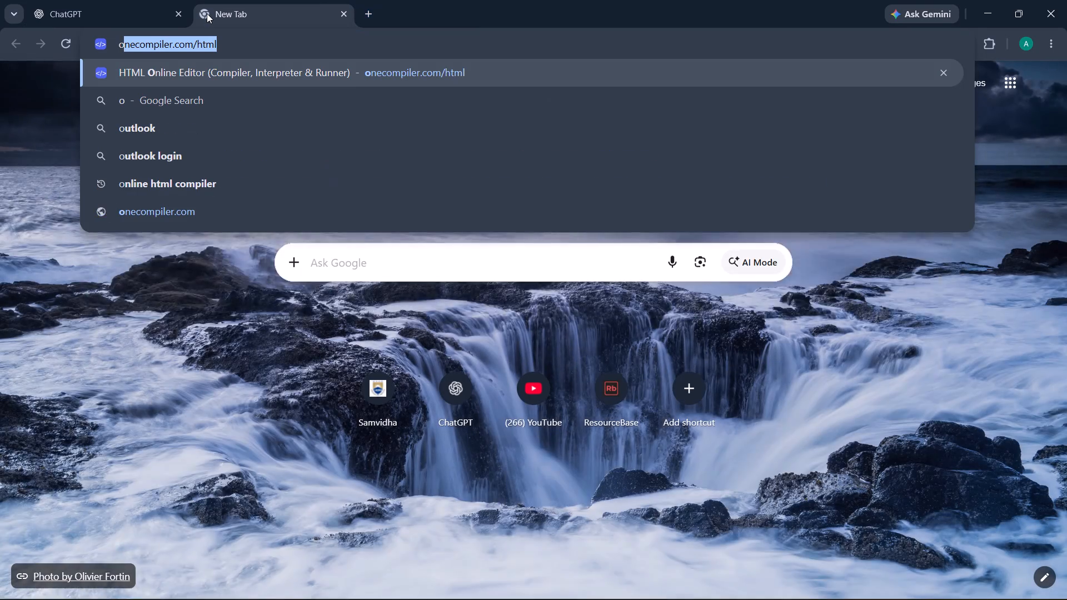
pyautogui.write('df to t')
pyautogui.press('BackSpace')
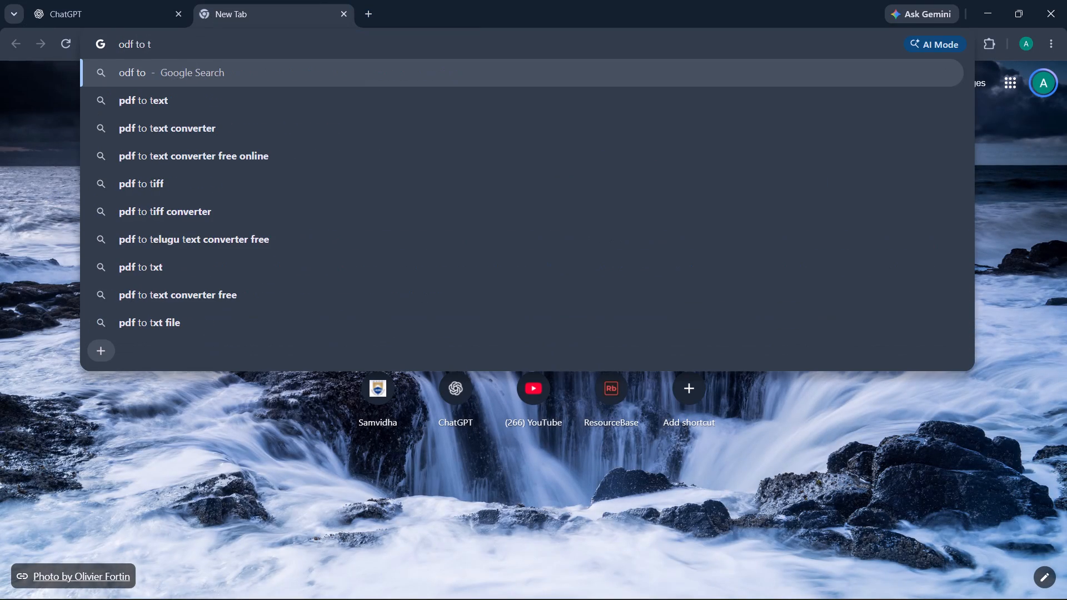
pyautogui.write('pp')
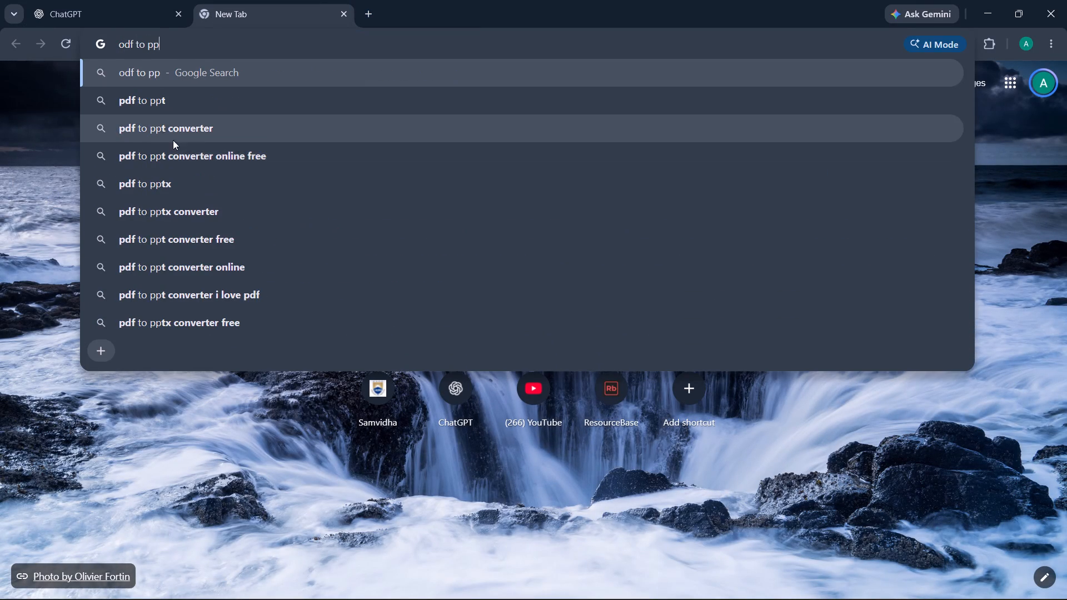
pyautogui.click(173, 140)
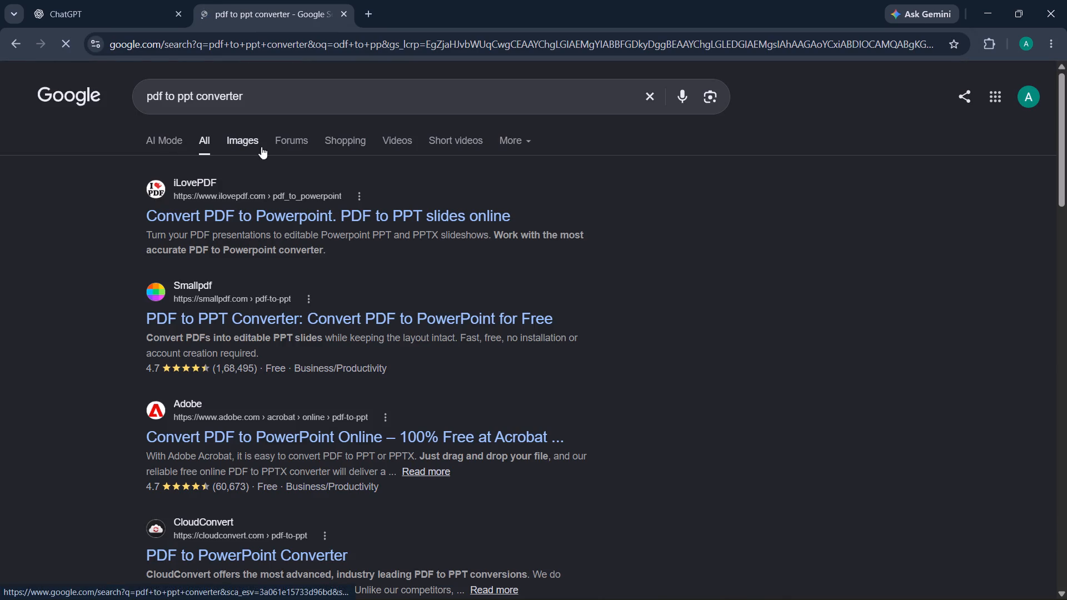
pyautogui.click(299, 189)
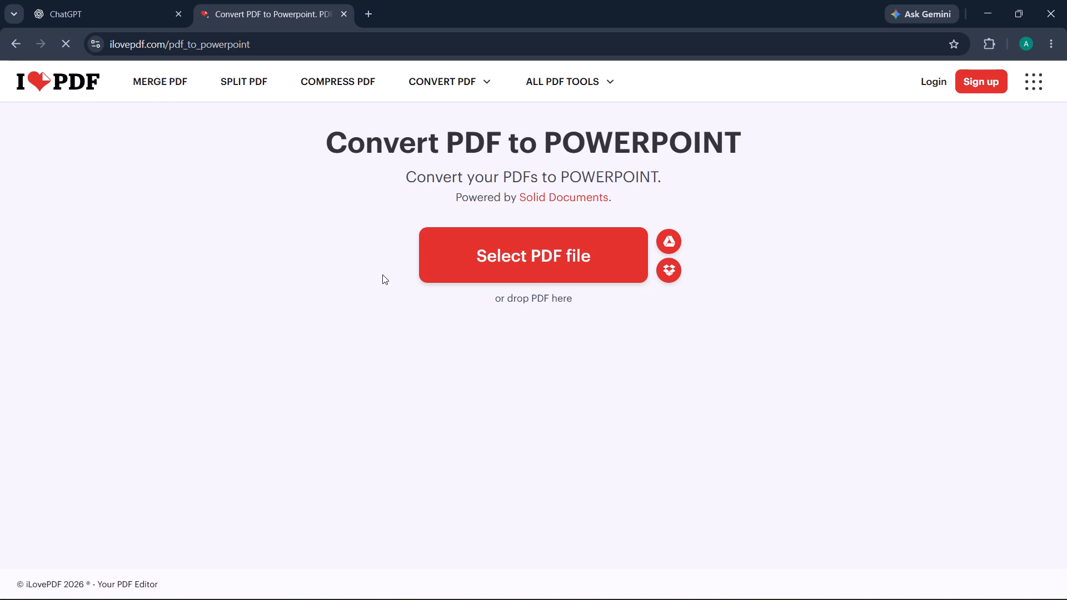
# Open the file selection dialog for choosing the PDF to convert to PowerPoint.
pyautogui.click(415, 266)
pyautogui.click(452, 264)
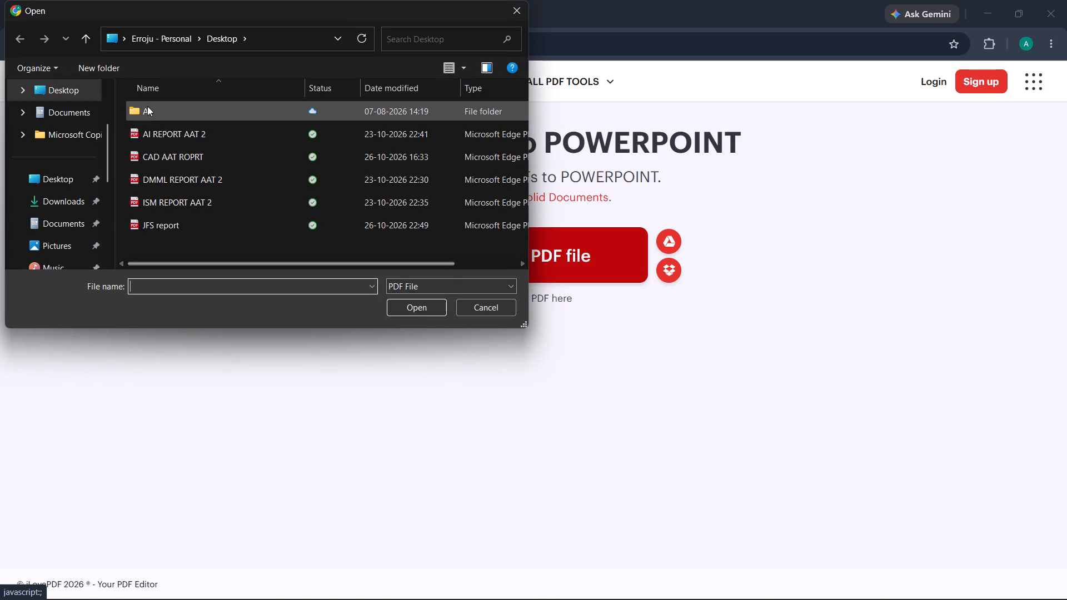
# Convert the JFS report PDF from the Desktop to PowerPoint without OCR and download the presentation.
pyautogui.click(197, 228)
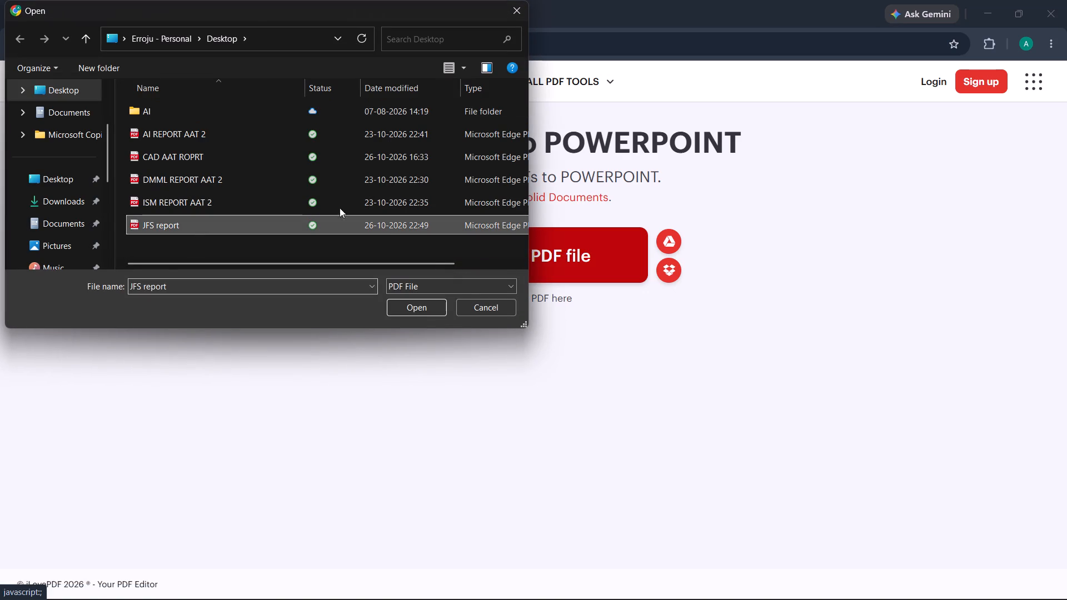
pyautogui.click(433, 303)
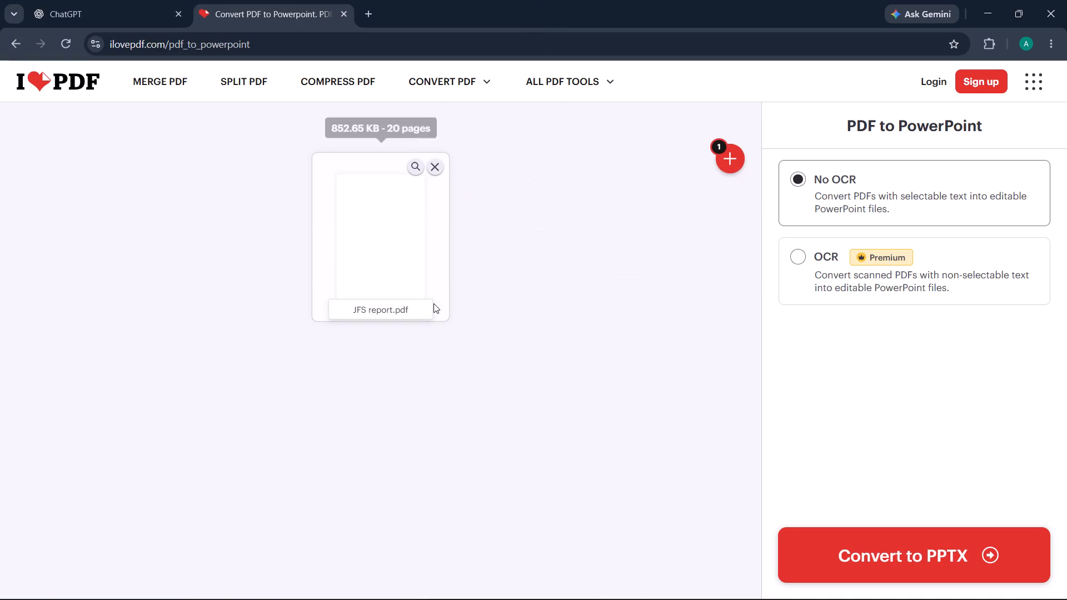
pyautogui.click(923, 561)
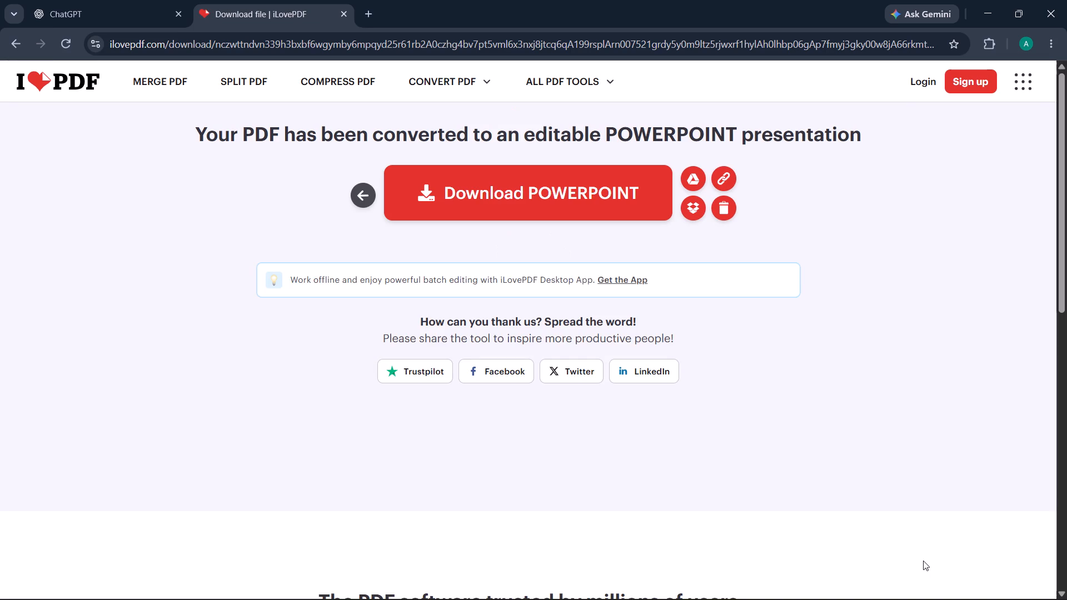
pyautogui.click(598, 178)
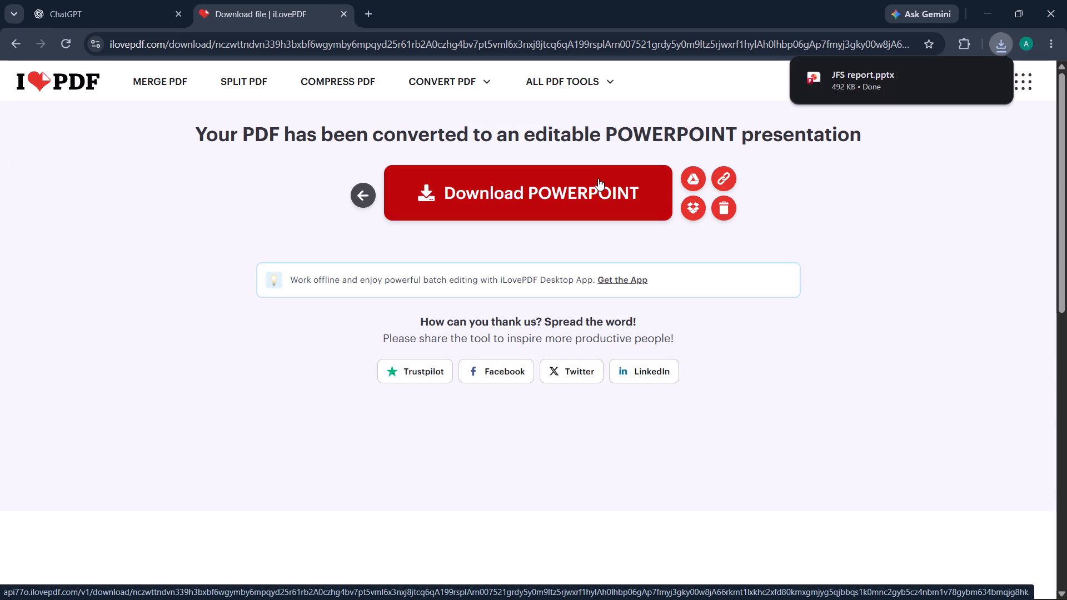
# Open the downloaded JFS report.pptx in PowerPoint and enable editing.
pyautogui.click(860, 99)
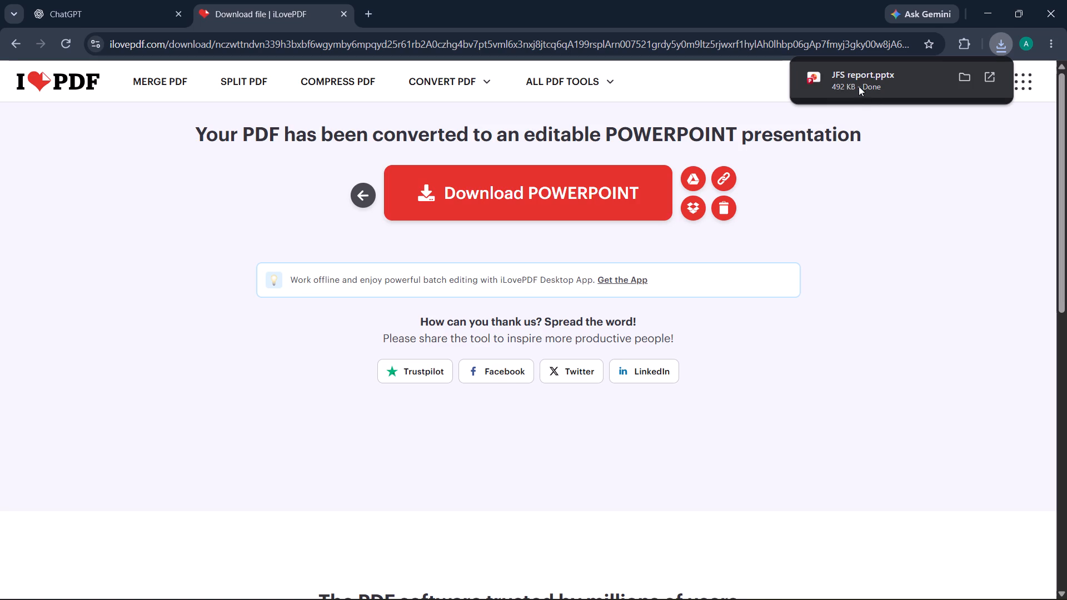
pyautogui.click(858, 83)
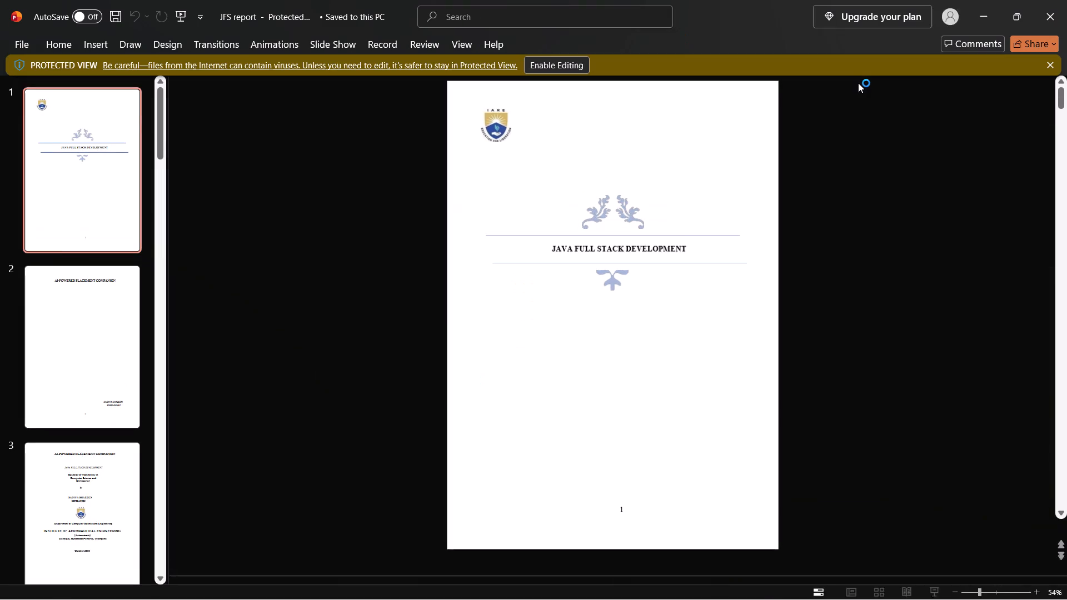
pyautogui.click(550, 70)
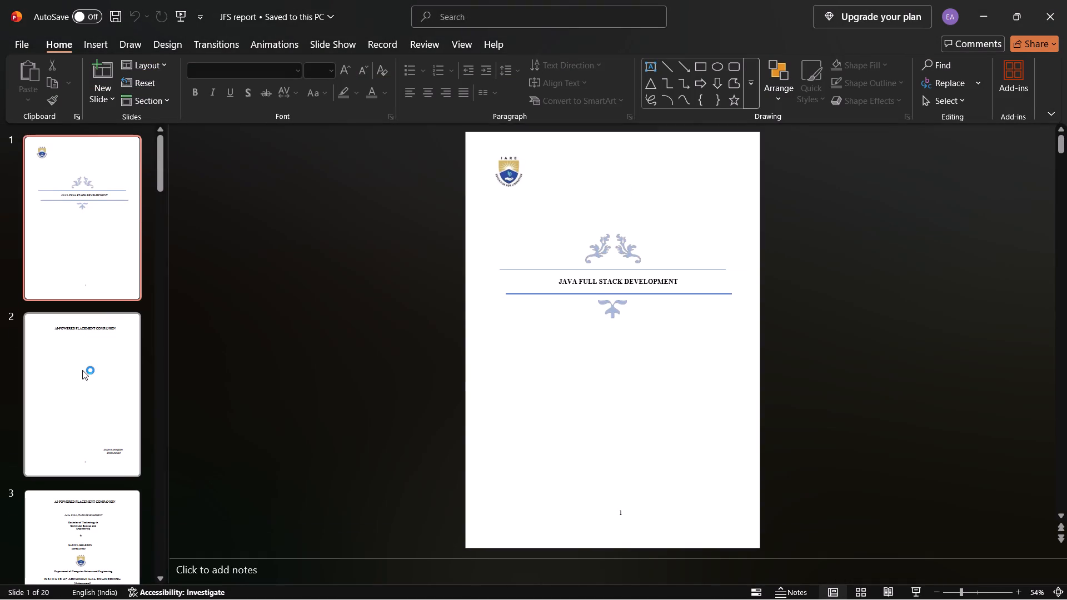
# Go to slide 2 and select its AI-POWERED PLACEMENT COMPANION title text box.
pyautogui.click(82, 370)
pyautogui.keyDown('ctrl'); pyautogui.scroll(3, 560, 218); pyautogui.keyUp('ctrl')
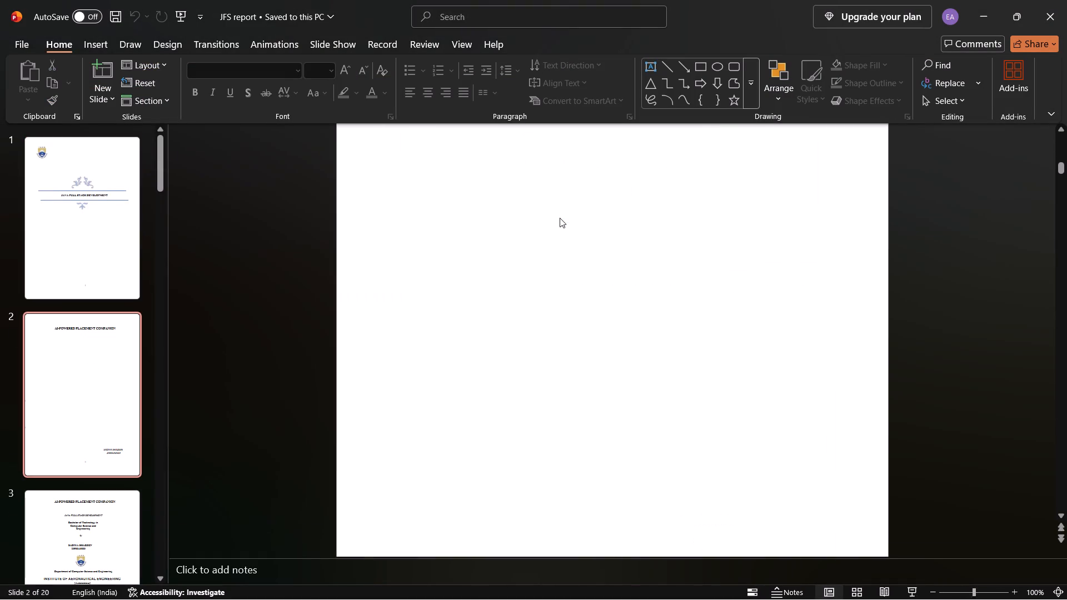
pyautogui.keyDown('ctrl'); pyautogui.scroll(-4, 560, 218); pyautogui.keyUp('ctrl')
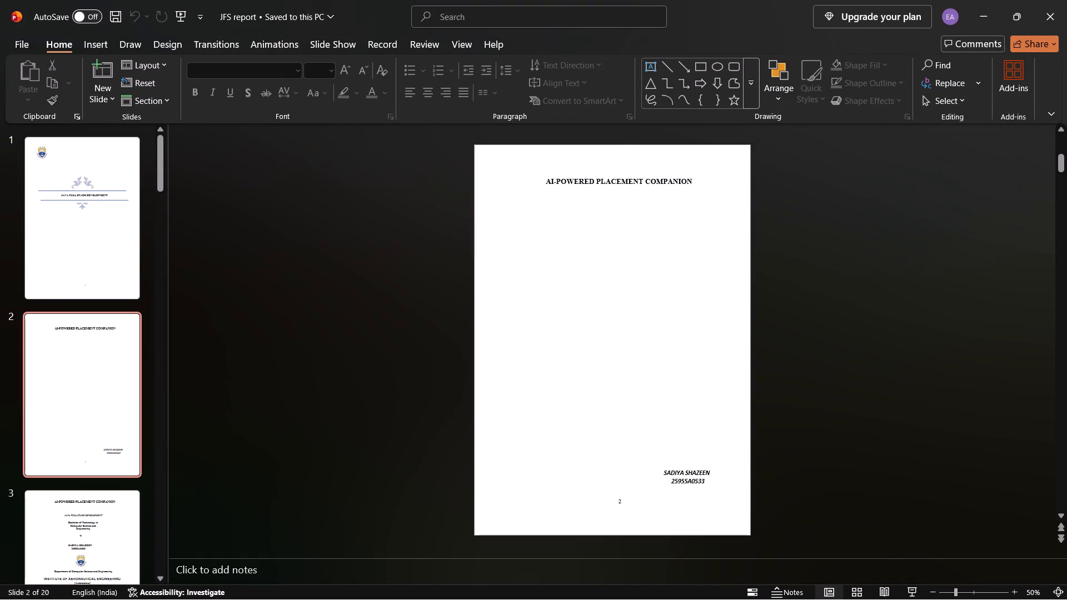
pyautogui.click(602, 173)
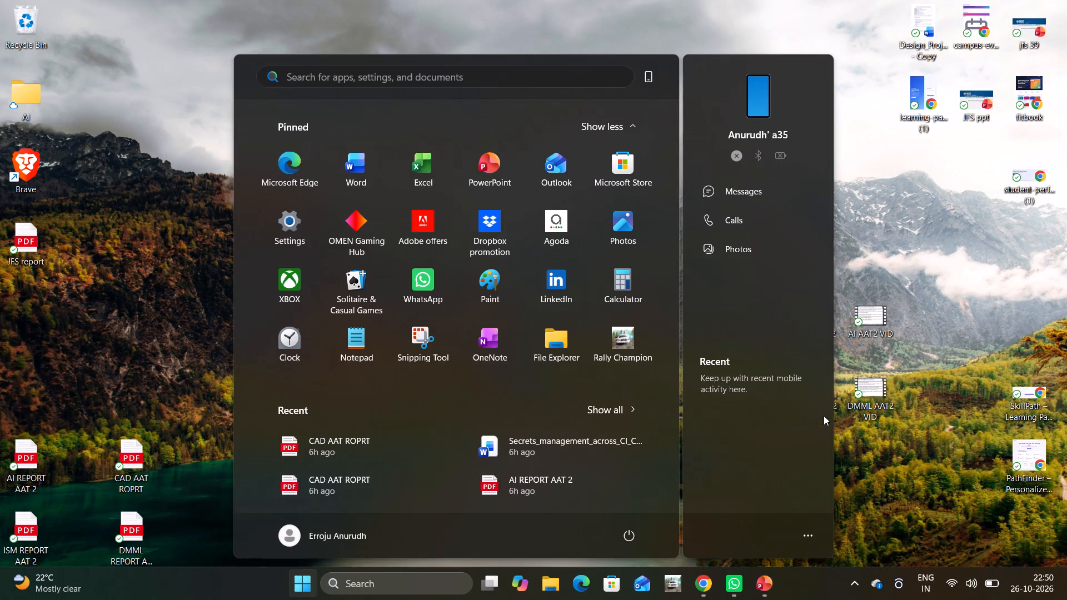
# Search File Explorer for "jfs" and try to open the CSE H JFSD Word document stored in OneDrive.
pyautogui.press('super+e')
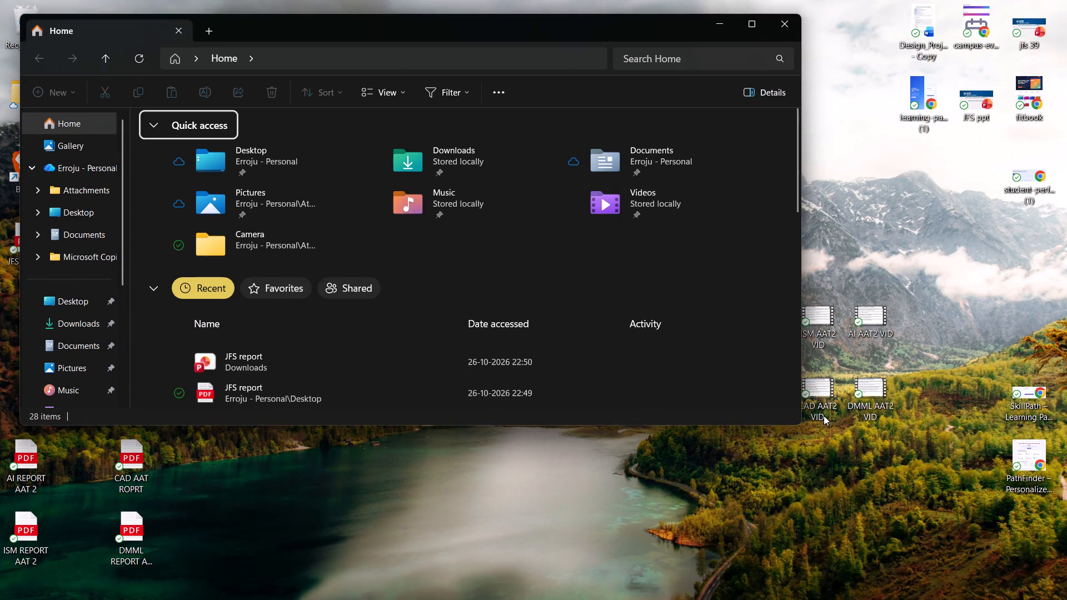
pyautogui.click(733, 54)
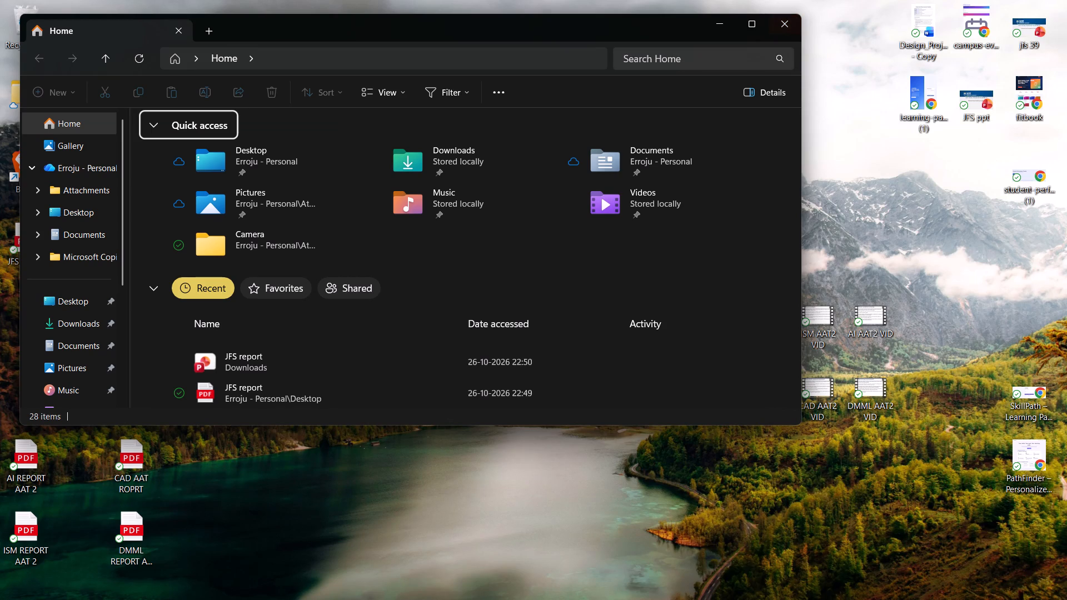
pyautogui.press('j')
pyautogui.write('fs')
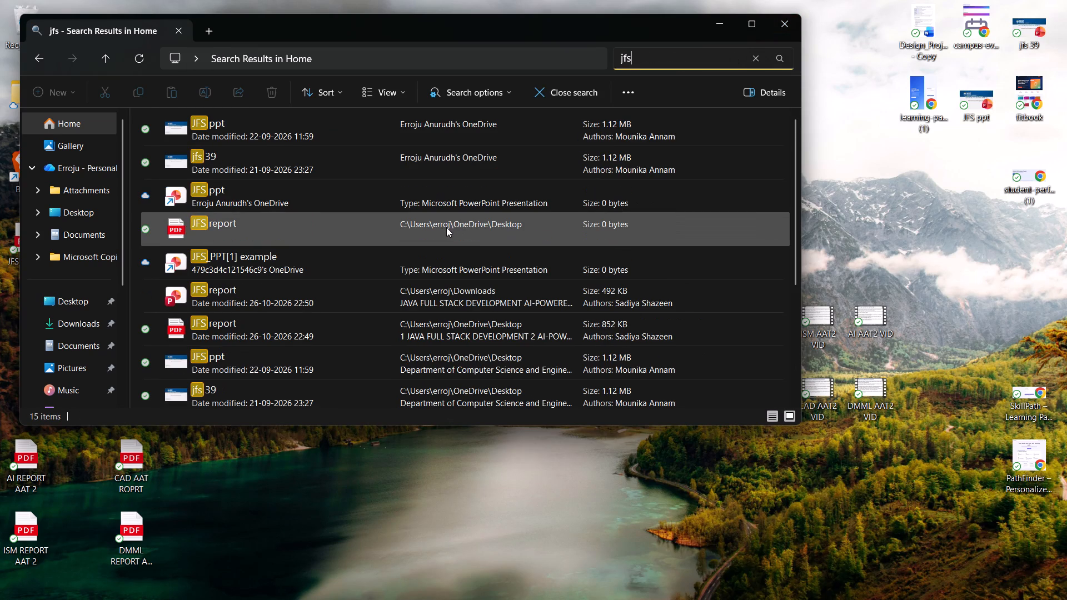
pyautogui.scroll(-3, 446, 227)
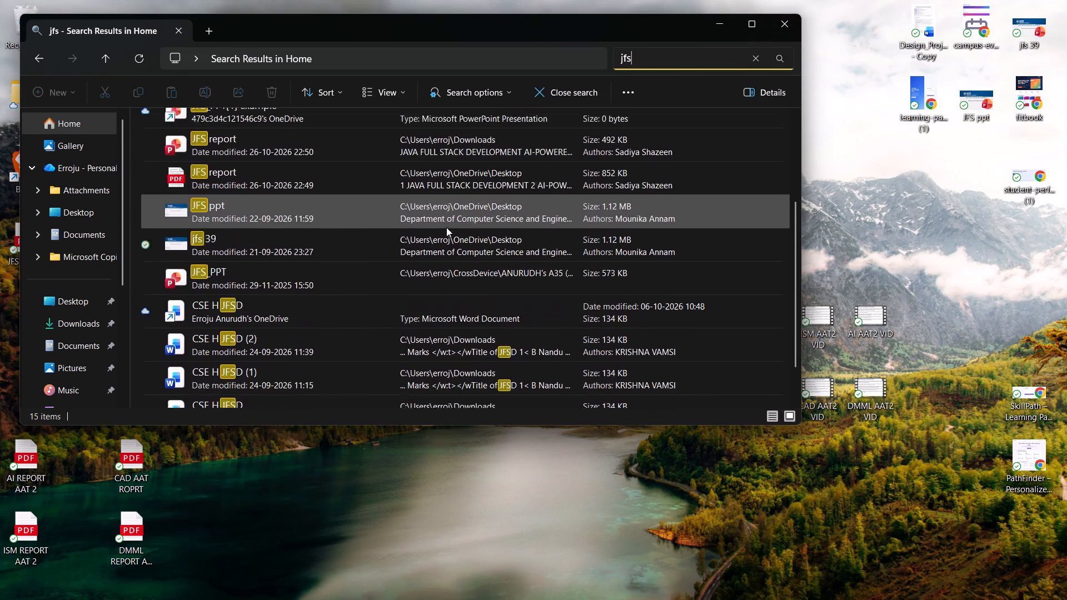
pyautogui.scroll(-2, 446, 227)
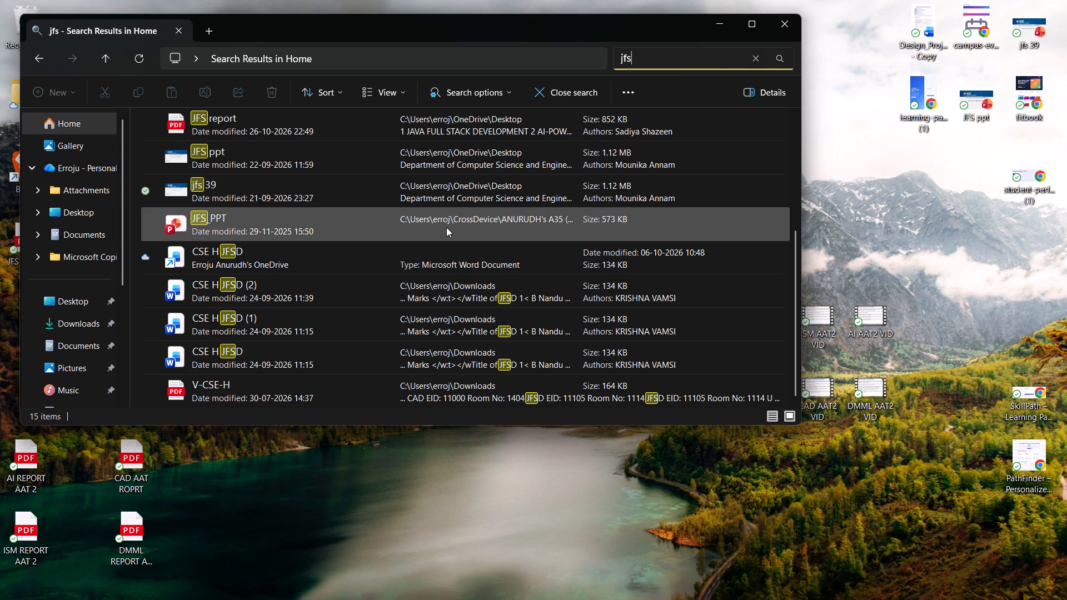
pyautogui.doubleClick(334, 261)
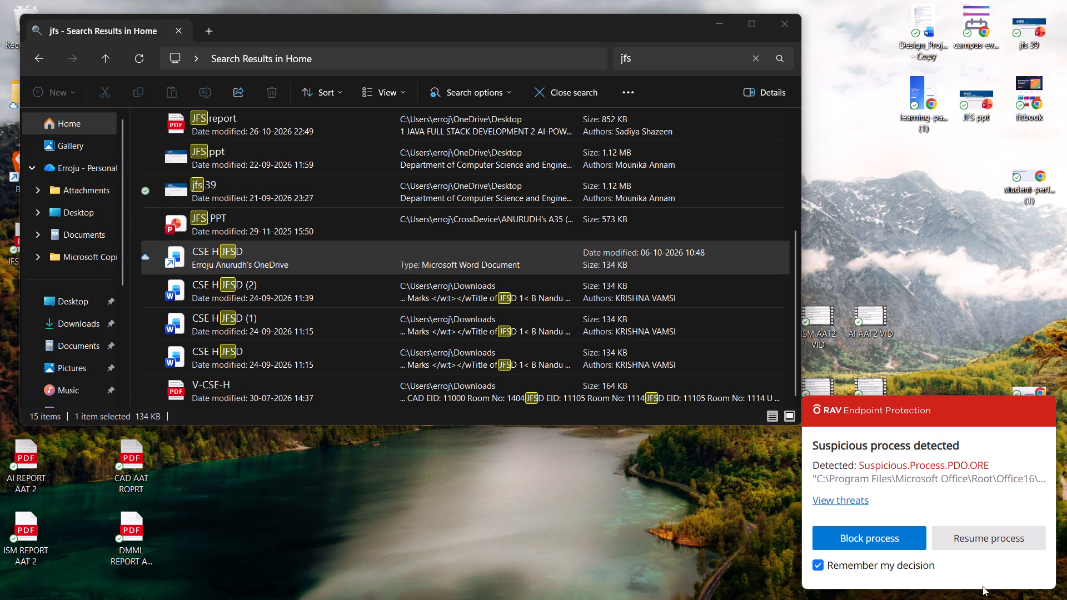
# Block the suspicious process flagged by RAV Endpoint Protection, start the suggested scan, and dismiss the antivirus window.
pyautogui.click(876, 539)
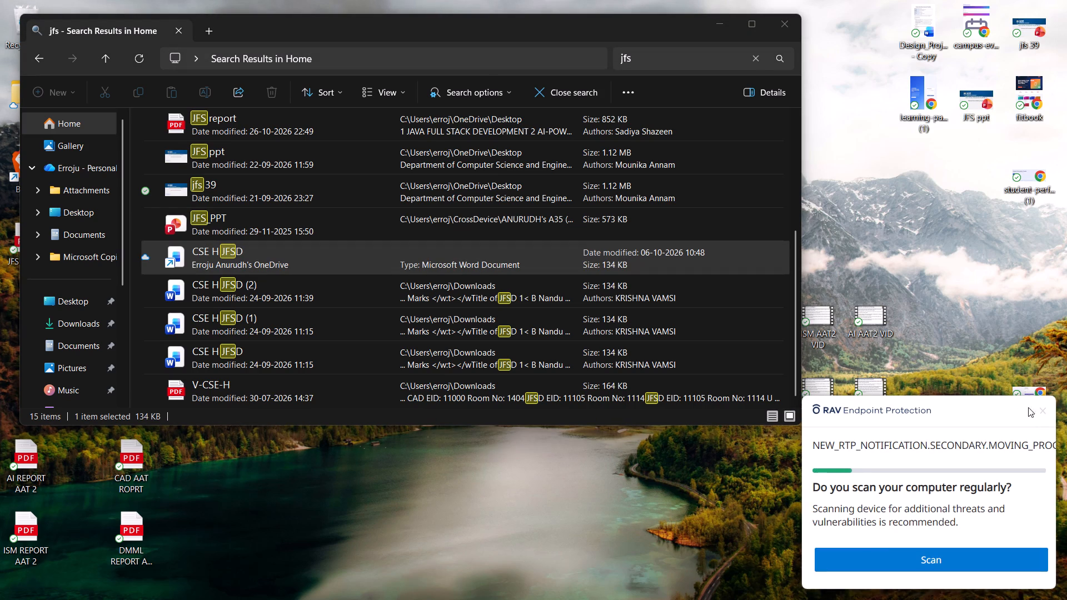
pyautogui.click(874, 555)
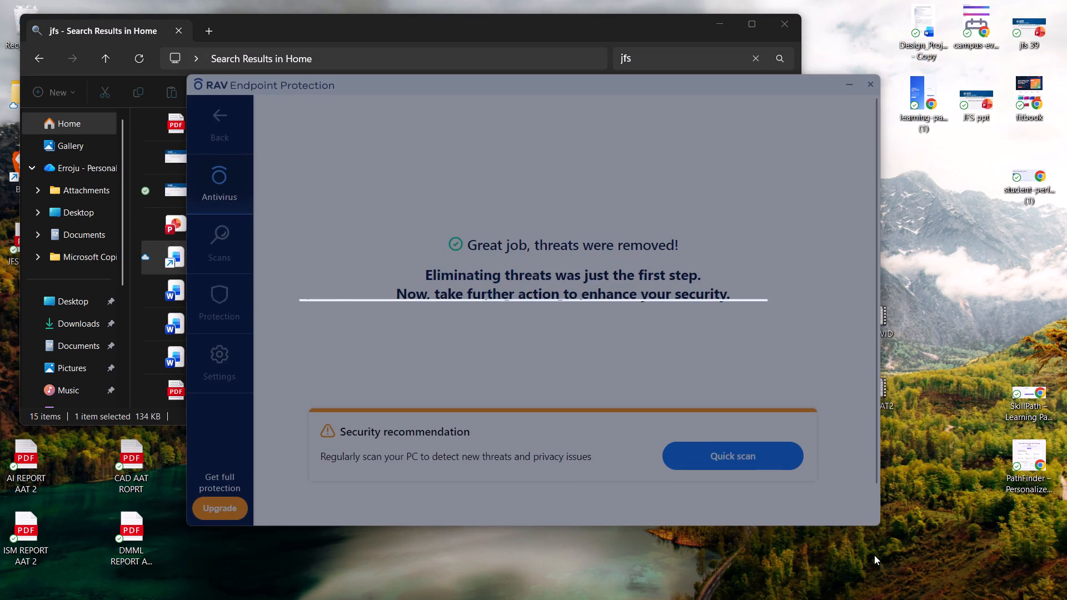
pyautogui.click(866, 89)
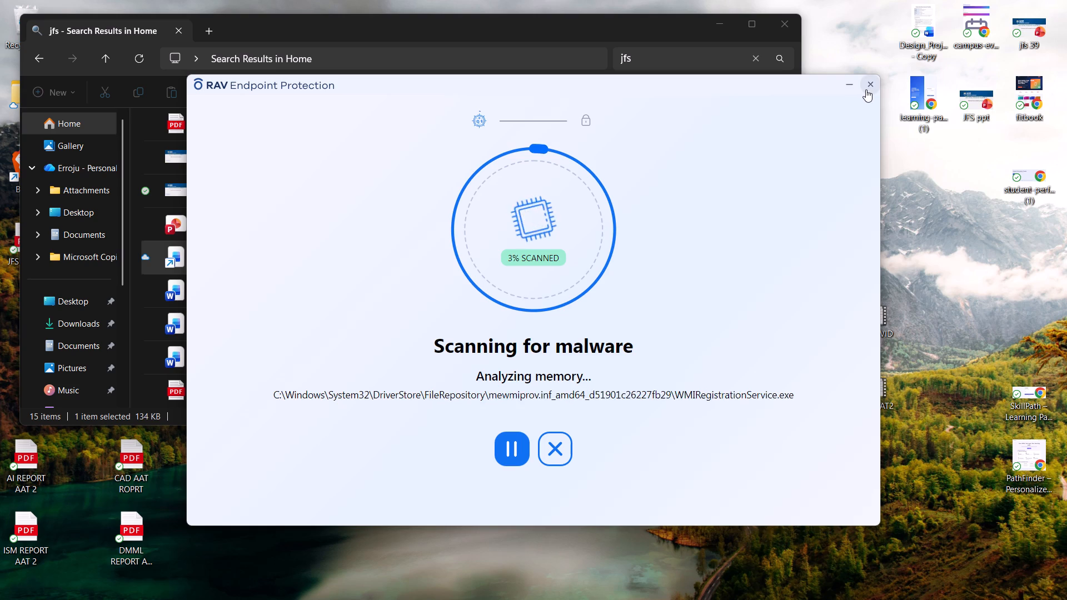
pyautogui.click(869, 86)
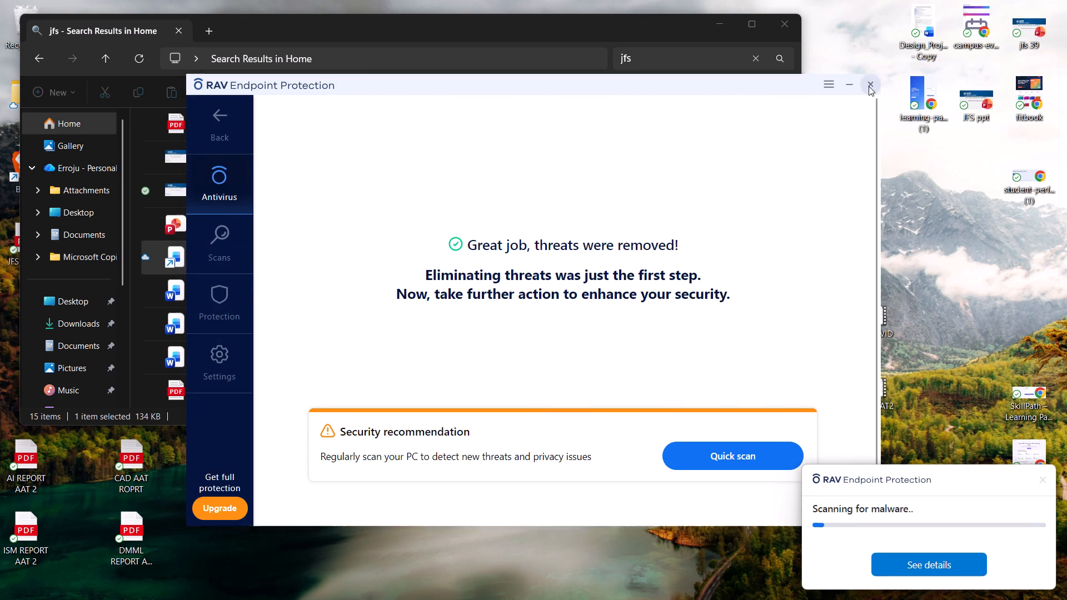
# Open CSE H JFSD (2) in Word and copy batch 18's project title, Campus event management system.
pyautogui.doubleClick(389, 301)
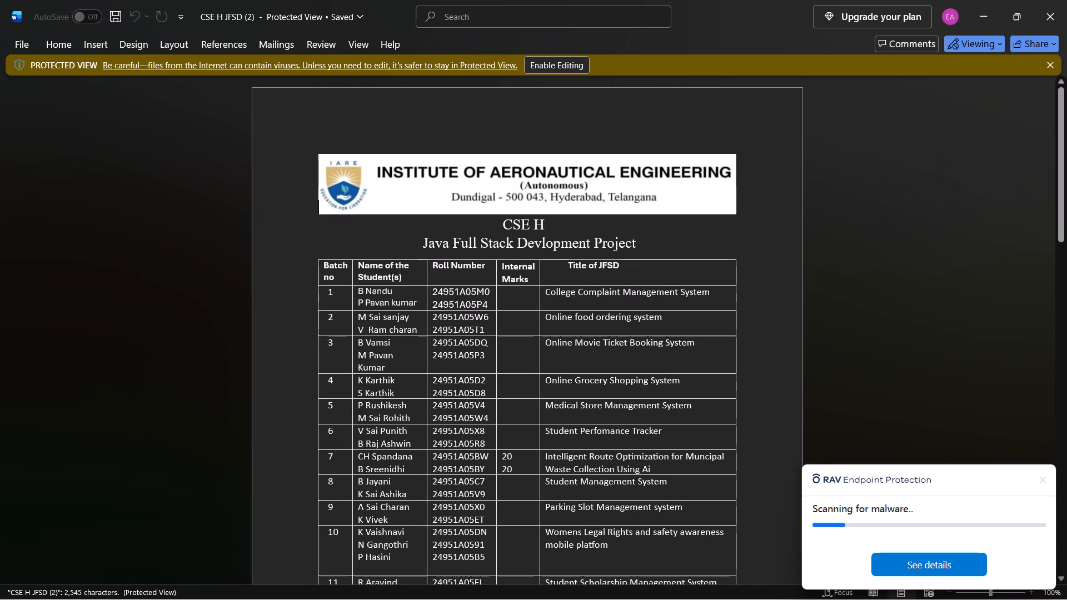
pyautogui.scroll(-8, 389, 301)
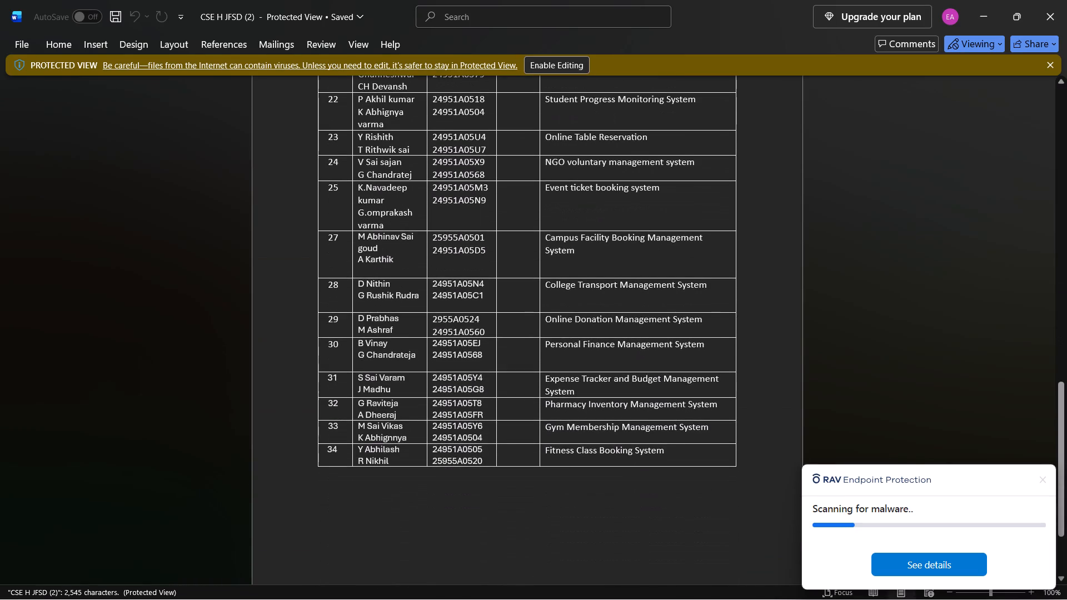
pyautogui.scroll(4, 389, 301)
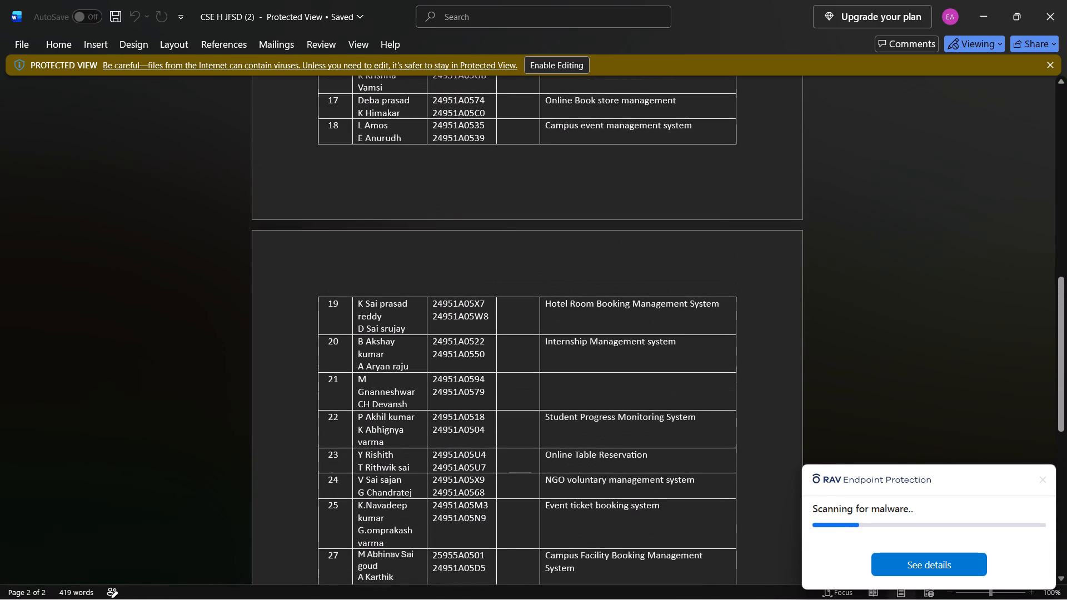
pyautogui.scroll(1, 389, 301)
pyautogui.tripleClick(560, 171)
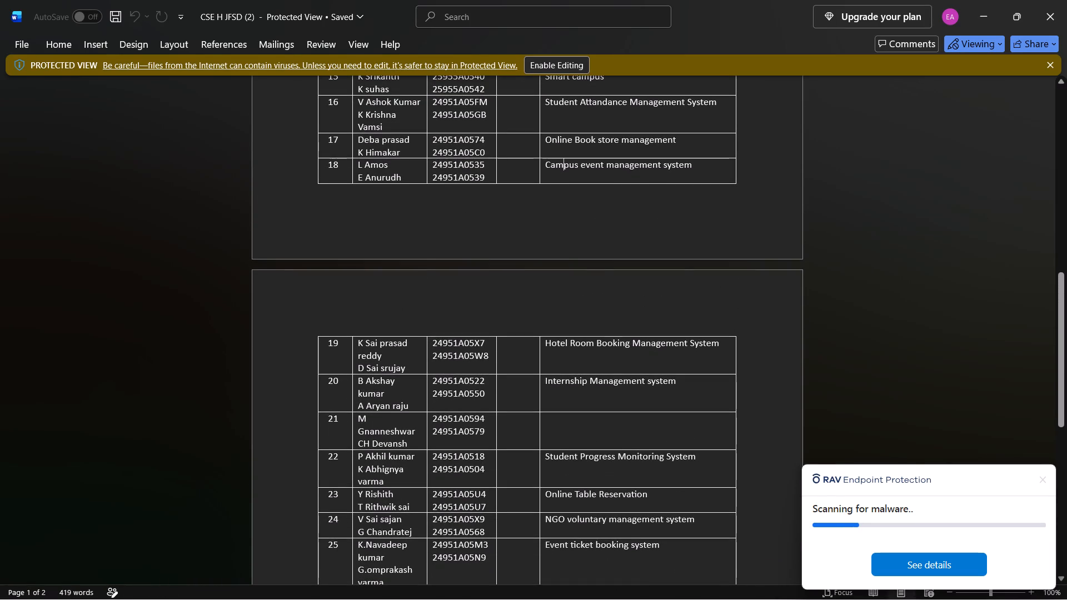
pyautogui.hotkey('ctrl', 'c')
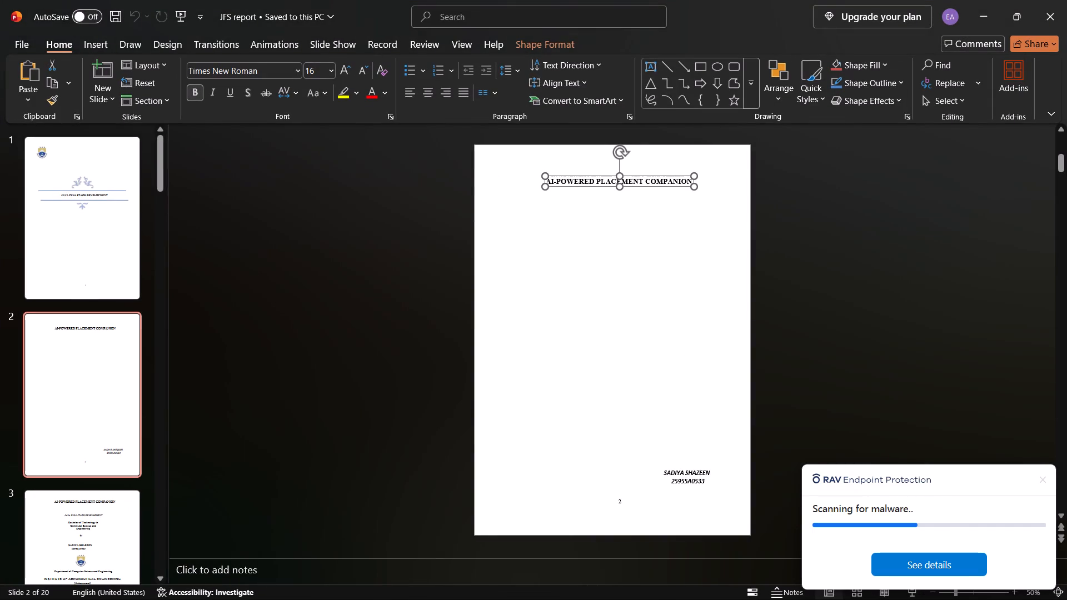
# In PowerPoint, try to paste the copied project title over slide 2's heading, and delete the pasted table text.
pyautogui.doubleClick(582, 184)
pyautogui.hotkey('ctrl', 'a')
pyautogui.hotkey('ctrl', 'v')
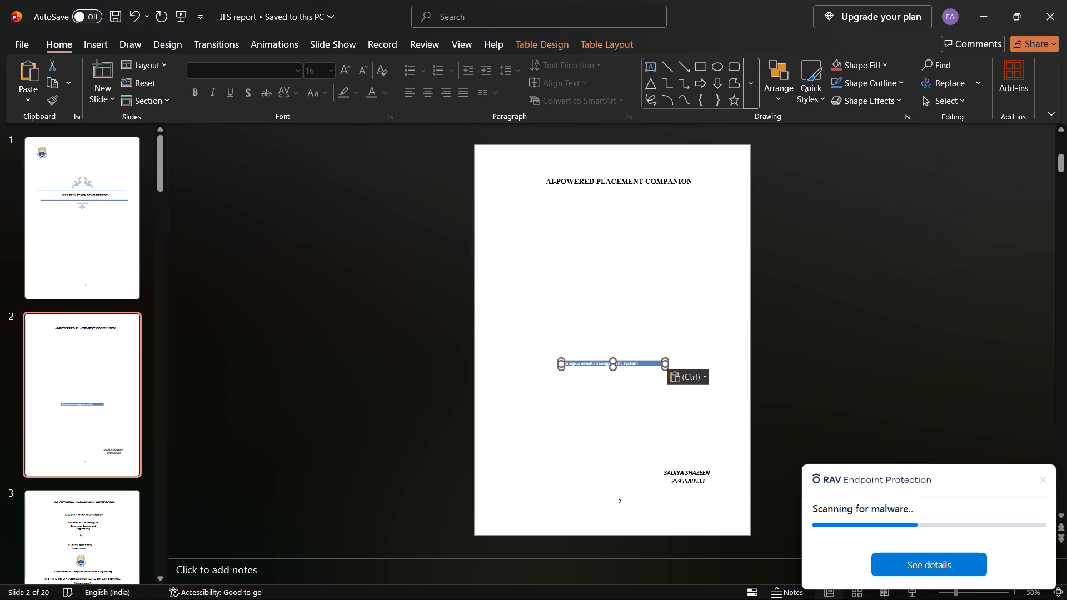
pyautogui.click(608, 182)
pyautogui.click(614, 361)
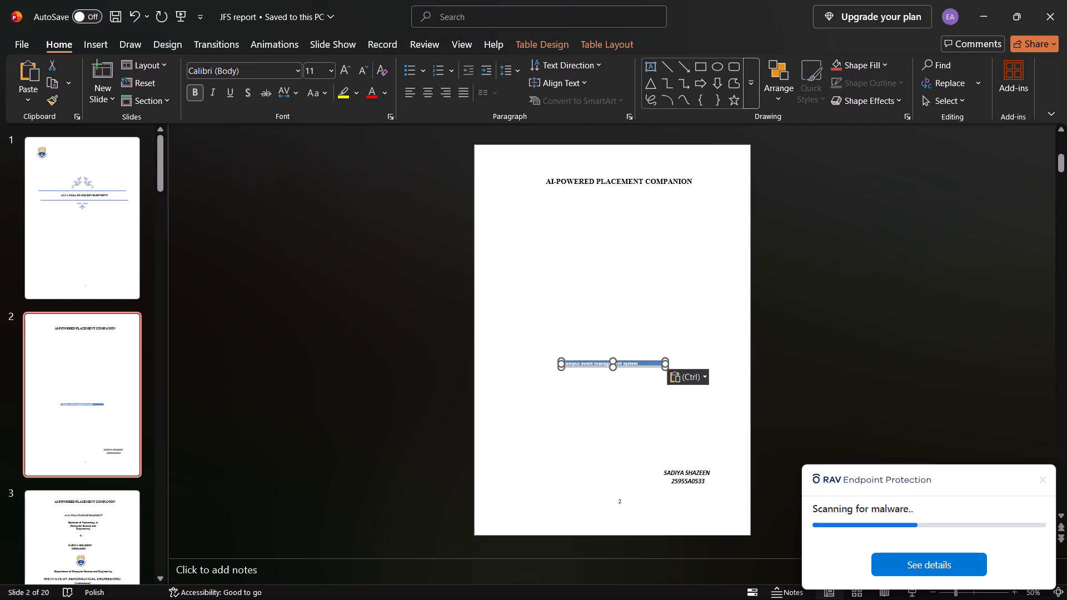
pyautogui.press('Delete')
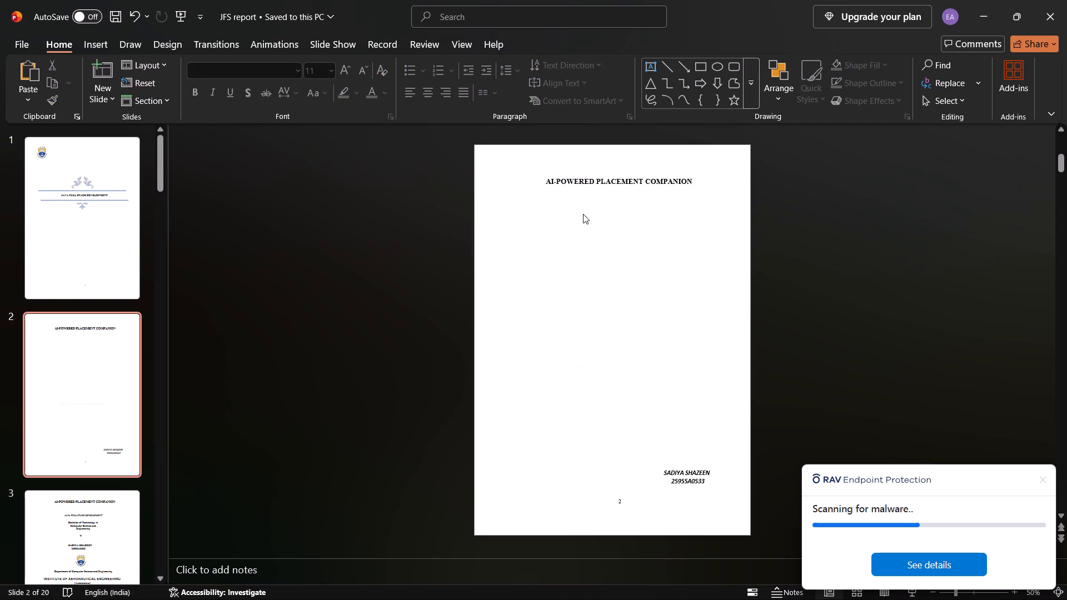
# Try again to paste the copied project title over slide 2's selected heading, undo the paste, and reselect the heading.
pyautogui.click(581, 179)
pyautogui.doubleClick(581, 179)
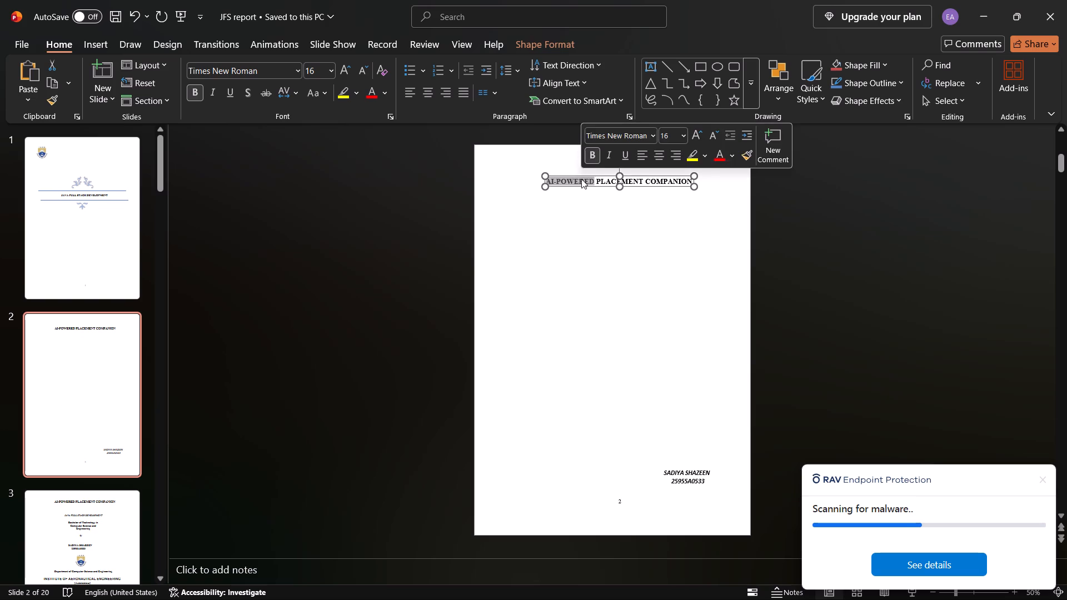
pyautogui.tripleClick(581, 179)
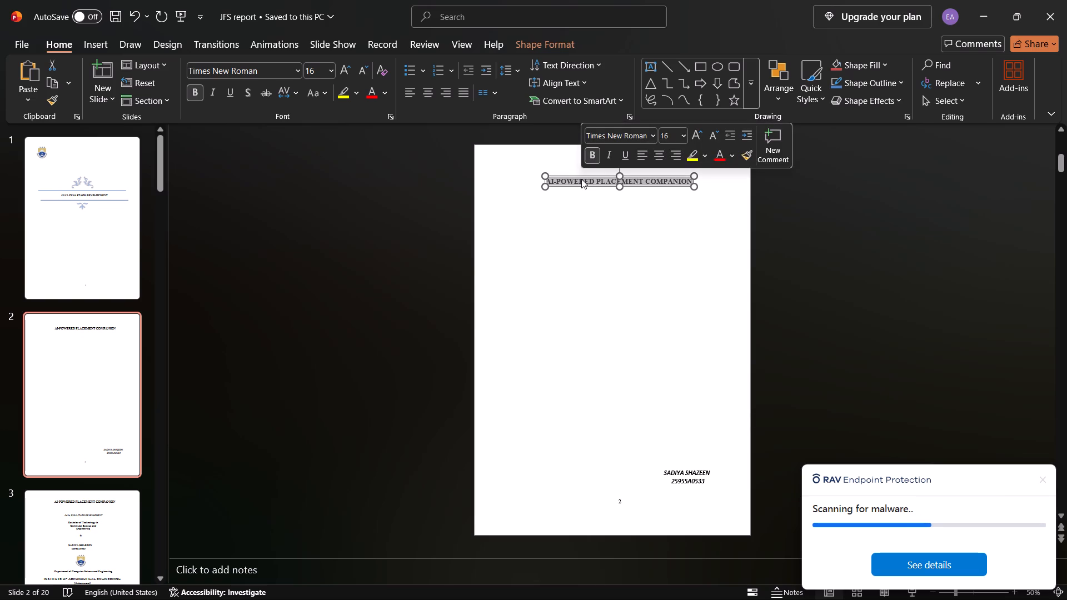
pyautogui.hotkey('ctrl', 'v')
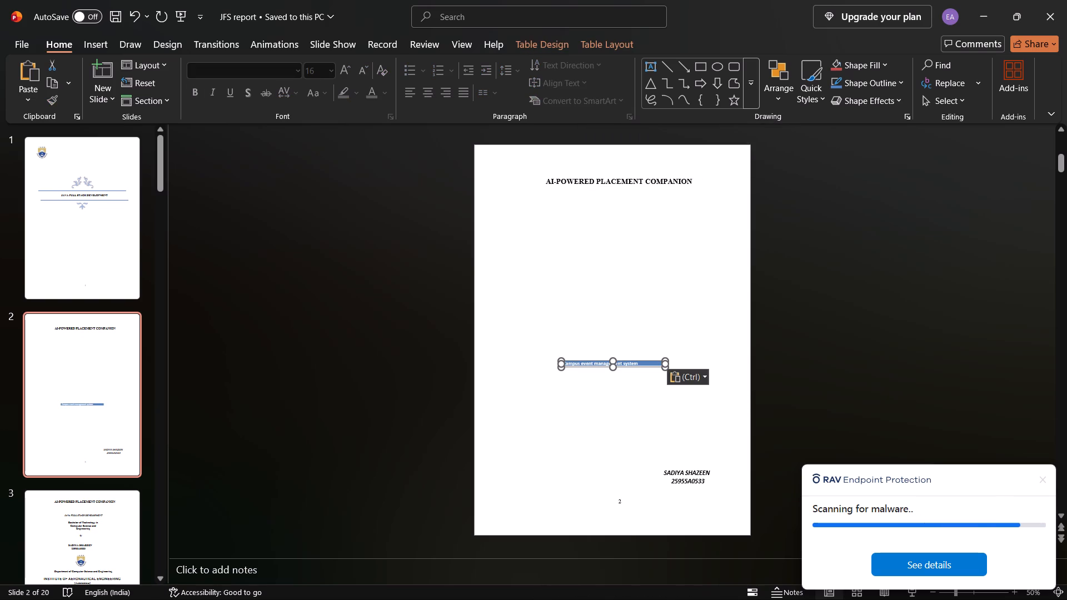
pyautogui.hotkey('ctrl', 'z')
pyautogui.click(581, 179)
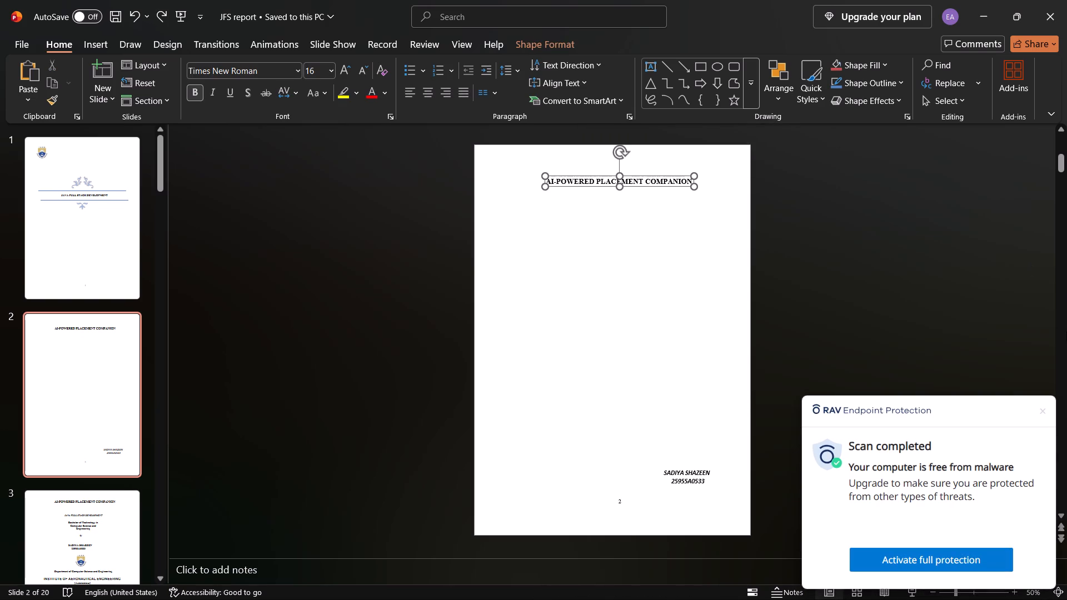
# Open the full protection activation offer from the RAV Endpoint Protection scan notification.
pyautogui.click(953, 567)
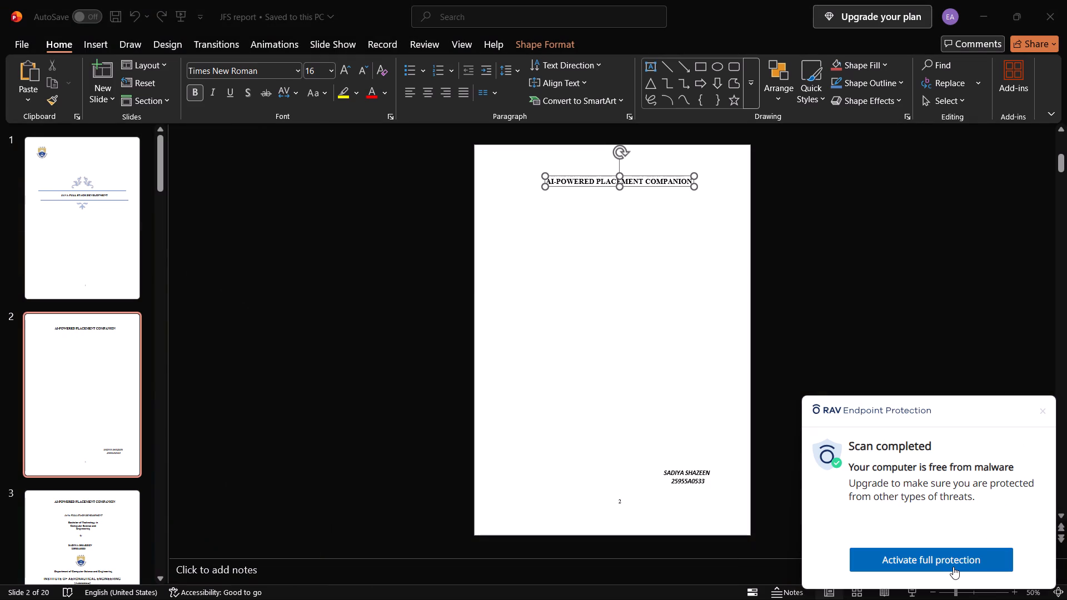
# Dismiss the RAV Endpoint Protection notification and close its subscription offer window.
pyautogui.click(947, 559)
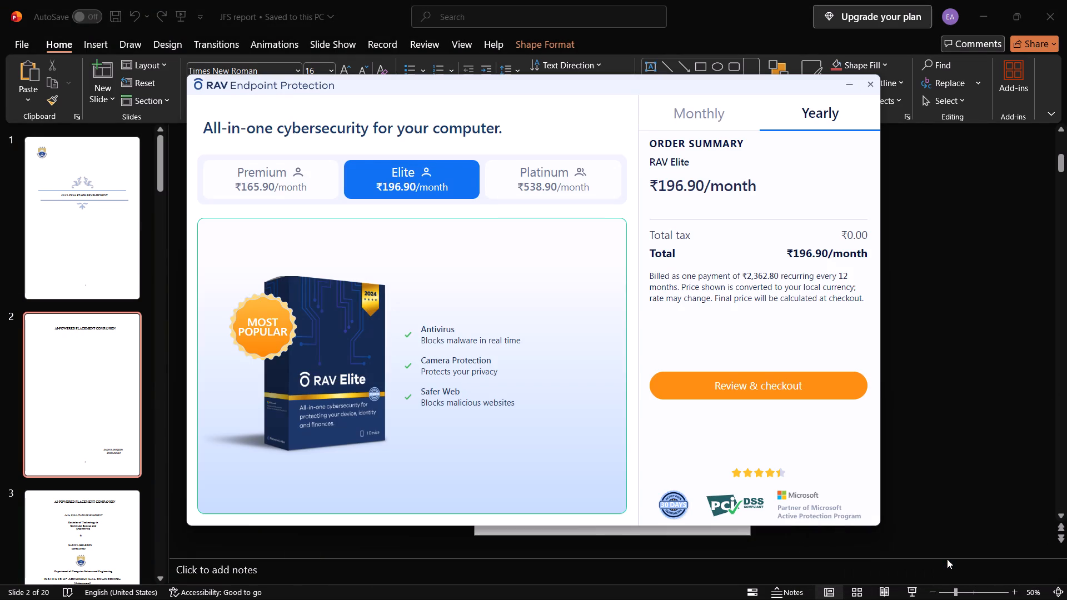
pyautogui.click(867, 86)
pyautogui.click(710, 204)
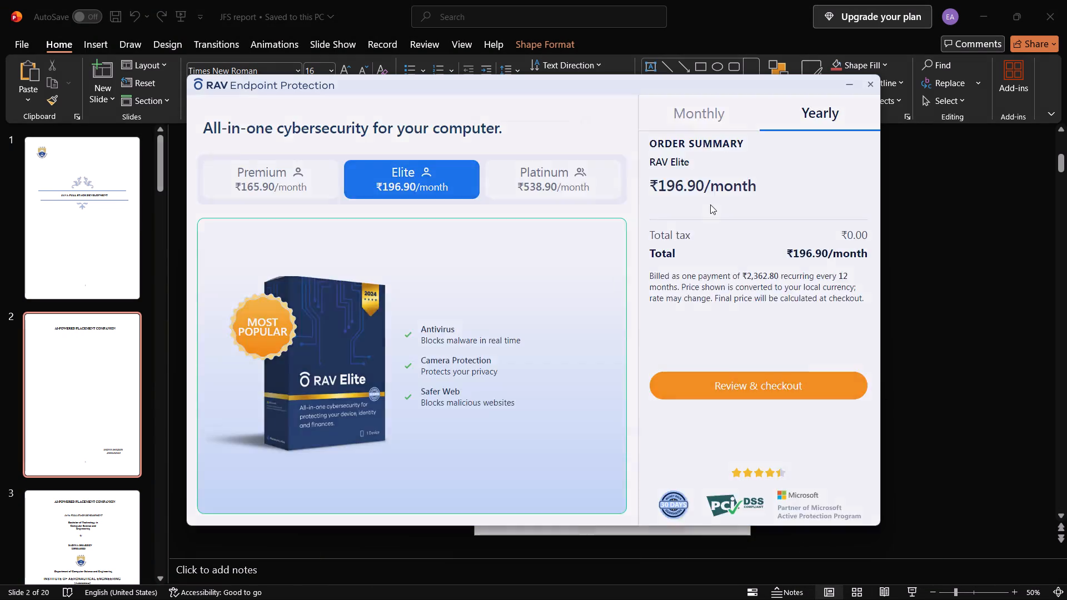
pyautogui.click(868, 83)
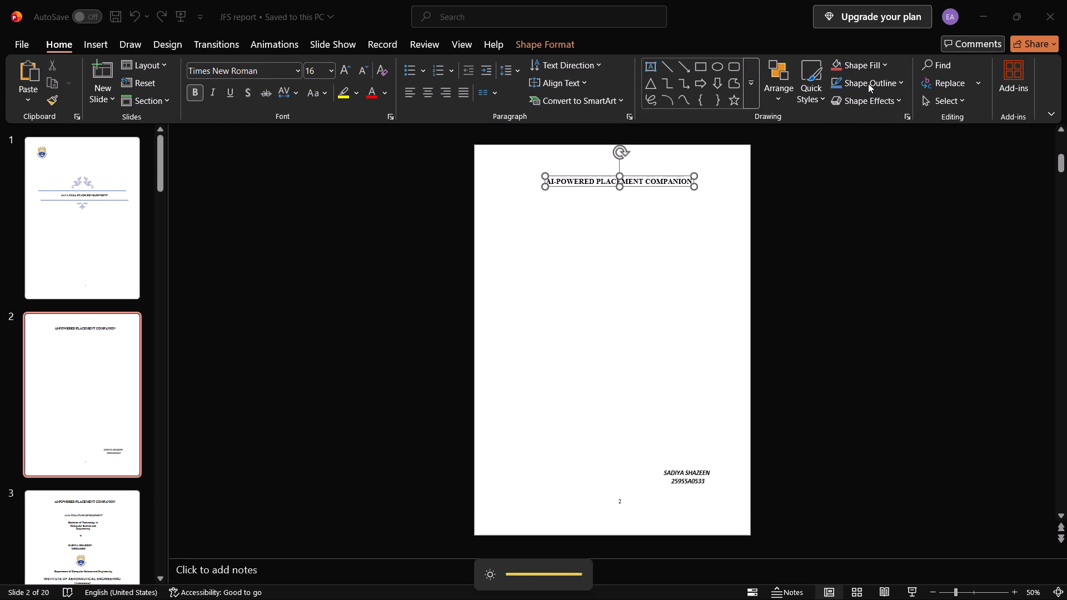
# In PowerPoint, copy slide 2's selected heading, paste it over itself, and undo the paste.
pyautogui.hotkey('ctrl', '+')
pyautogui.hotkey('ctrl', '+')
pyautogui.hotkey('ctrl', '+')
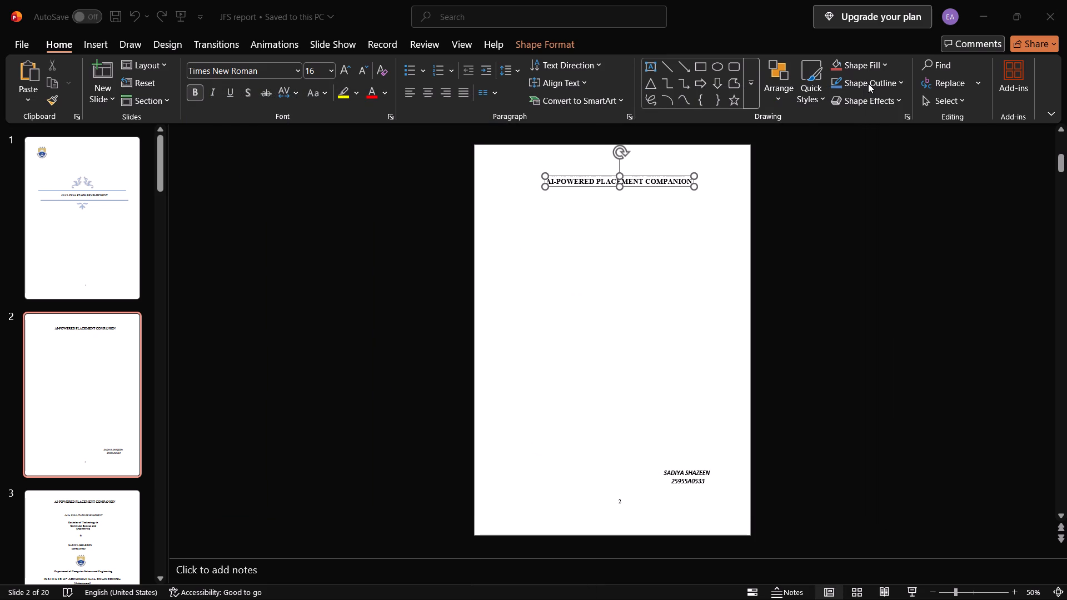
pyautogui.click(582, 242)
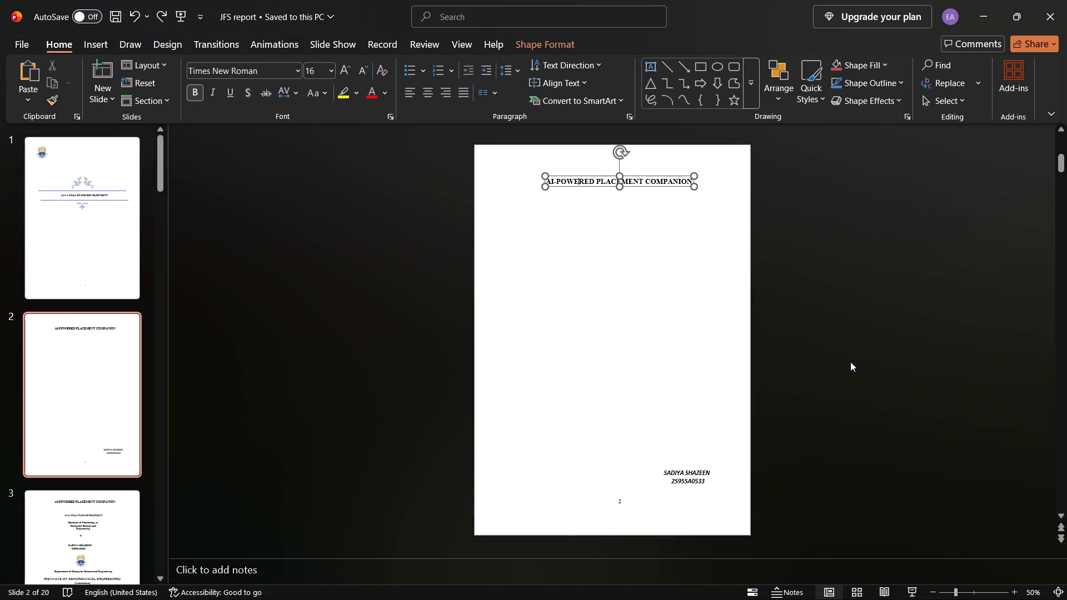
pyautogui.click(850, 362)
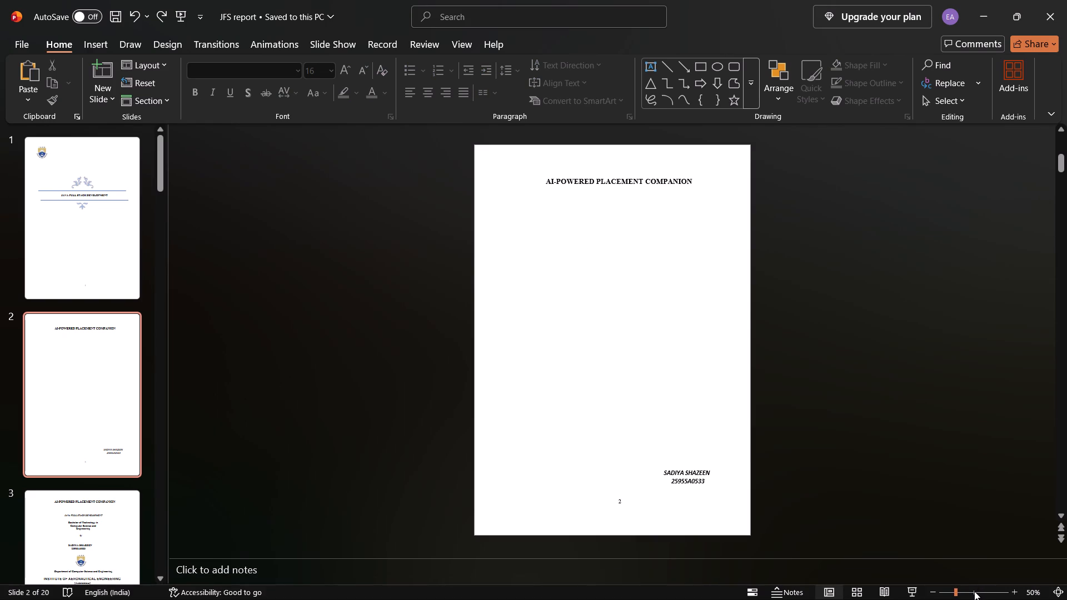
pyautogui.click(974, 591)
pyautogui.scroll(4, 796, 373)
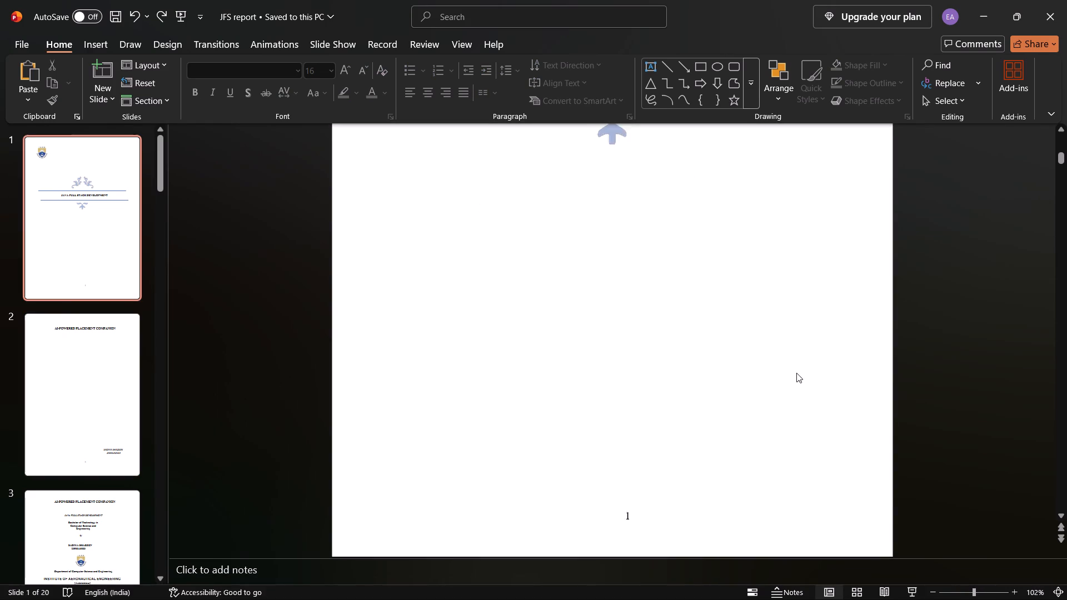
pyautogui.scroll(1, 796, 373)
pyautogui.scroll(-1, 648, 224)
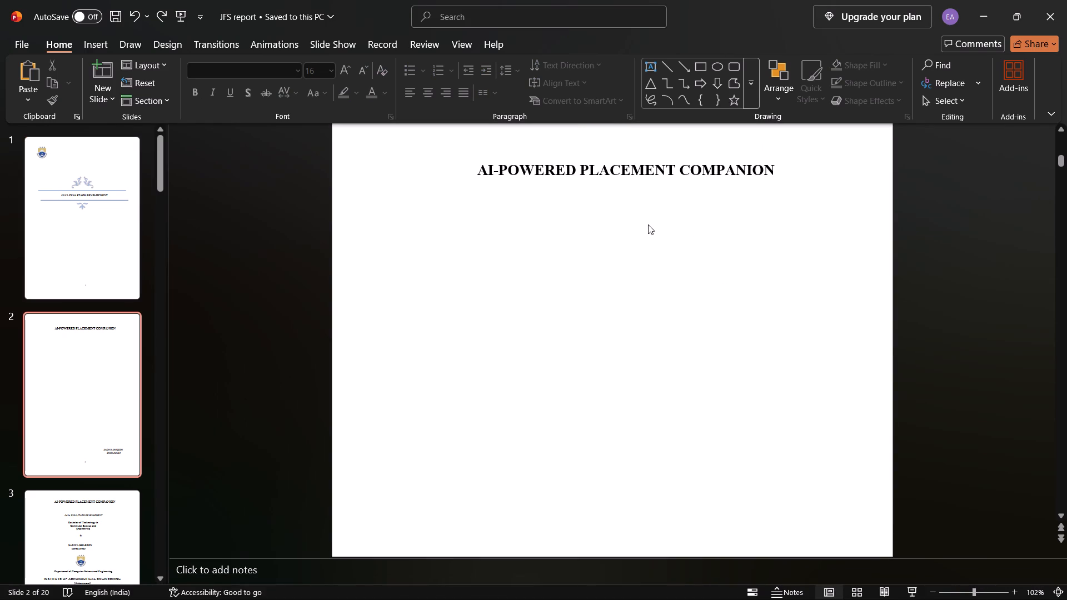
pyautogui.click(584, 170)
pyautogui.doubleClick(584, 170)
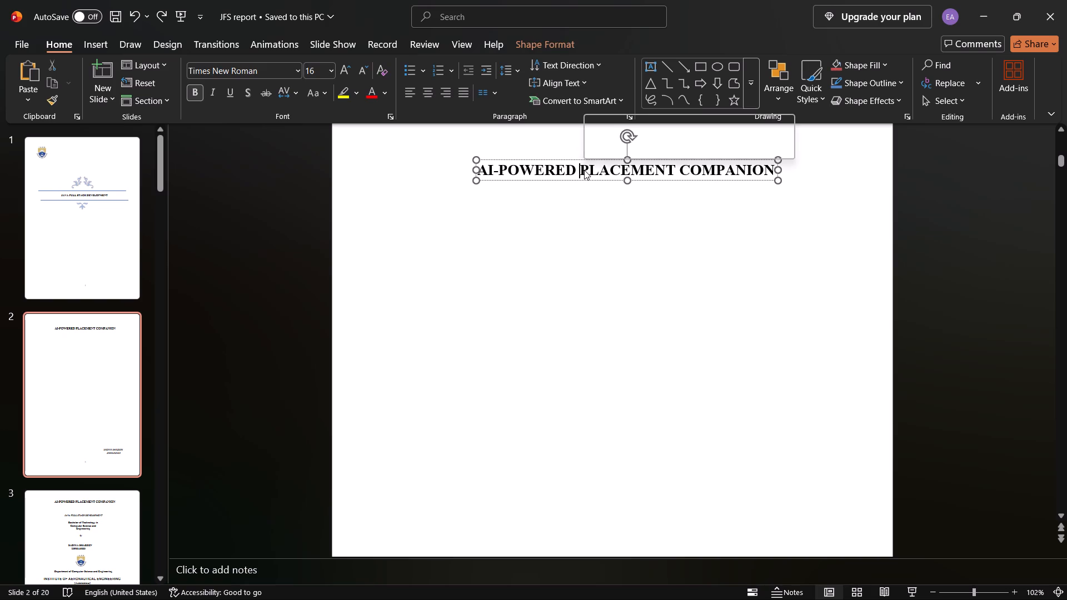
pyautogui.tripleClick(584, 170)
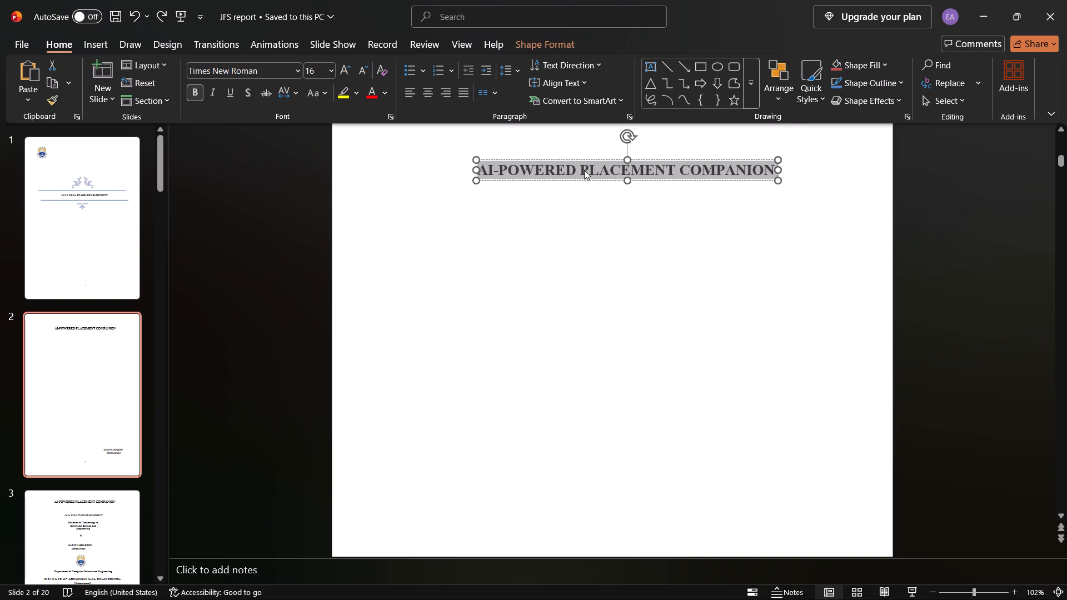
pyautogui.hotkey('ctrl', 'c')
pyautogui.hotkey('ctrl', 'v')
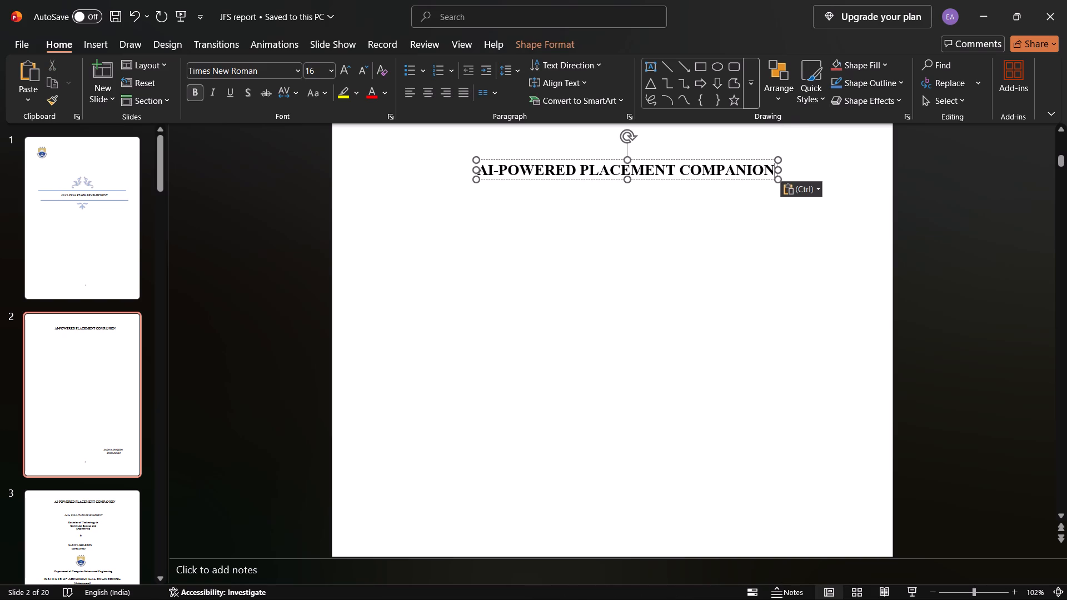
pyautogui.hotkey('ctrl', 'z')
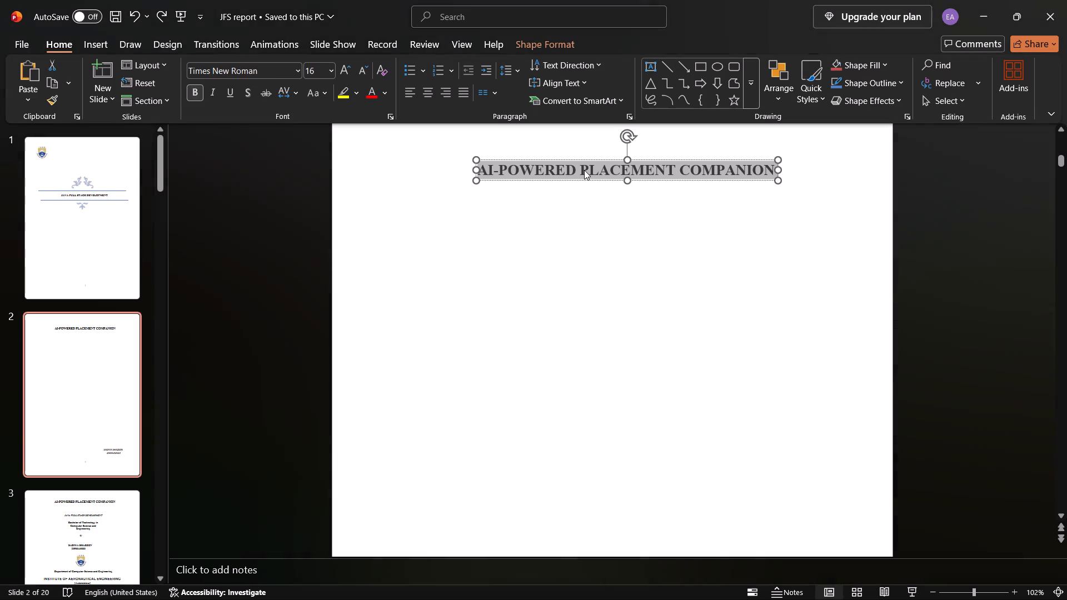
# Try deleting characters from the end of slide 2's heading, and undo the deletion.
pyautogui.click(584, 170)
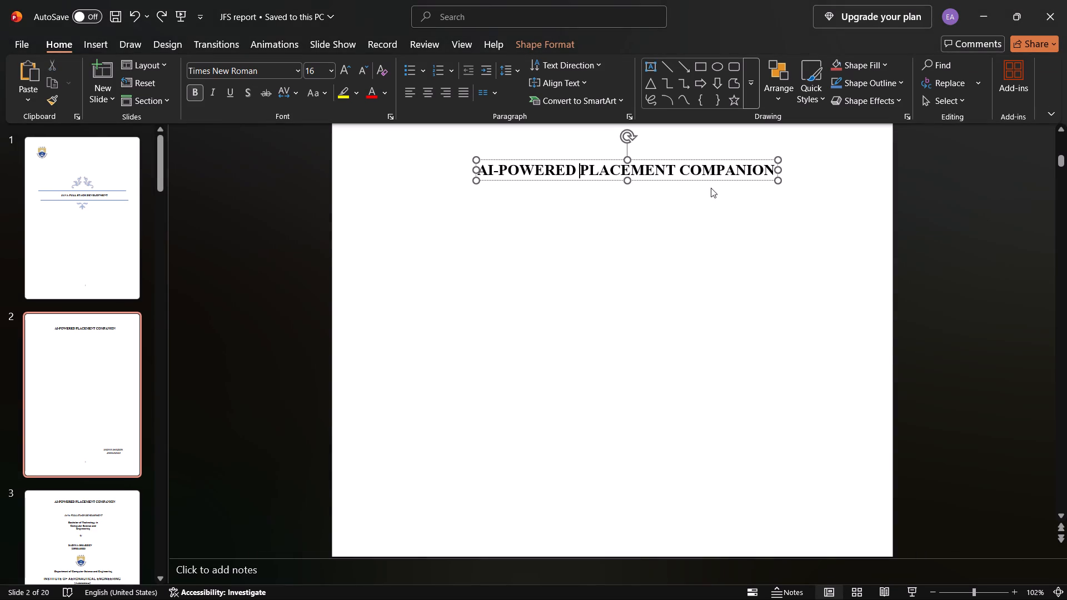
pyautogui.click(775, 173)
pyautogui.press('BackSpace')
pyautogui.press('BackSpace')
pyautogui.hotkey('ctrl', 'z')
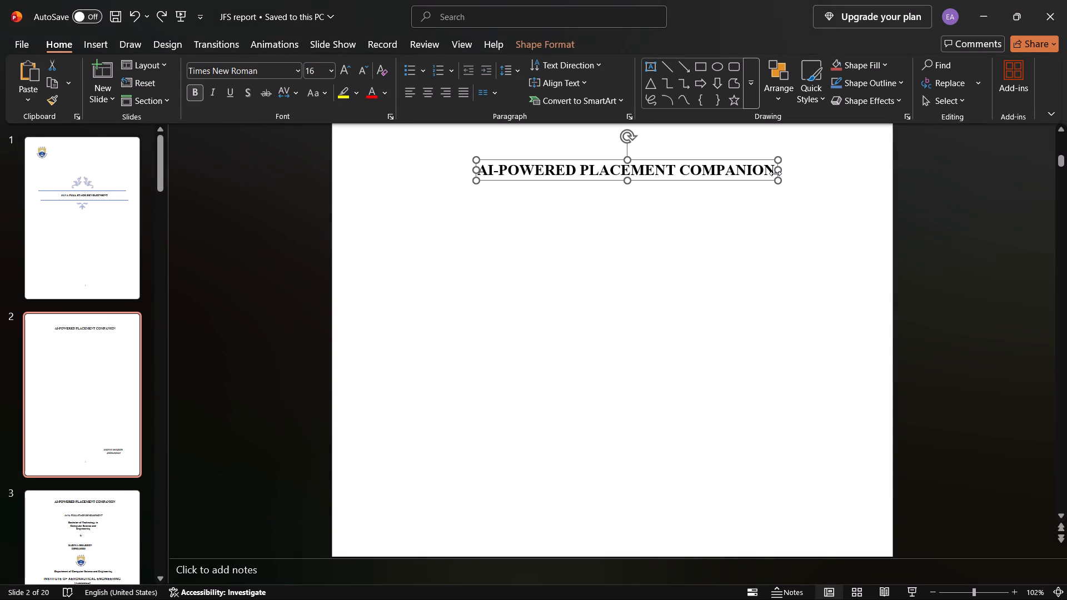
# Delete all of the "AI-POWERED PLACEMENT COMPANION" text from slide 2's heading box.
pyautogui.click(690, 168)
pyautogui.press('Right')
pyautogui.press('Right')
pyautogui.press('Right')
pyautogui.press('Right')
pyautogui.press('Right')
pyautogui.press('Right')
pyautogui.press('Right')
pyautogui.press('Right')
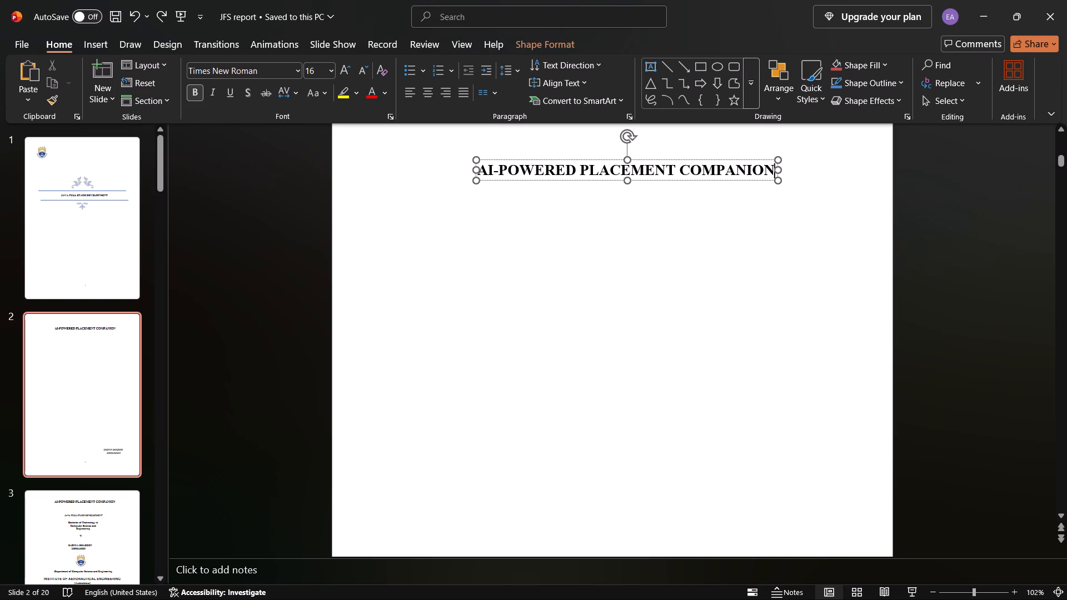
pyautogui.hotkey('ctrl', 'BackSpace')
pyautogui.press('BackSpace')
pyautogui.press('BackSpace')
pyautogui.press('BackSpace')
pyautogui.press('BackSpace')
pyautogui.press('BackSpace')
pyautogui.press('BackSpace')
pyautogui.press('BackSpace')
pyautogui.press('BackSpace')
pyautogui.press('BackSpace')
pyautogui.press('BackSpace')
pyautogui.press('BackSpace')
pyautogui.press('BackSpace')
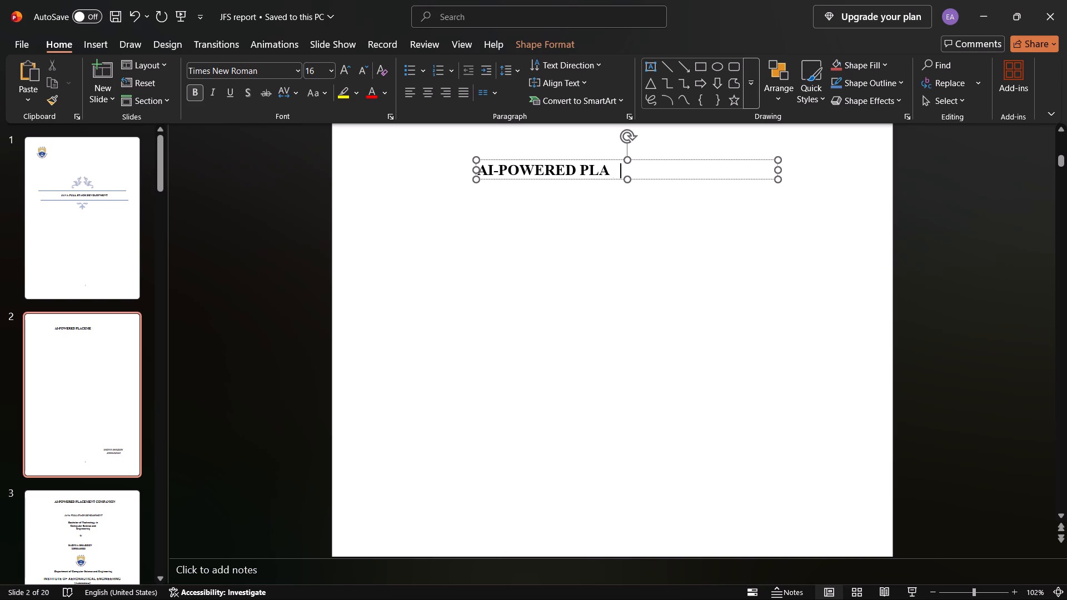
pyautogui.press('BackSpace')
pyautogui.press('BackSpace')
pyautogui.press('BackSpace')
pyautogui.press('BackSpace')
pyautogui.press('BackSpace')
pyautogui.press('BackSpace')
pyautogui.press('BackSpace')
pyautogui.press('BackSpace')
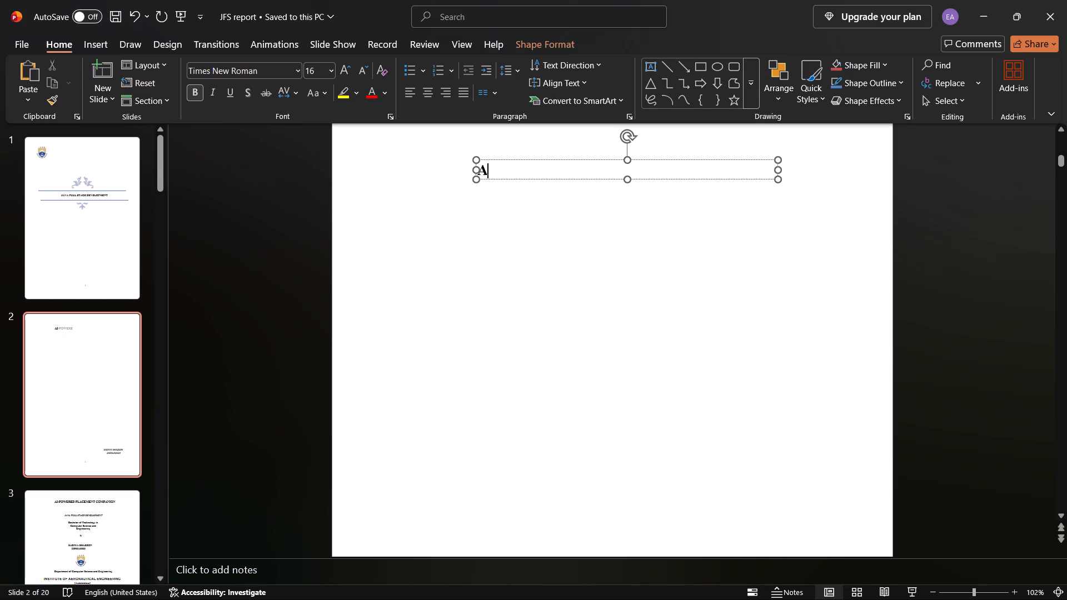
pyautogui.press('BackSpace')
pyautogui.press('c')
pyautogui.press('BackSpace')
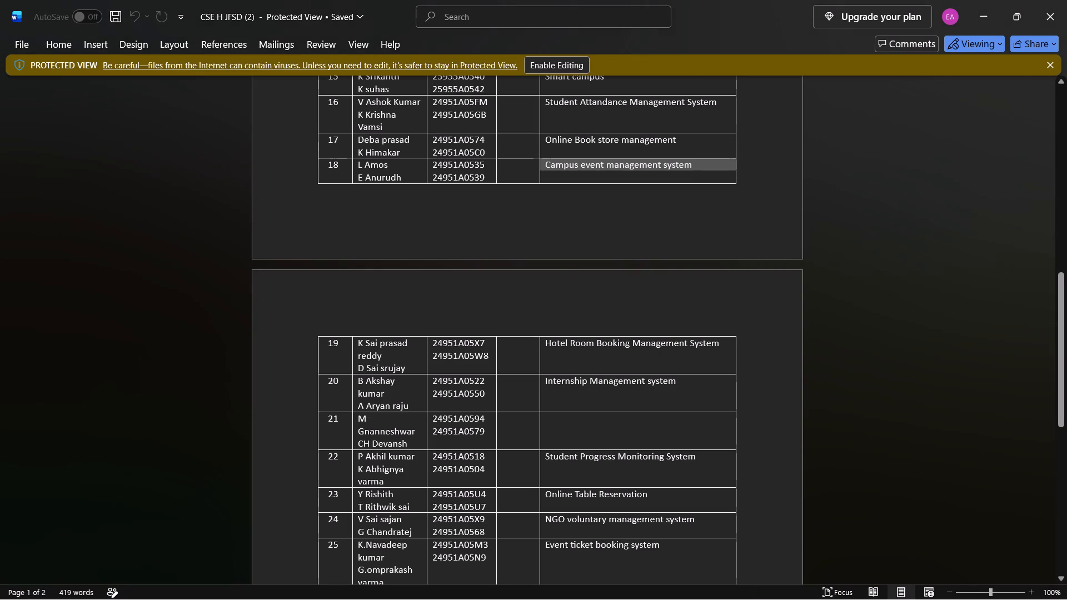
# Copy "Campus event management system" from row 18 of the Word project table and paste it into slide 2's empty heading box in PowerPoint.
pyautogui.click(646, 172)
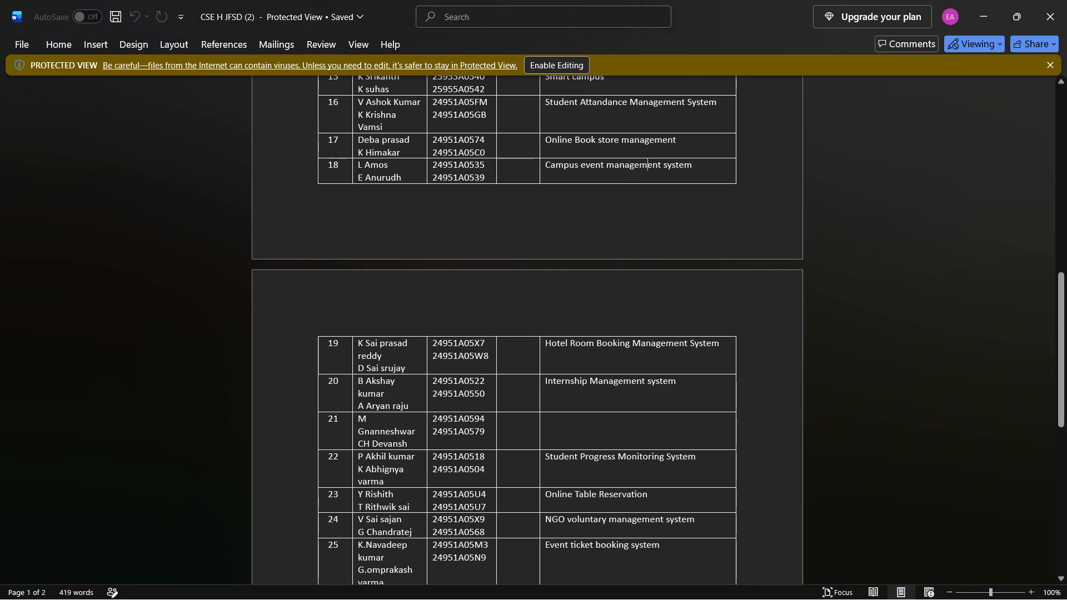
pyautogui.moveTo(691, 164); pyautogui.dragTo(541, 158)
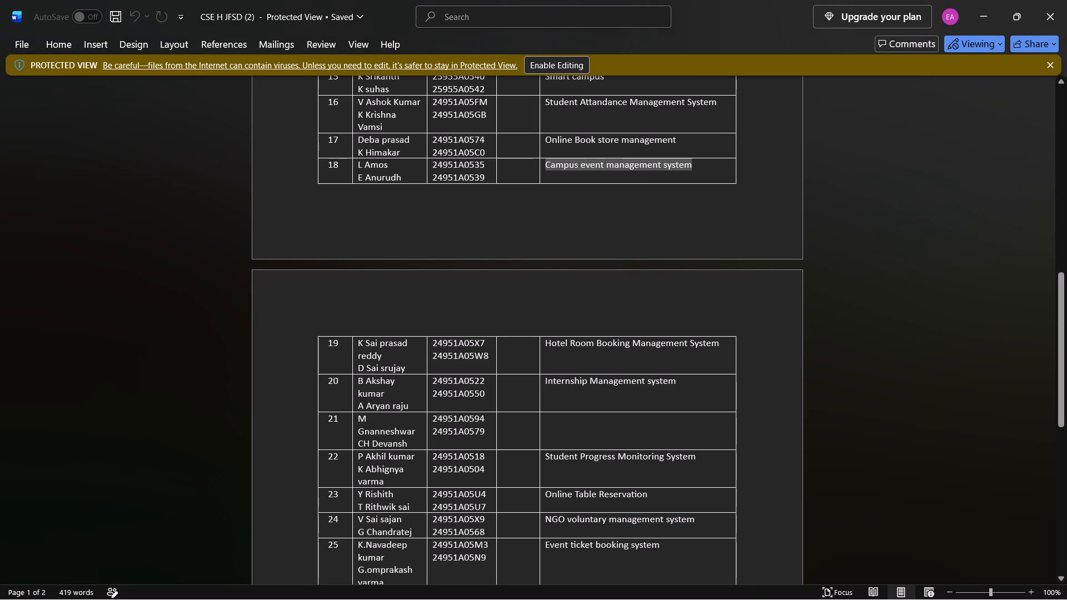
pyautogui.moveTo(541, 158); pyautogui.dragTo(540, 158)
pyautogui.hotkey('ctrl', 'c')
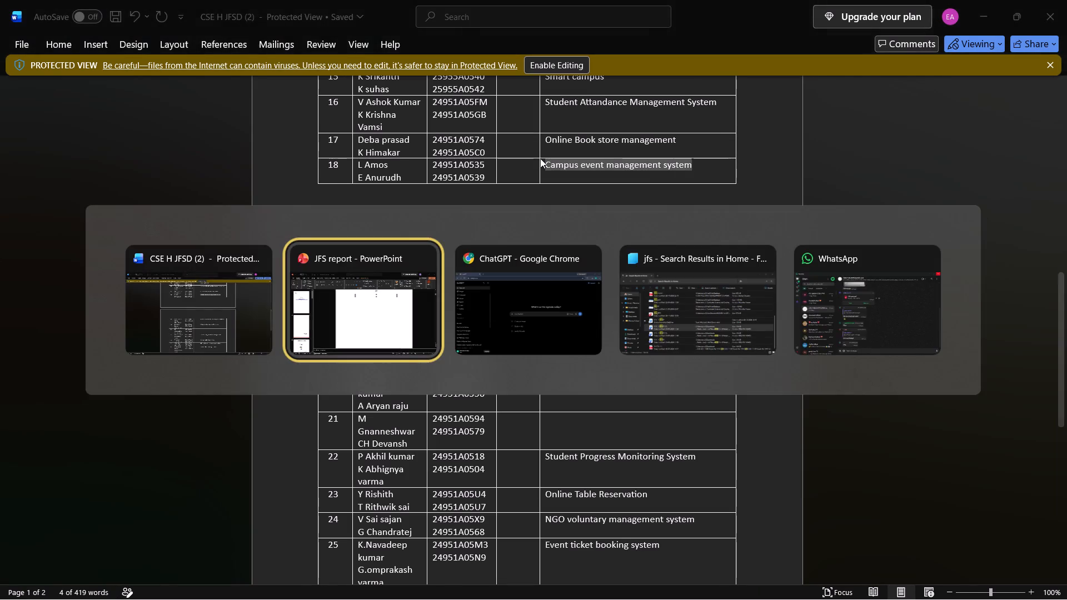
pyautogui.hotkey('ctrl', 'v')
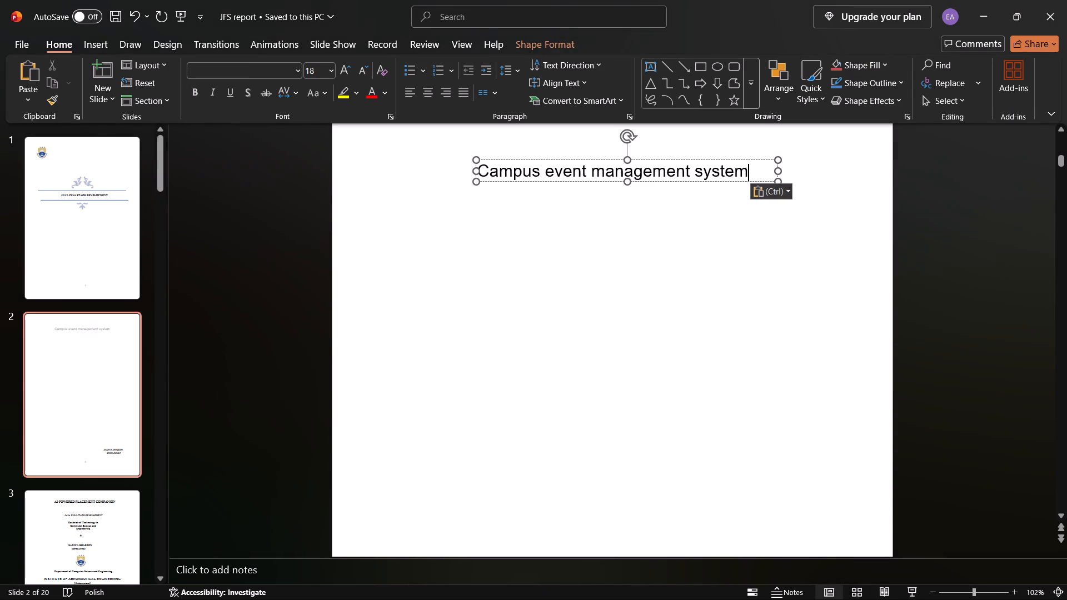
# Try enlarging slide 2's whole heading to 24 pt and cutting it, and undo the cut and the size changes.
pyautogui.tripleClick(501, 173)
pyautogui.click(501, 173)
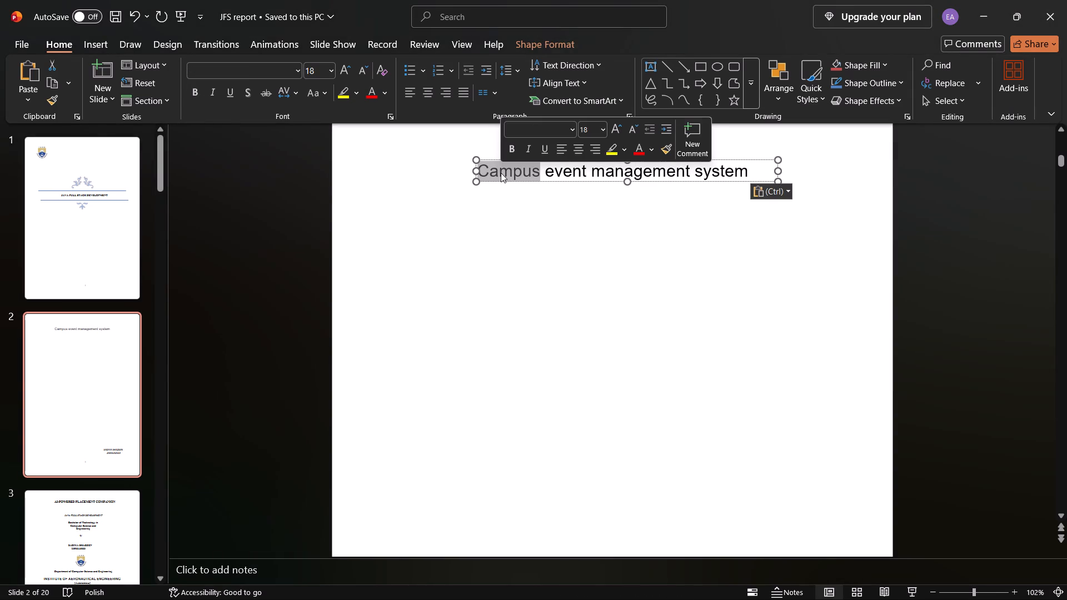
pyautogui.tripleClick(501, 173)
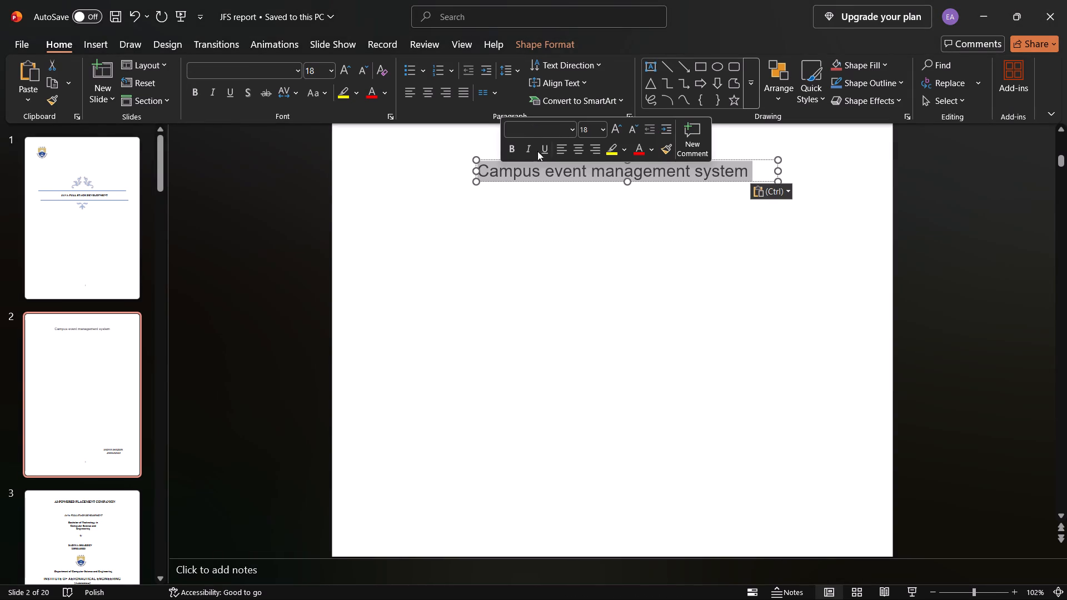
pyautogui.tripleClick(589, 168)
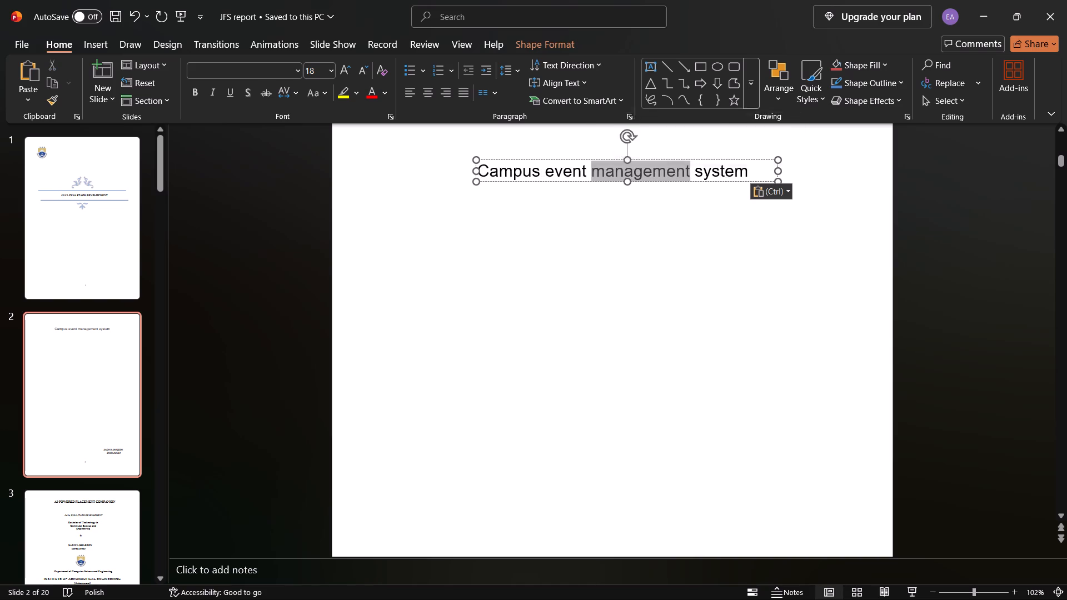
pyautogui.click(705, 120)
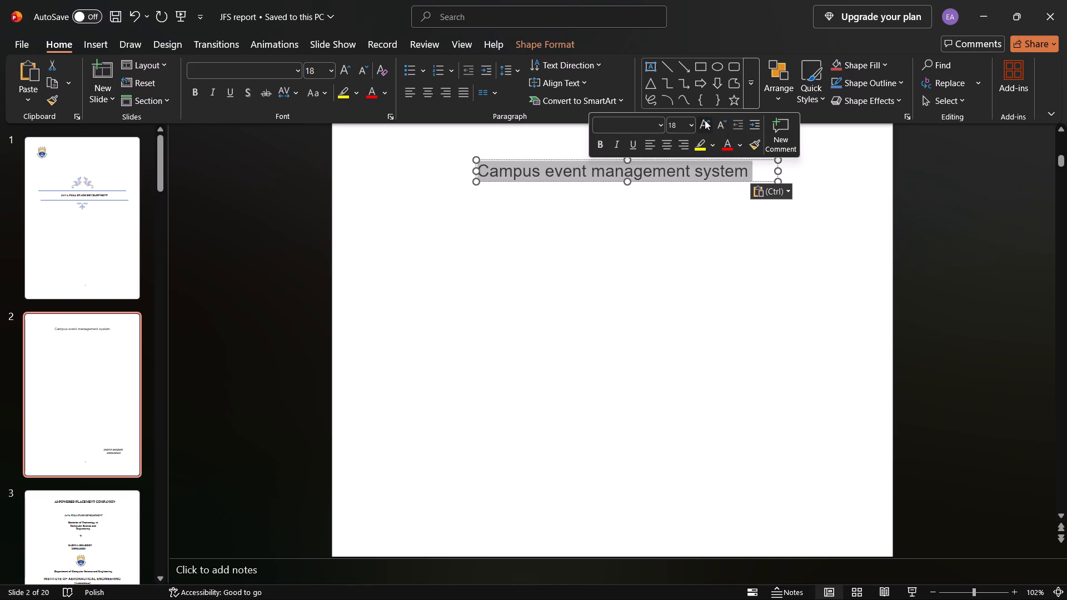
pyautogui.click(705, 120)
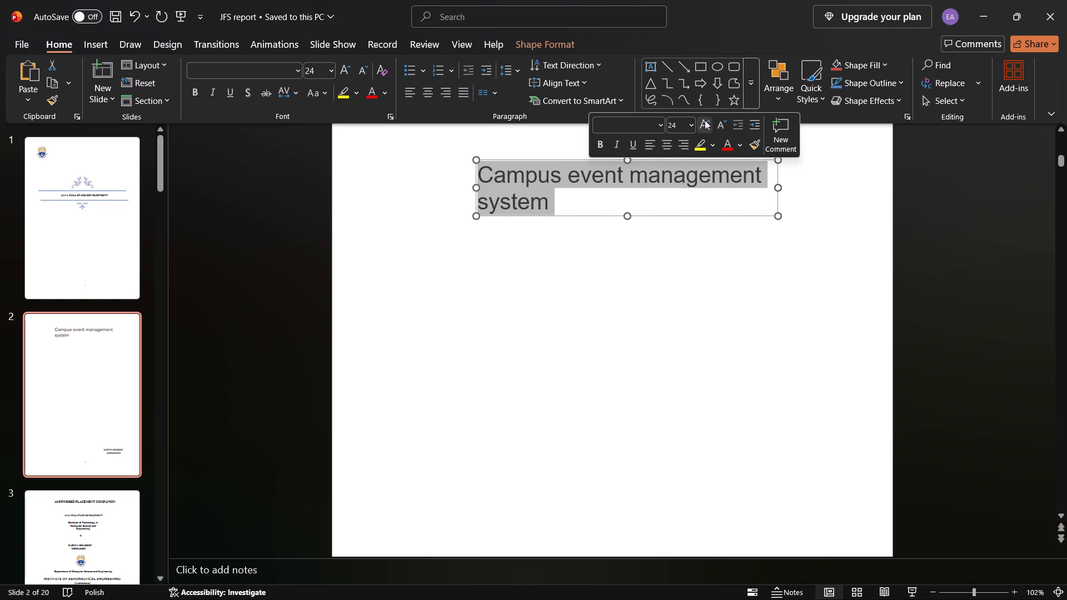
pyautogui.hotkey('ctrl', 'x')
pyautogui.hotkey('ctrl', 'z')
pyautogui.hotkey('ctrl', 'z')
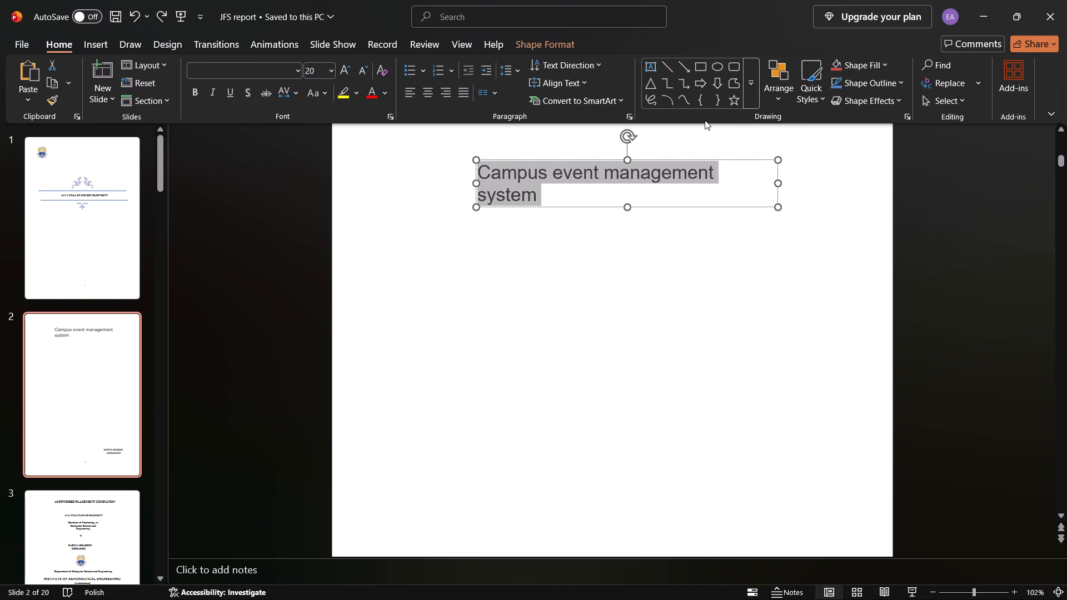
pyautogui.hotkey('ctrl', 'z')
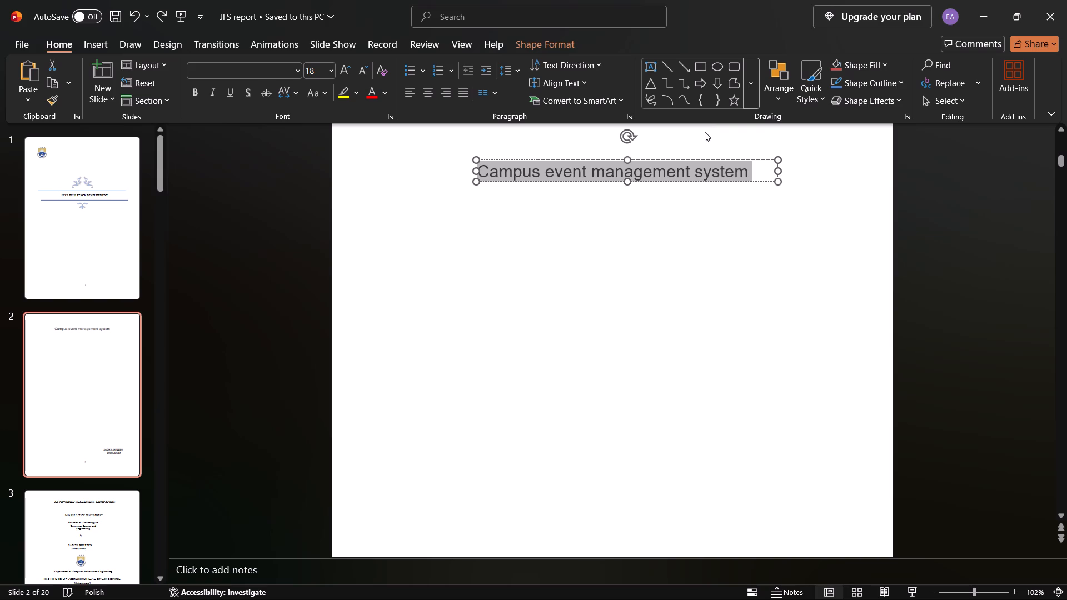
# Make the whole "Campus event management system" heading on slide 2 bold.
pyautogui.doubleClick(679, 173)
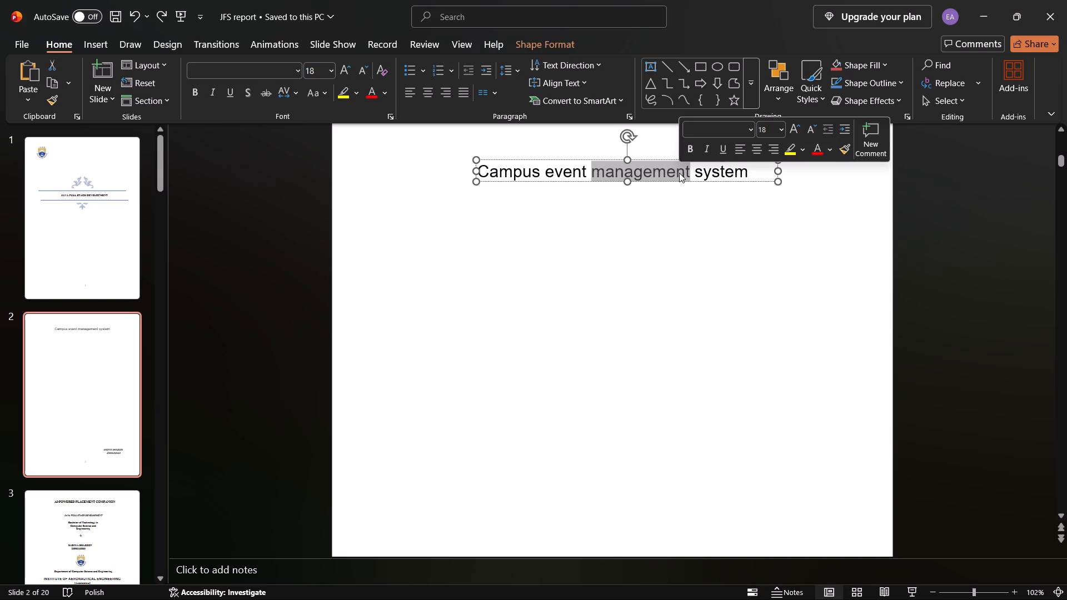
pyautogui.doubleClick(679, 173)
pyautogui.tripleClick(679, 173)
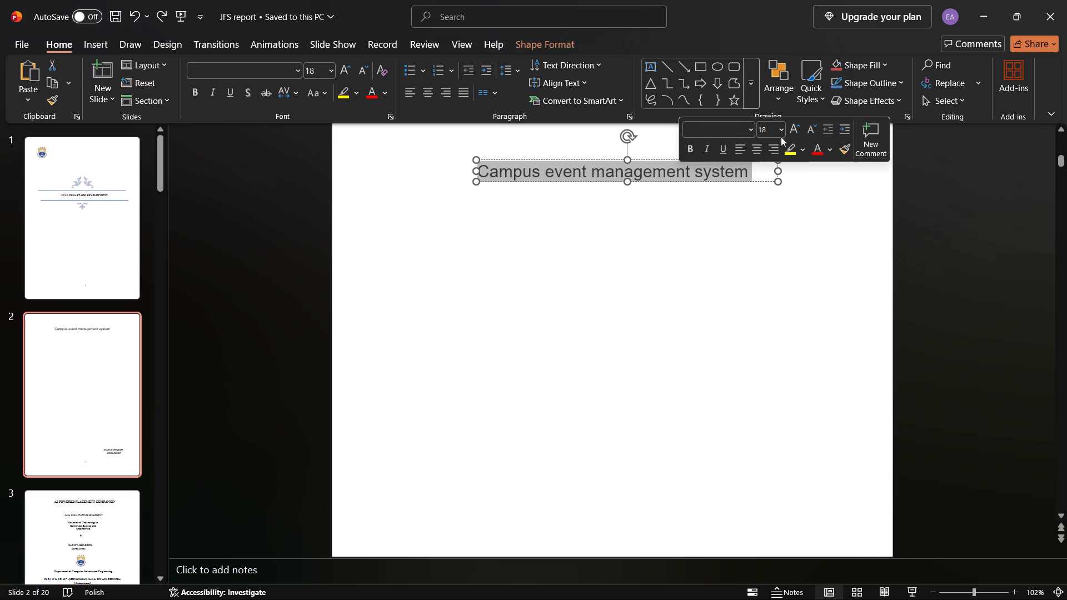
pyautogui.click(692, 152)
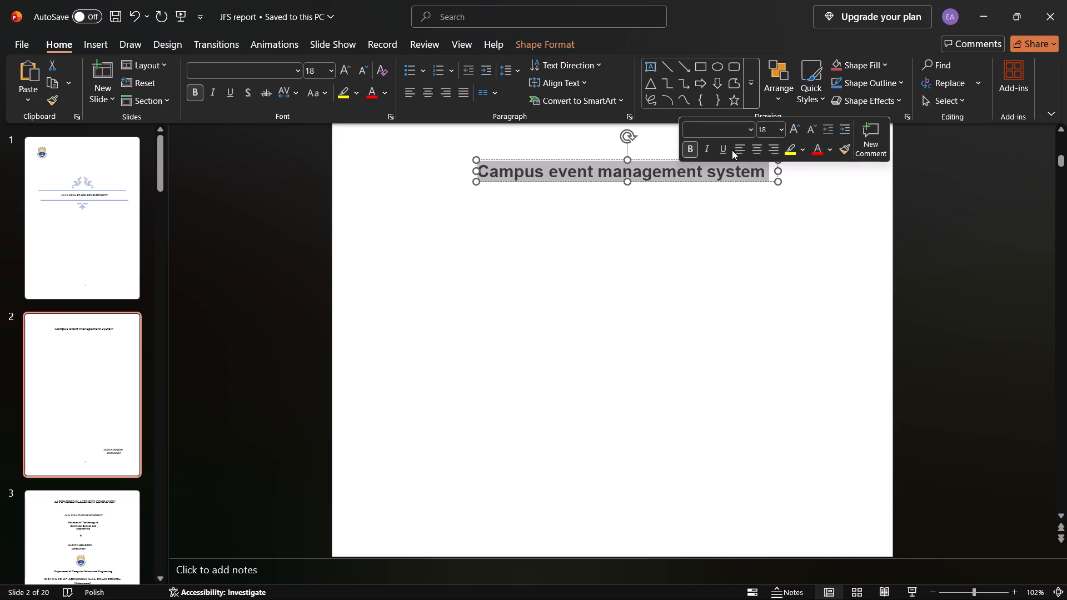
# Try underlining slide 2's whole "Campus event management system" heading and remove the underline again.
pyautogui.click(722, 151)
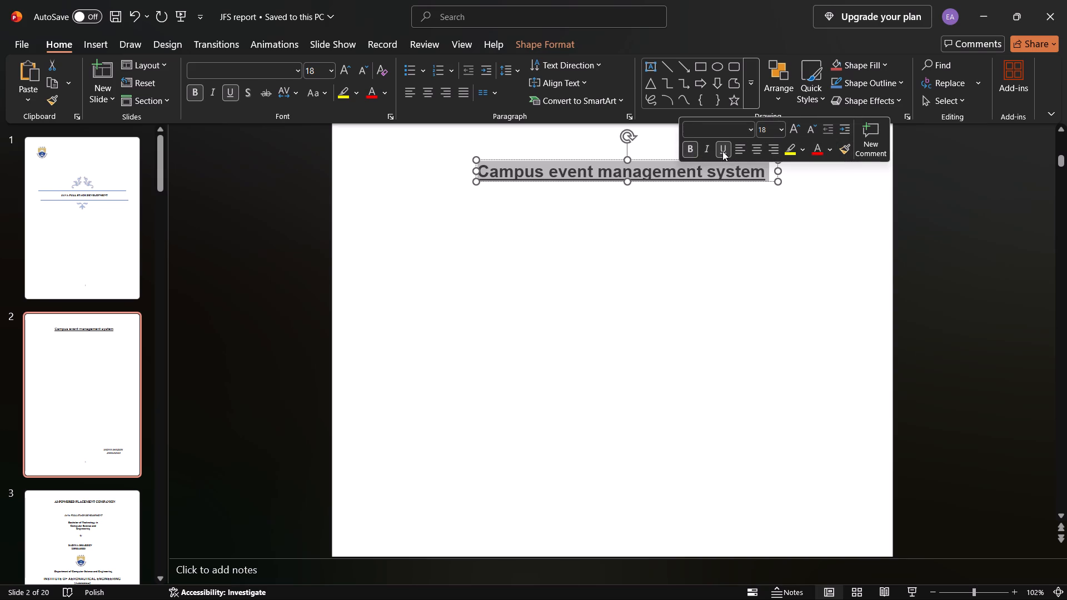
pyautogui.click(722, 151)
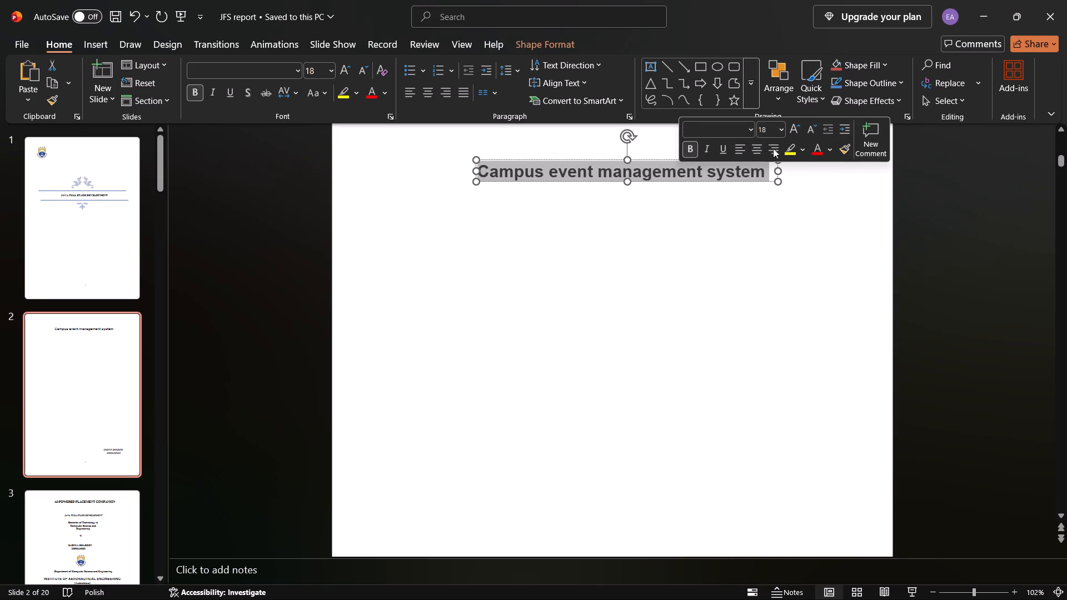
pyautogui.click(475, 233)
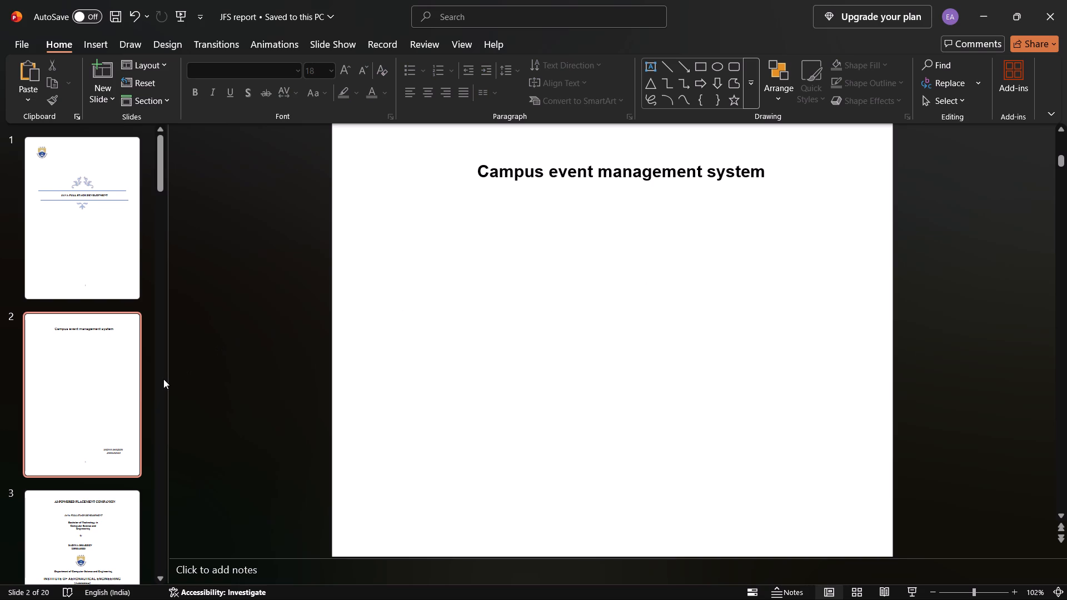
# Delete the existing author name and roll number from the text box near the bottom of slide 2.
pyautogui.click(89, 402)
pyautogui.scroll(-2, 646, 379)
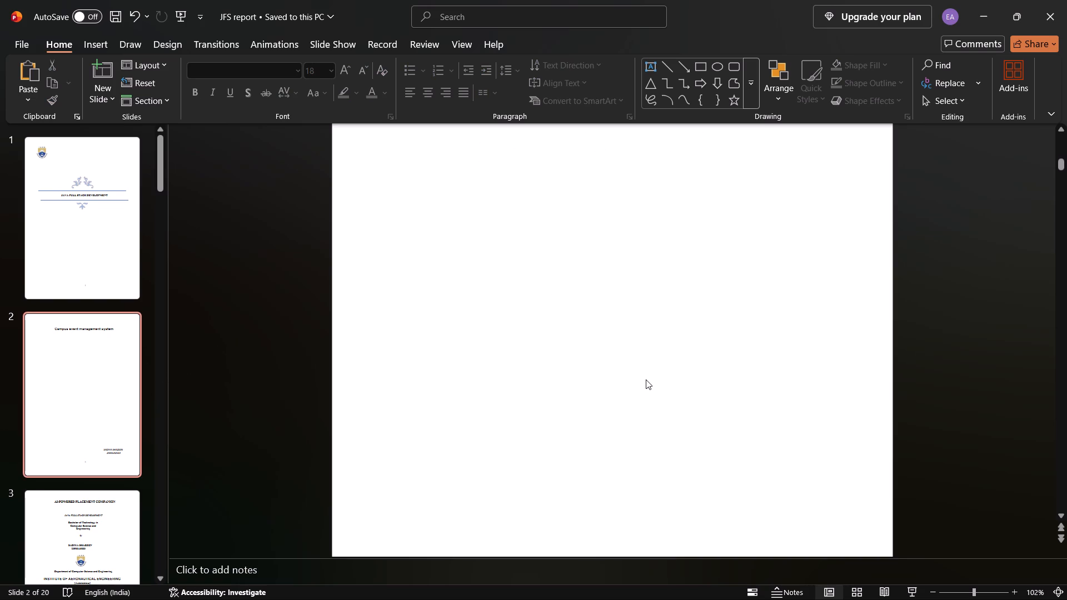
pyautogui.scroll(-6, 646, 379)
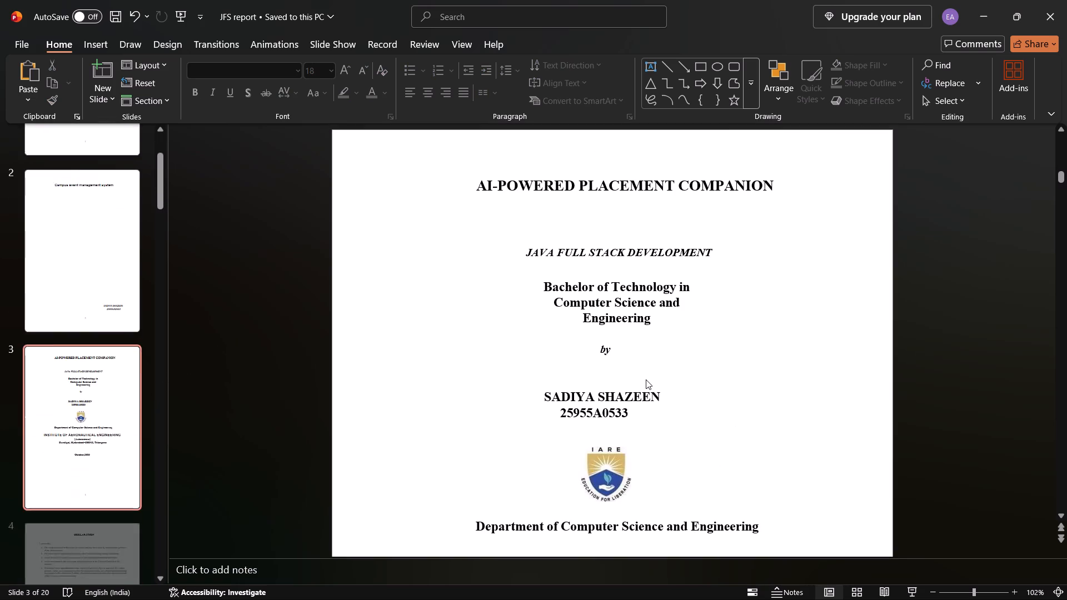
pyautogui.scroll(2, 646, 379)
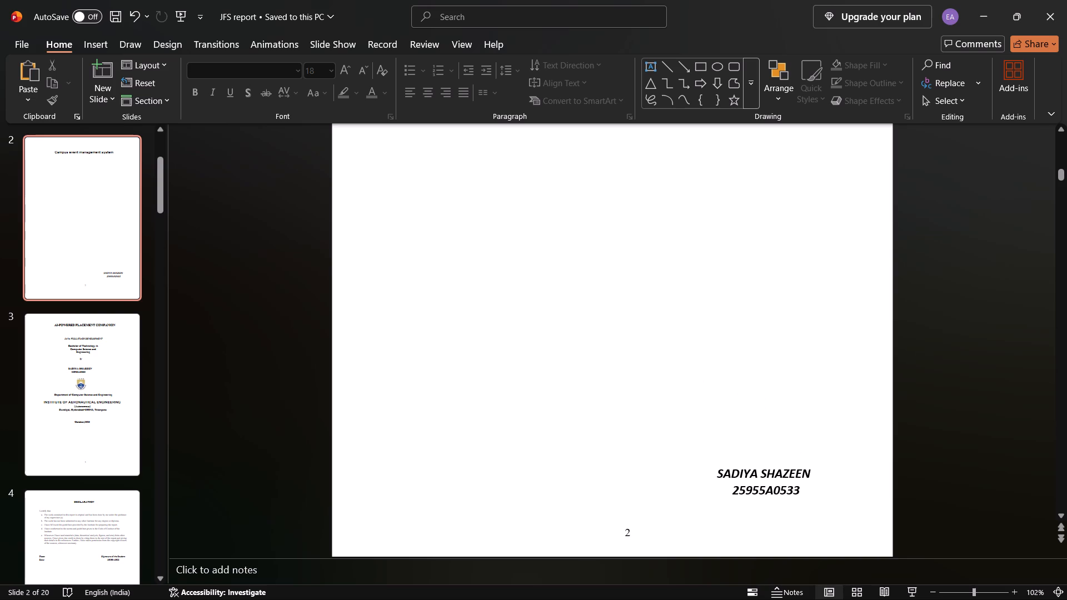
pyautogui.tripleClick(811, 473)
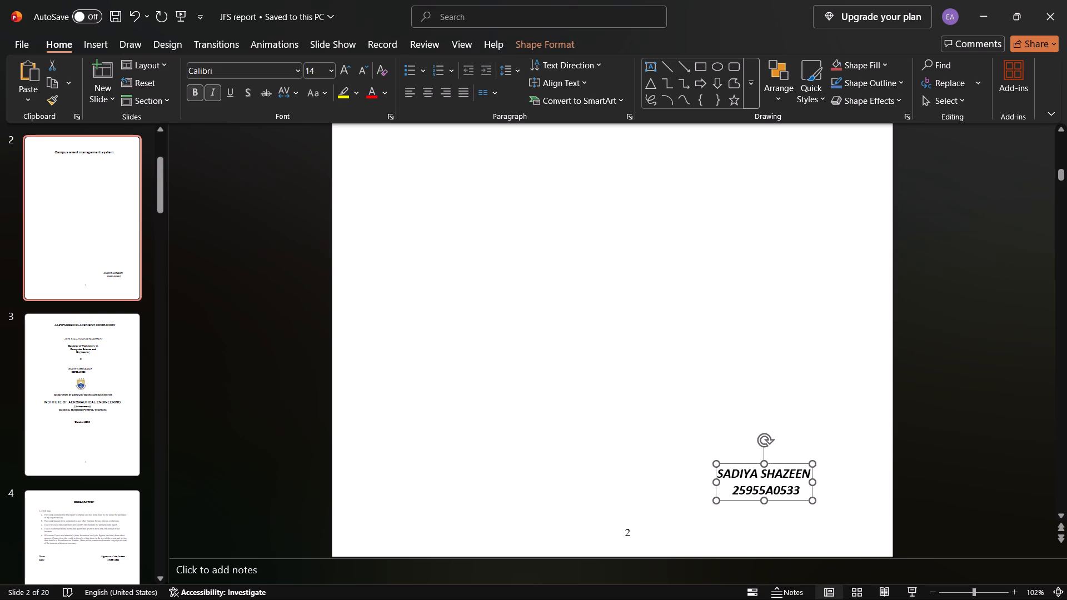
pyautogui.tripleClick(807, 473)
pyautogui.click(807, 473)
pyautogui.doubleClick(807, 473)
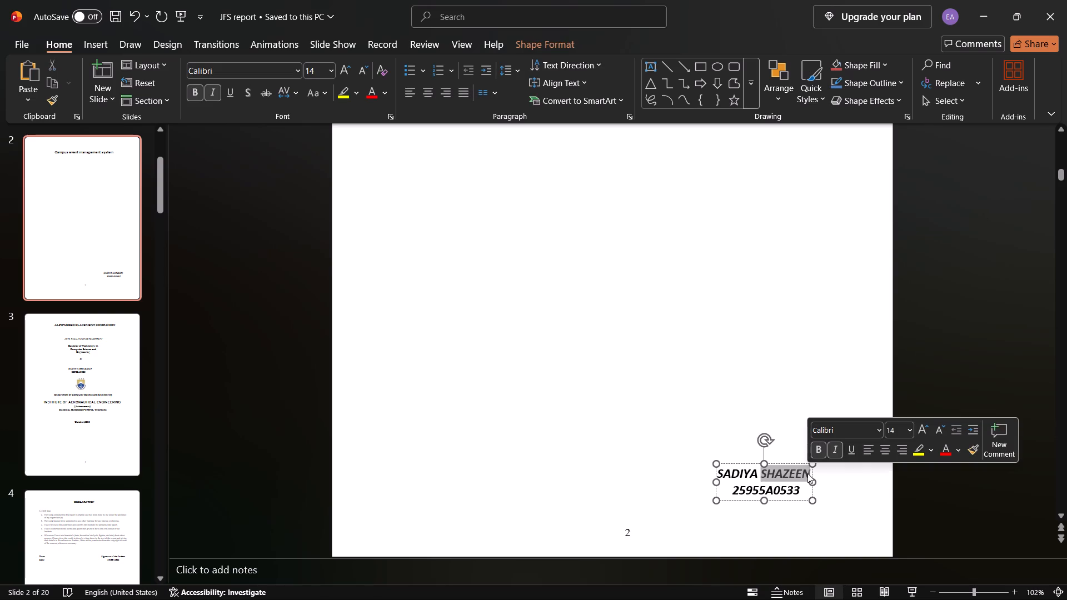
pyautogui.doubleClick(807, 473)
pyautogui.tripleClick(807, 473)
pyautogui.click(807, 473)
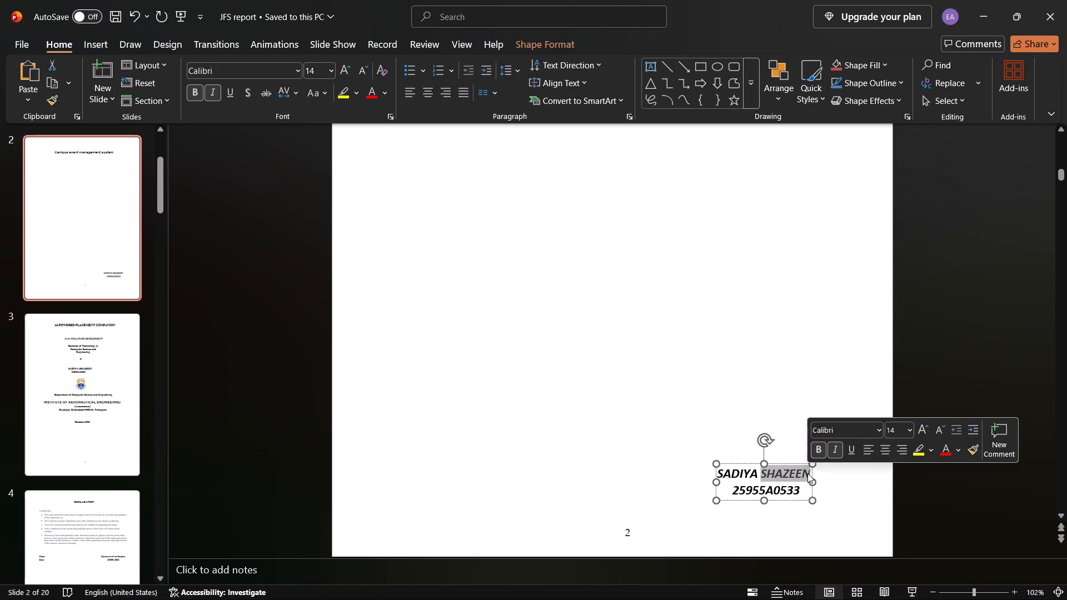
pyautogui.doubleClick(807, 473)
pyautogui.click(807, 473)
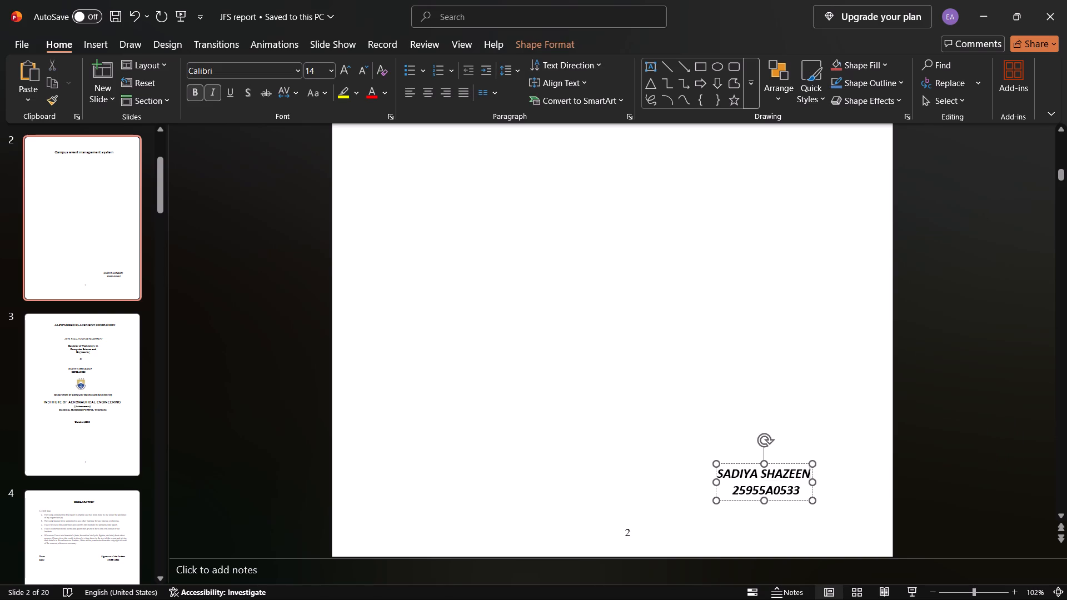
pyautogui.click(799, 487)
pyautogui.press('BackSpace')
pyautogui.press('BackSpace')
pyautogui.press('BackSpace')
pyautogui.press('BackSpace')
pyautogui.press('BackSpace')
pyautogui.press('BackSpace')
pyautogui.press('BackSpace')
pyautogui.press('BackSpace')
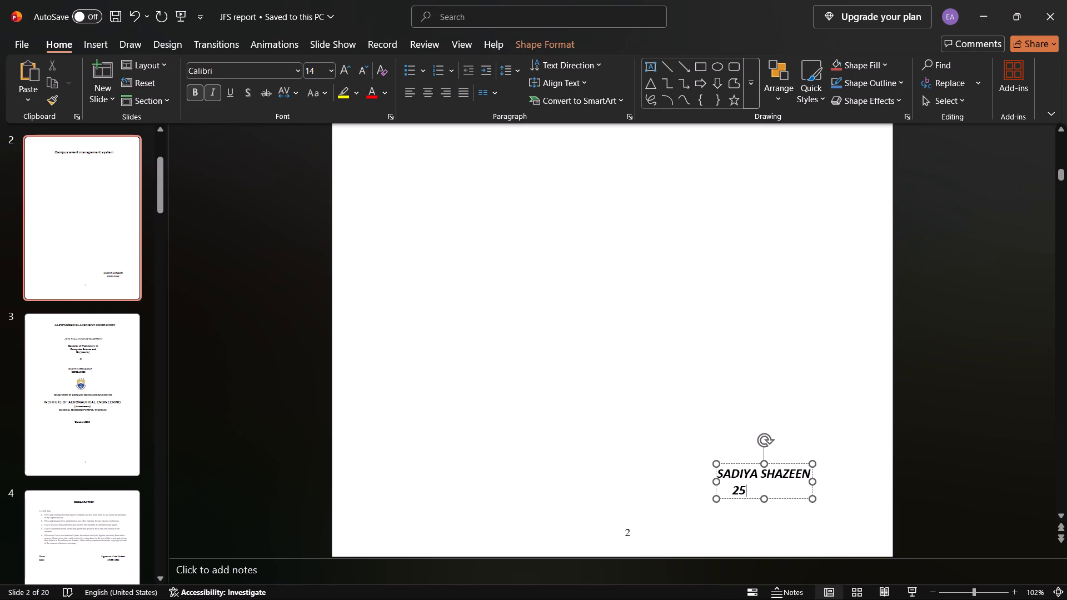
pyautogui.press('BackSpace')
pyautogui.press('BackSpace')
pyautogui.press('BackSpace')
pyautogui.press('BackSpace')
pyautogui.press('BackSpace')
pyautogui.press('BackSpace')
pyautogui.press('BackSpace')
pyautogui.press('BackSpace')
pyautogui.press('BackSpace')
pyautogui.press('BackSpace')
pyautogui.press('BackSpace')
pyautogui.press('BackSpace')
pyautogui.press('BackSpace')
pyautogui.press('BackSpace')
pyautogui.press('BackSpace')
pyautogui.press('BackSpace')
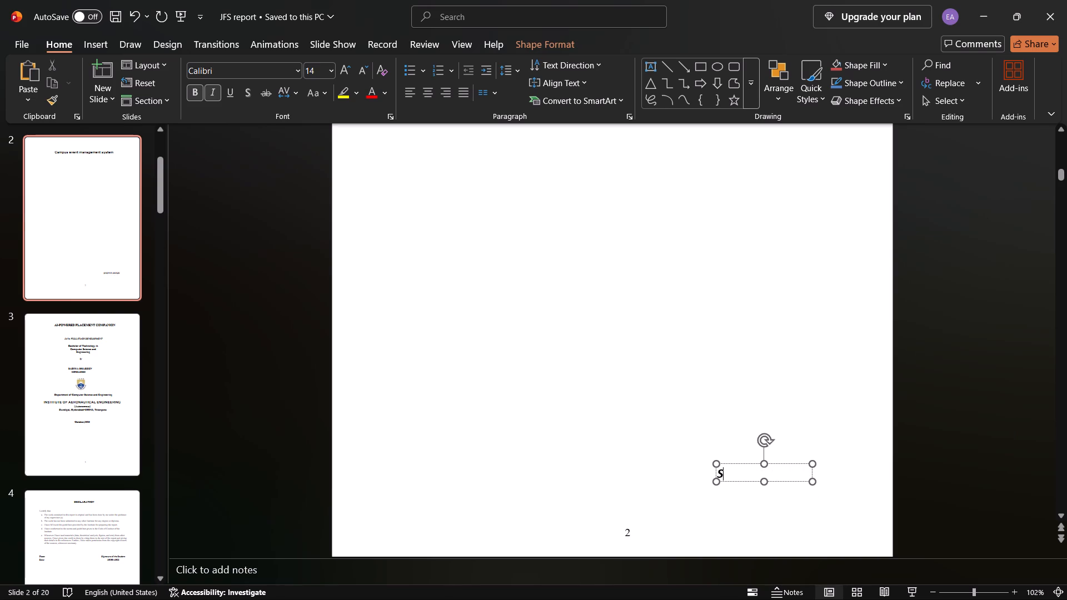
pyautogui.press('BackSpace')
# Enter the first student's name and, on a new line, their roll number in slide 2's emptied author box.
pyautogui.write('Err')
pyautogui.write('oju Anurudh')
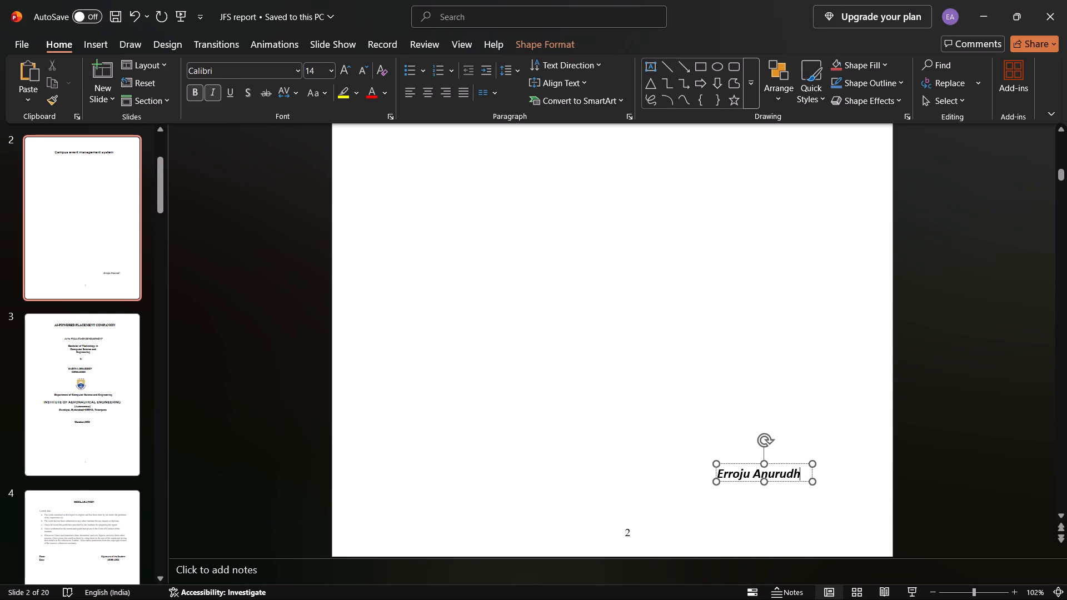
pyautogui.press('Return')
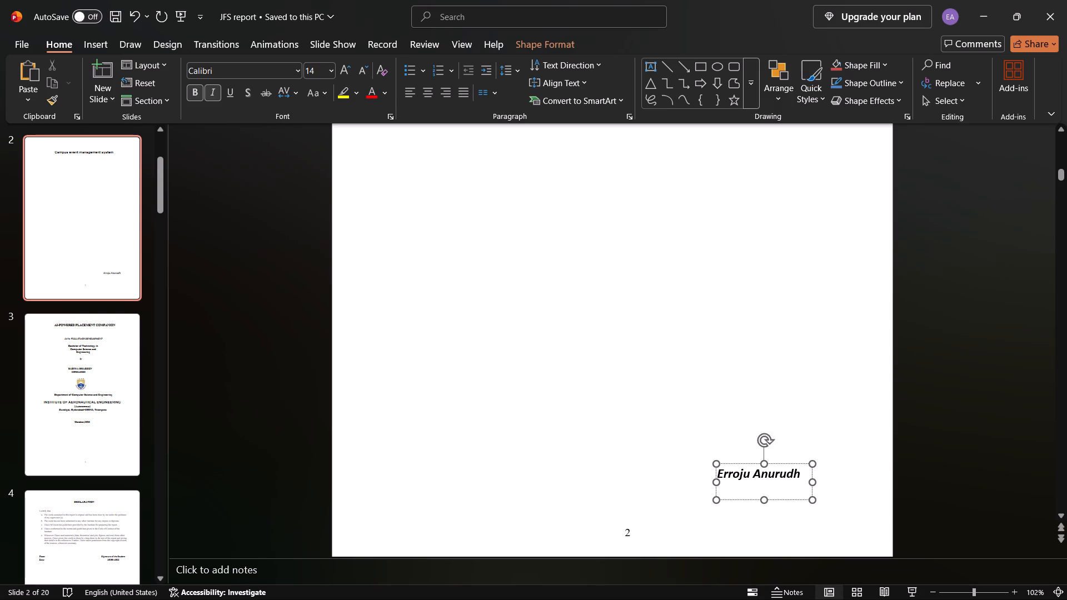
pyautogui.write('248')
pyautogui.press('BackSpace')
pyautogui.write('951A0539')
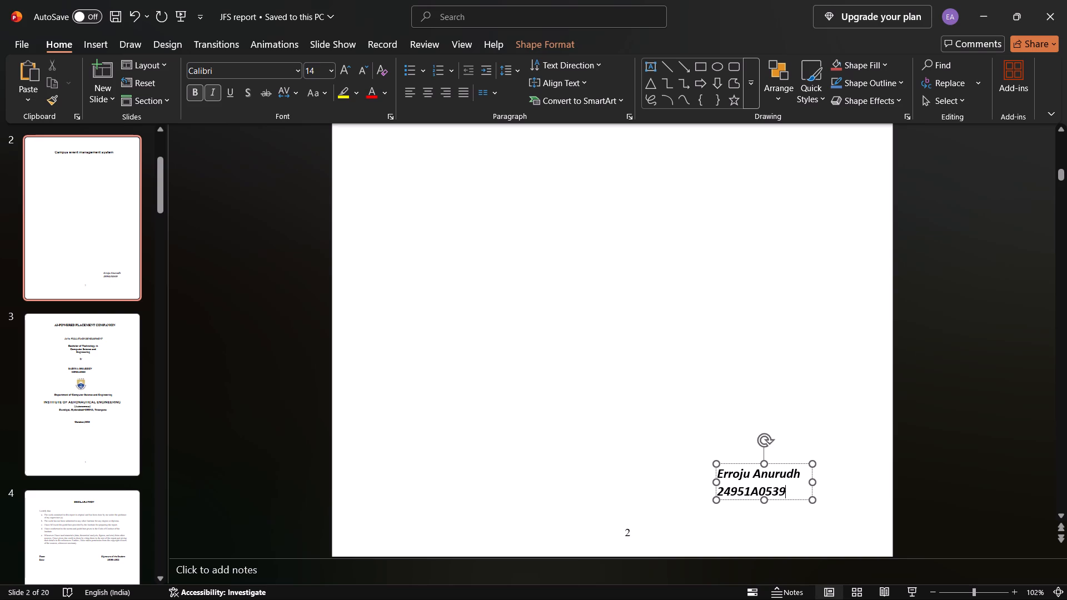
# Add the second student's name and roll number on two new lines below the first student's details on slide 2.
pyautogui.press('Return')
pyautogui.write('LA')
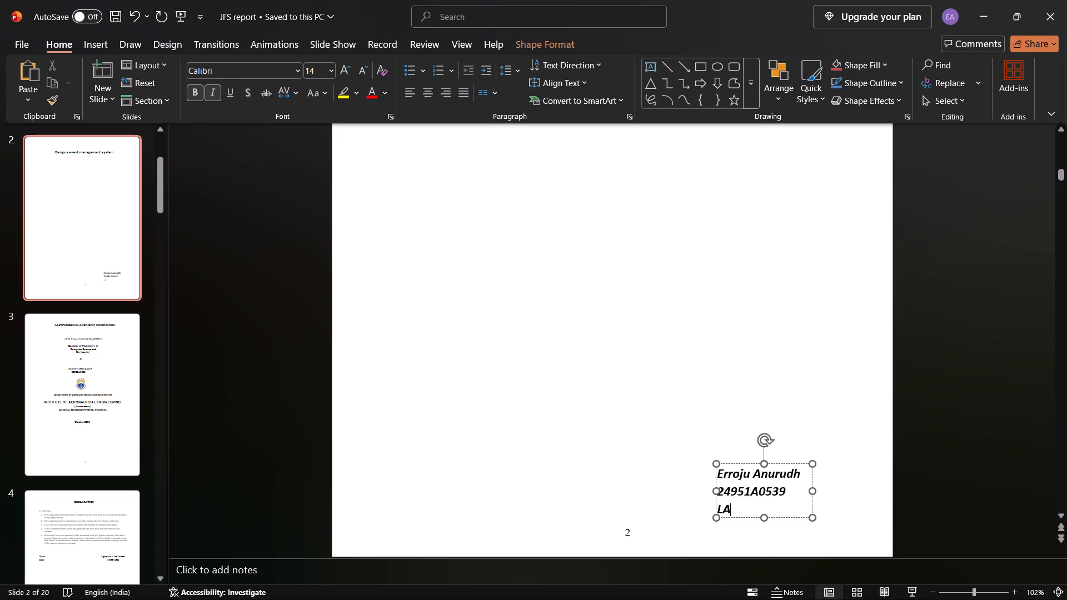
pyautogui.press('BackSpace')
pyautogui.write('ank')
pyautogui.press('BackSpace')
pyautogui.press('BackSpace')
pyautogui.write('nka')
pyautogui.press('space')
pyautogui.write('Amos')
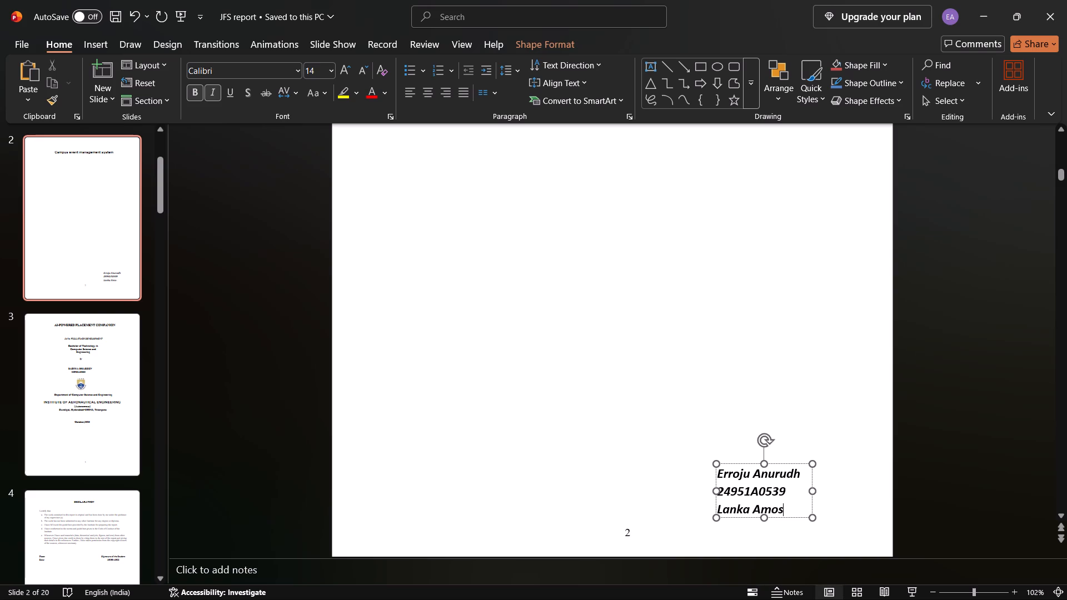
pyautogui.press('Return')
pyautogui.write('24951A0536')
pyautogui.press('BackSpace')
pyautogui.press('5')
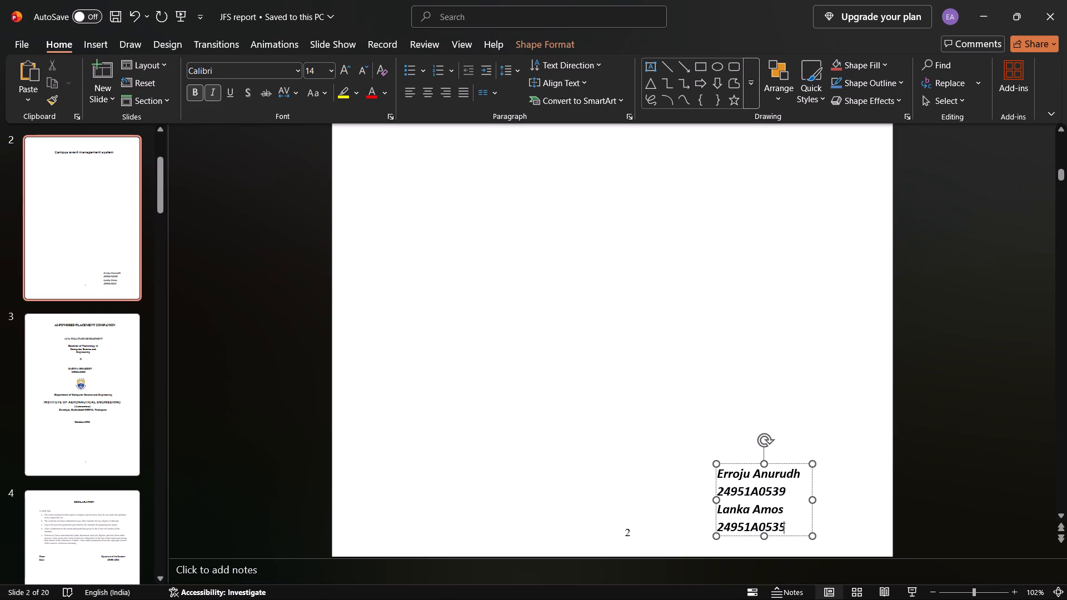
pyautogui.click(833, 372)
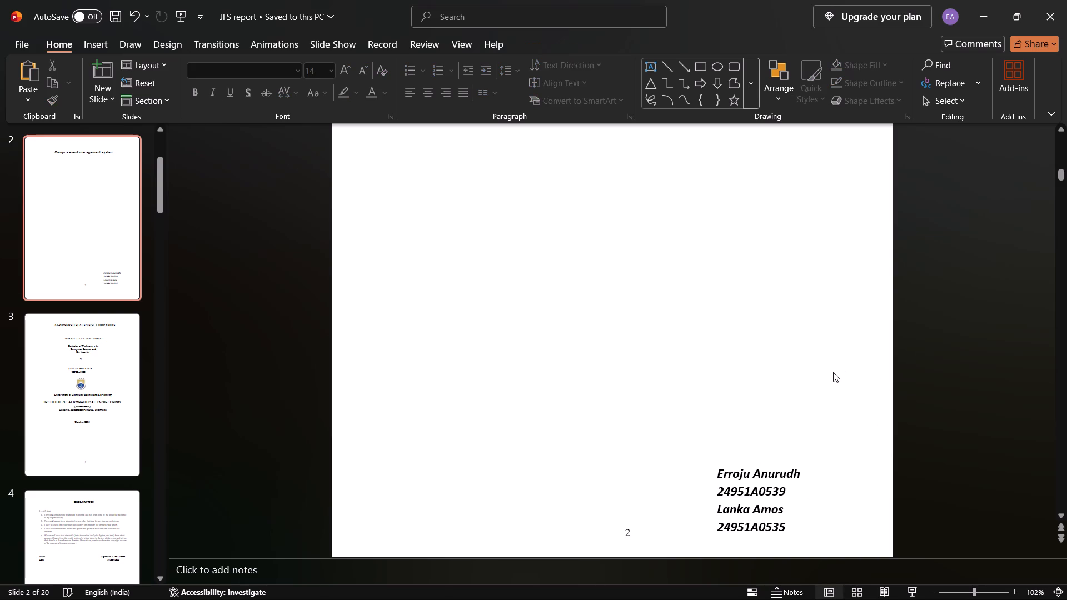
# Move slide 2's author text box slightly upward, so its last line sits above the page number.
pyautogui.click(764, 473)
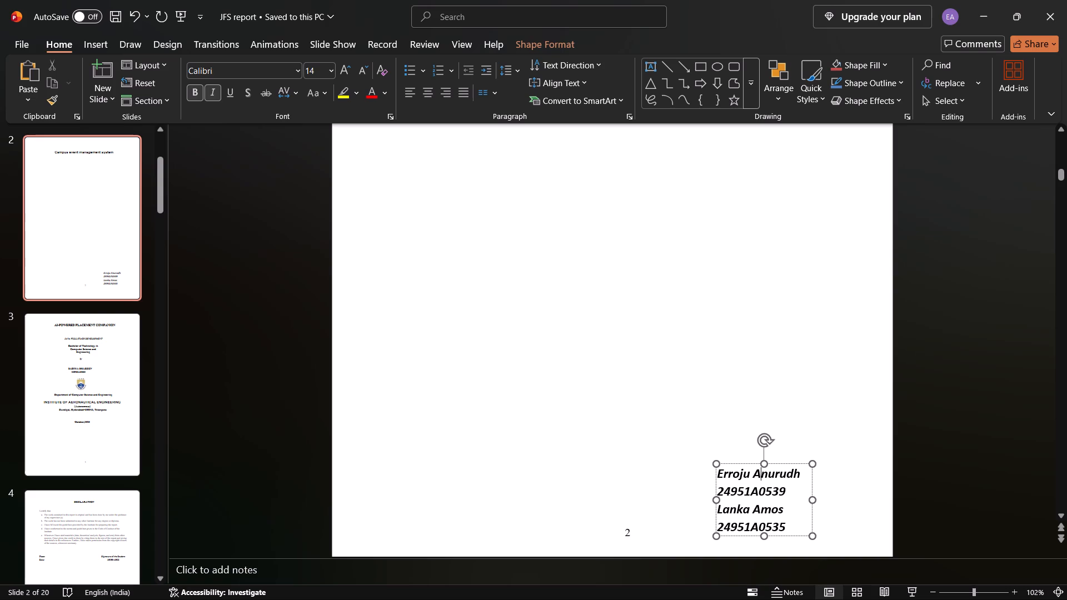
pyautogui.moveTo(777, 461); pyautogui.dragTo(780, 437)
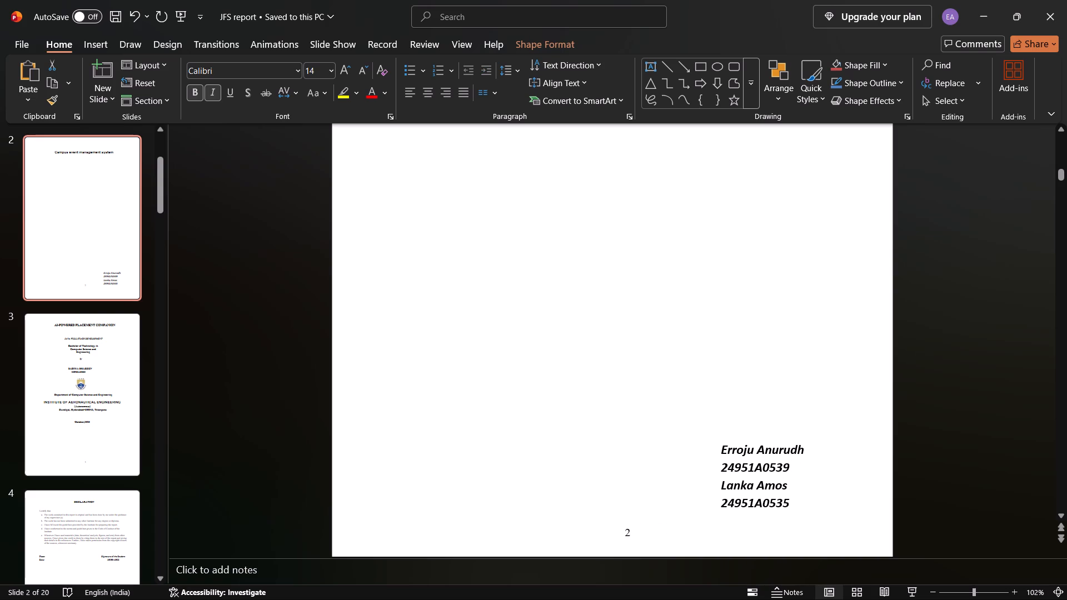
pyautogui.moveTo(780, 437); pyautogui.dragTo(783, 434)
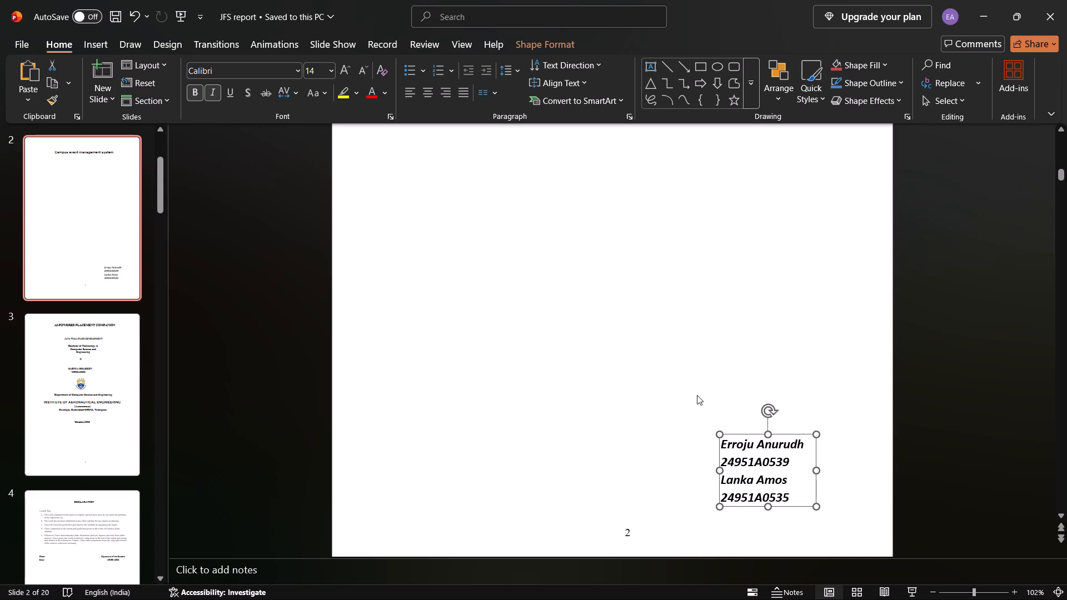
pyautogui.click(697, 395)
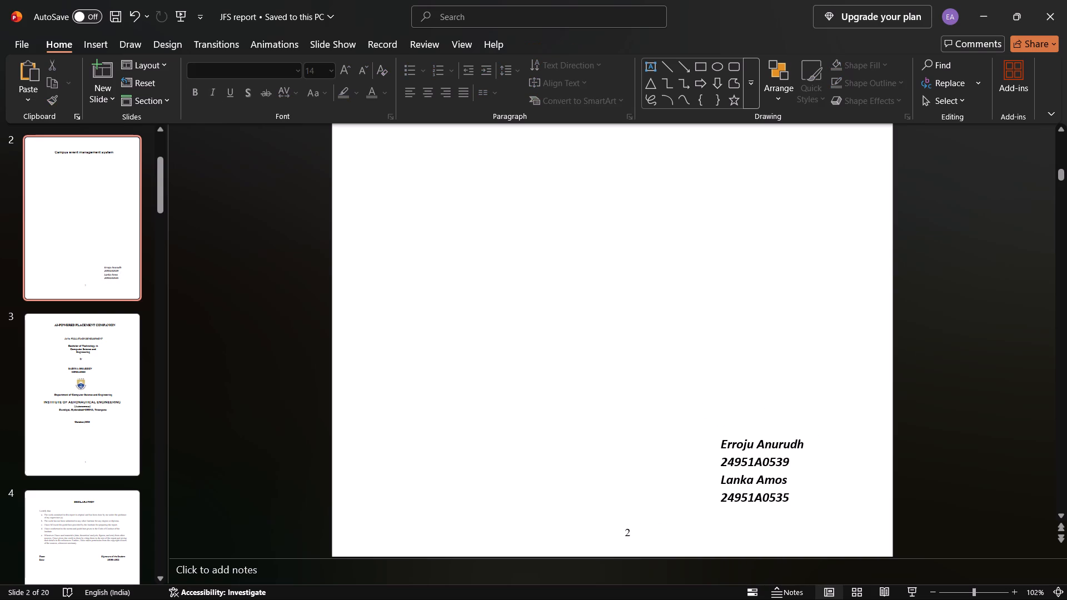
# Indent the first student's roll number on slide 2 with three leading spaces.
pyautogui.click(722, 466)
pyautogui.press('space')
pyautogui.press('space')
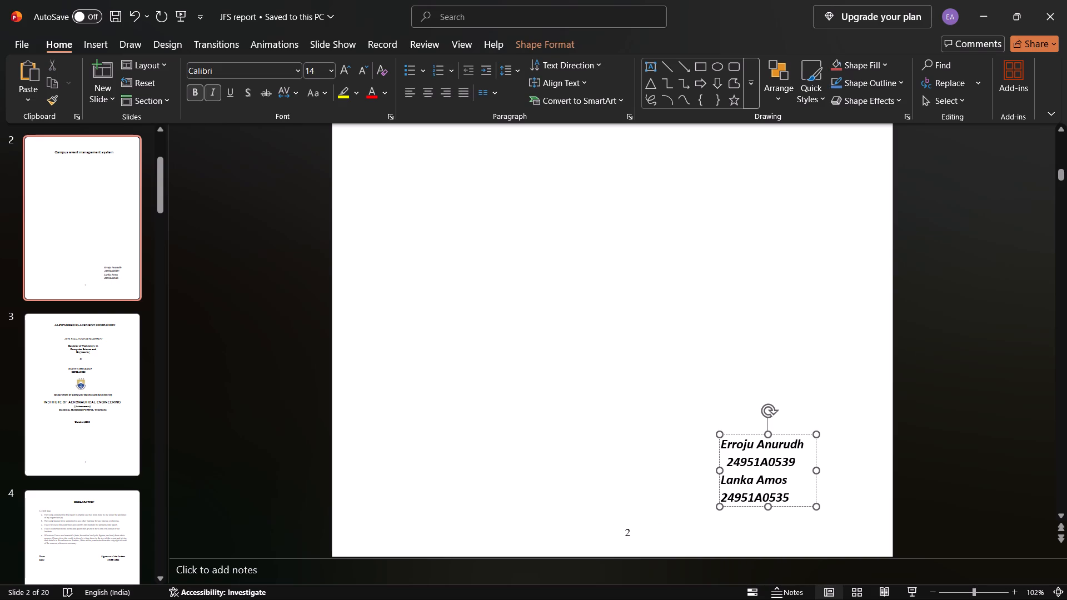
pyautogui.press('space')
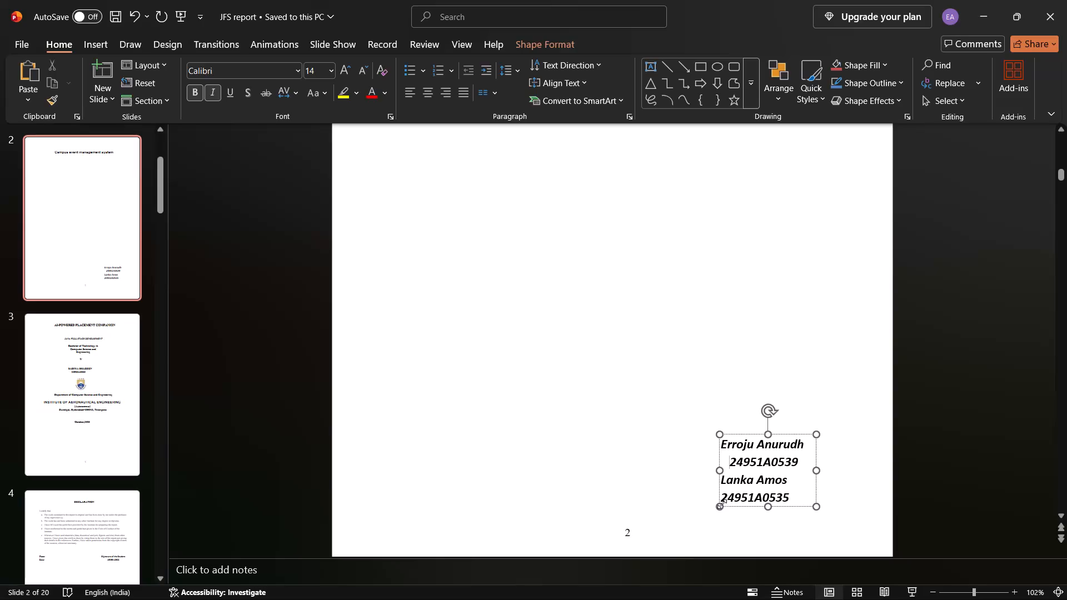
# Indent the second student's roll number on slide 2 with three leading spaces to match the first.
pyautogui.click(722, 504)
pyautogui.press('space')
pyautogui.press('Left')
pyautogui.press('Left')
pyautogui.press('Left')
pyautogui.press('Left')
pyautogui.press('Left')
pyautogui.press('Left')
pyautogui.press('Left')
pyautogui.press('Left')
pyautogui.press('Left')
pyautogui.press('Left')
pyautogui.press('Left')
pyautogui.press('Left')
pyautogui.press('Right')
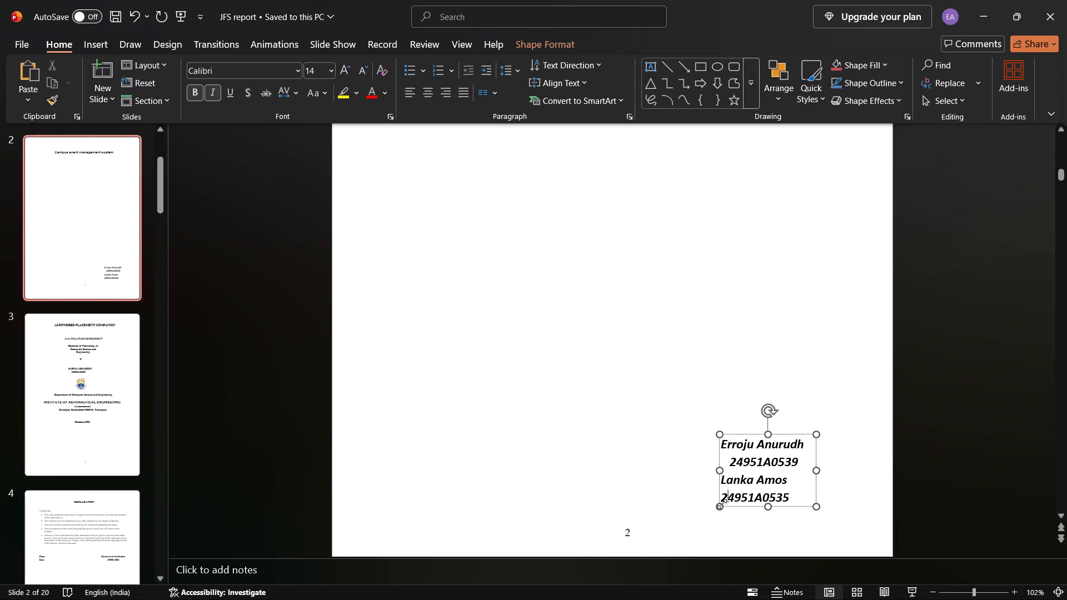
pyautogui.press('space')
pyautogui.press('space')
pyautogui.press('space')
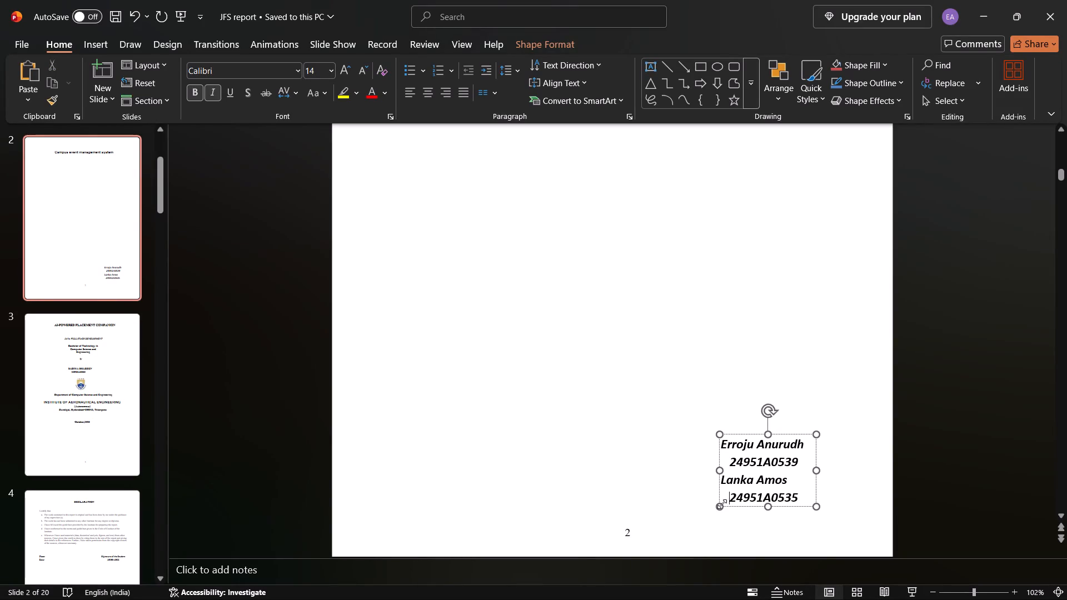
pyautogui.click(821, 341)
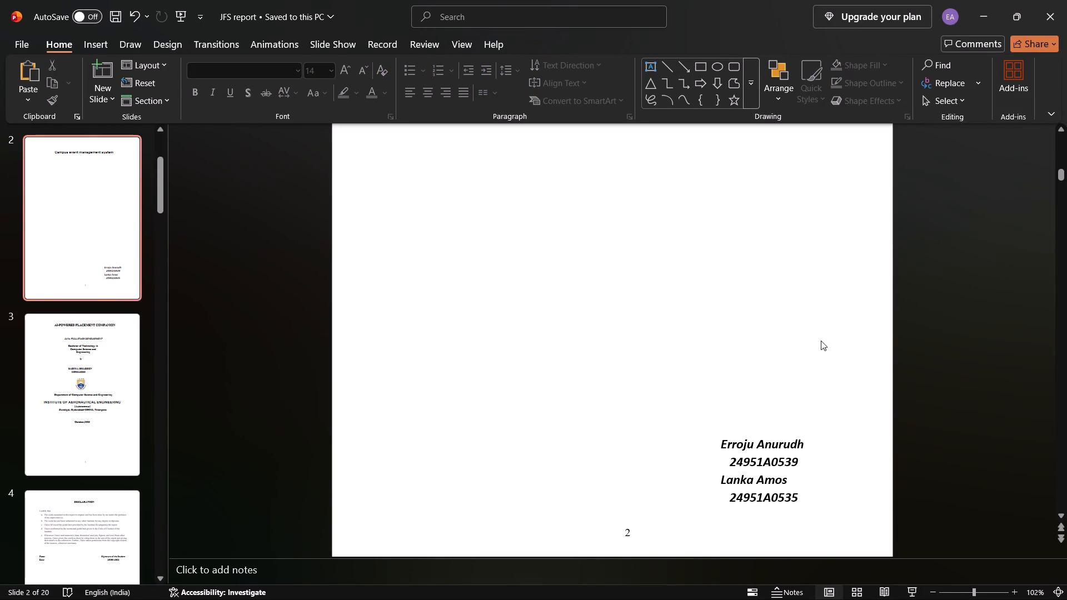
# Look over slide 3's title page and the author name and roll number on it.
pyautogui.scroll(-3, 821, 341)
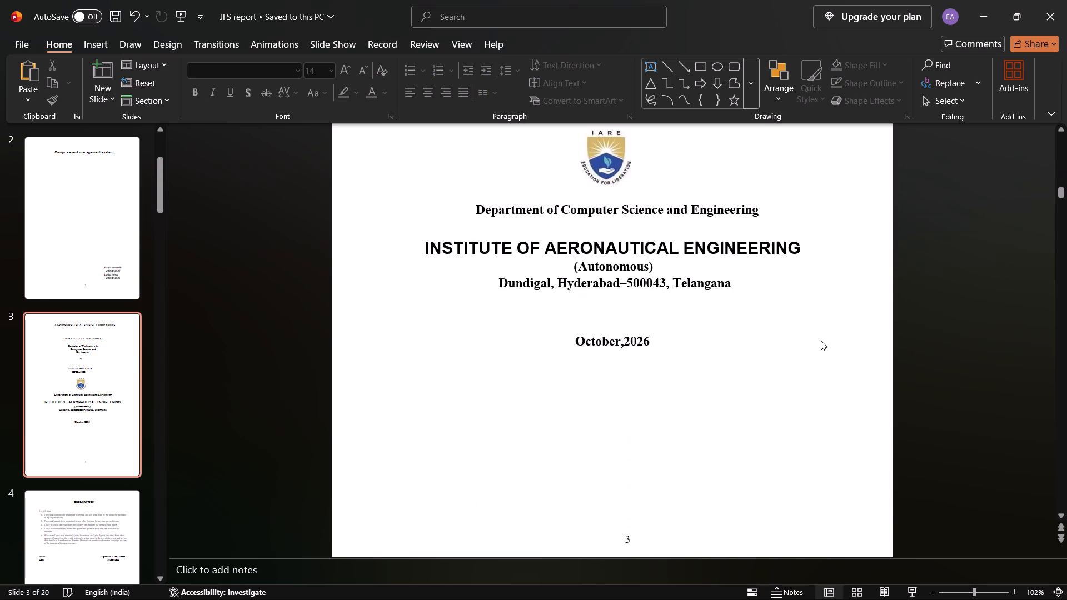
pyautogui.scroll(2, 821, 341)
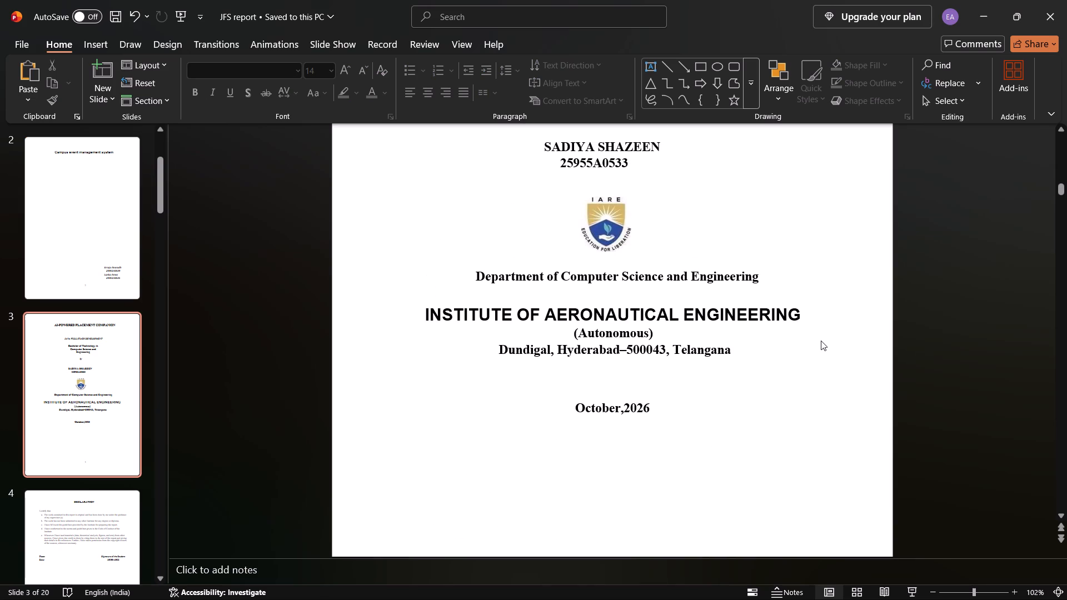
pyautogui.scroll(2, 821, 341)
pyautogui.scroll(-1, 821, 341)
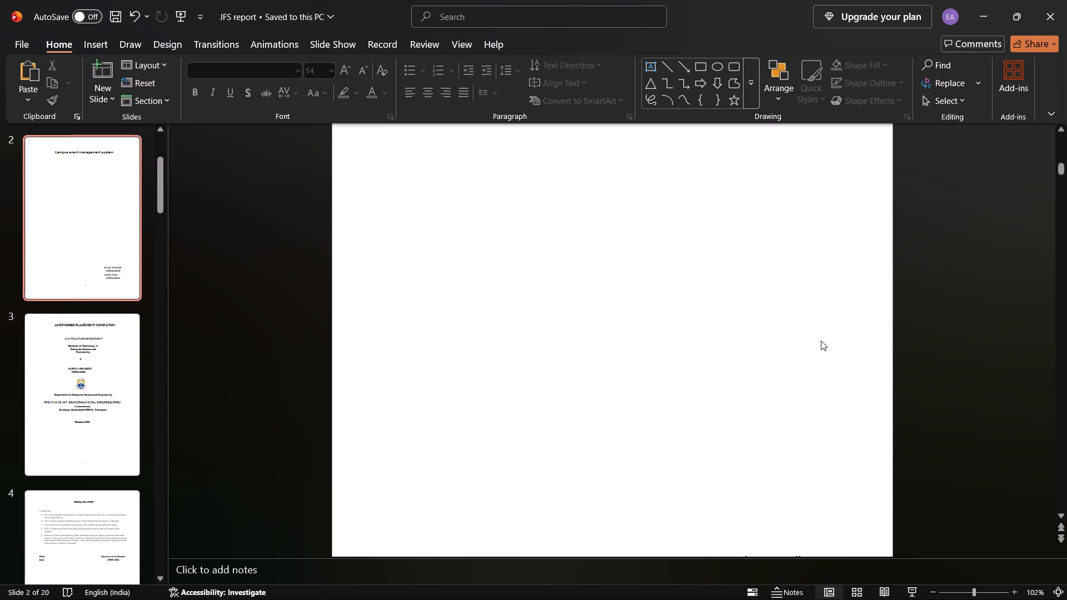
pyautogui.scroll(-4, 821, 341)
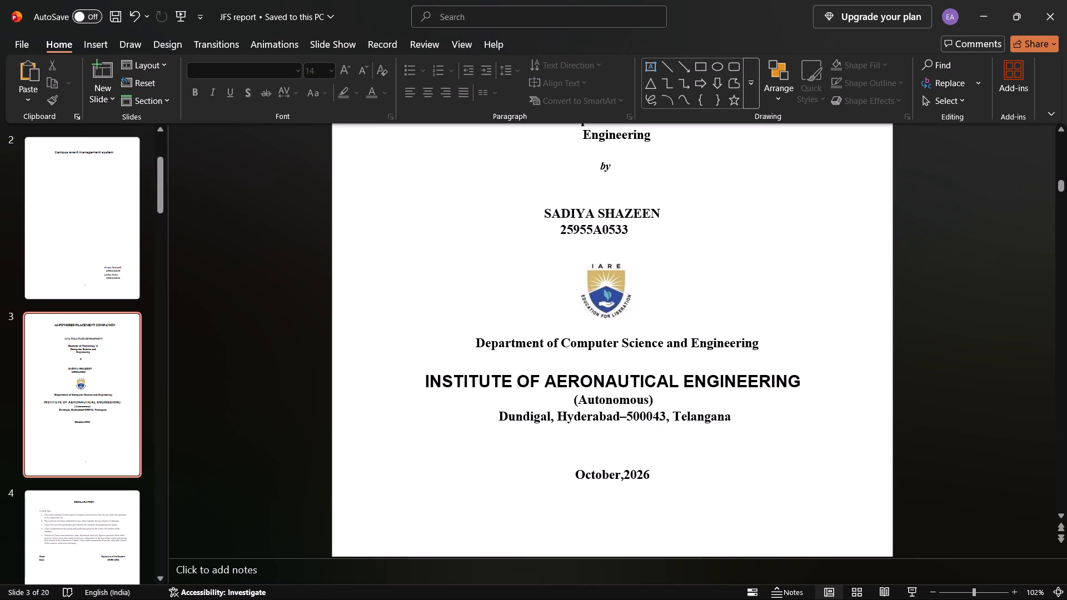
pyautogui.click(654, 217)
pyautogui.scroll(1, 654, 217)
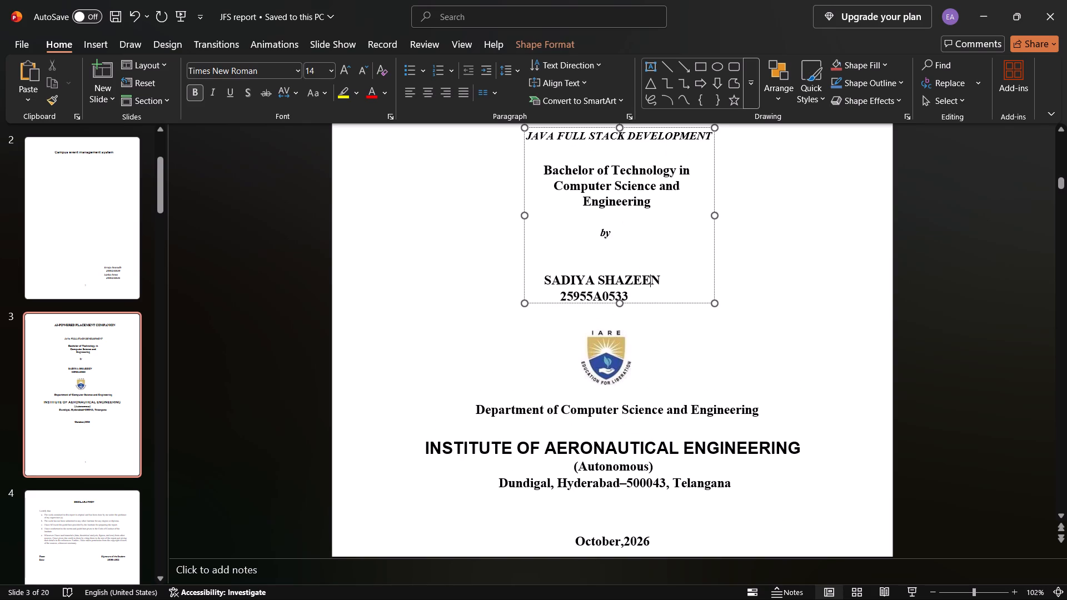
pyautogui.scroll(2, 654, 217)
pyautogui.click(602, 282)
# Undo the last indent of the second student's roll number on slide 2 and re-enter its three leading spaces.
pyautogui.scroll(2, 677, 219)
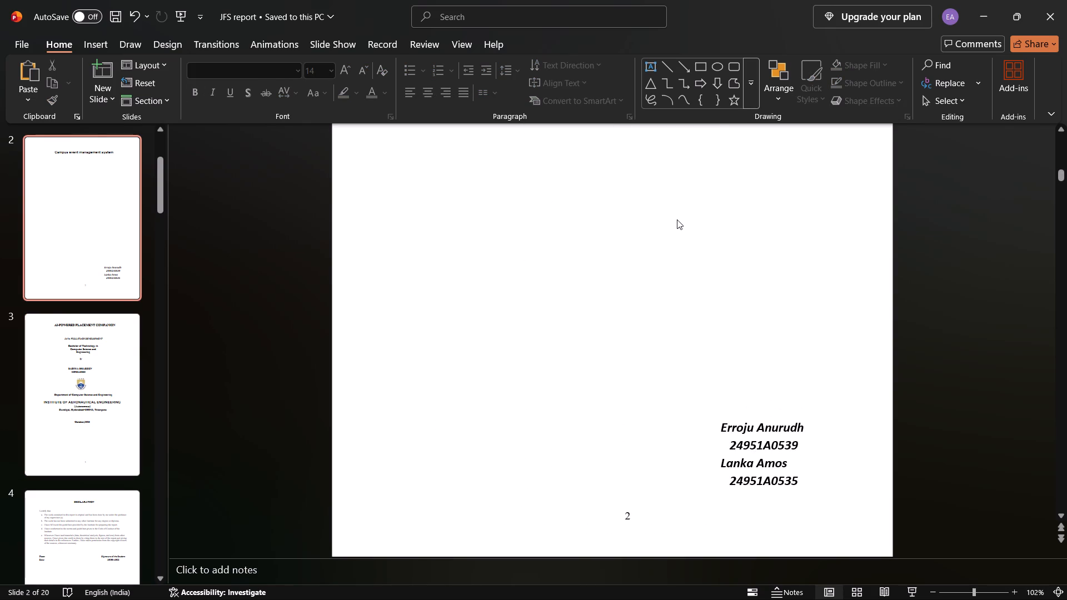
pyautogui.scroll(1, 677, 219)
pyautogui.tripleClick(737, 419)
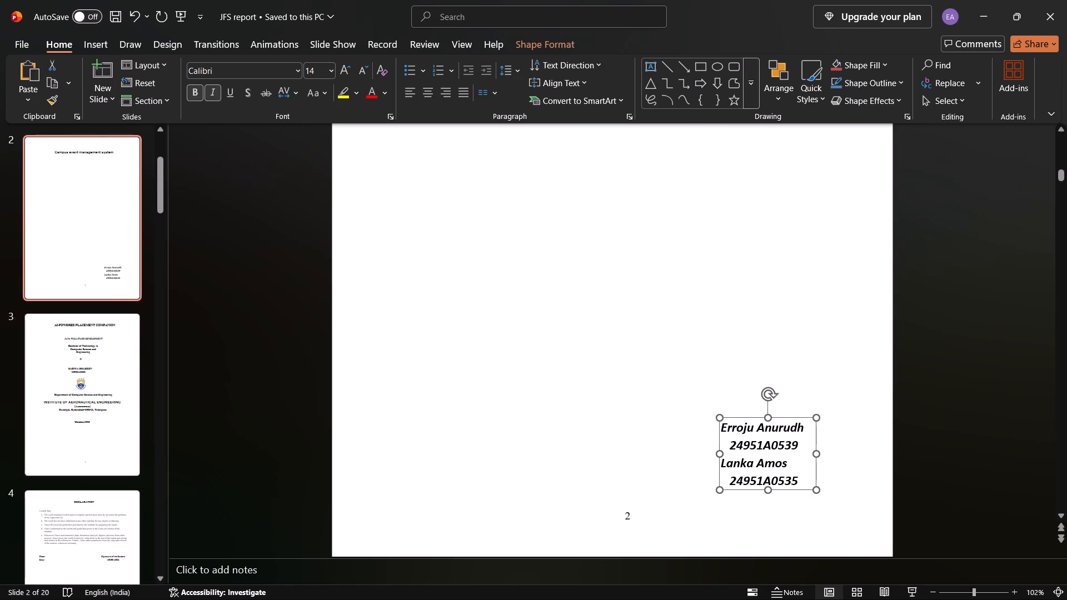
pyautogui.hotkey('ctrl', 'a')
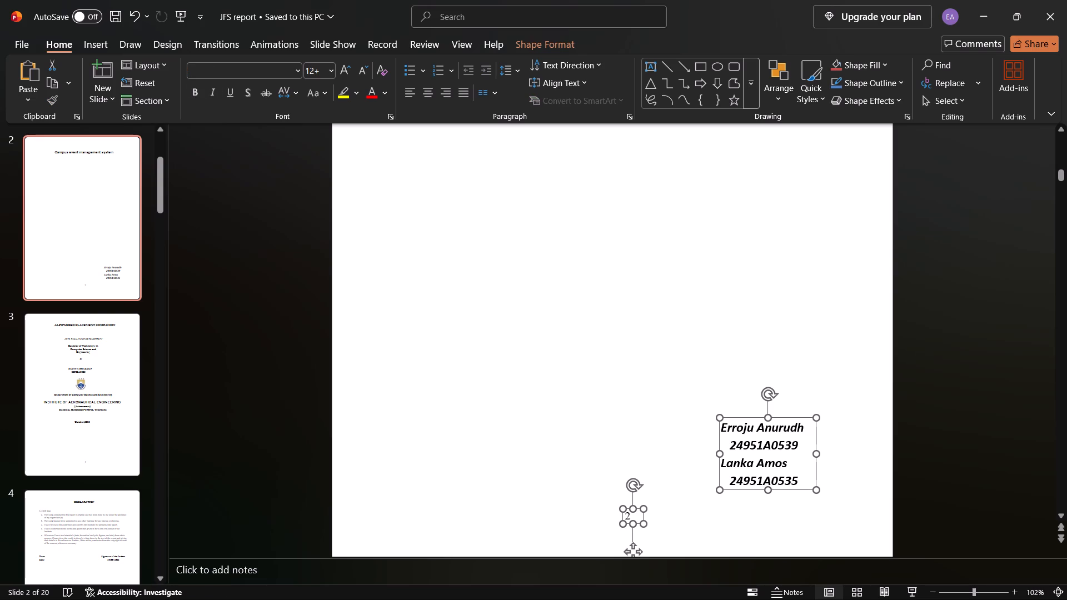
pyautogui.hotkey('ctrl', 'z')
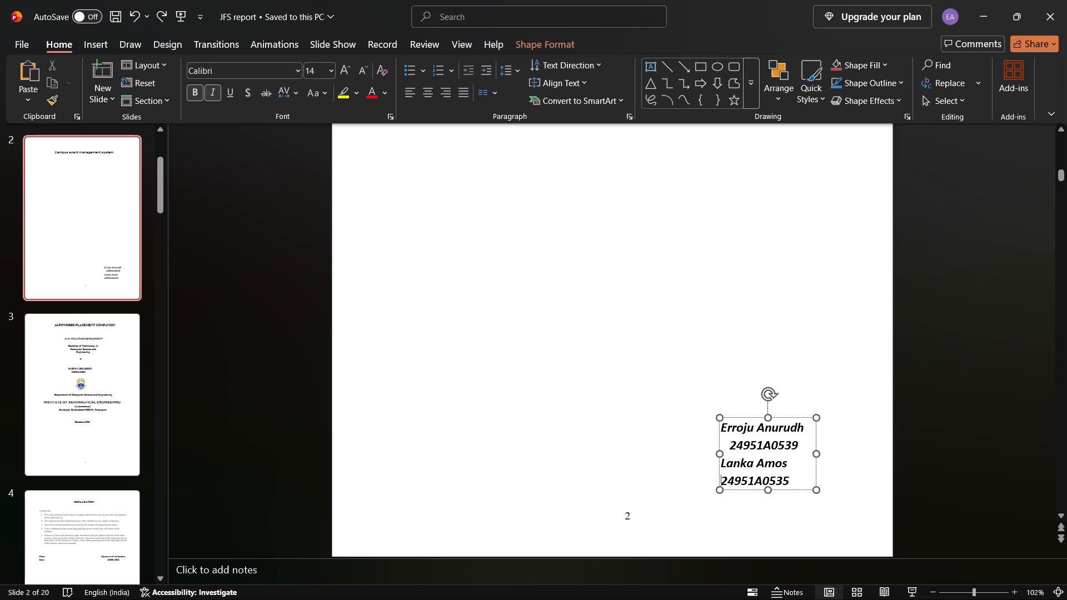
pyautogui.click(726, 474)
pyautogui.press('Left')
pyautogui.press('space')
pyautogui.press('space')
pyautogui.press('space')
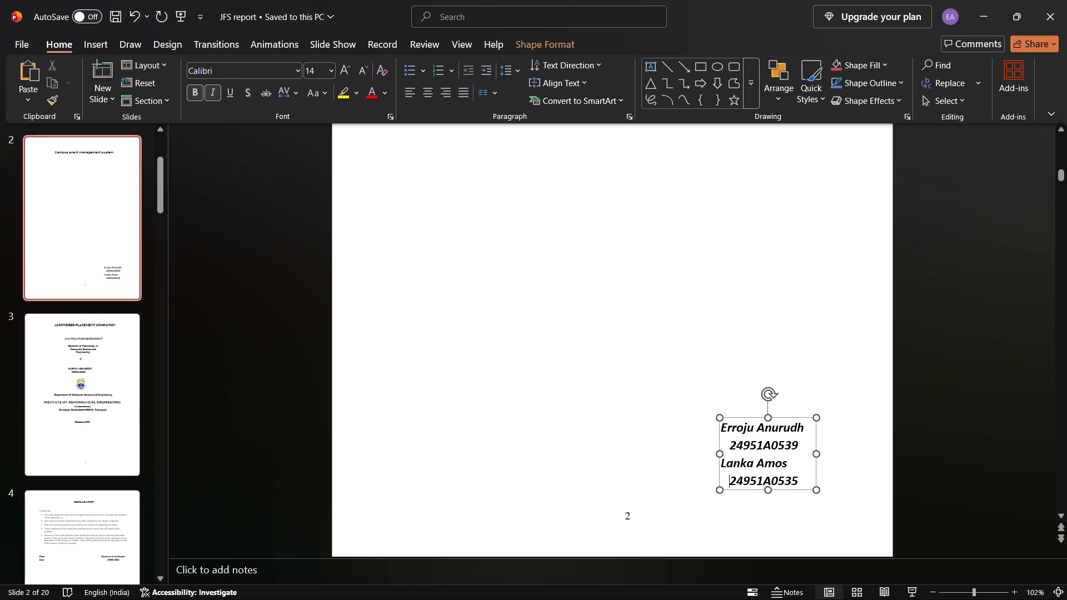
# Replace the author name and roll number on slide 3 with both students' details copied from slide 2.
pyautogui.hotkey('ctrl', 'a')
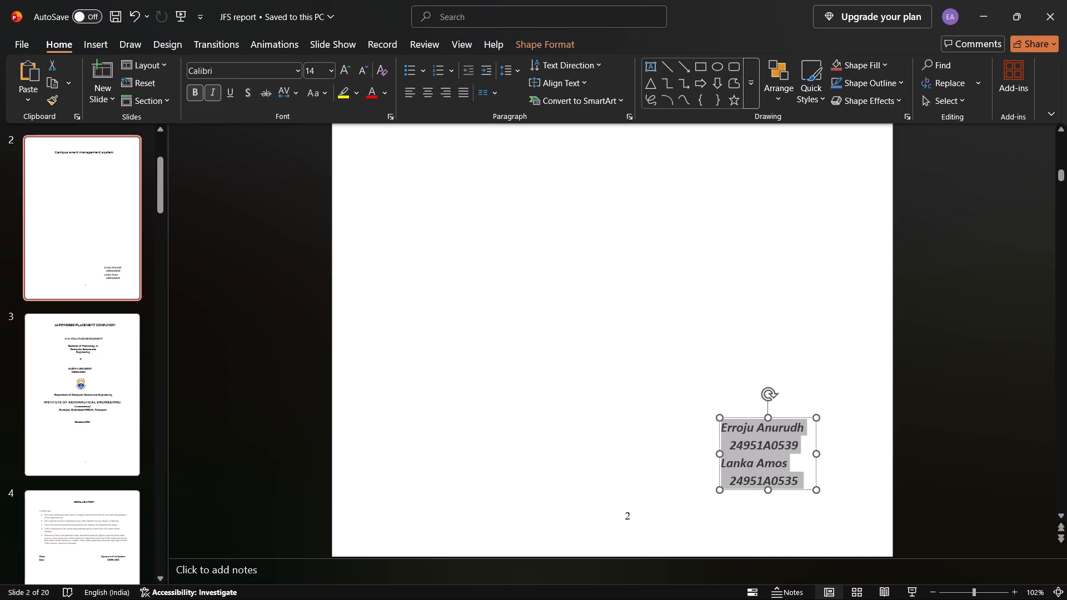
pyautogui.hotkey('ctrl', 'c')
pyautogui.click(690, 397)
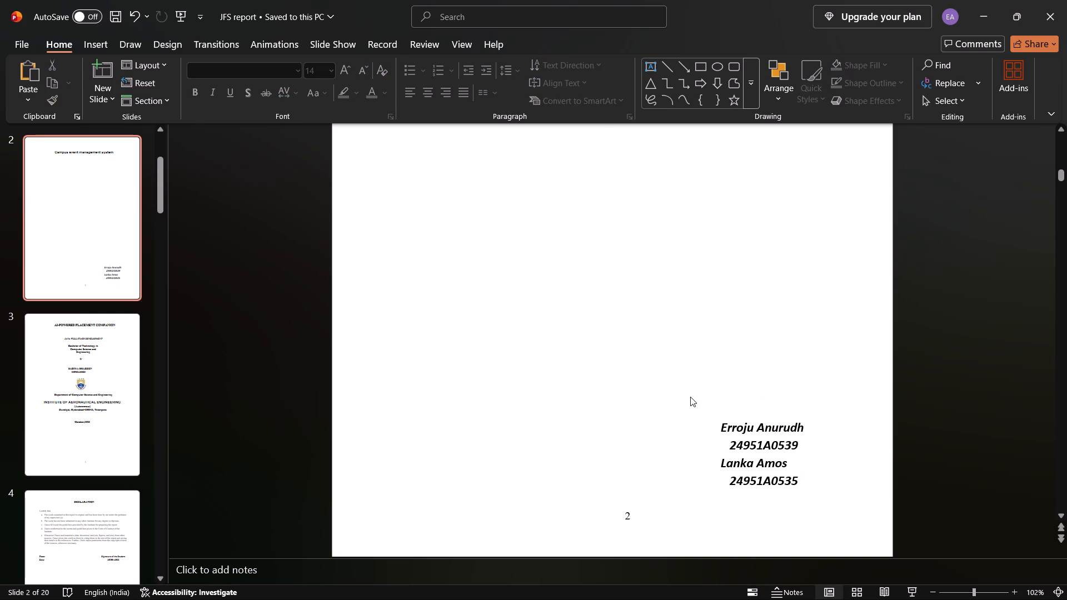
pyautogui.scroll(-2, 690, 397)
pyautogui.tripleClick(597, 312)
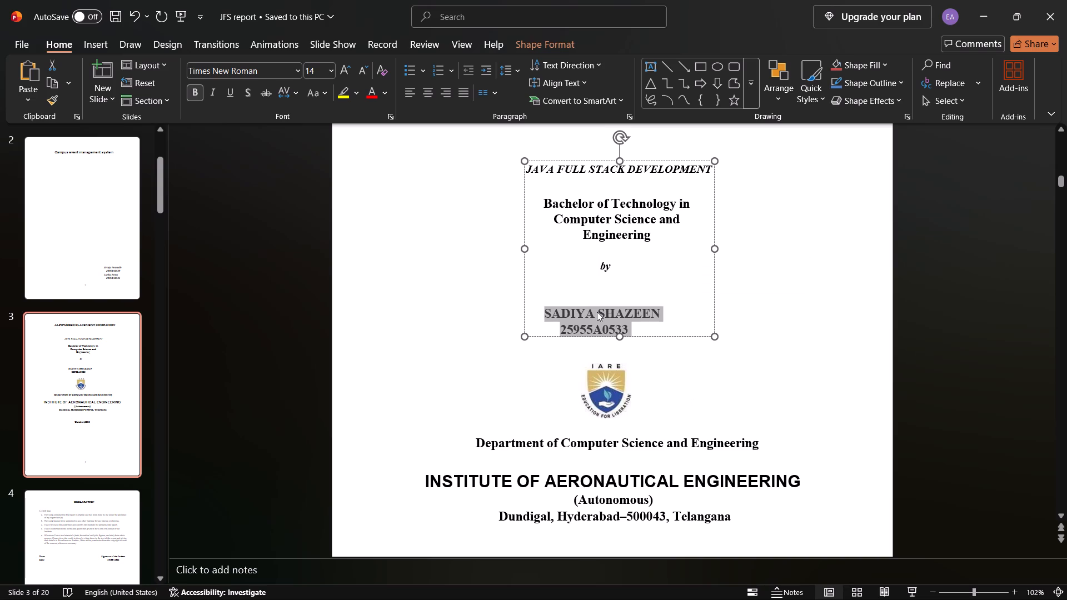
pyautogui.press('BackSpace')
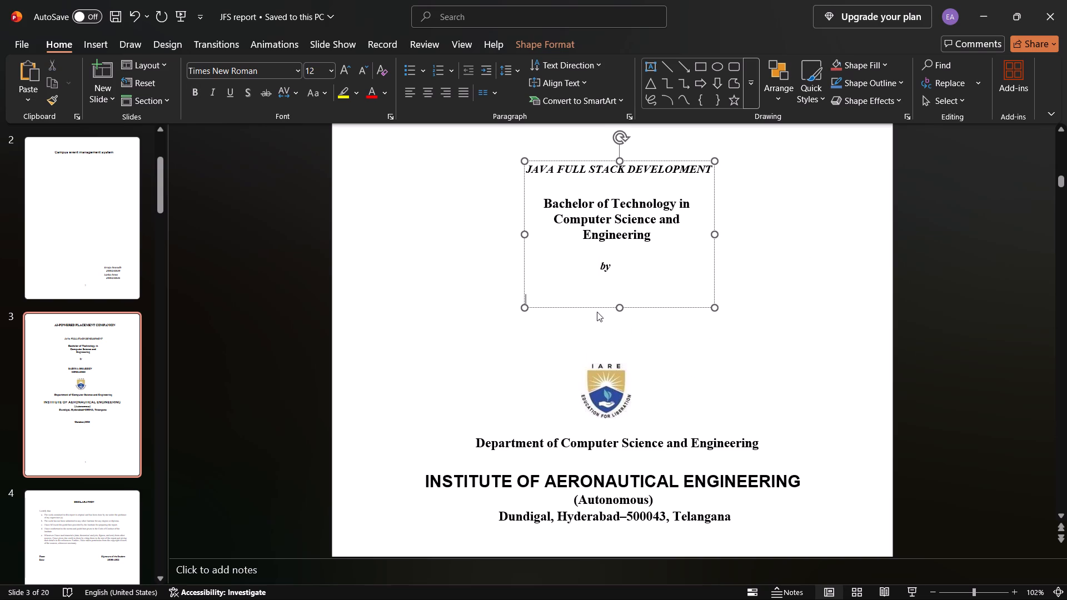
pyautogui.hotkey('ctrl', 'v')
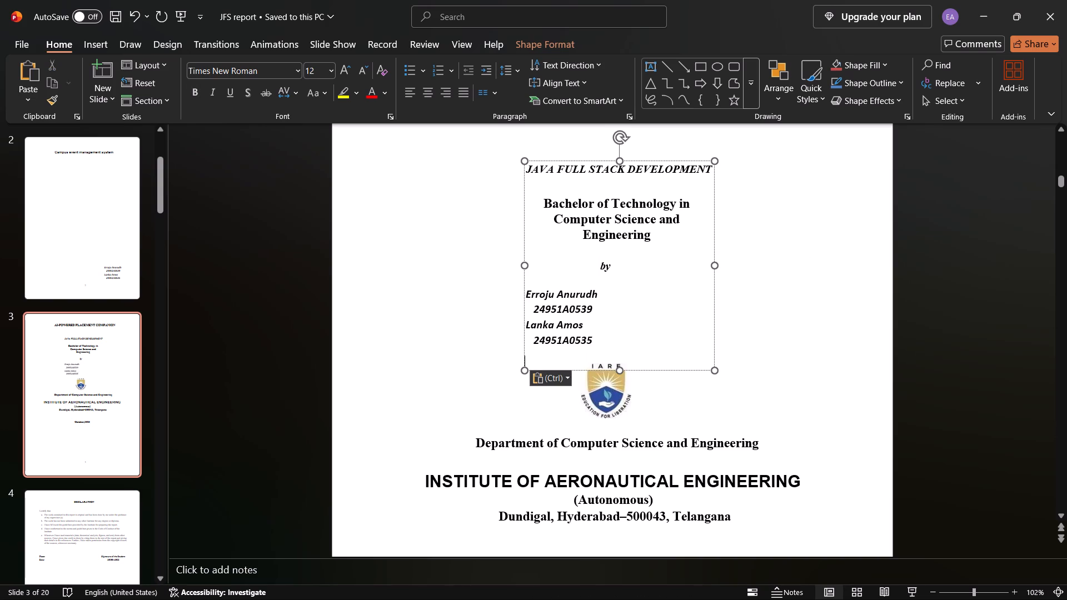
# Indent the first student's name on slide 3 with 17 leading spaces, centring it beneath "by".
pyautogui.click(528, 287)
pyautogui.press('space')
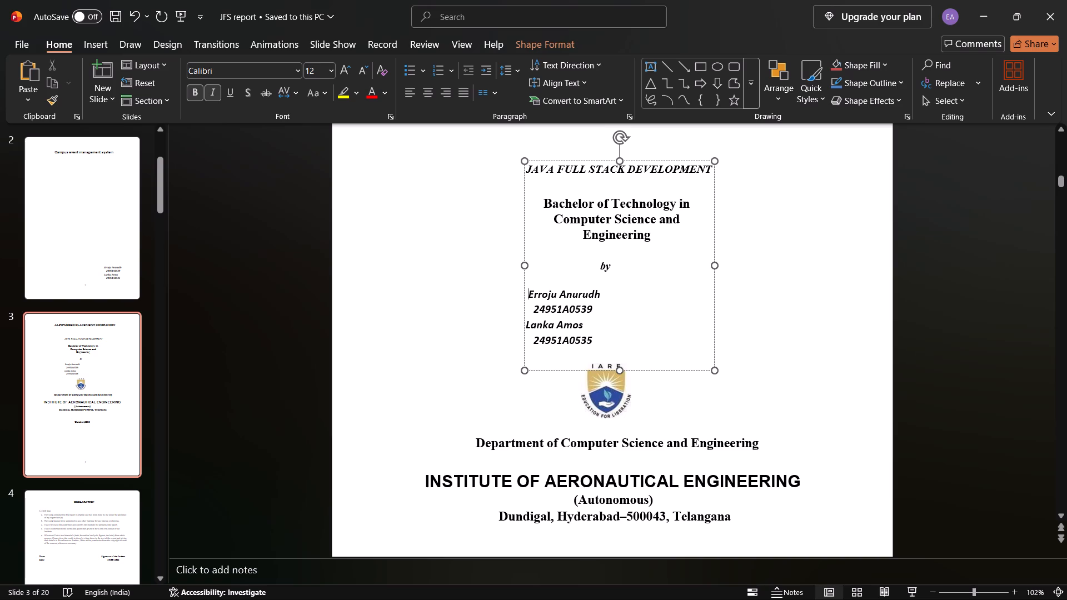
pyautogui.moveTo(590, 334); pyautogui.dragTo(545, 294)
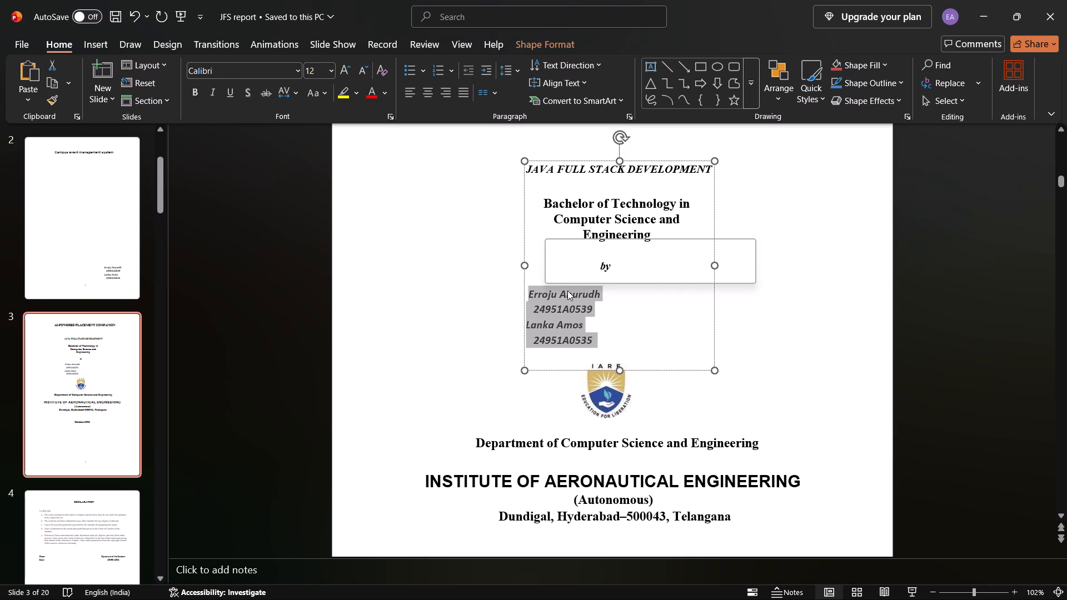
pyautogui.moveTo(567, 291); pyautogui.dragTo(619, 299)
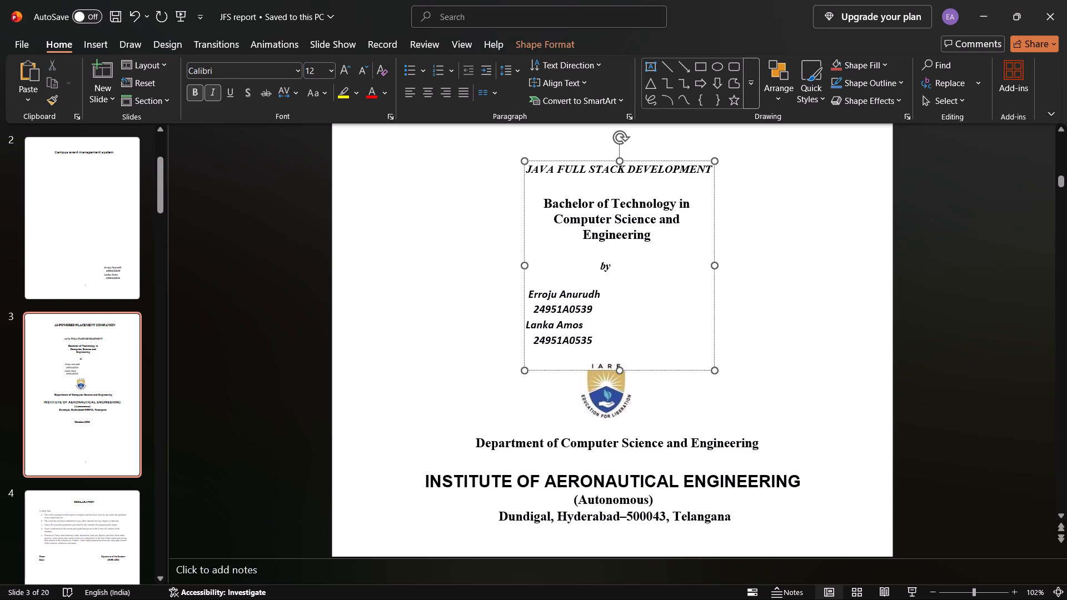
pyautogui.click(530, 299)
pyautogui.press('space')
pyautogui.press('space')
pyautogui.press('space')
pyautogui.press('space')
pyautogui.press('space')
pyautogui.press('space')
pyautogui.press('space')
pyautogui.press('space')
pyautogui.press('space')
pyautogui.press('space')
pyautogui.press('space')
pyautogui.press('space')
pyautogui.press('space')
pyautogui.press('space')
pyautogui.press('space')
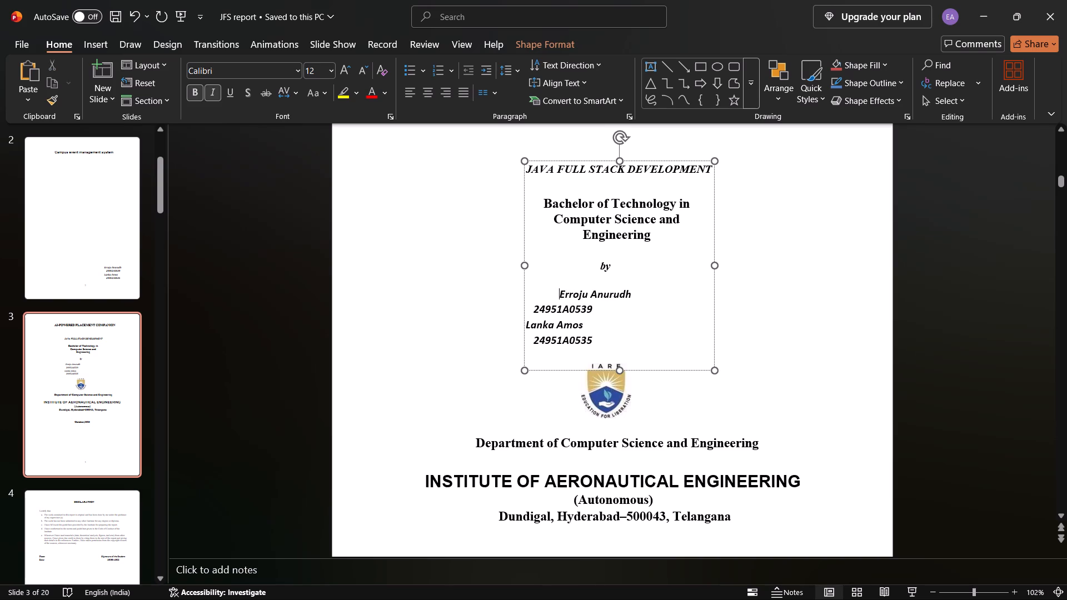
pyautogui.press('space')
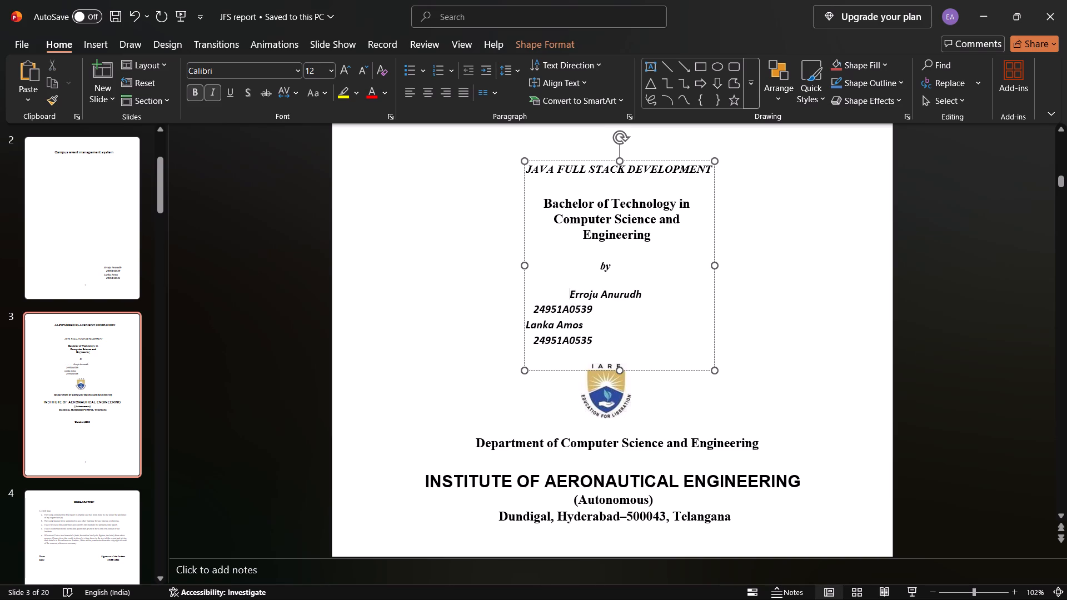
# Indent the first student's roll number on slide 3 with 16 more leading spaces, centring it beneath the name.
pyautogui.click(530, 301)
pyautogui.click(536, 310)
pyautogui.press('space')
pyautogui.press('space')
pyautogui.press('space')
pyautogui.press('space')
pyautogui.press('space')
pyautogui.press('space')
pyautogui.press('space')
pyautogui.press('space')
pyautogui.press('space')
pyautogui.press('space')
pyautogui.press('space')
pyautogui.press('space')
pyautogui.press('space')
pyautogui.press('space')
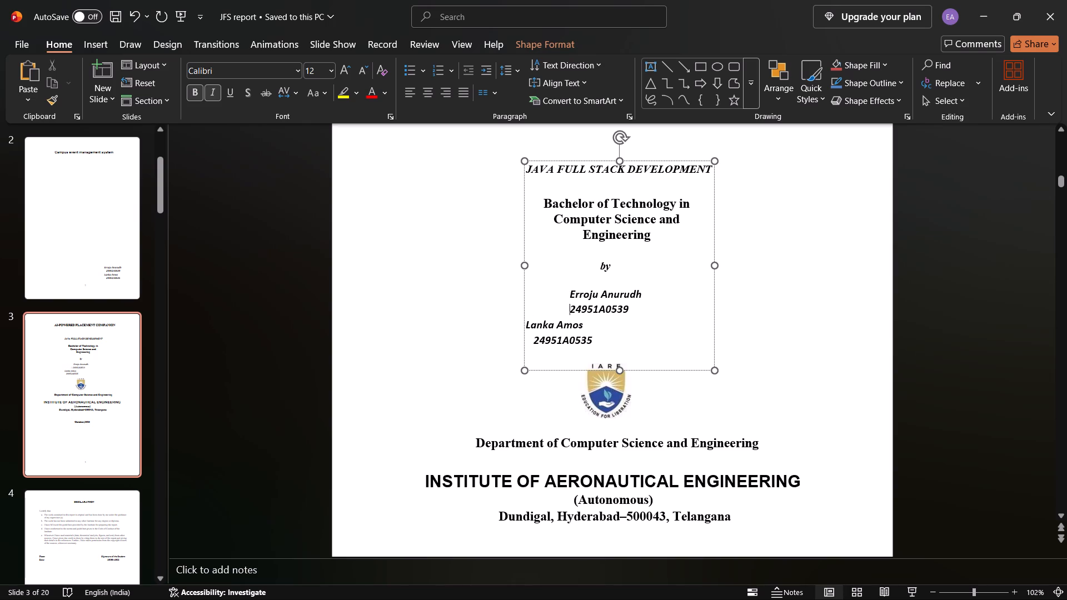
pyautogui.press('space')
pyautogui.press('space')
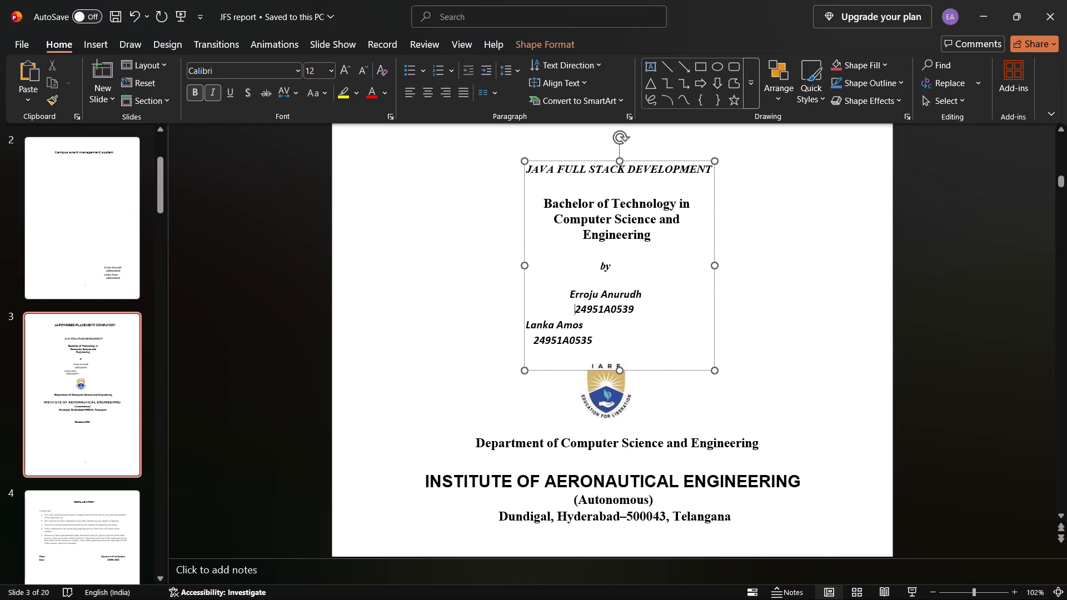
# Indent the second student's name on slide 3 with 17 leading spaces to line up with the first student's name.
pyautogui.click(526, 323)
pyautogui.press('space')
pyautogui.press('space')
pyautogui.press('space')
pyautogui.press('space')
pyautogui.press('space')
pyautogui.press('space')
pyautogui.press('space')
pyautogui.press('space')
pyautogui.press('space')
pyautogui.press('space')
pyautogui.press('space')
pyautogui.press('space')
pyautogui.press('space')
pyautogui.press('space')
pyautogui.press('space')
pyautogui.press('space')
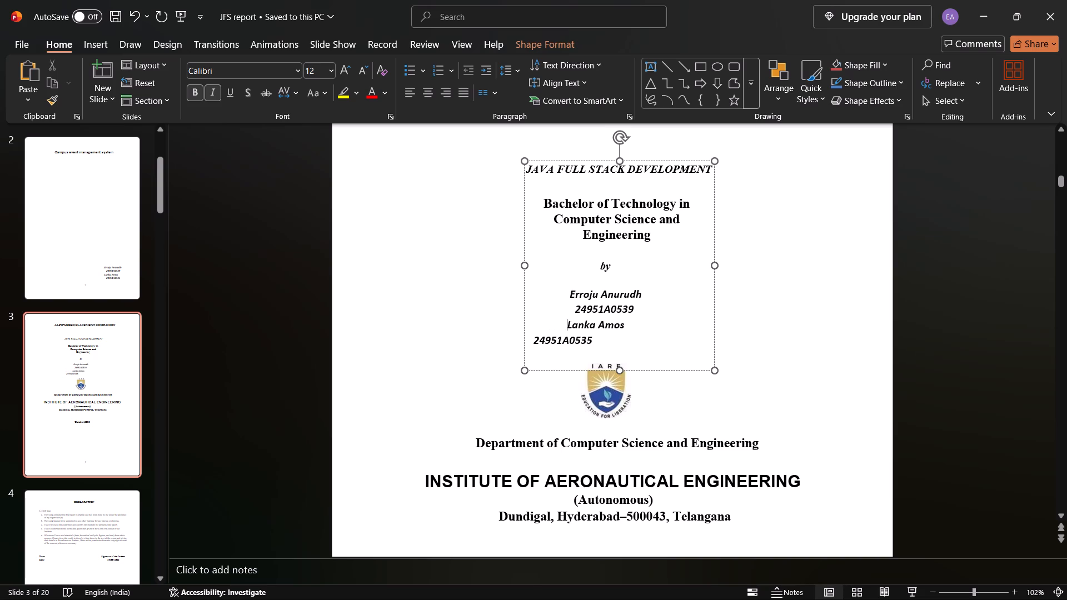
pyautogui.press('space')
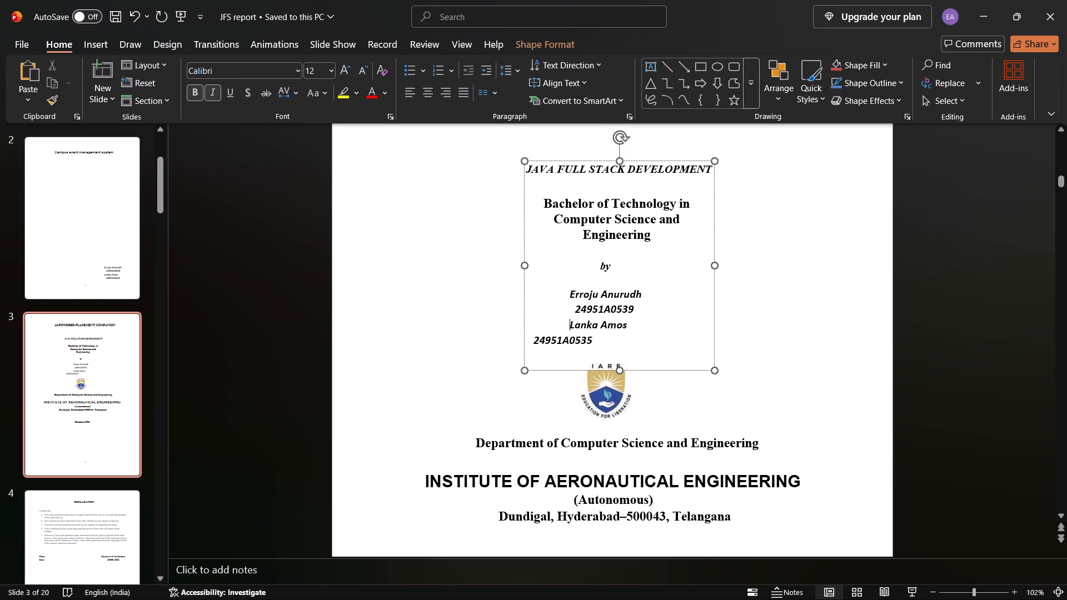
# Indent the second student's roll number on slide 3 with leading spaces, placing it beneath the second name, nearly aligned with the first roll number.
pyautogui.click(533, 342)
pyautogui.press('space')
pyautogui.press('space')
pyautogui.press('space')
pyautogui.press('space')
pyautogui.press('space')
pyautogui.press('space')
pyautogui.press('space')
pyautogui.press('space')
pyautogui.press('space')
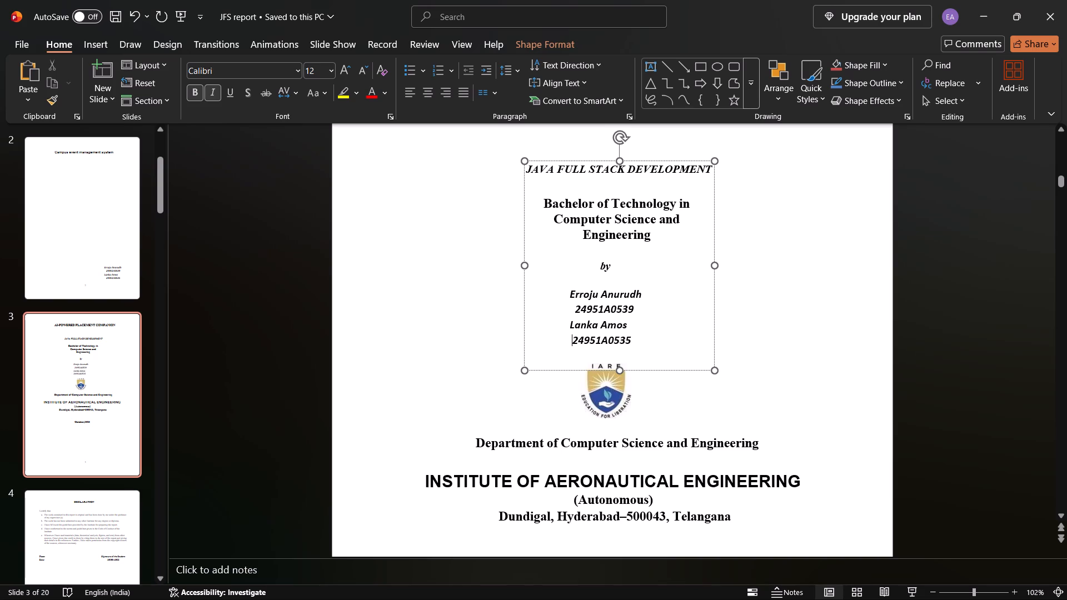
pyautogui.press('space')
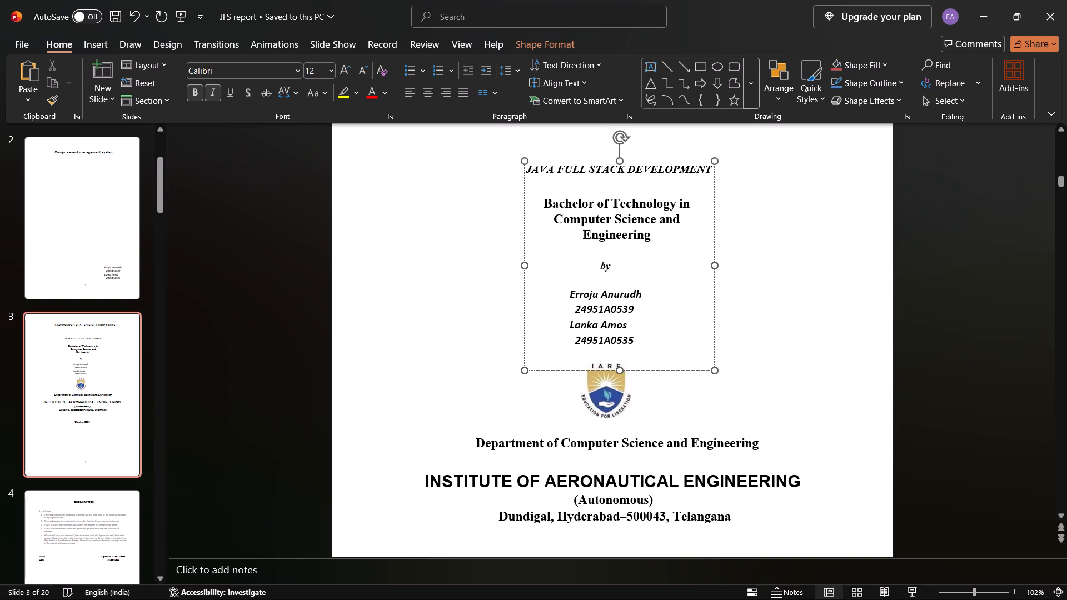
pyautogui.press('BackSpace')
# Increase the font size of both students' names and roll numbers on slide 3 to 14.
pyautogui.moveTo(634, 352); pyautogui.dragTo(575, 281)
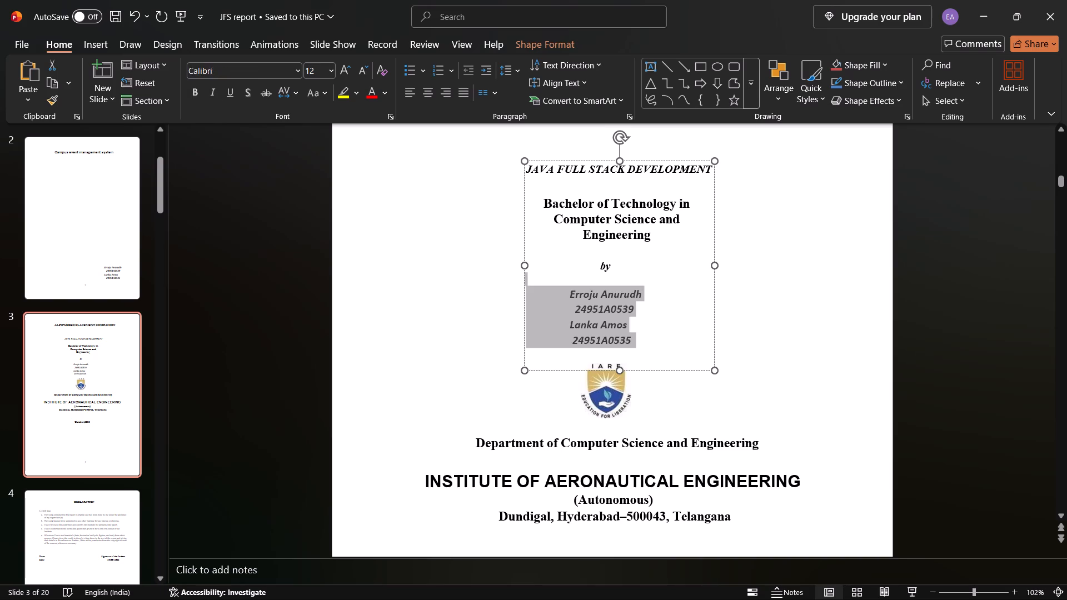
pyautogui.moveTo(575, 281); pyautogui.dragTo(586, 287)
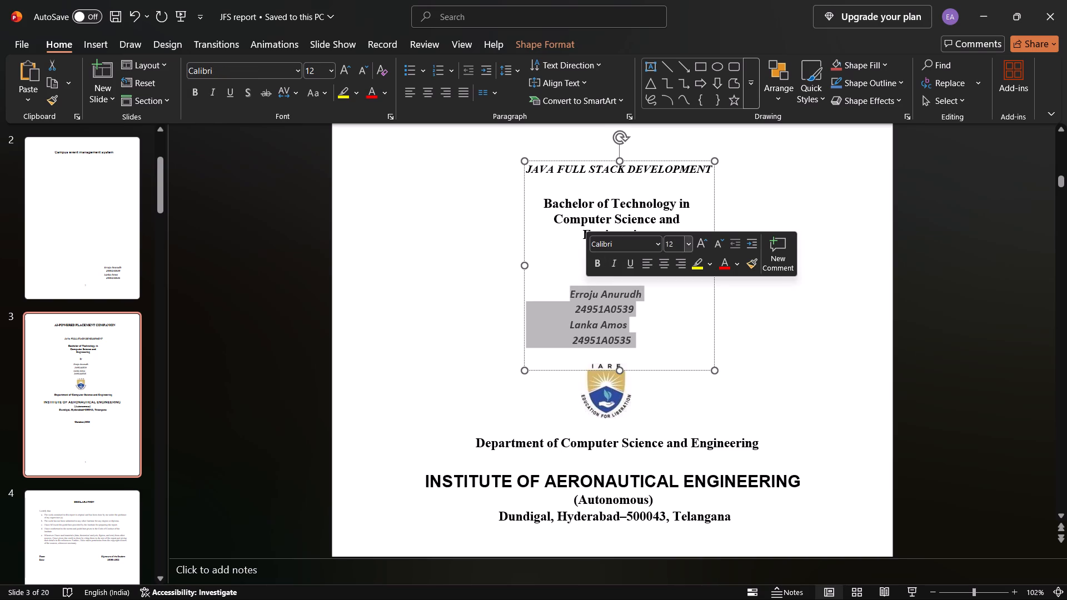
pyautogui.click(698, 239)
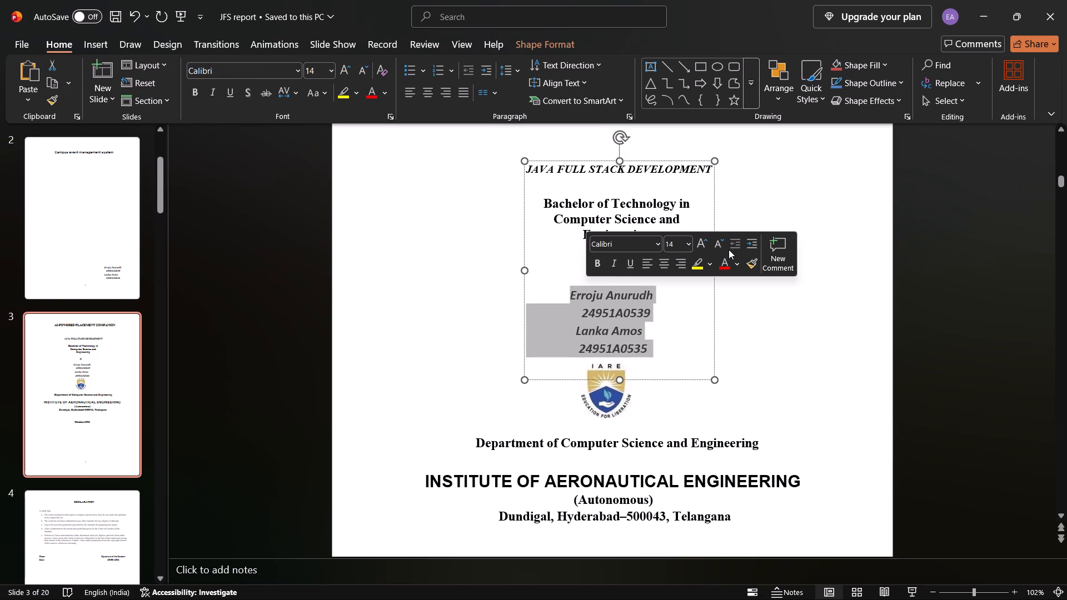
pyautogui.click(556, 272)
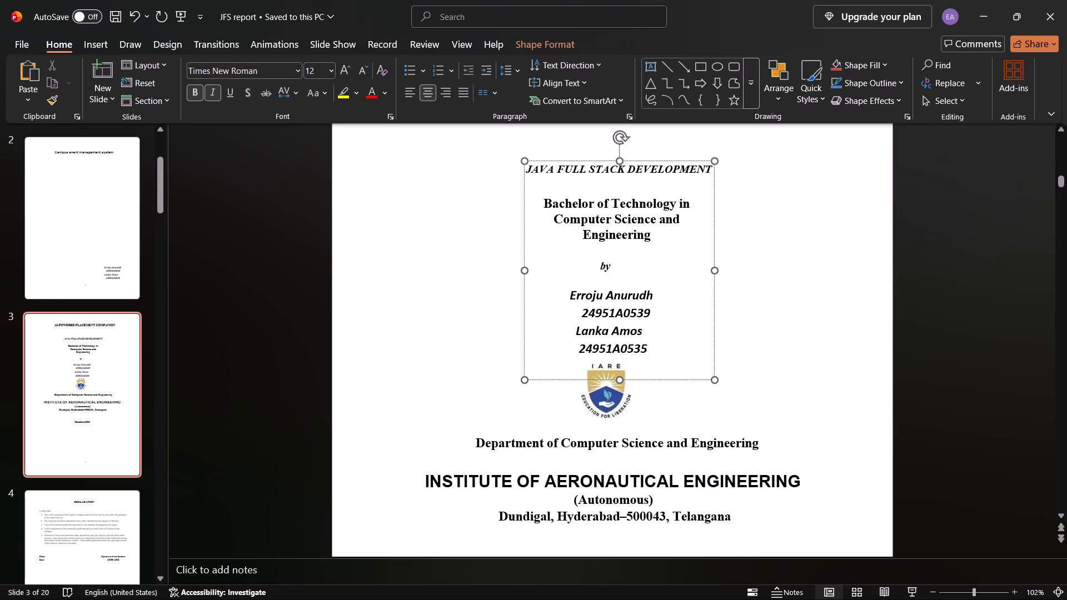
# Remove one leading space before the first student's roll number on slide 3 to line it up with the second one.
pyautogui.click(584, 314)
pyautogui.press('BackSpace')
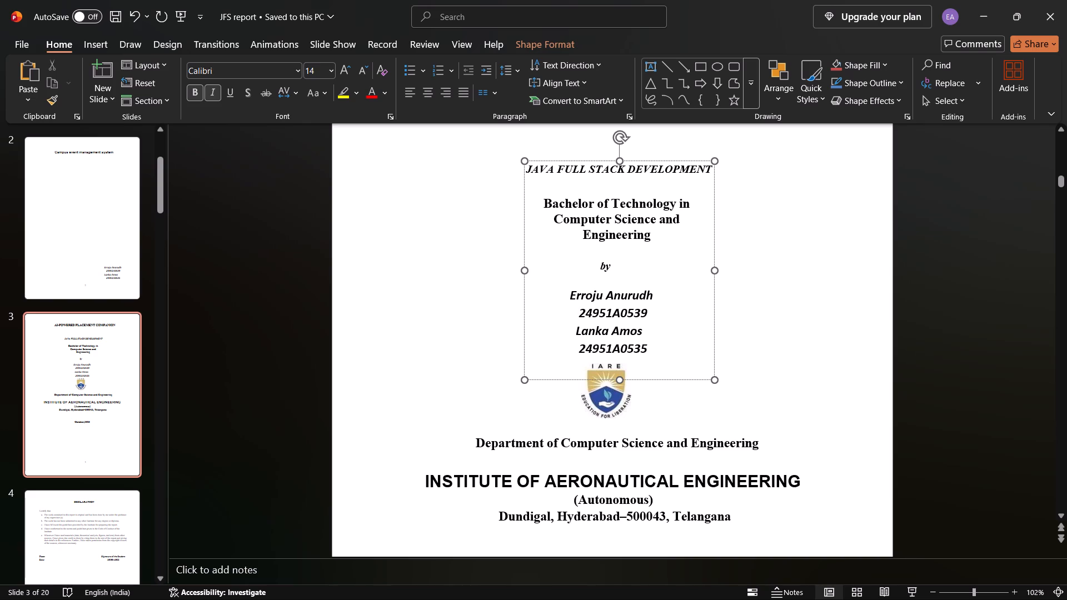
pyautogui.click(759, 312)
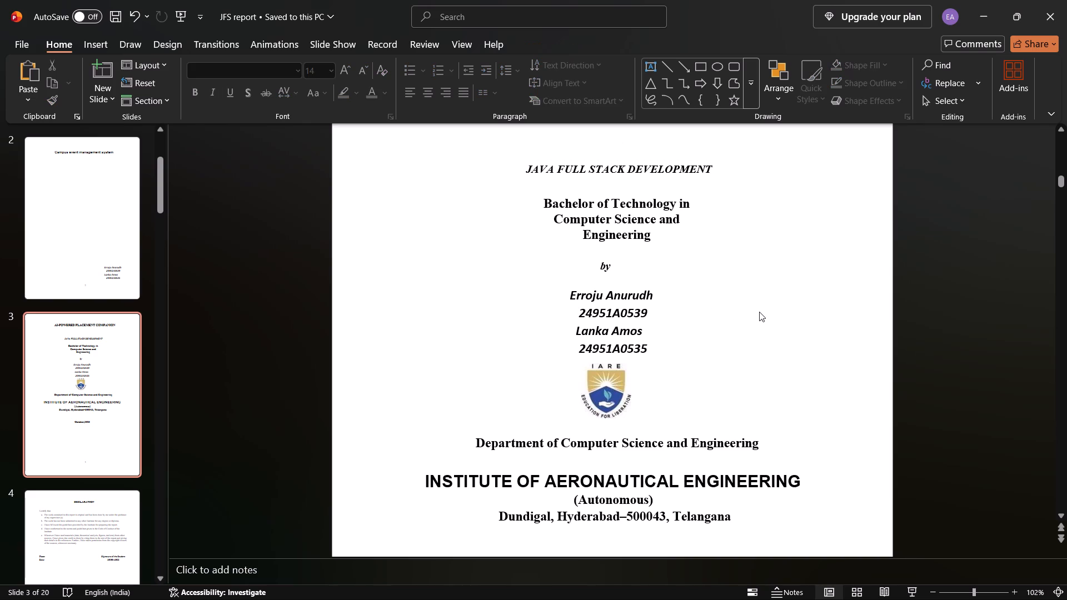
# Replace the roll number beneath "Signature of the Student" on the slide 4 declaration with the first student's roll number.
pyautogui.scroll(-2, 759, 312)
pyautogui.click(114, 513)
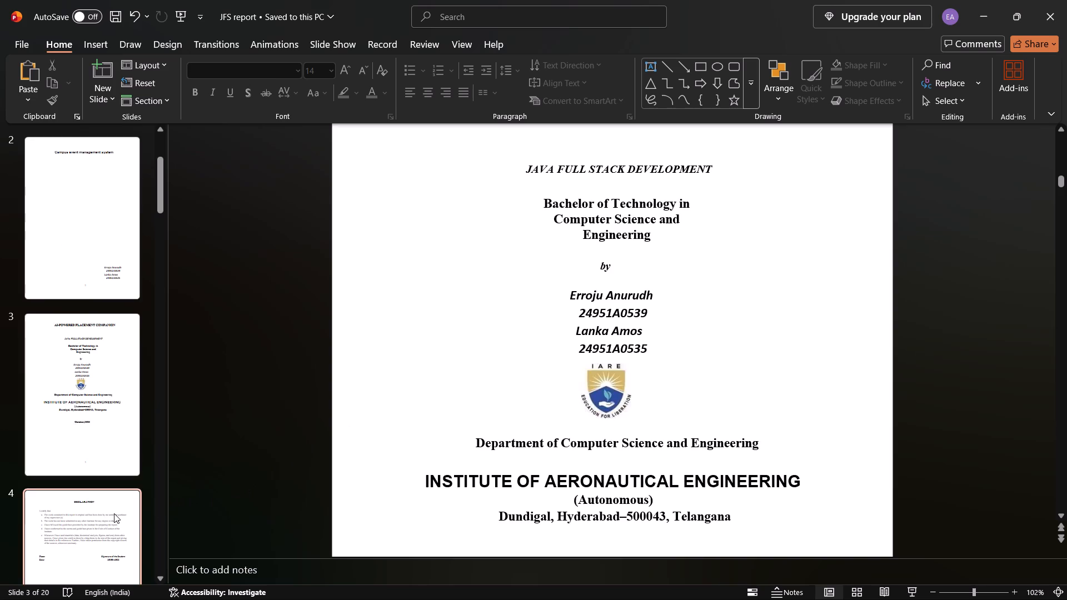
pyautogui.scroll(1, 465, 416)
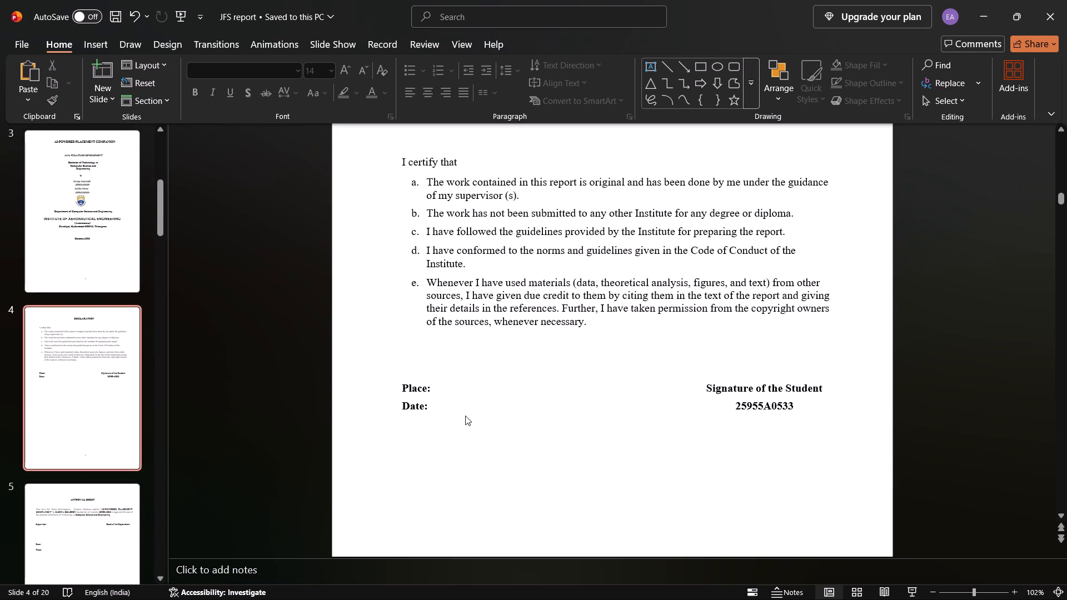
pyautogui.scroll(1, 465, 416)
pyautogui.click(791, 409)
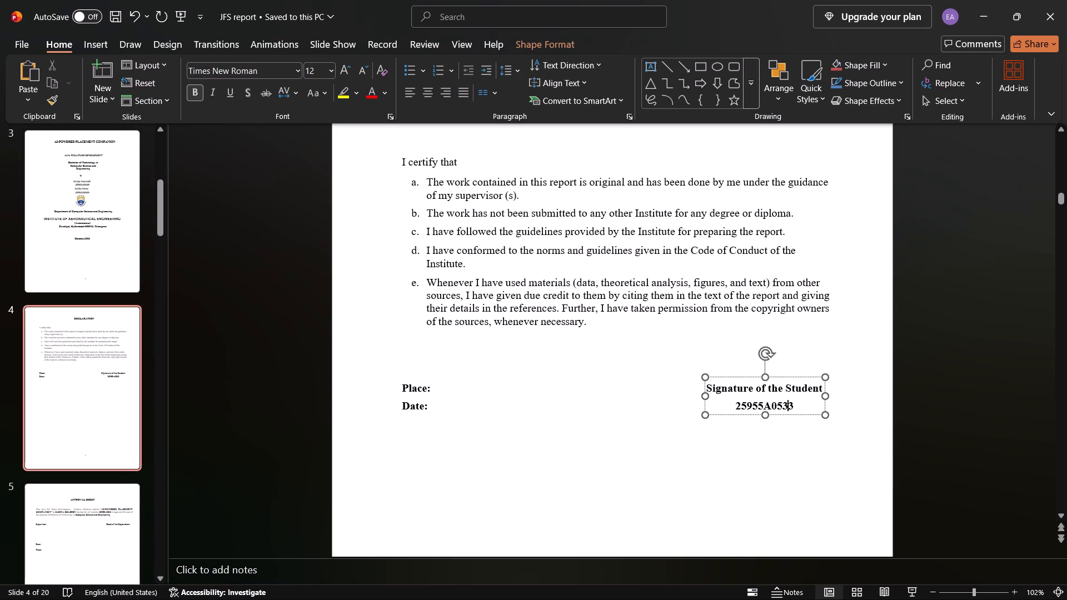
pyautogui.press('BackSpace')
pyautogui.press('BackSpace')
pyautogui.press('Right')
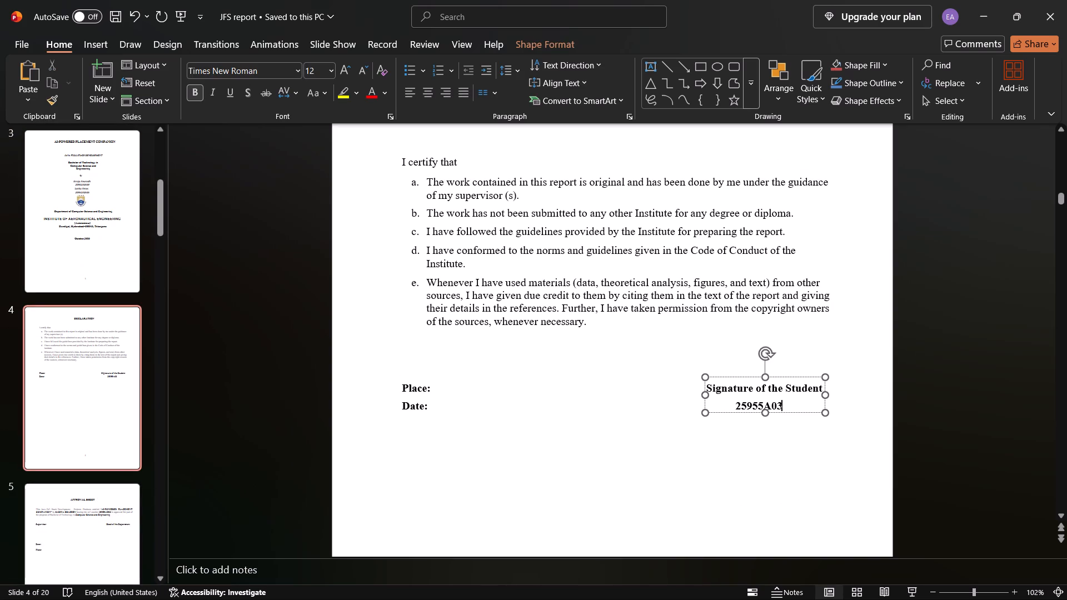
pyautogui.press('BackSpace')
pyautogui.press('BackSpace')
pyautogui.press('BackSpace')
pyautogui.press('BackSpace')
pyautogui.press('BackSpace')
pyautogui.press('BackSpace')
pyautogui.press('BackSpace')
pyautogui.press('BackSpace')
pyautogui.press('BackSpace')
pyautogui.press('BackSpace')
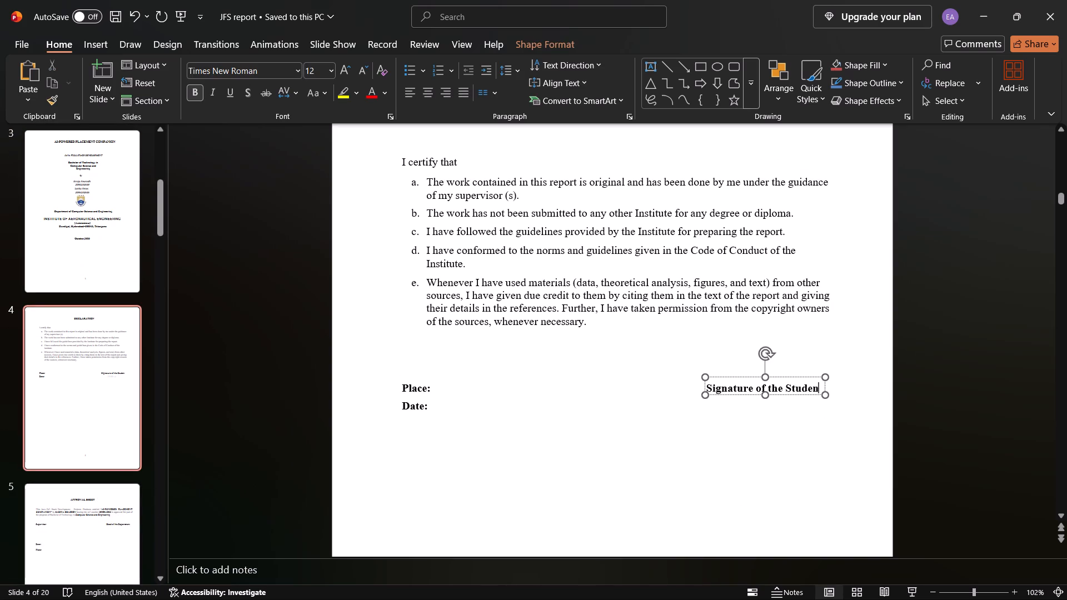
pyautogui.hotkey('ctrl', 'z')
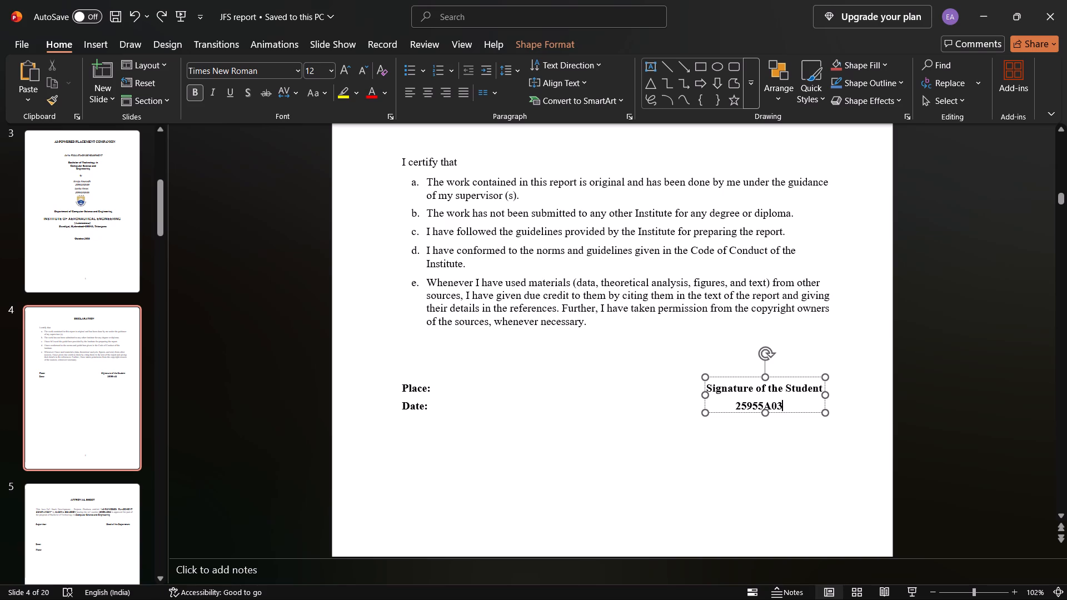
pyautogui.press('BackSpace')
pyautogui.press('BackSpace')
pyautogui.press('BackSpace')
pyautogui.press('BackSpace')
pyautogui.press('BackSpace')
pyautogui.press('BackSpace')
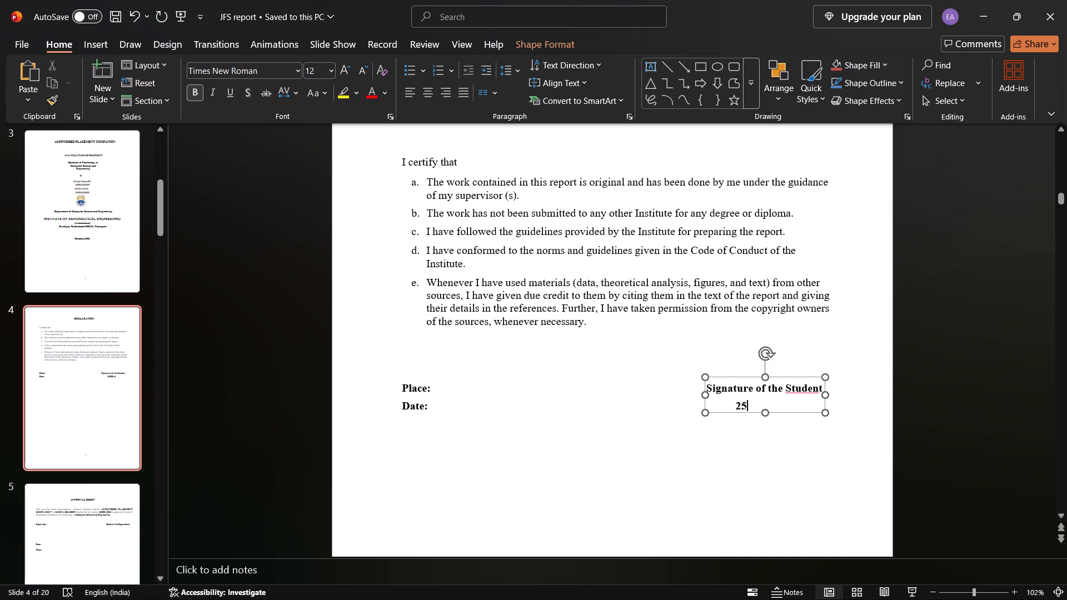
pyautogui.press('BackSpace')
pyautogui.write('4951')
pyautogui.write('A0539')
# Add the second student's roll number on a new line below the first on slide 4, indented with 11 leading spaces.
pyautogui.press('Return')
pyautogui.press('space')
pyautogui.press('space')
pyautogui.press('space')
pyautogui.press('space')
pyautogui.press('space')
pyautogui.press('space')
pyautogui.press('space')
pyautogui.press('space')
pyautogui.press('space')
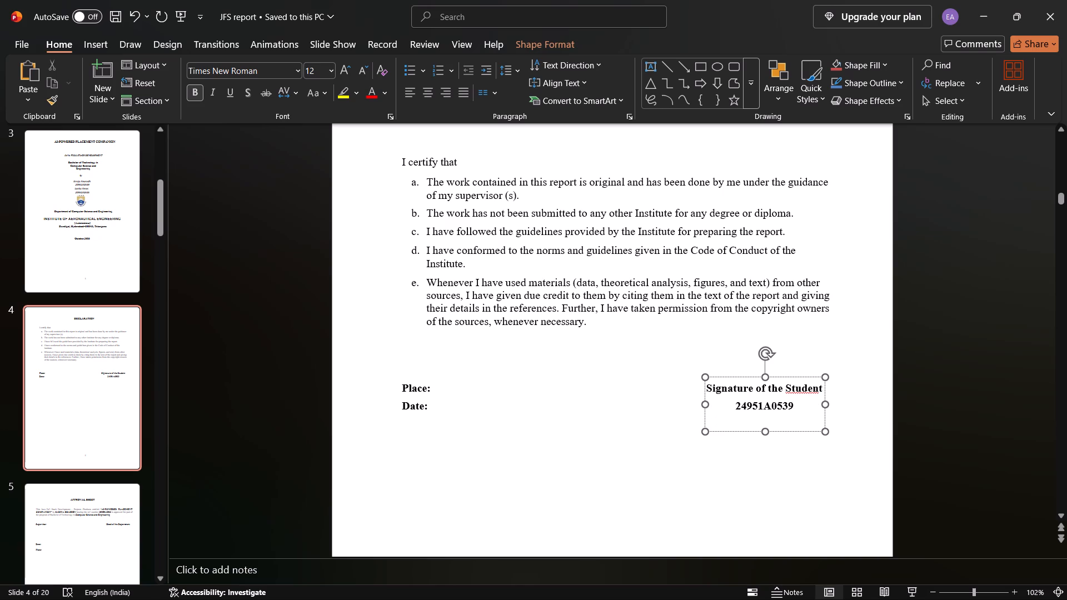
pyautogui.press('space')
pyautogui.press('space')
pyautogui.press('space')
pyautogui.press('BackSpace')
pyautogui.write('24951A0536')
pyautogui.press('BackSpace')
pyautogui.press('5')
pyautogui.click(801, 489)
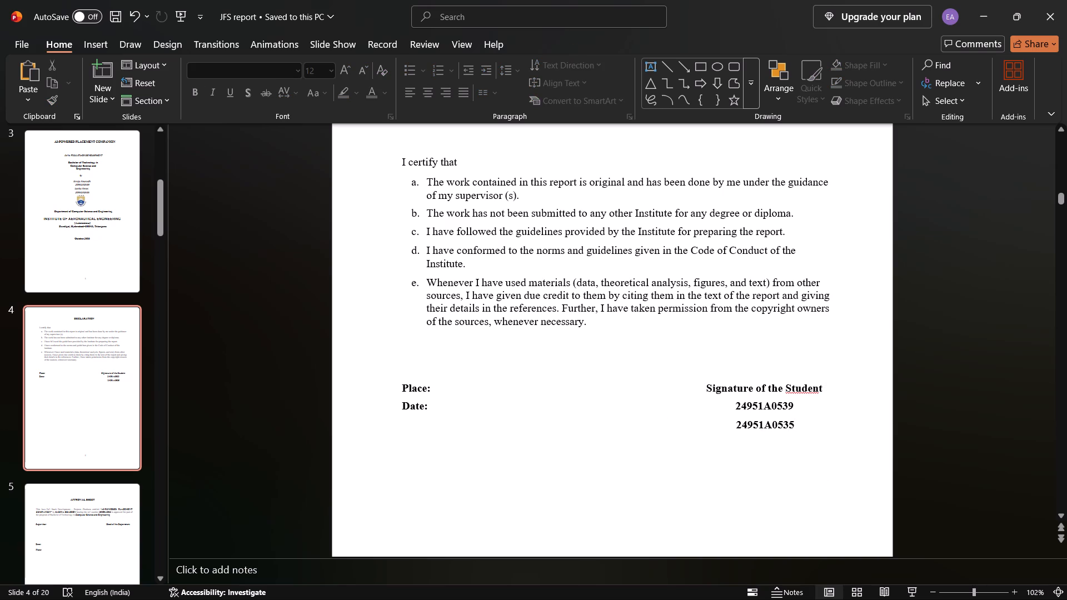
# Replace the quoted project title in the slide 5 approval sheet with "Campus event management system", copied from the Word project list.
pyautogui.scroll(-1, 650, 416)
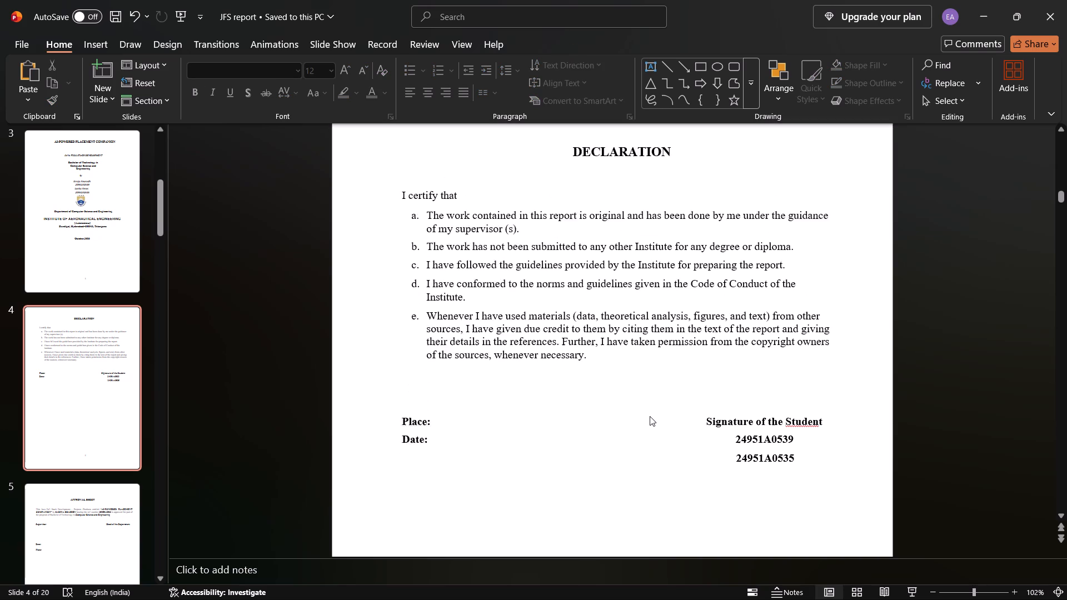
pyautogui.scroll(-5, 650, 416)
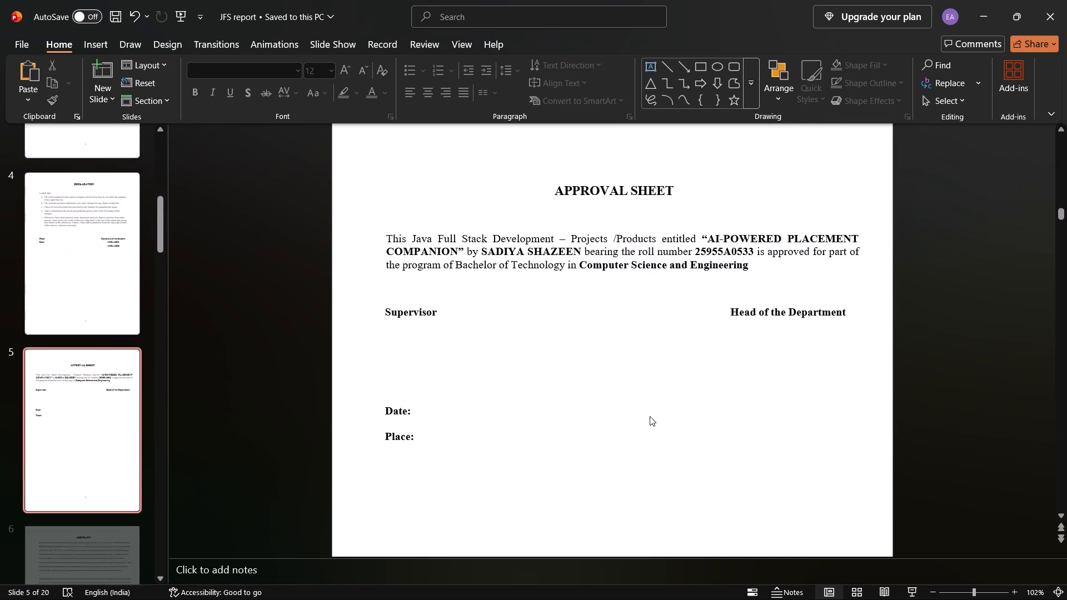
pyautogui.scroll(-1, 650, 416)
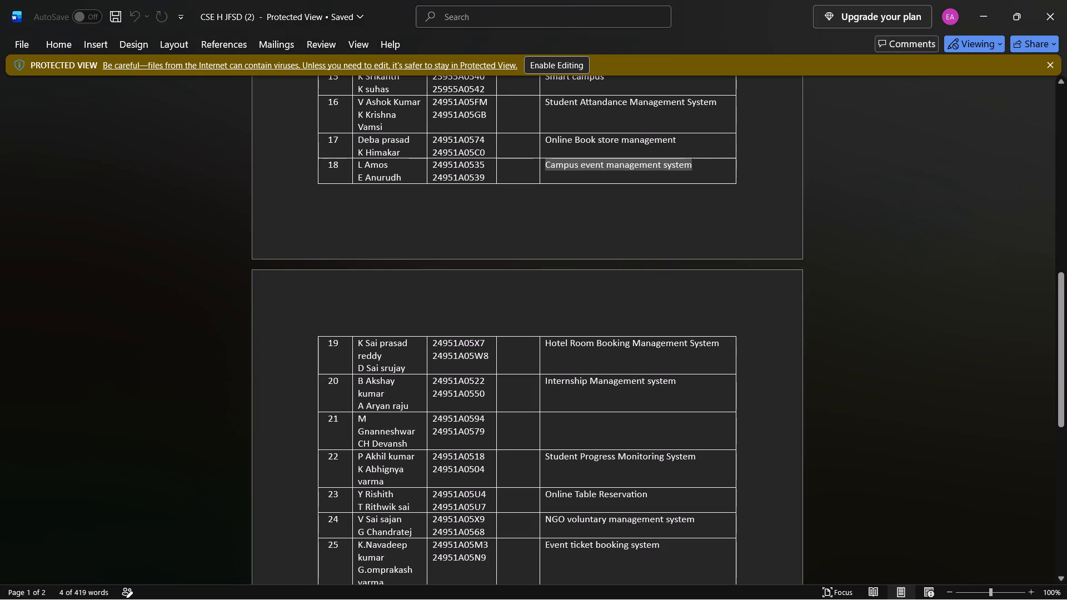
pyautogui.hotkey('ctrl', 'c')
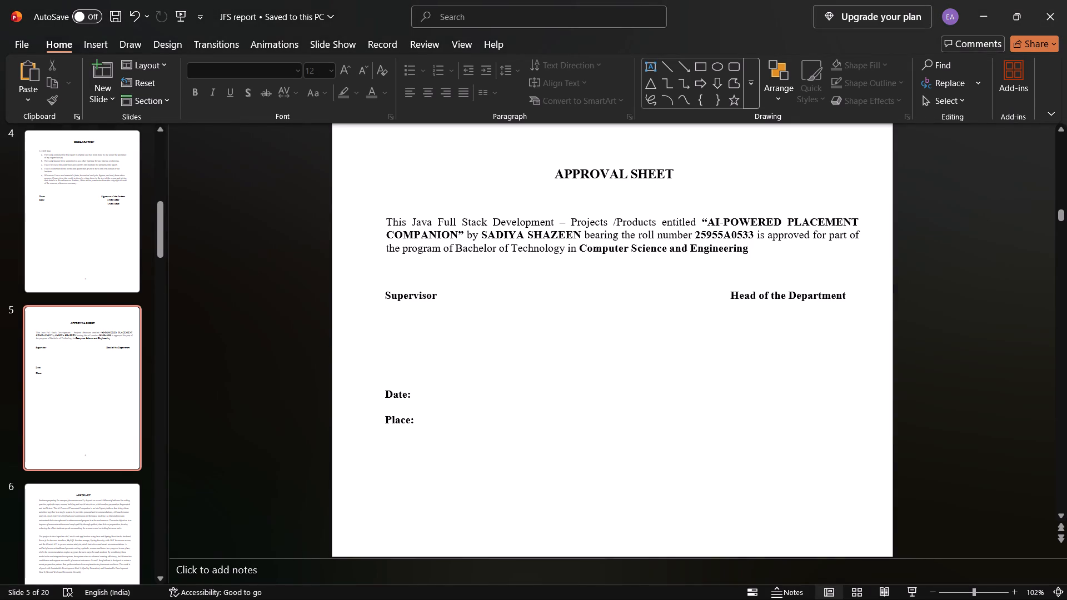
pyautogui.tripleClick(727, 218)
pyautogui.doubleClick(727, 218)
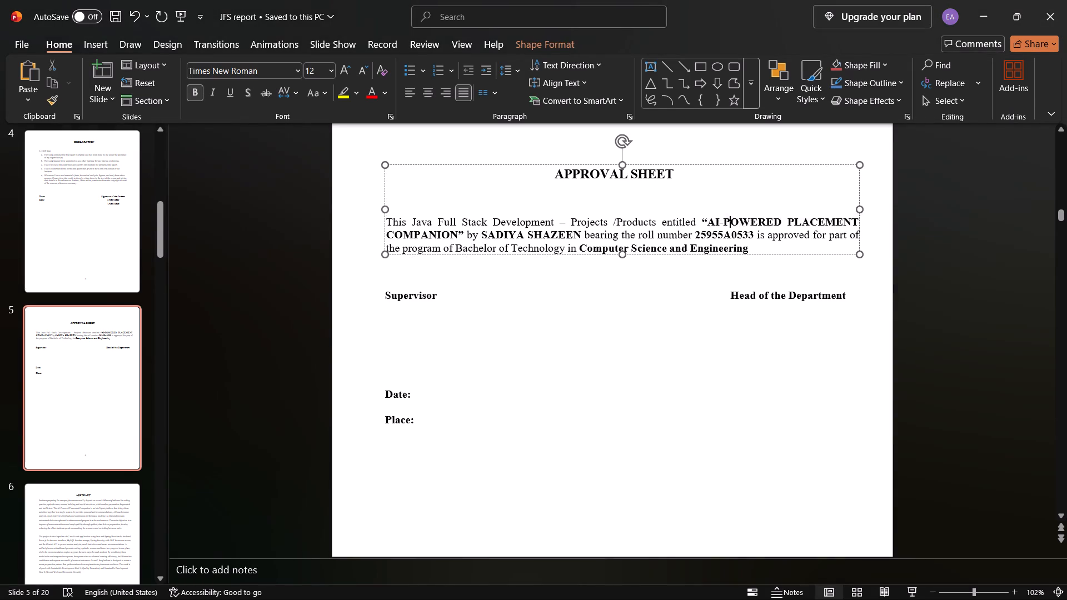
pyautogui.click(727, 218)
pyautogui.moveTo(712, 221); pyautogui.dragTo(466, 233)
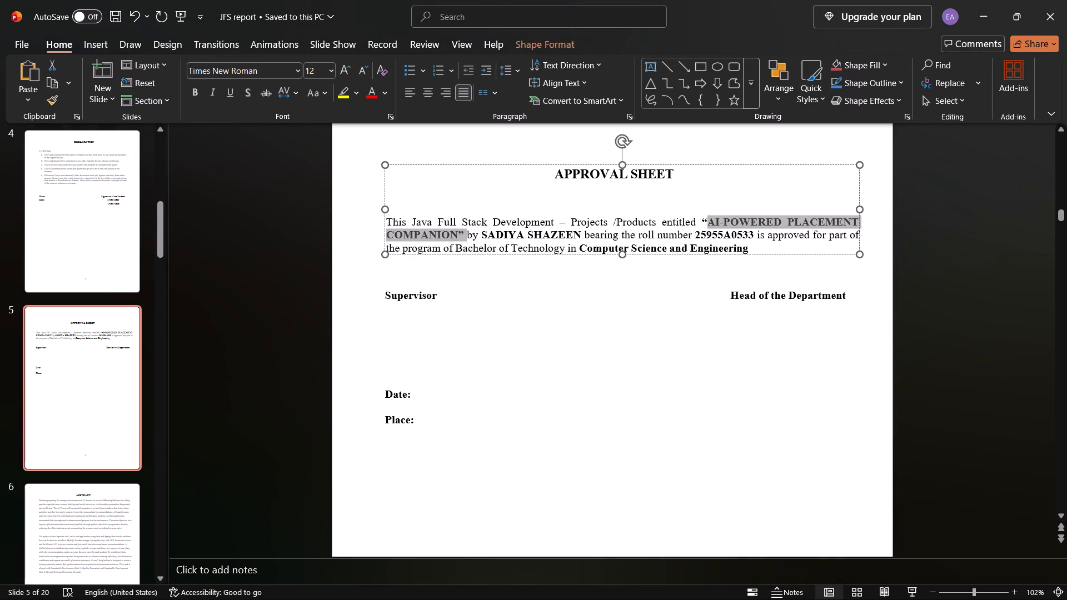
pyautogui.moveTo(466, 233); pyautogui.dragTo(460, 232)
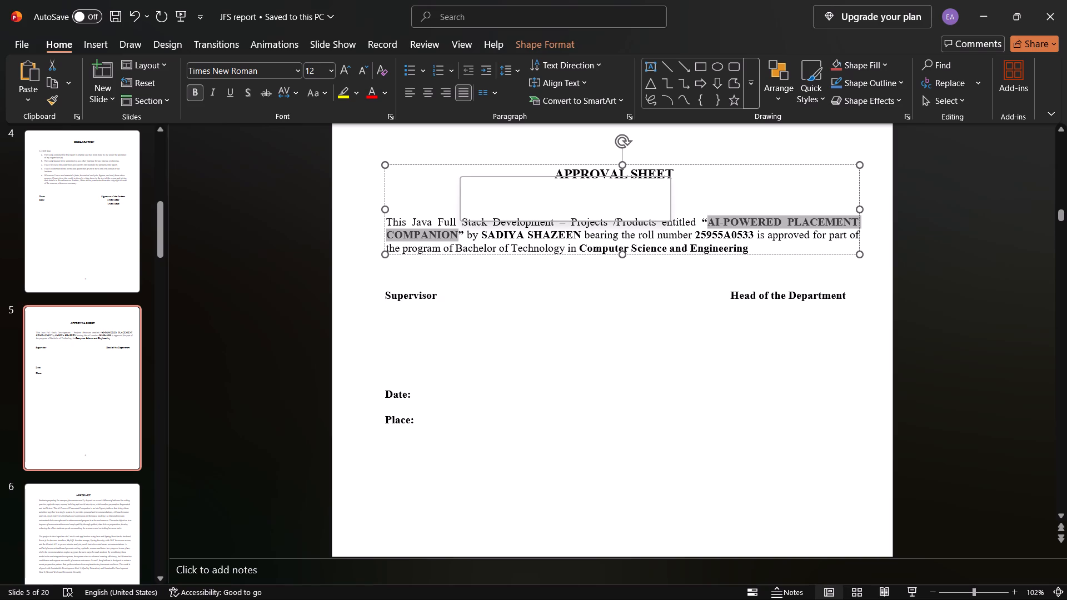
pyautogui.hotkey('ctrl', 'v')
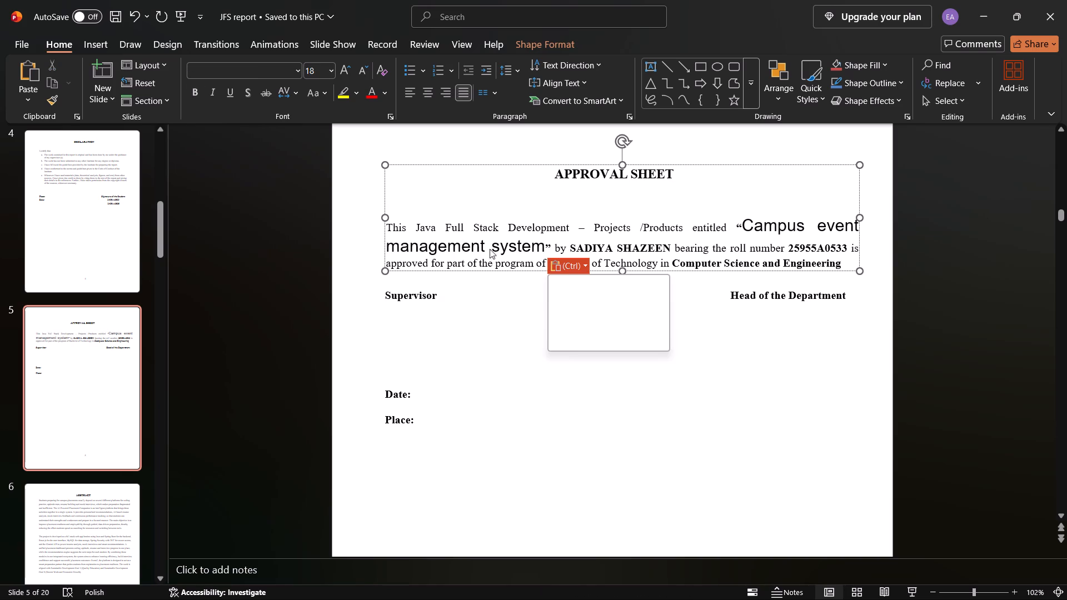
# Set the font size of "Campus event management system" in the slide 5 approval text to 12.
pyautogui.moveTo(541, 240); pyautogui.dragTo(387, 245)
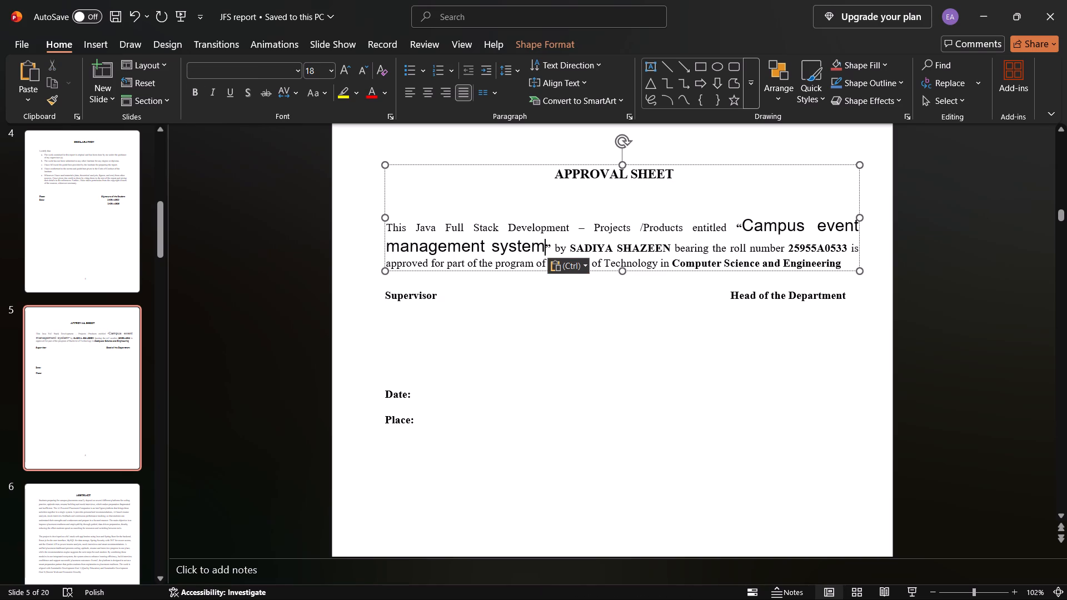
pyautogui.moveTo(387, 245); pyautogui.dragTo(402, 247)
pyautogui.tripleClick(402, 247)
pyautogui.click(402, 247)
pyautogui.doubleClick(402, 247)
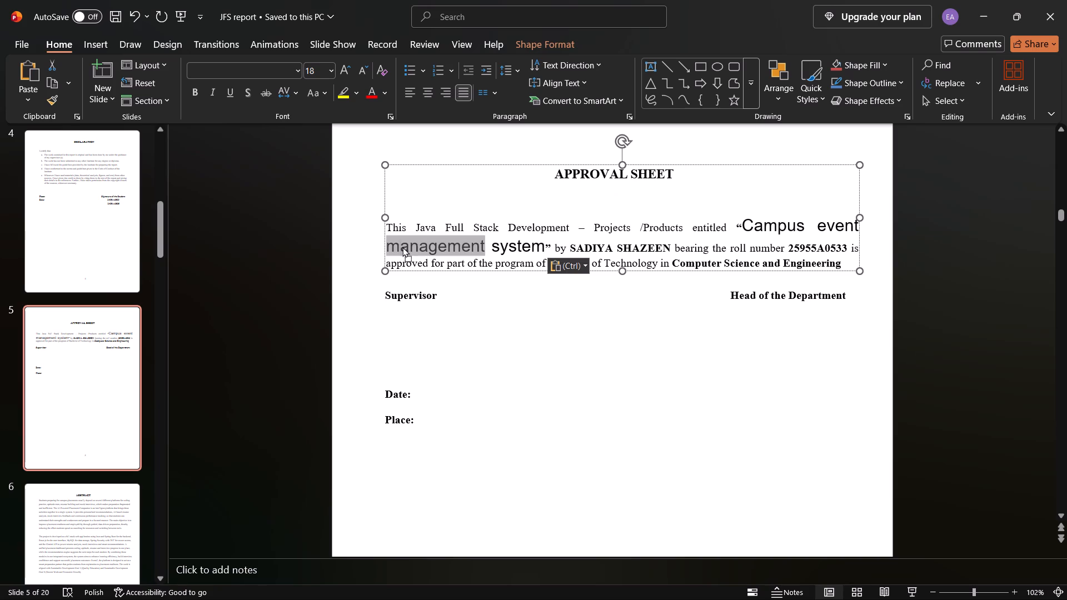
pyautogui.click(546, 246)
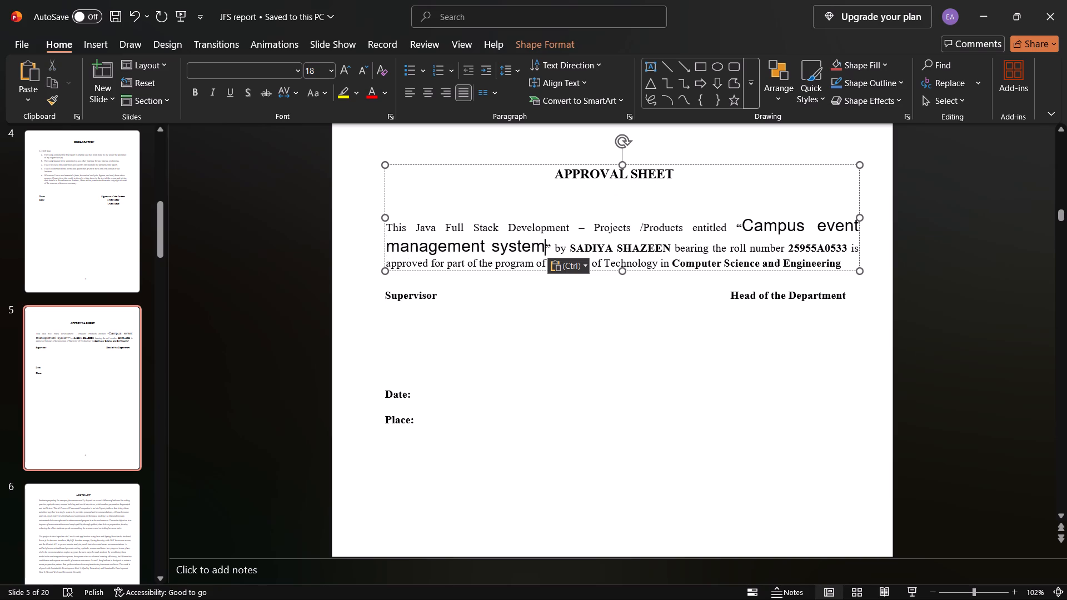
pyautogui.click(542, 235)
pyautogui.click(514, 251)
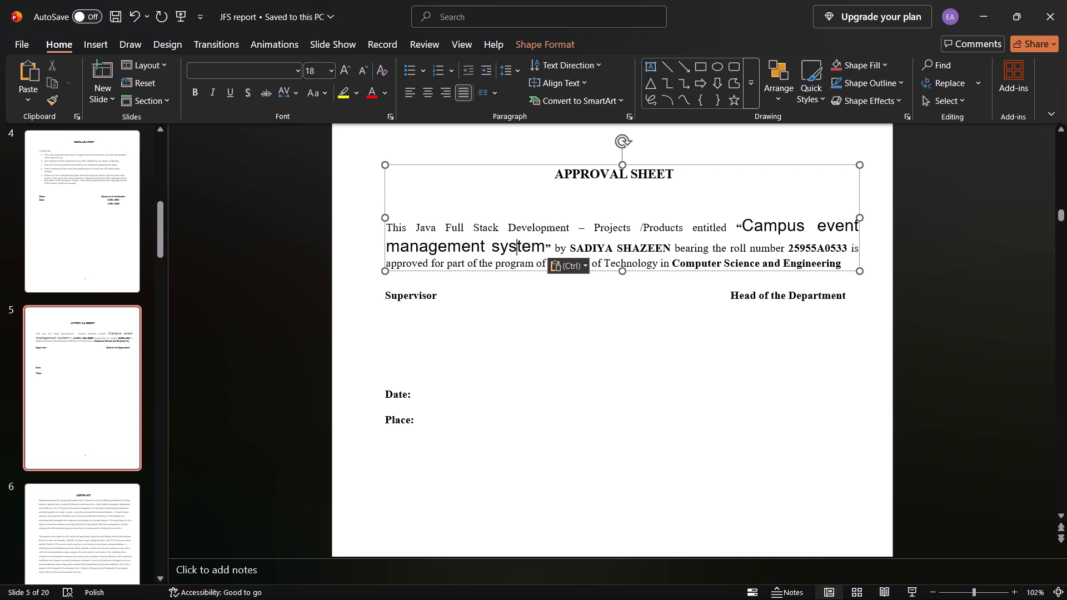
pyautogui.moveTo(544, 252); pyautogui.dragTo(382, 230)
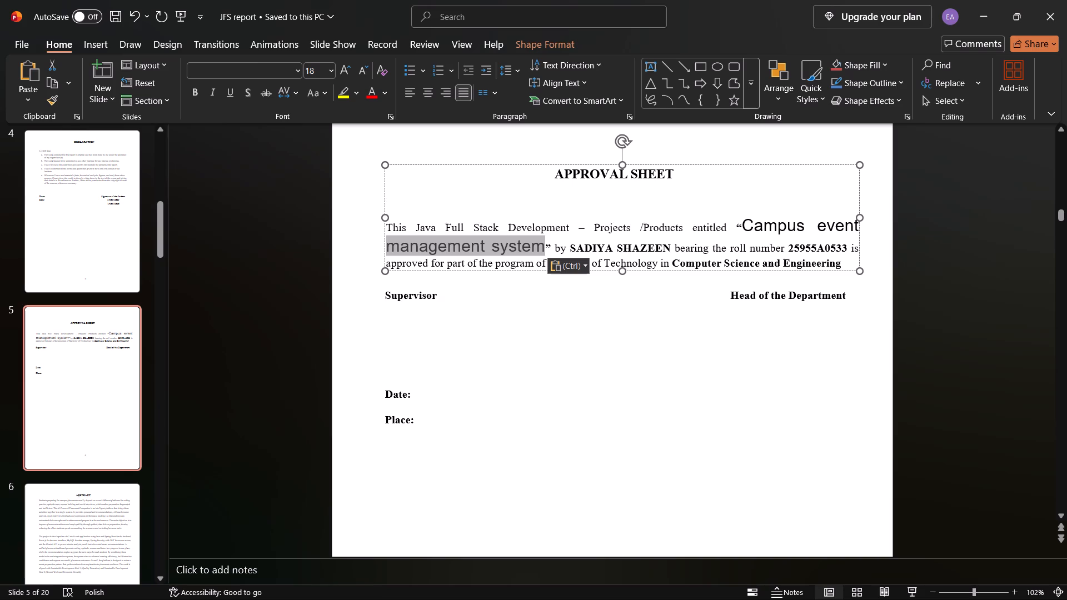
pyautogui.moveTo(382, 230); pyautogui.dragTo(720, 235)
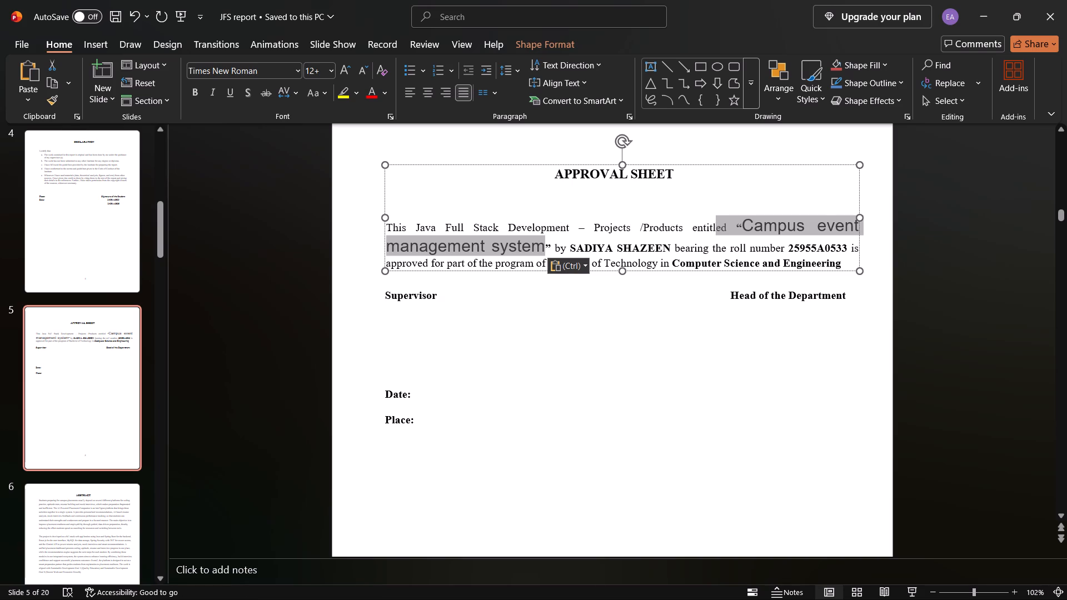
pyautogui.moveTo(720, 235); pyautogui.dragTo(756, 229)
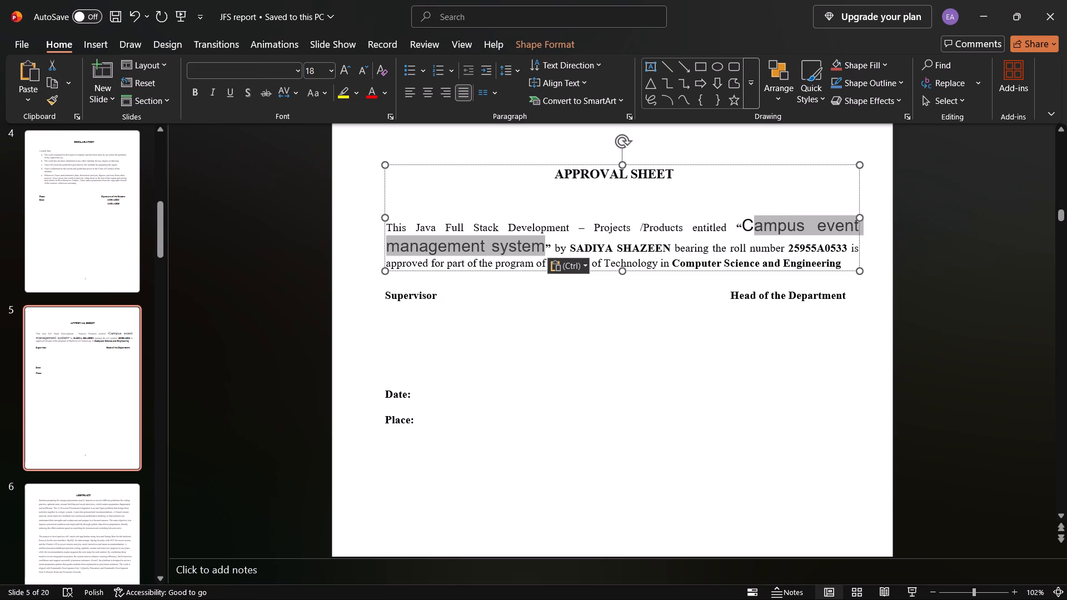
pyautogui.moveTo(756, 229); pyautogui.dragTo(746, 221)
pyautogui.click(333, 73)
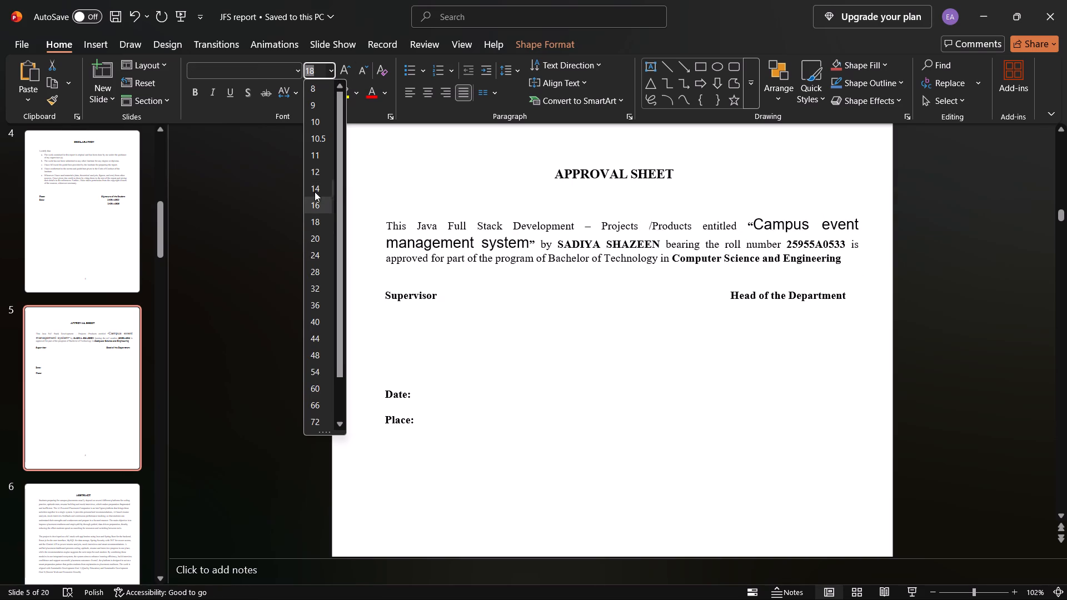
pyautogui.click(313, 174)
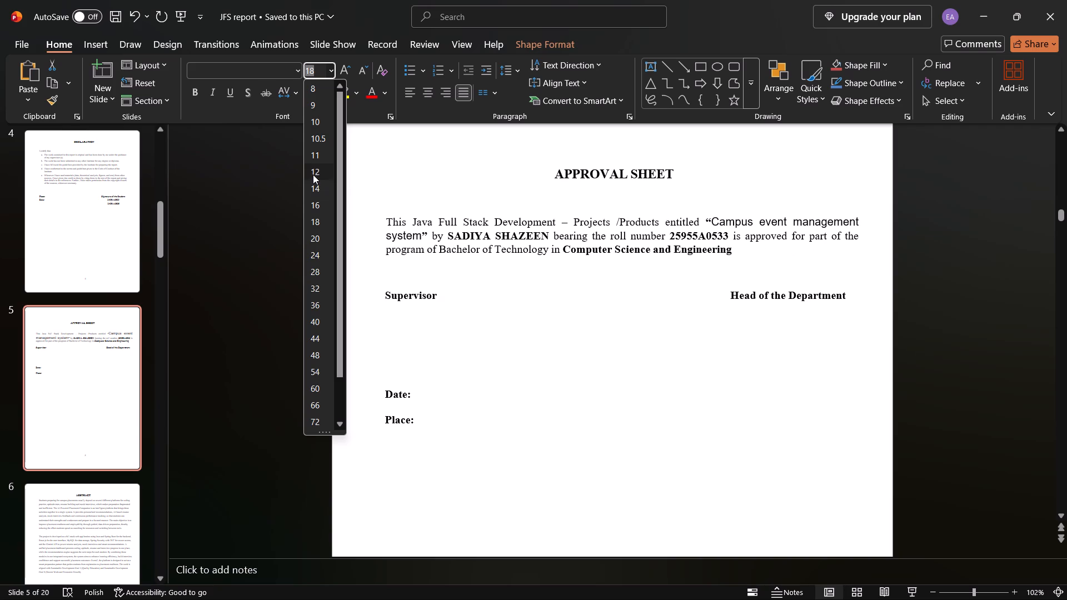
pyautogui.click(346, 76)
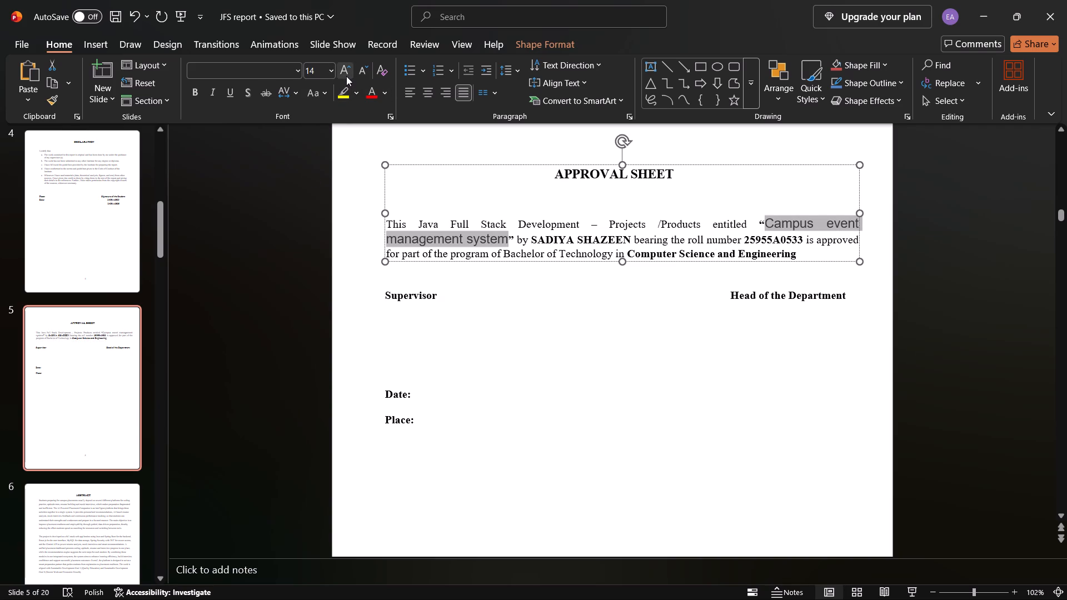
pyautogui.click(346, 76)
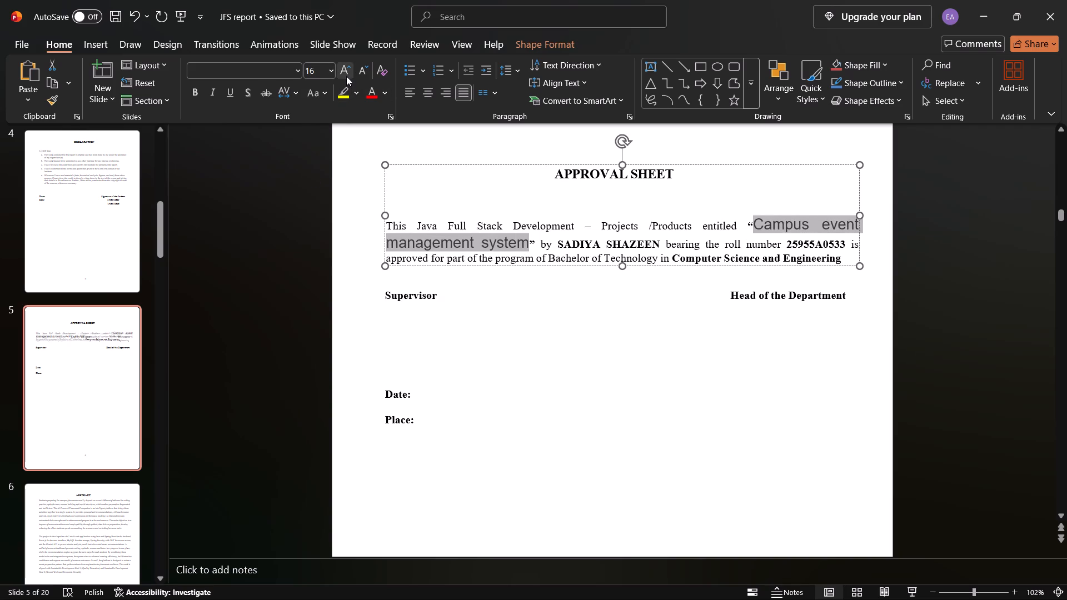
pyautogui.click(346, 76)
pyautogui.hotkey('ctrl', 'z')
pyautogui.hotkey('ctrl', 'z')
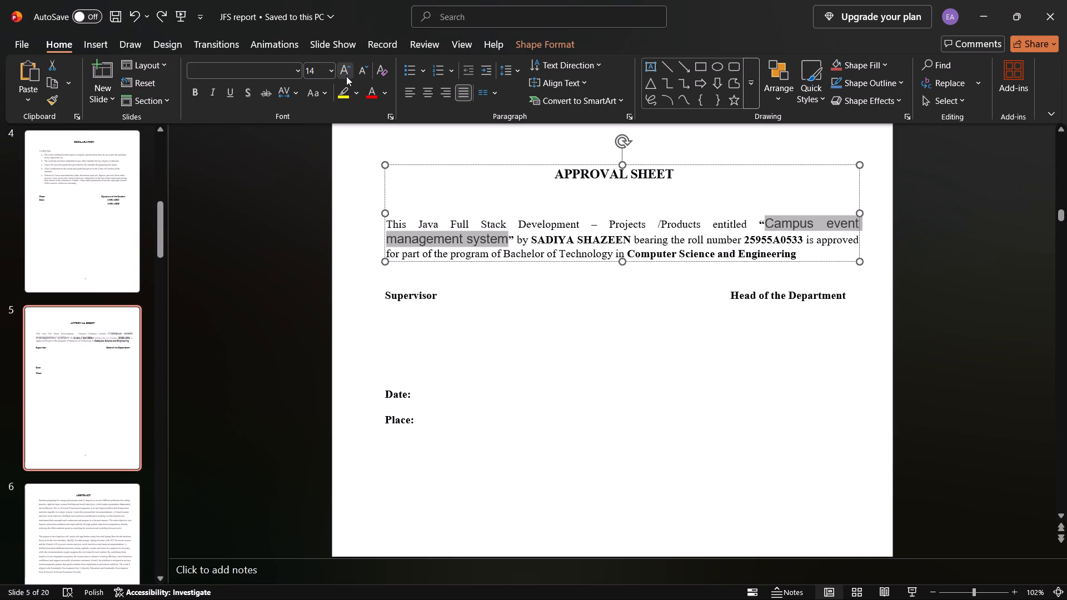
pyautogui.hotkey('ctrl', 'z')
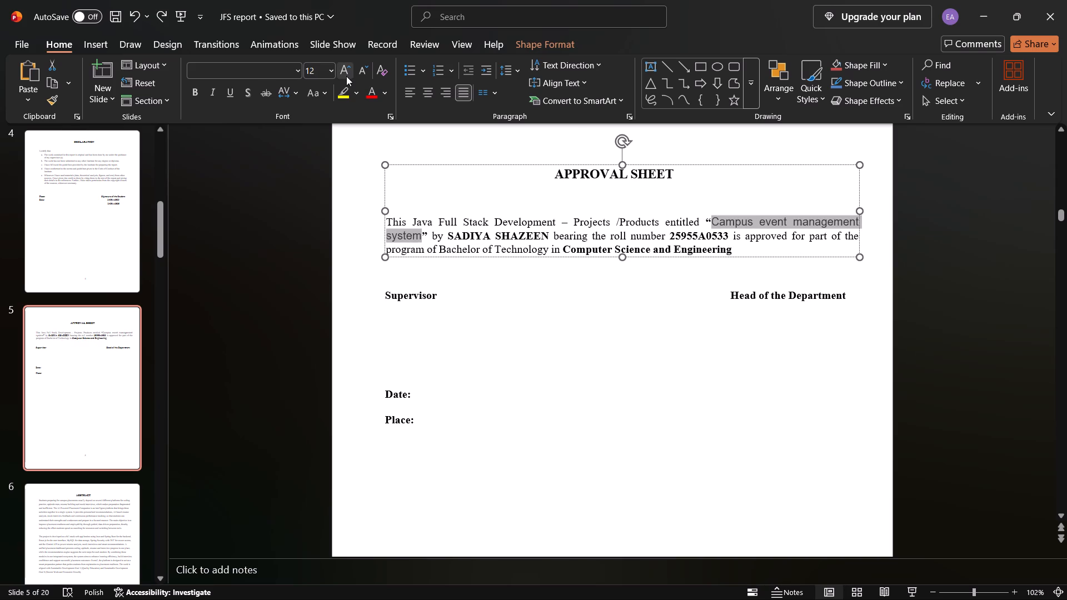
# Make "Campus event management system" bold in the slide 5 approval text.
pyautogui.rightClick(407, 240)
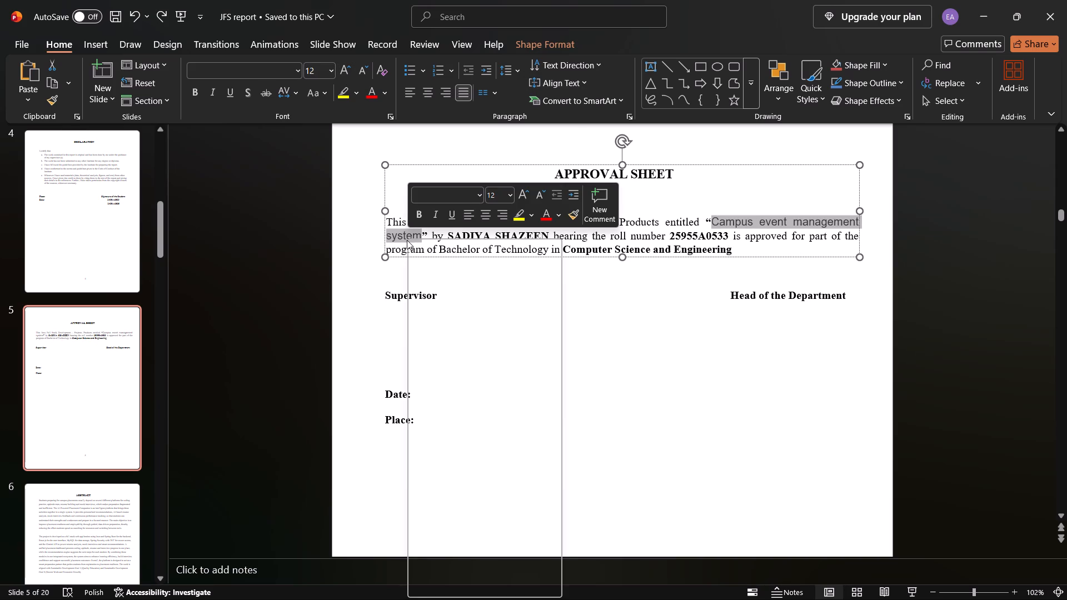
pyautogui.click(416, 215)
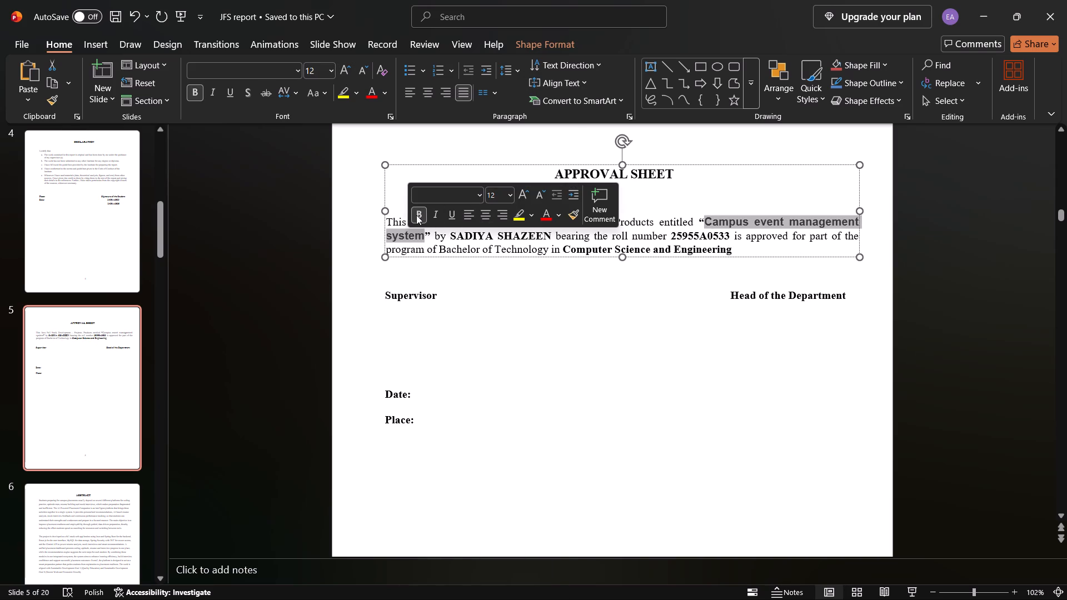
pyautogui.click(437, 285)
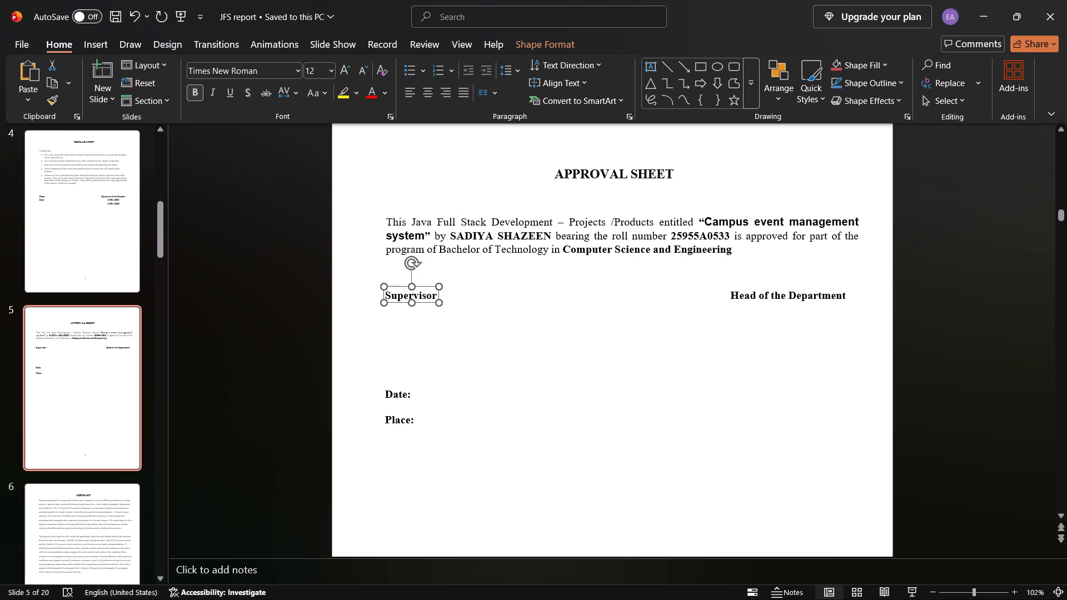
# Replace the student name after "by" in the slide 5 approval text with the first student's name.
pyautogui.doubleClick(556, 233)
pyautogui.click(550, 233)
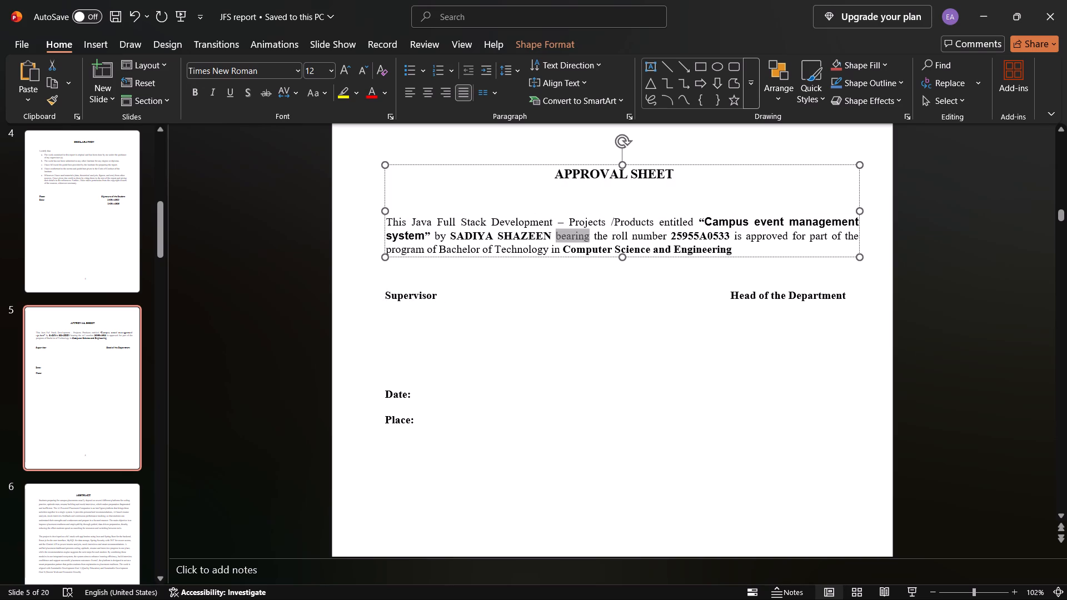
pyautogui.moveTo(550, 233); pyautogui.dragTo(465, 235)
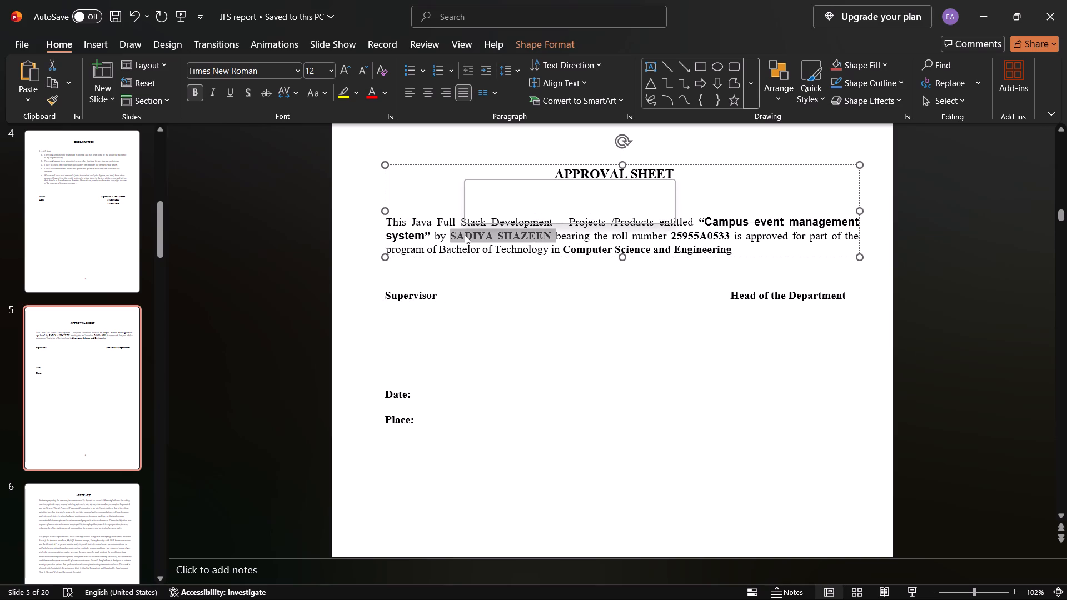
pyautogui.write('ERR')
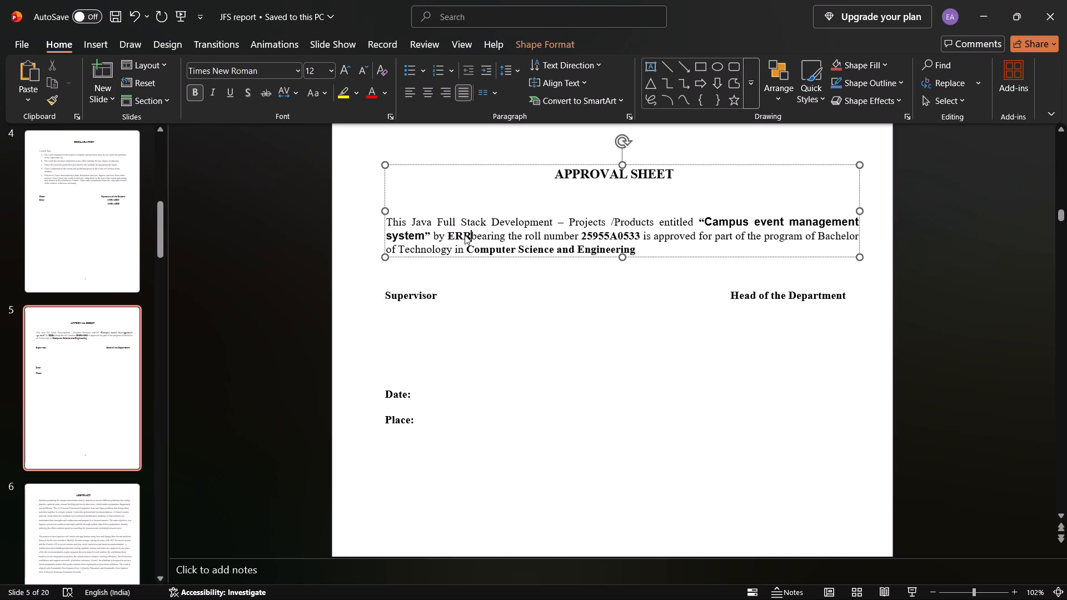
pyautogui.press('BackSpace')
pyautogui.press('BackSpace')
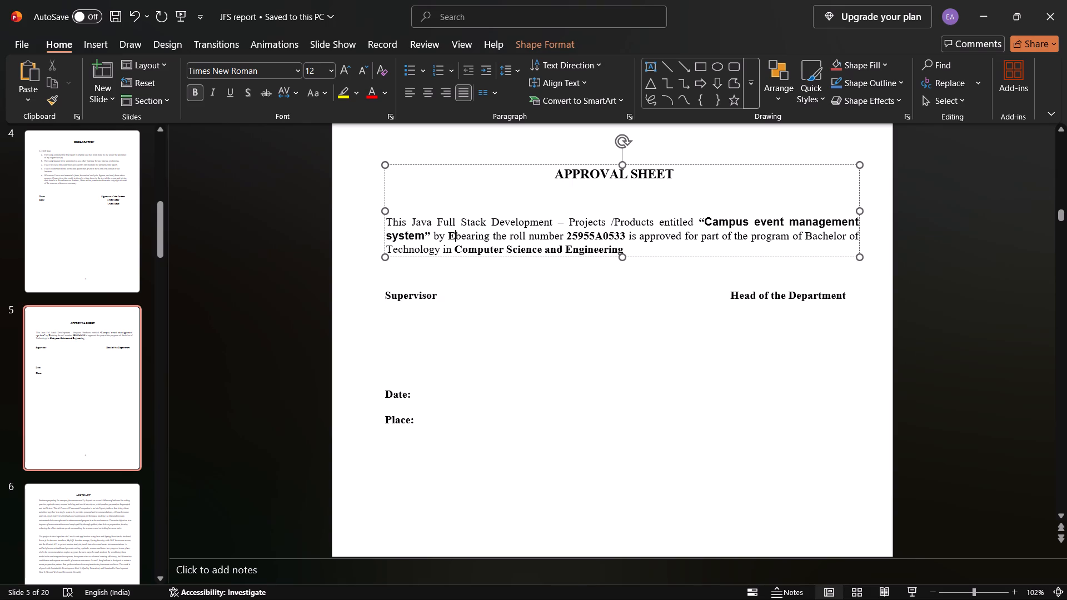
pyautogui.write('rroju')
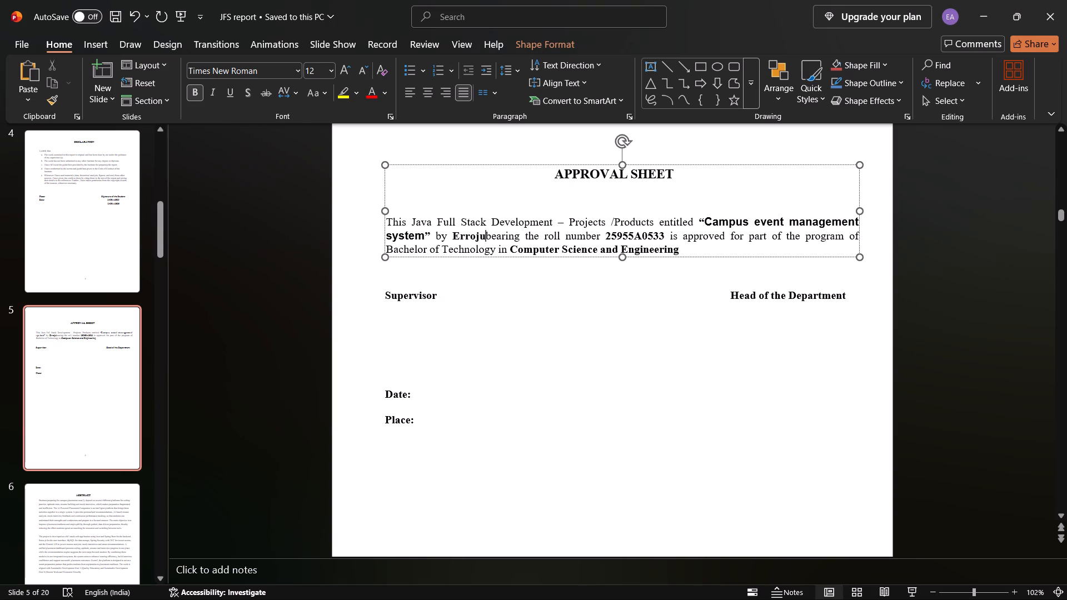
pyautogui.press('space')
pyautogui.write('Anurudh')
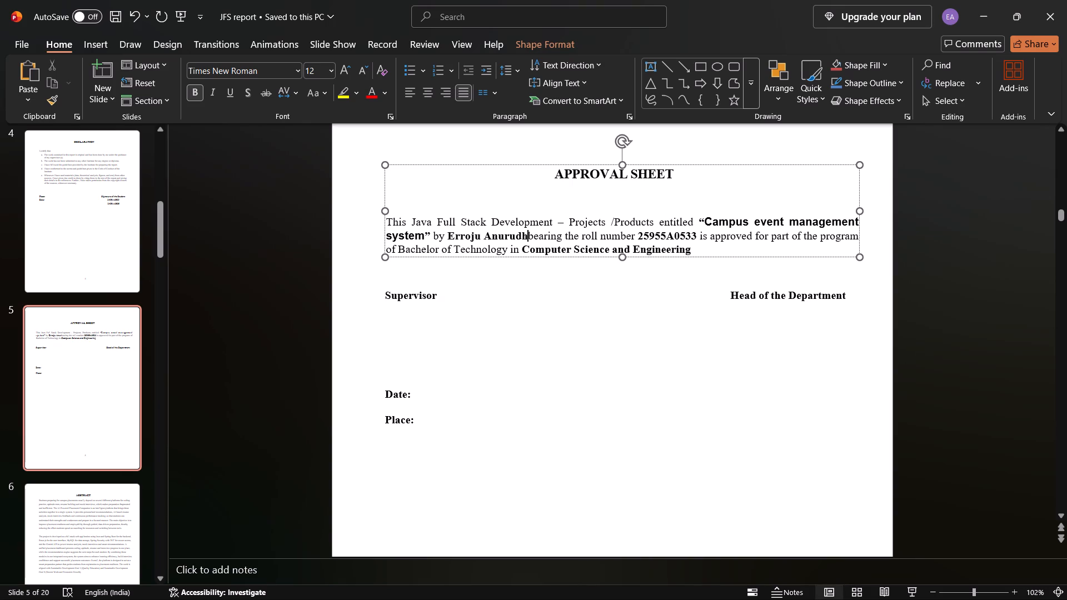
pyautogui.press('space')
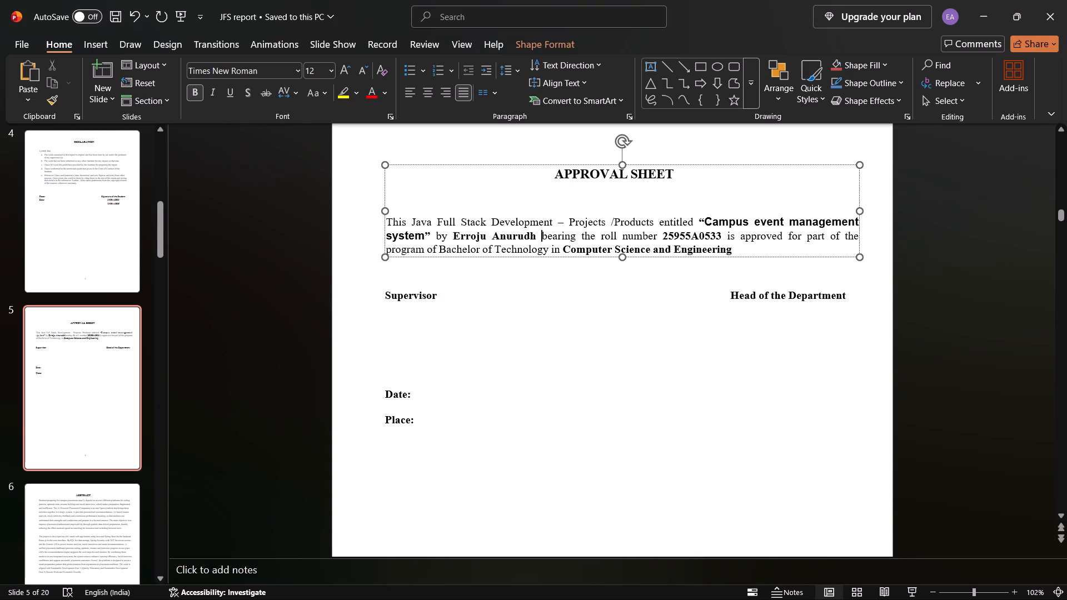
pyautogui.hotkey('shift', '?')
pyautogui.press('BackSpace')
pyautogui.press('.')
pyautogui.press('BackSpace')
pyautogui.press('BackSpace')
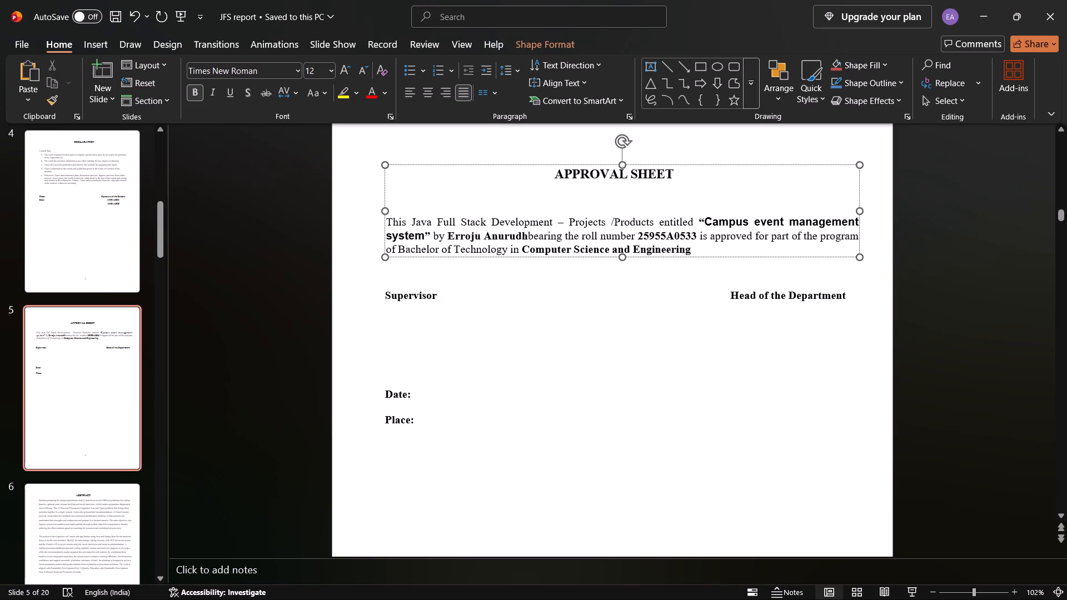
# Add a comma and the second student's name before "bearing the roll number" in the slide 5 approval text.
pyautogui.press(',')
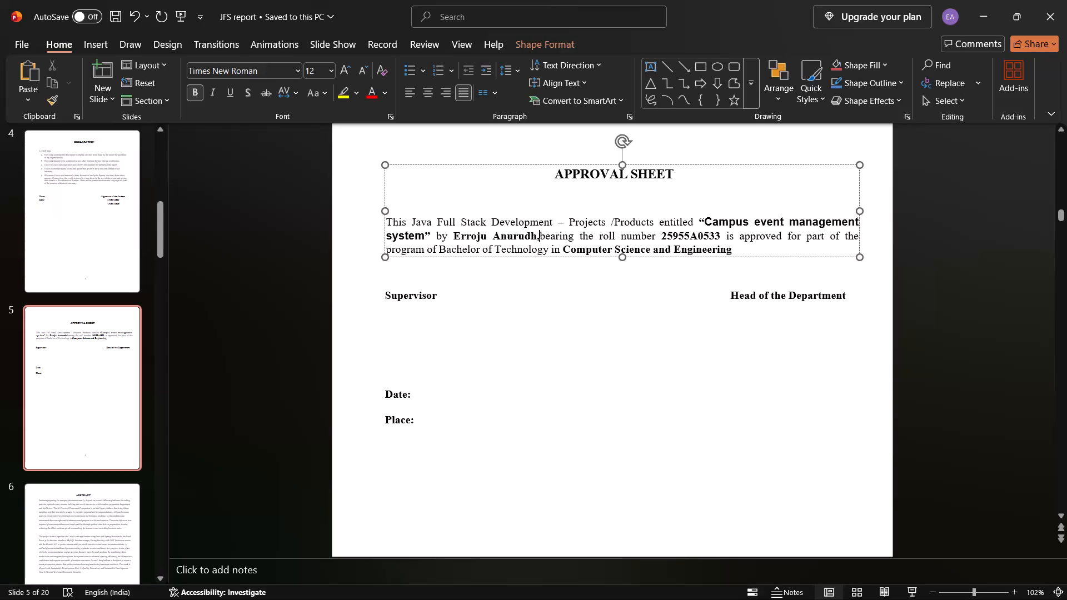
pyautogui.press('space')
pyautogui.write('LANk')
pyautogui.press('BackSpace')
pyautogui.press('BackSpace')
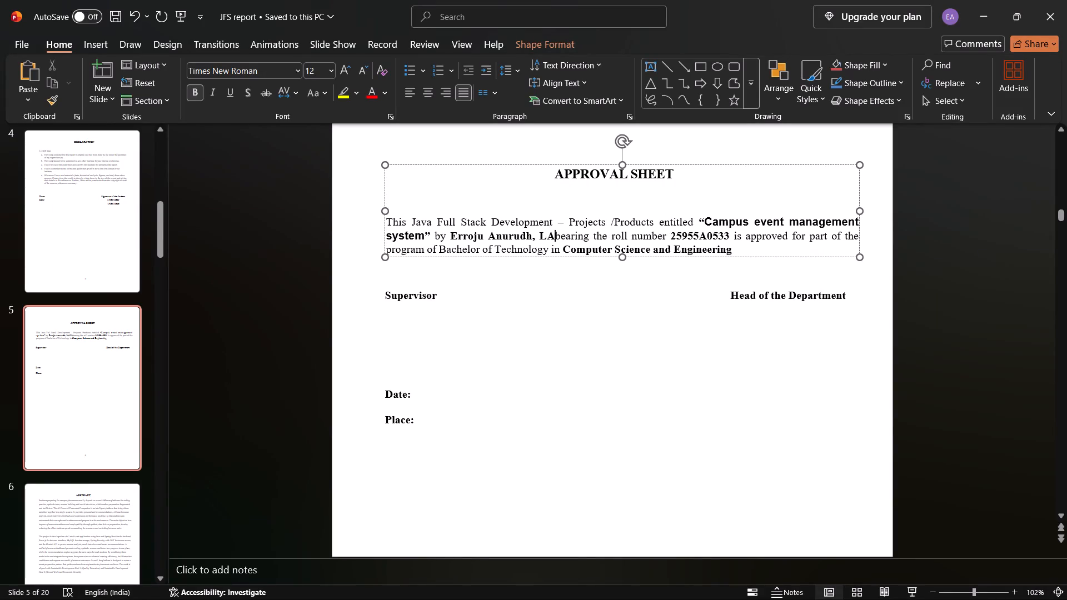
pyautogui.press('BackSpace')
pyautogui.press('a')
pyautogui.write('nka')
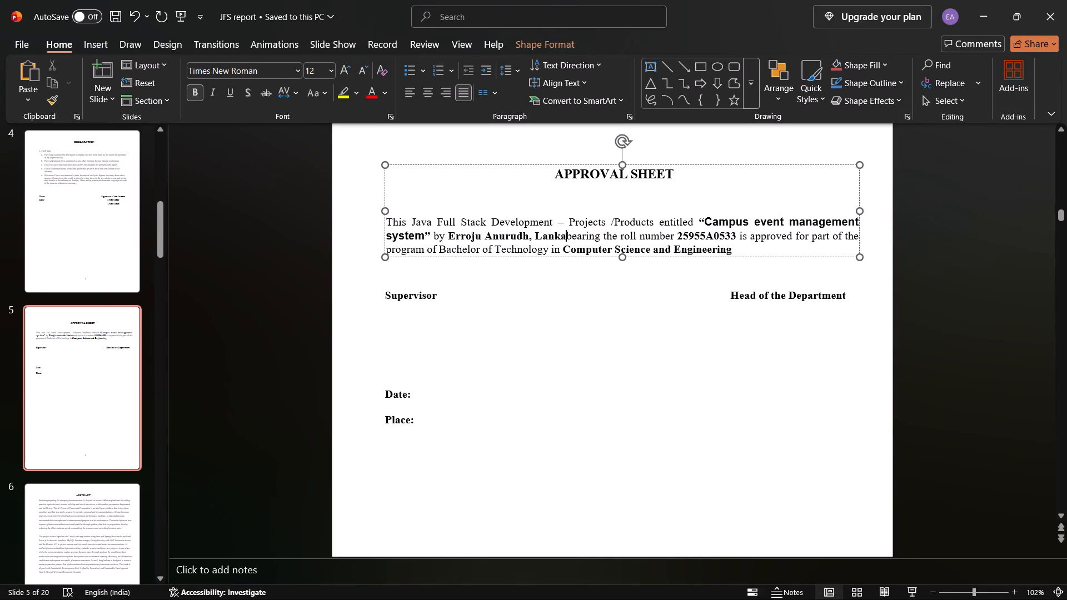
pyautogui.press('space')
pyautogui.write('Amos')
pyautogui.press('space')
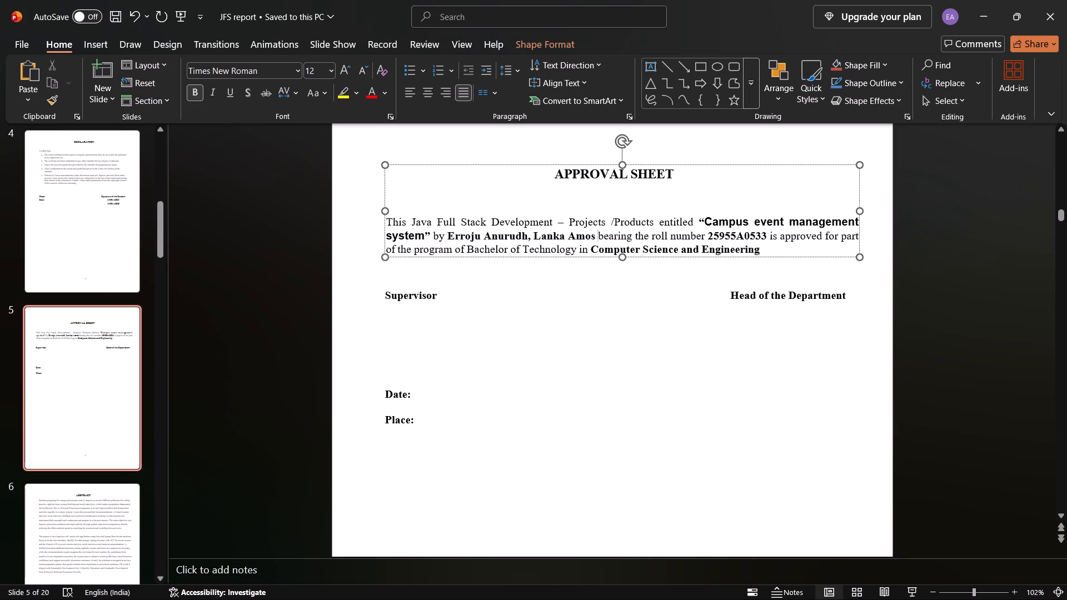
# Replace the roll number in the slide 5 approval text with the first student's roll number.
pyautogui.click(717, 238)
pyautogui.click(765, 236)
pyautogui.press('BackSpace')
pyautogui.press('BackSpace')
pyautogui.press('BackSpace')
pyautogui.press('BackSpace')
pyautogui.press('BackSpace')
pyautogui.press('BackSpace')
pyautogui.press('BackSpace')
pyautogui.press('BackSpace')
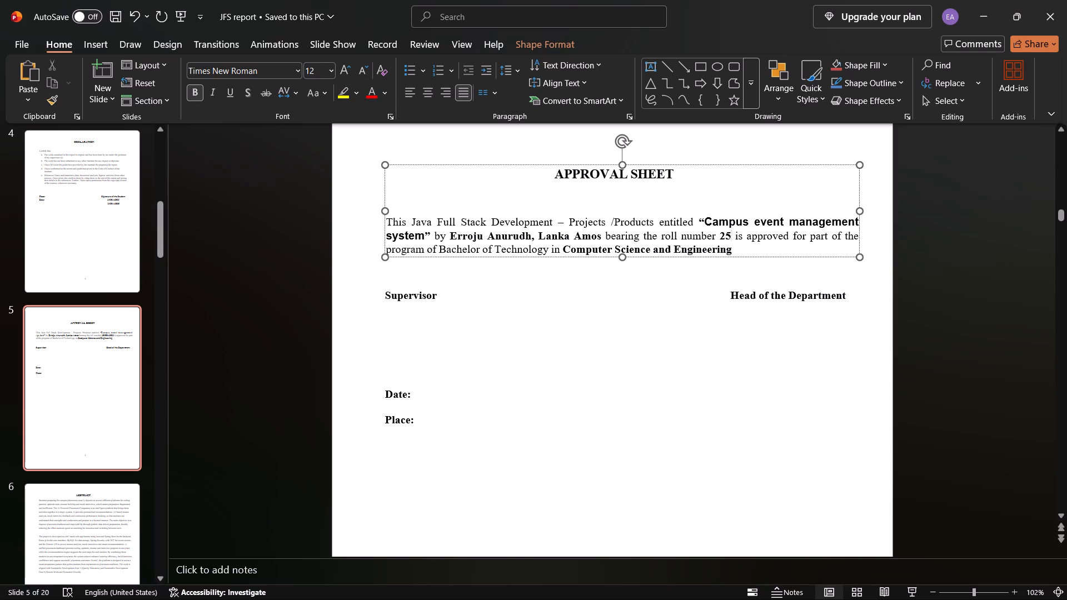
pyautogui.press('BackSpace')
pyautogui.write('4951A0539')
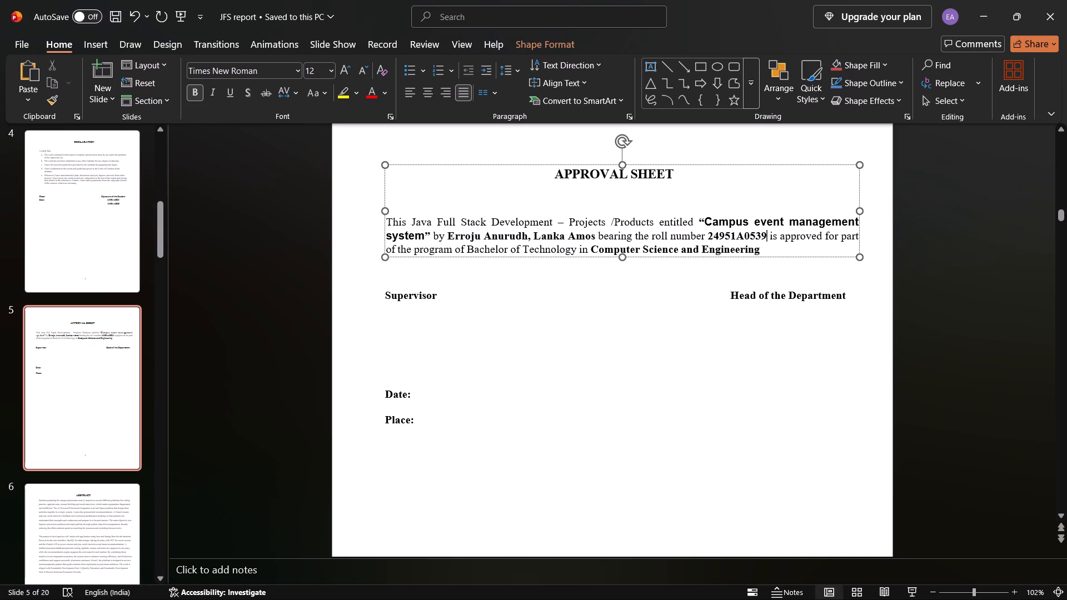
# Add a comma and the second student's roll number directly after the first one in the slide 5 approval text.
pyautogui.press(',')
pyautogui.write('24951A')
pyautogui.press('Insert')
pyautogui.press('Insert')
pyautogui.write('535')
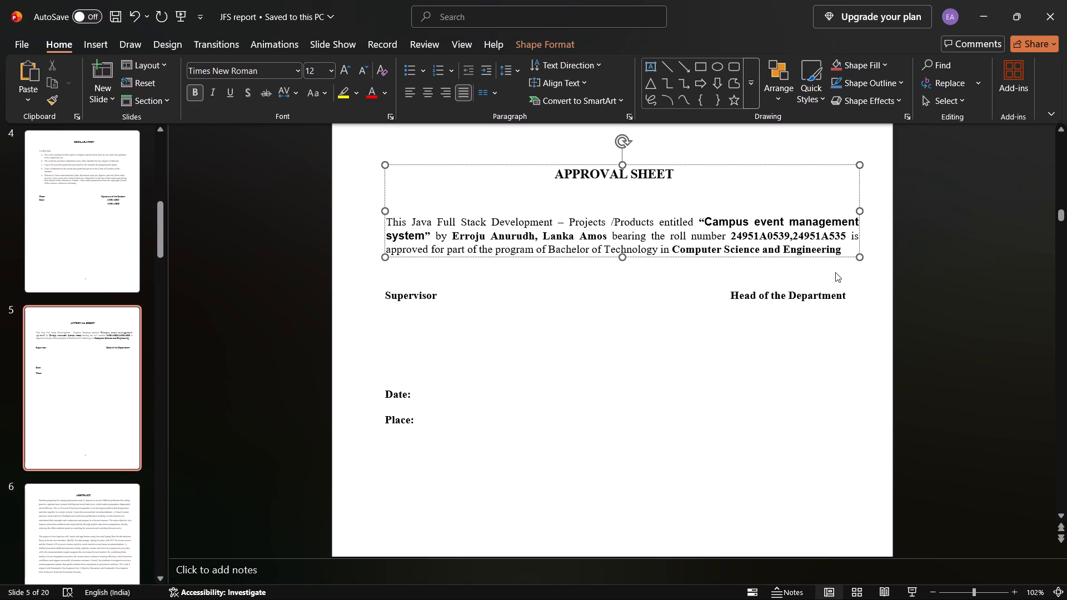
pyautogui.click(642, 332)
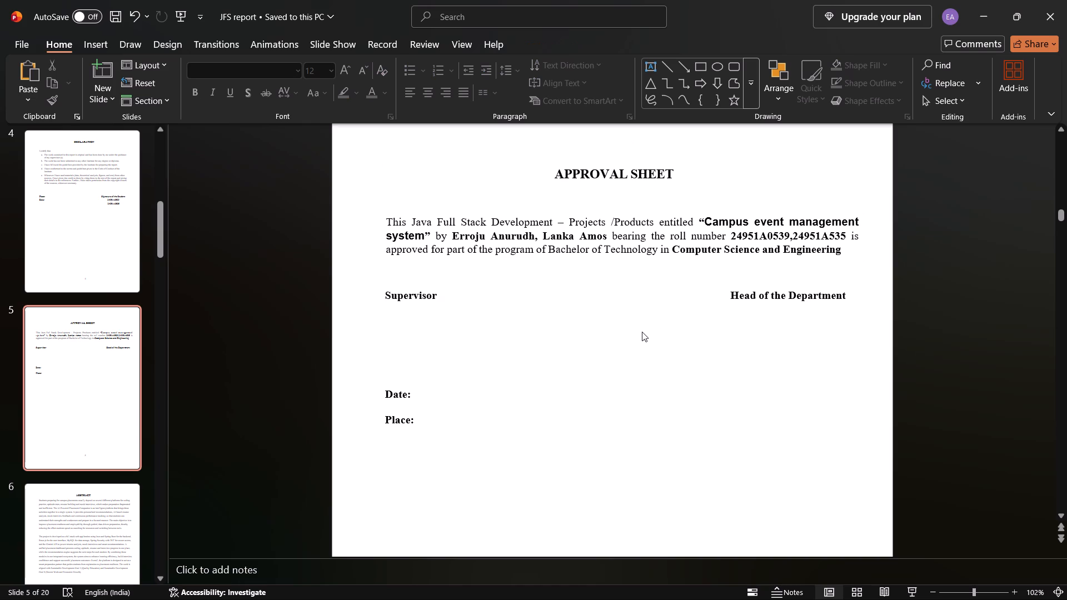
pyautogui.scroll(-4, 642, 332)
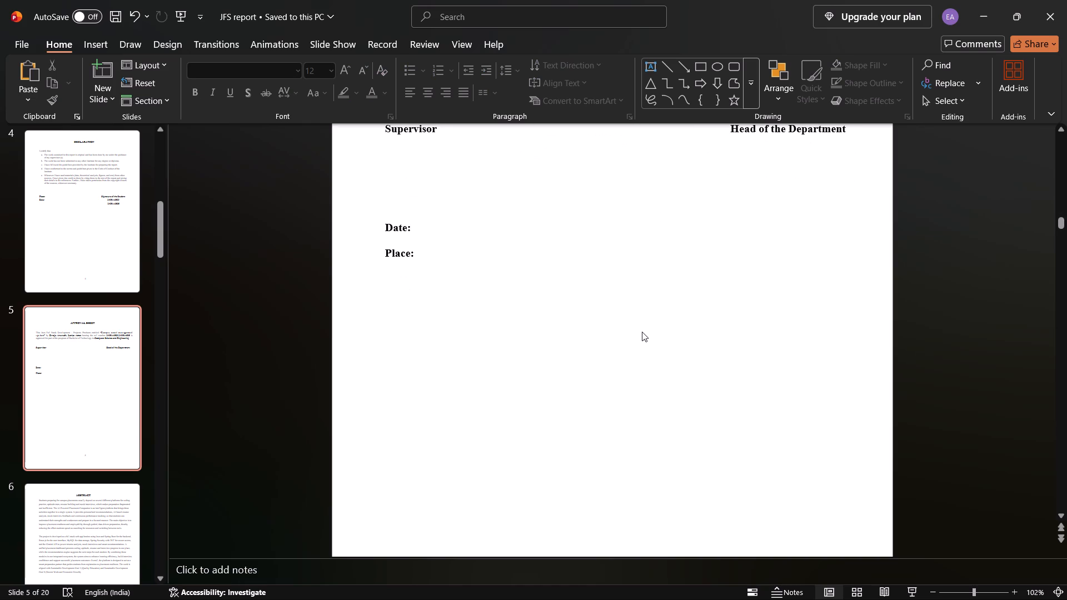
pyautogui.scroll(-6, 642, 332)
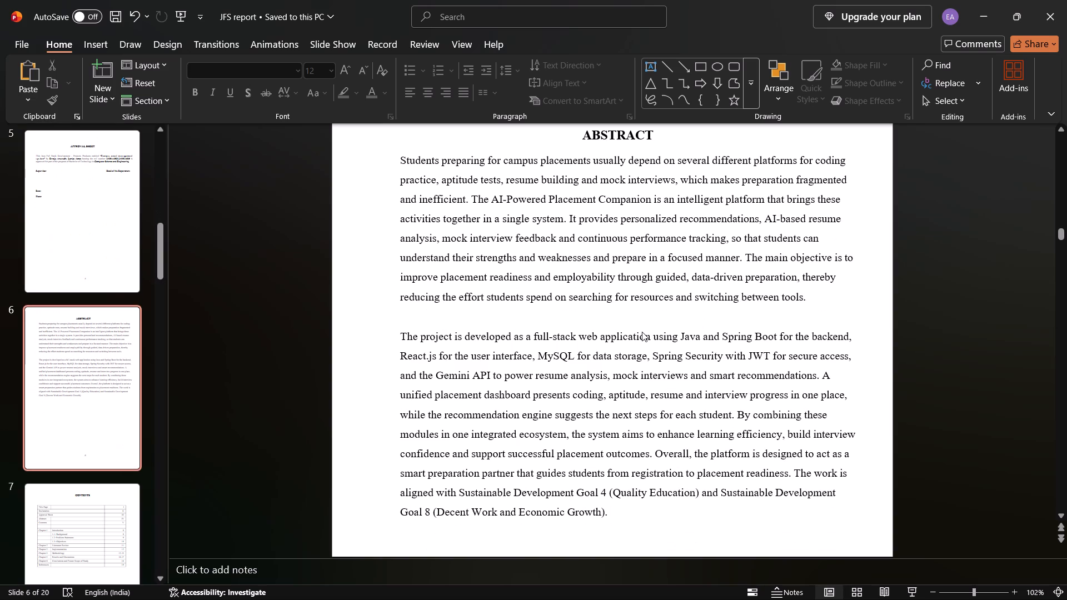
pyautogui.tripleClick(646, 133)
pyautogui.click(646, 133)
pyautogui.hotkey('ctrl', 'c')
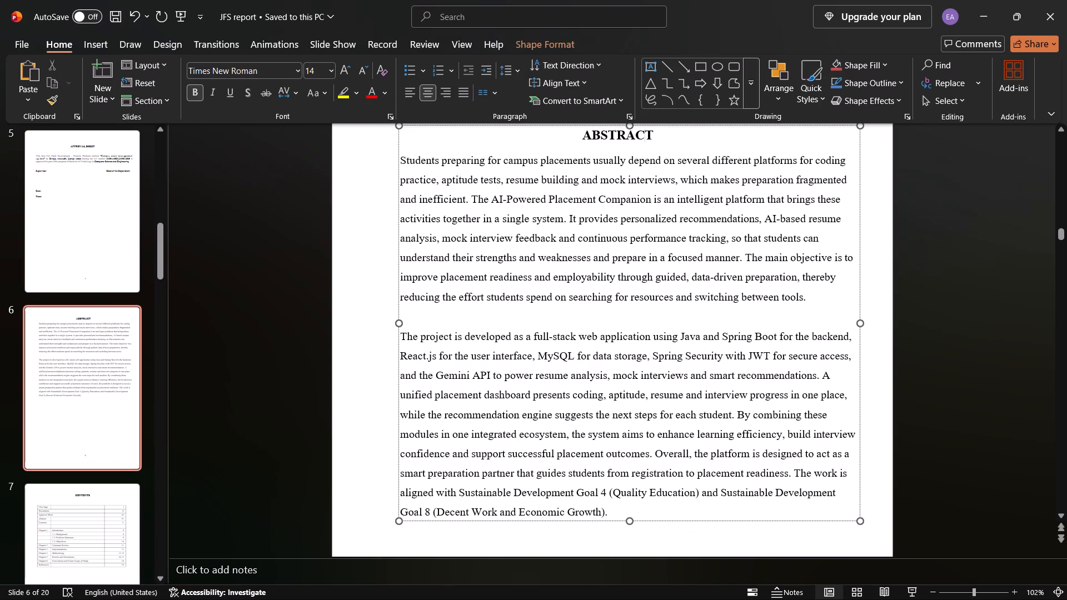
pyautogui.tripleClick(628, 131)
pyautogui.hscroll(-1, 628, 131)
pyautogui.hotkey('ctrl', 'c')
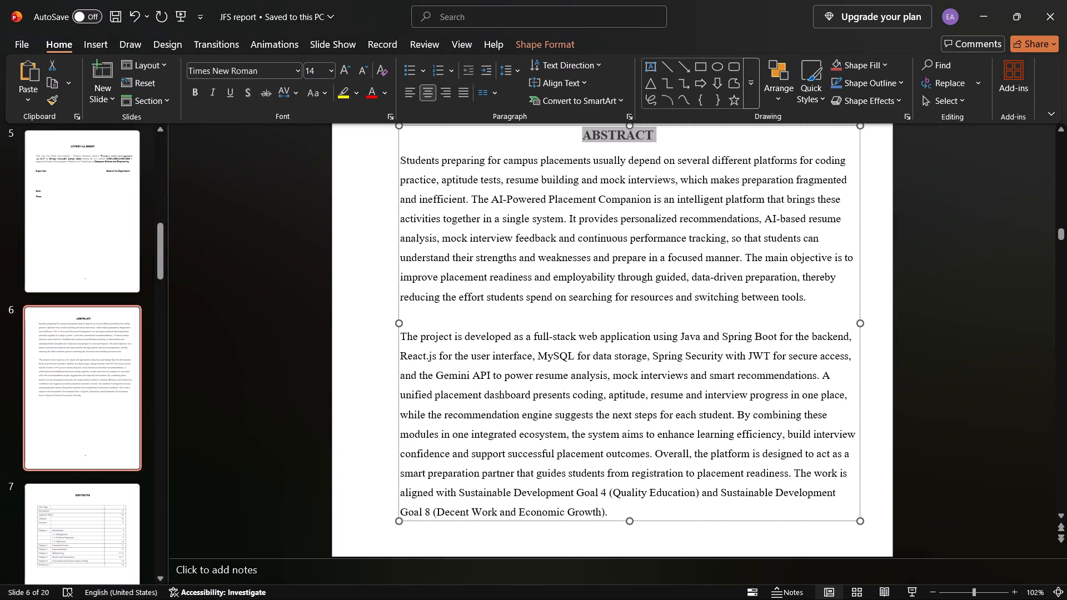
pyautogui.tripleClick(593, 386)
pyautogui.click(593, 386)
pyautogui.click(593, 386)
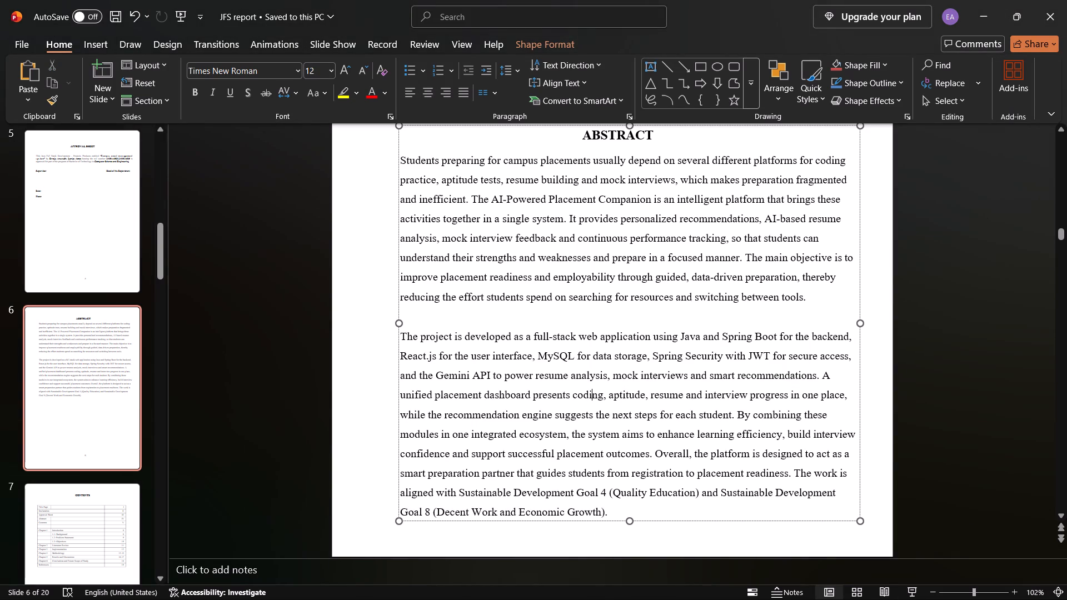
pyautogui.moveTo(406, 158); pyautogui.dragTo(611, 562)
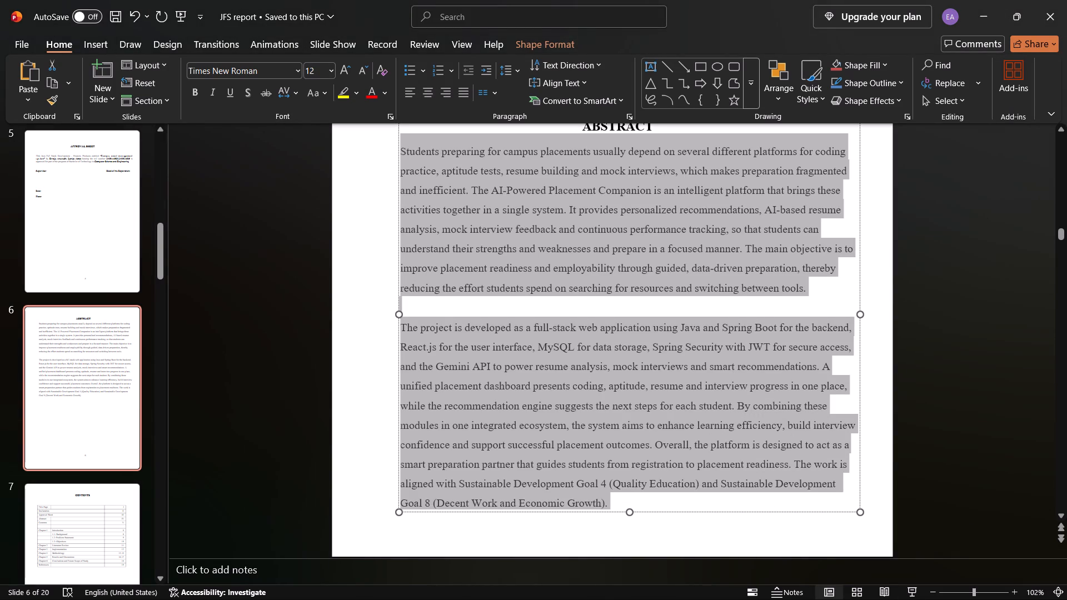
pyautogui.moveTo(611, 562); pyautogui.dragTo(609, 495)
pyautogui.hotkey('ctrl', 'v')
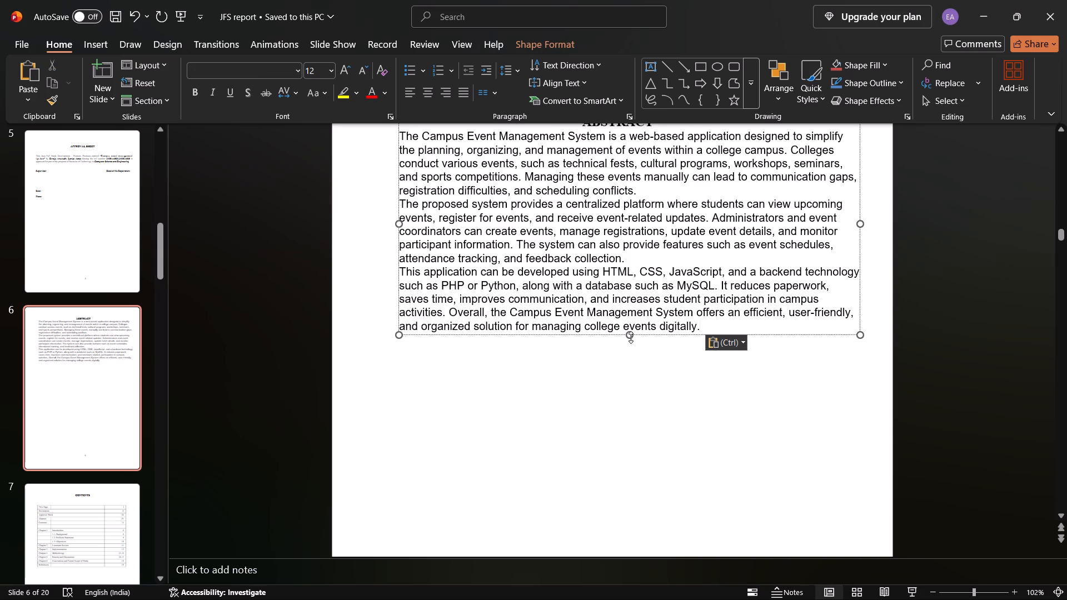
# Separate the three abstract paragraphs on slide 6 with two blank lines between each.
pyautogui.moveTo(631, 337); pyautogui.dragTo(635, 424)
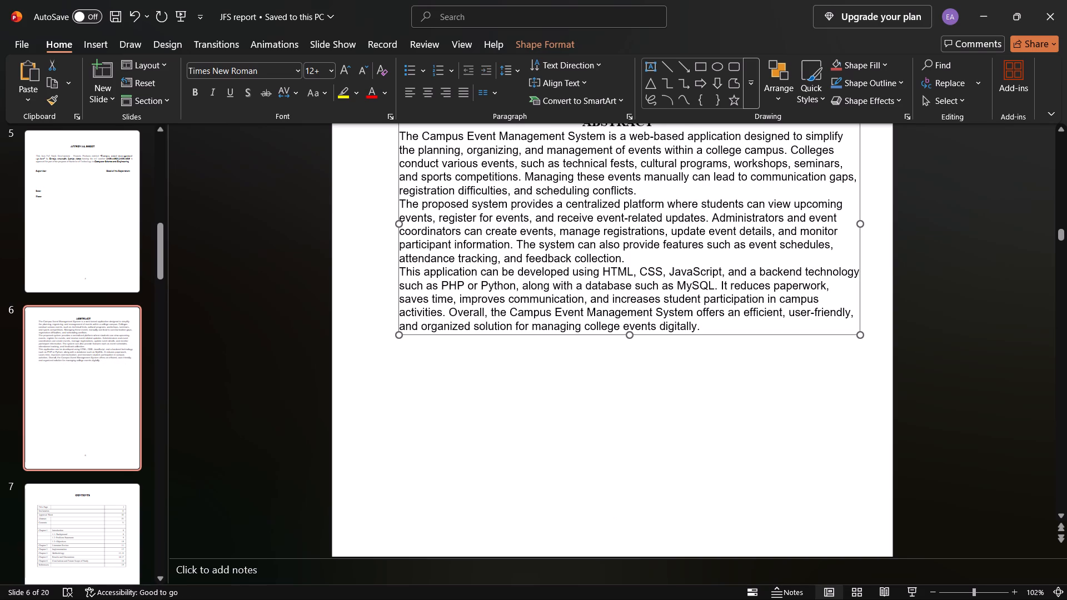
pyautogui.click(641, 196)
pyautogui.press('Return')
pyautogui.press('Return')
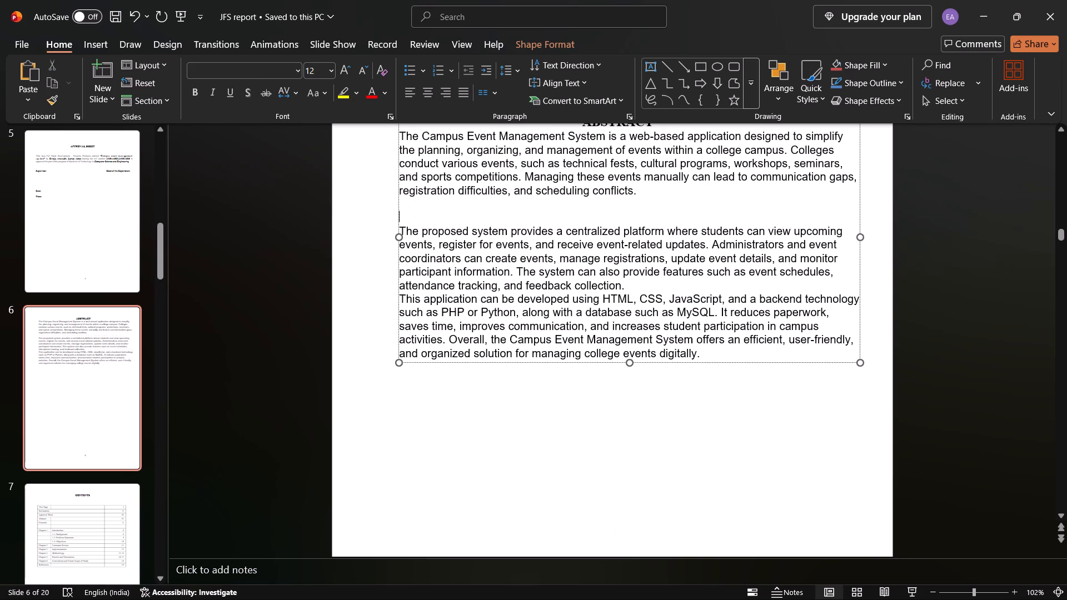
pyautogui.press('BackSpace')
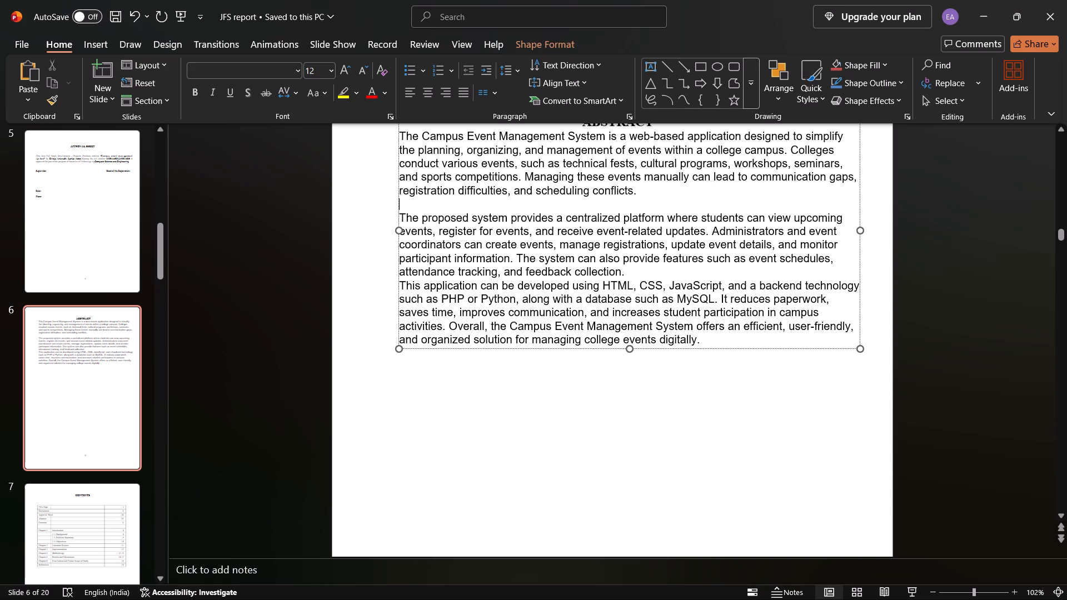
pyautogui.click(645, 268)
pyautogui.press('Return')
pyautogui.press('Return')
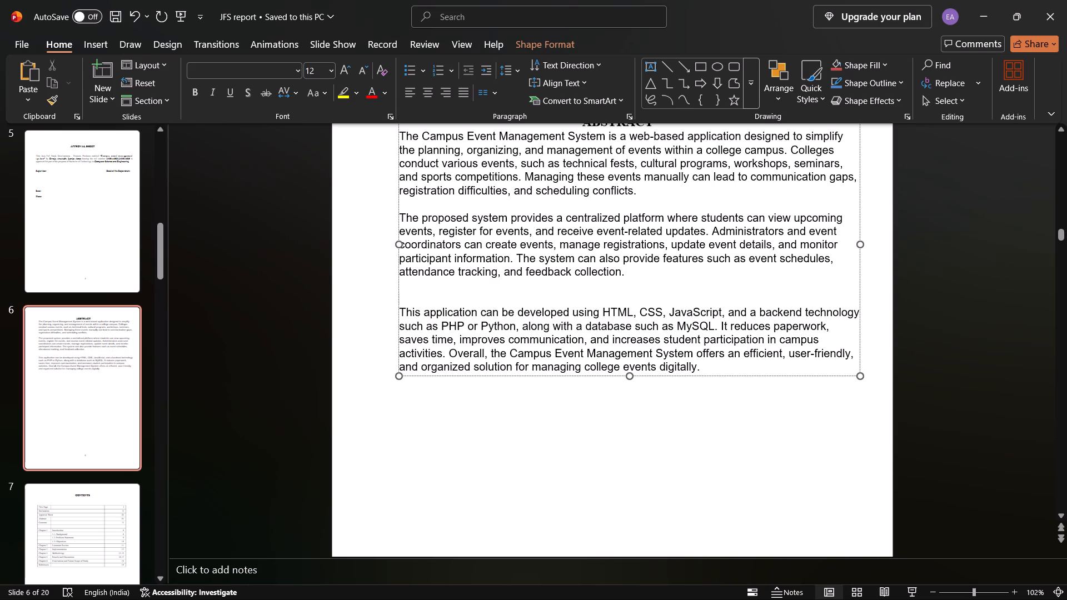
pyautogui.click(639, 197)
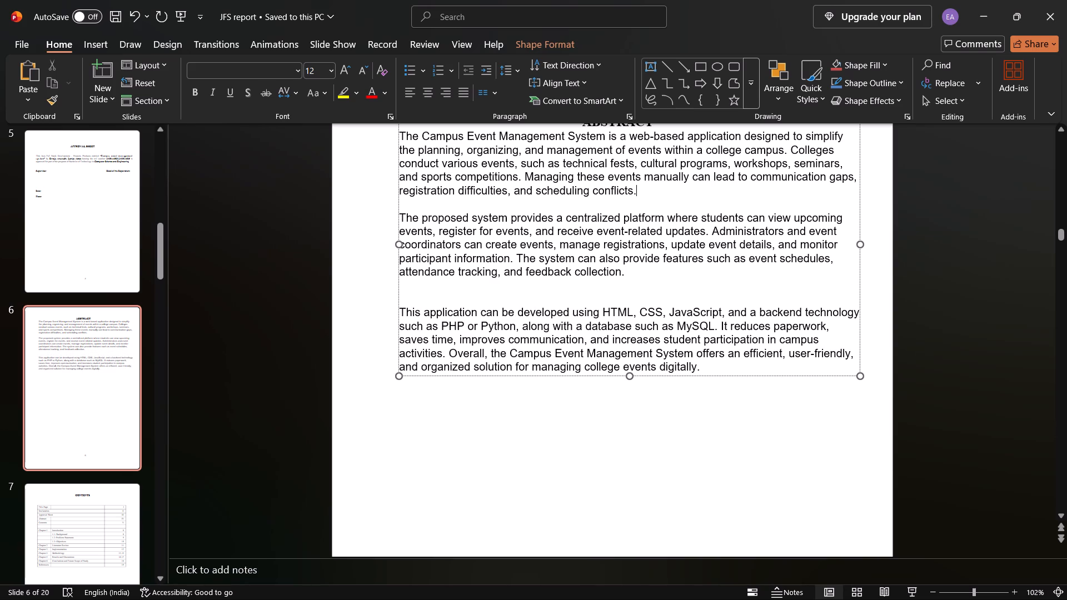
pyautogui.press('Return')
# Insert three blank lines between the "ABSTRACT" heading and the first paragraph on slide 6.
pyautogui.moveTo(710, 384); pyautogui.dragTo(497, 178)
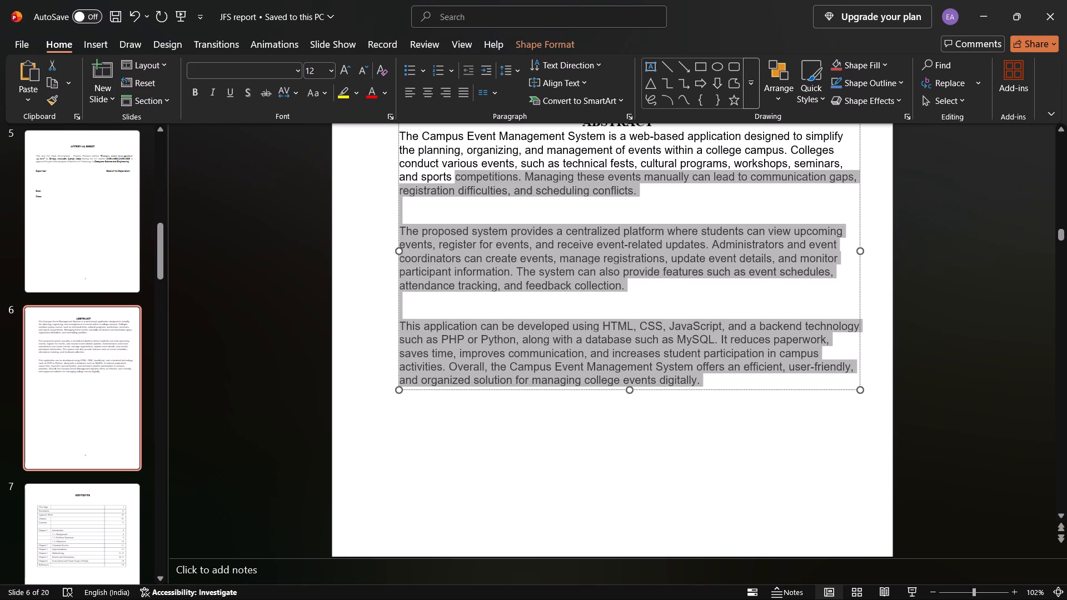
pyautogui.moveTo(497, 178); pyautogui.dragTo(418, 206)
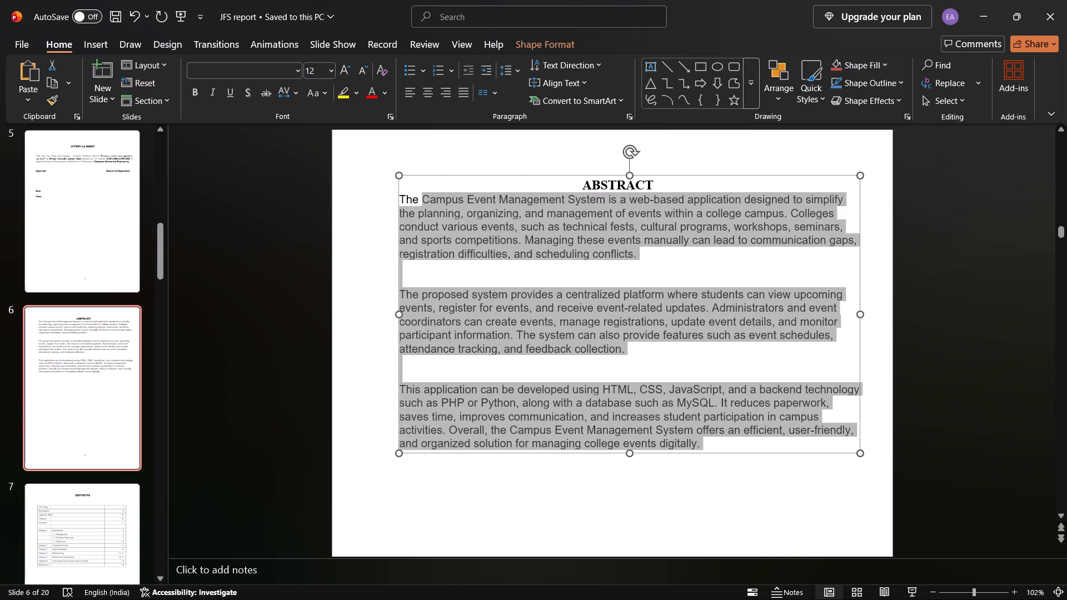
pyautogui.moveTo(418, 206); pyautogui.dragTo(410, 206)
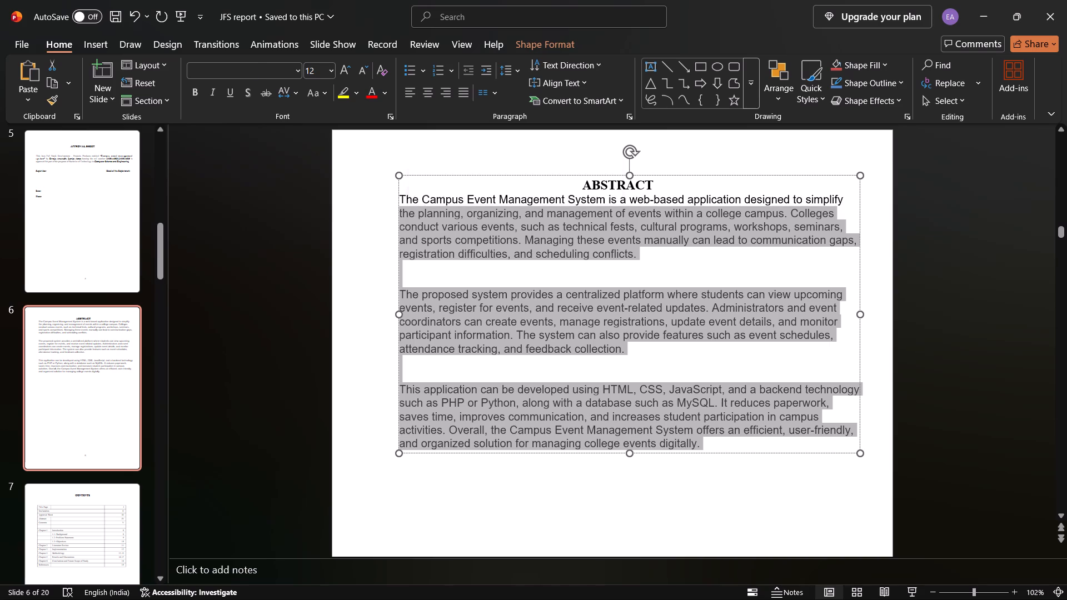
pyautogui.click(664, 181)
pyautogui.press('Return')
pyautogui.press('Return')
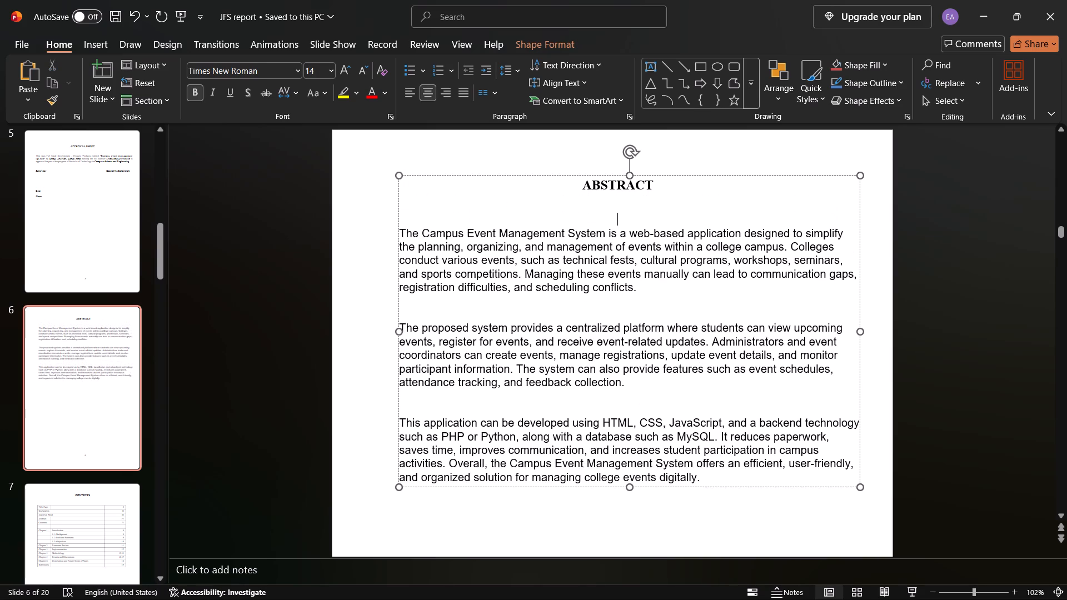
pyautogui.press('Return')
# Set the font size of all three abstract paragraphs on slide 6 to 16.
pyautogui.scroll(-2, 664, 181)
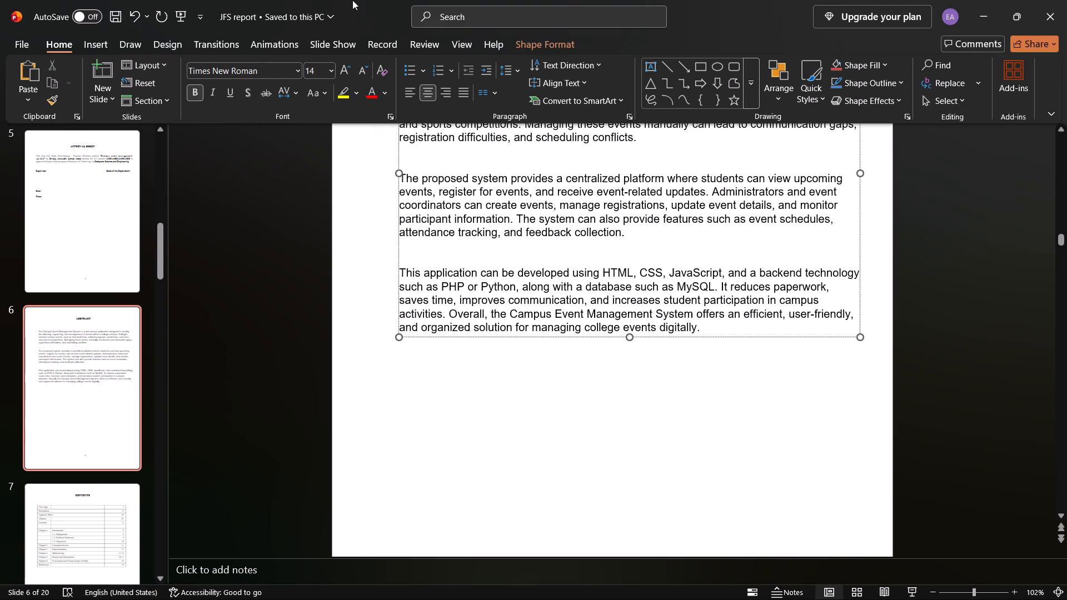
pyautogui.tripleClick(463, 274)
pyautogui.doubleClick(463, 274)
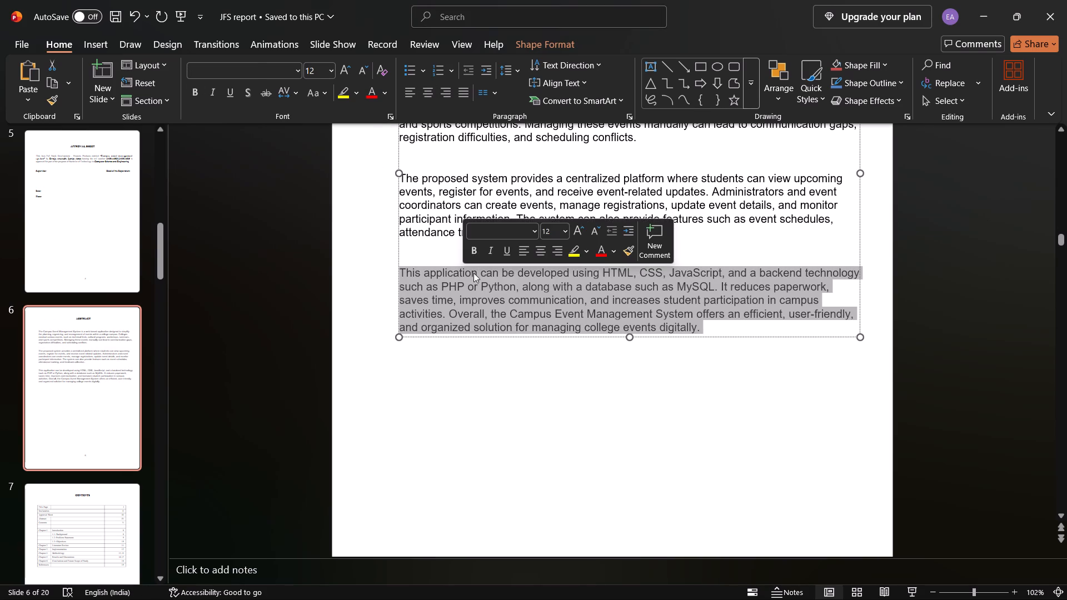
pyautogui.click(694, 330)
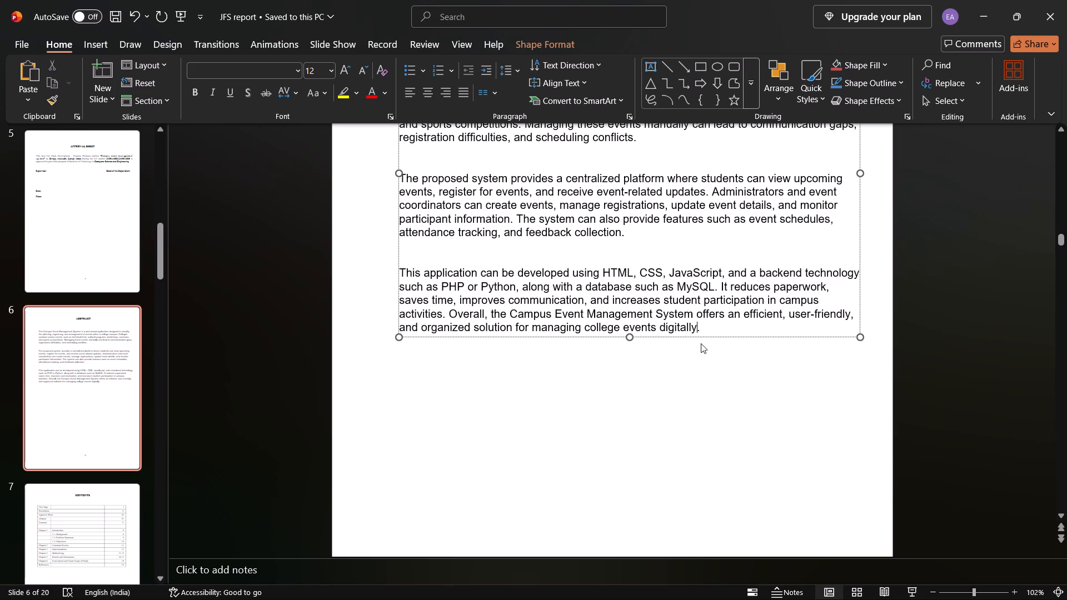
pyautogui.scroll(1, 701, 343)
pyautogui.keyDown('ctrl'); pyautogui.scroll(-2, 701, 343); pyautogui.keyUp('ctrl')
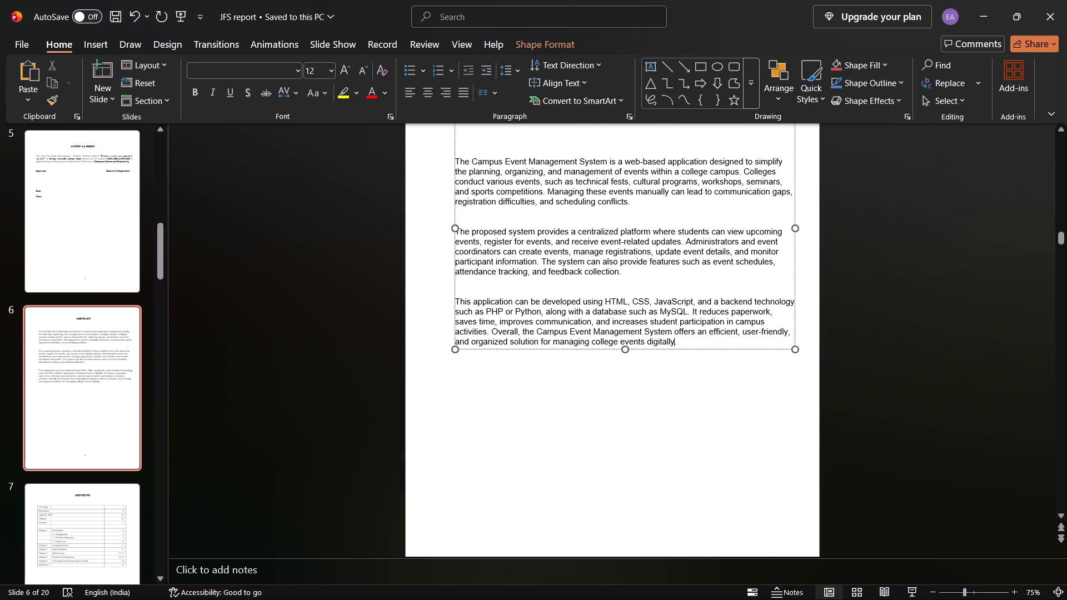
pyautogui.moveTo(680, 343); pyautogui.dragTo(456, 161)
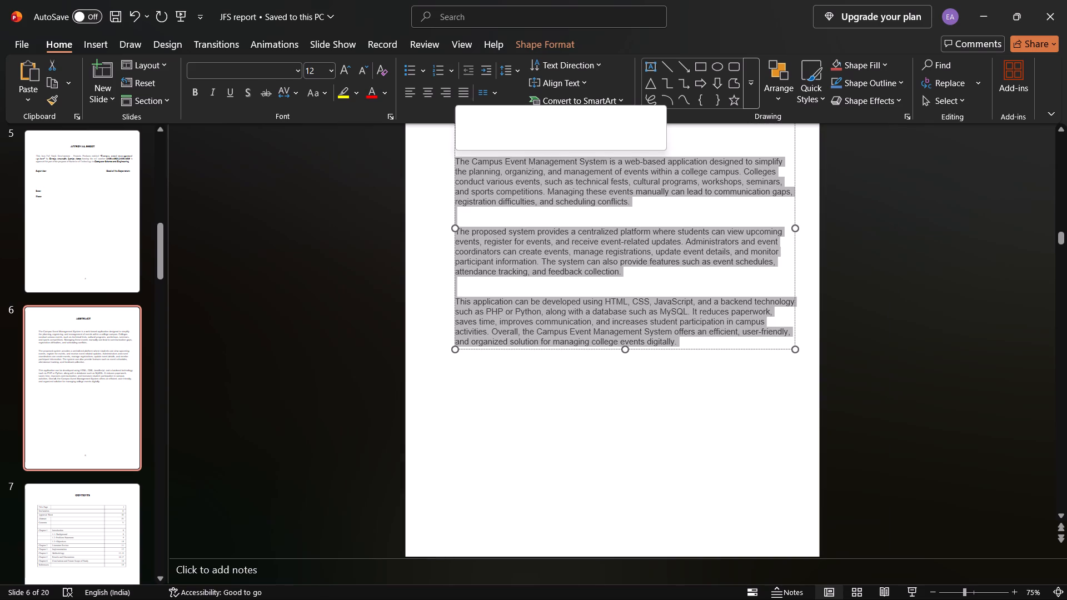
pyautogui.click(333, 67)
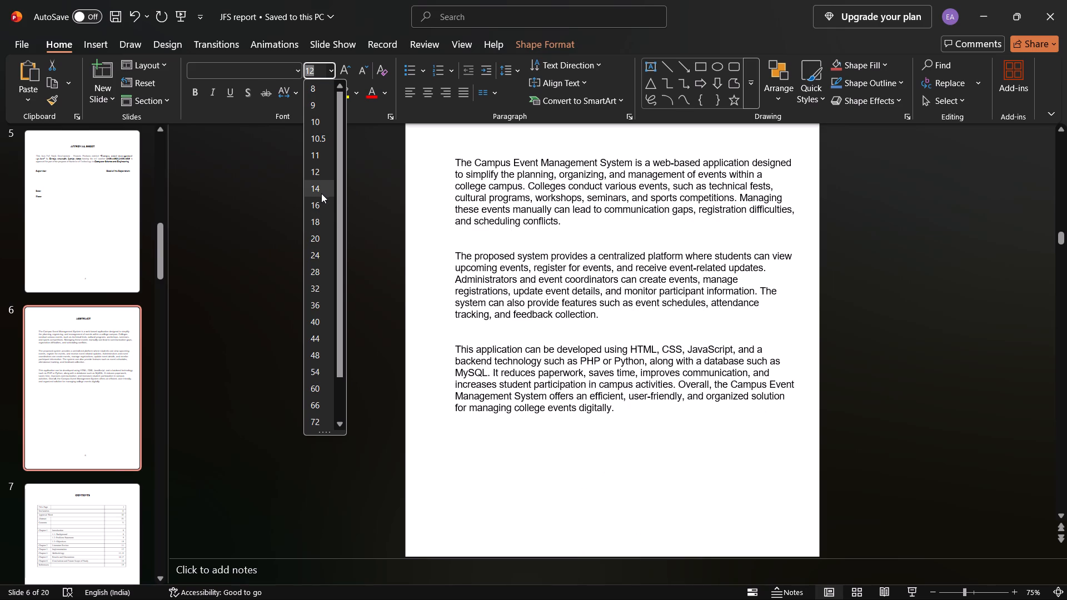
pyautogui.click(322, 197)
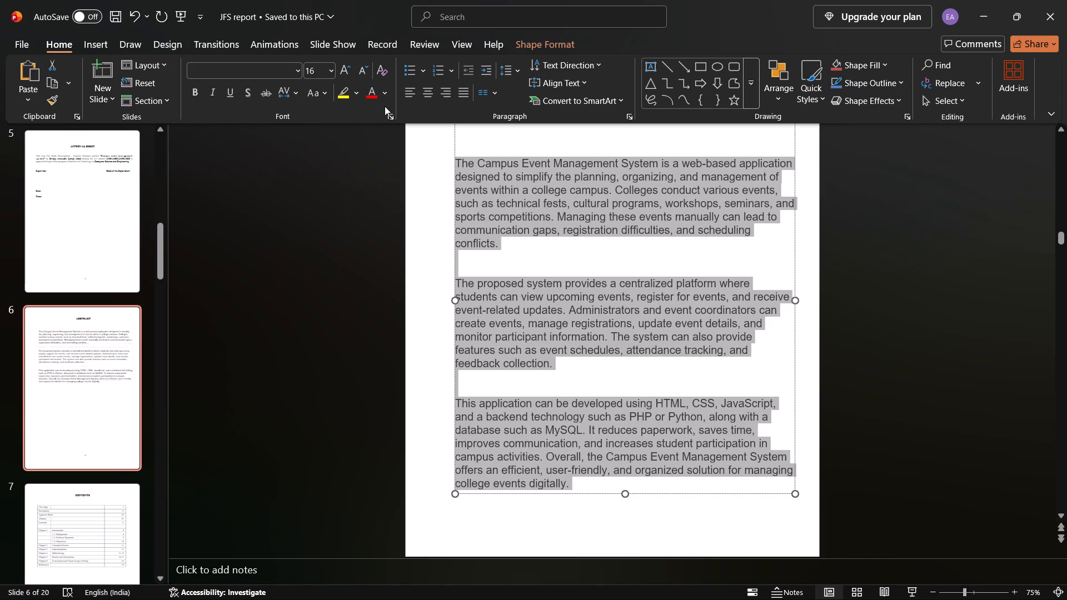
# Format the three abstract paragraphs on slide 6 as a bulleted list.
pyautogui.click(407, 68)
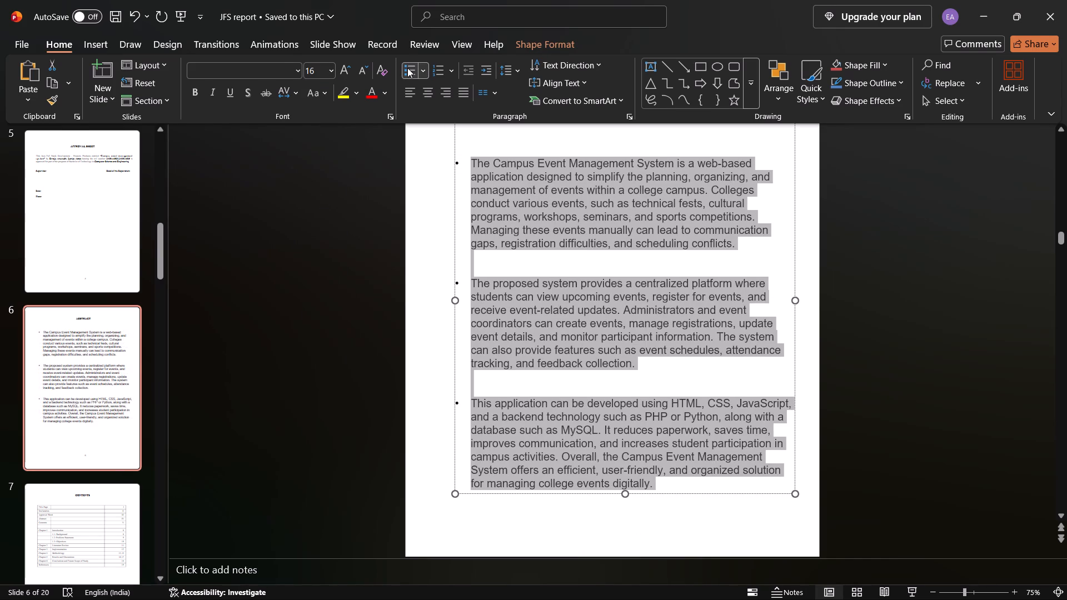
pyautogui.click(440, 239)
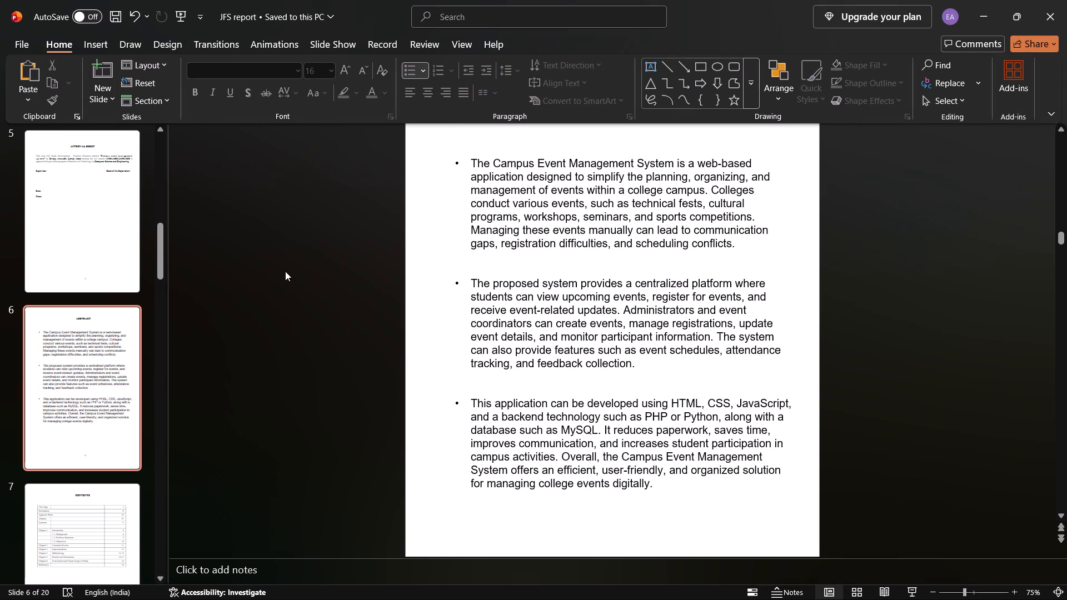
# Review the contents table on slide 7 and the Chapter 1 introduction on slide 8.
pyautogui.click(96, 354)
pyautogui.scroll(-1, 96, 354)
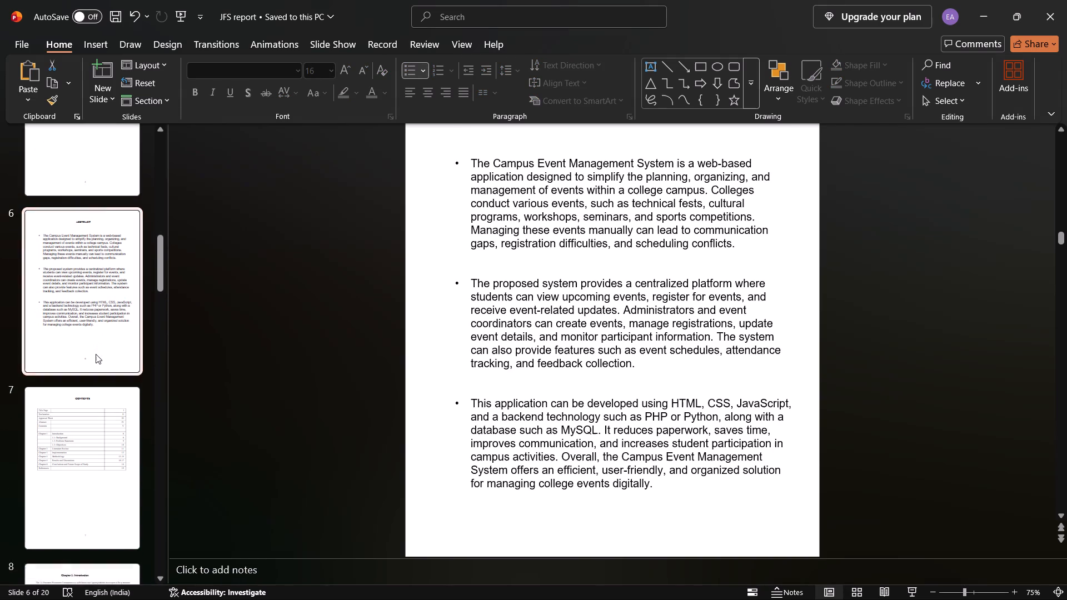
pyautogui.scroll(-1, 96, 354)
pyautogui.click(96, 368)
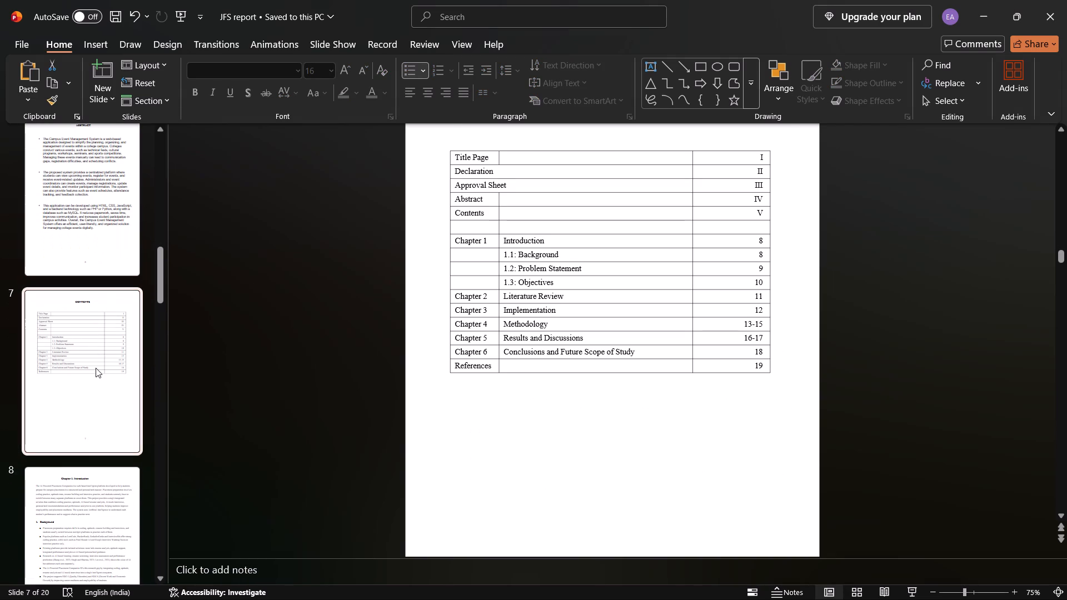
pyautogui.scroll(-1, 96, 368)
pyautogui.click(72, 474)
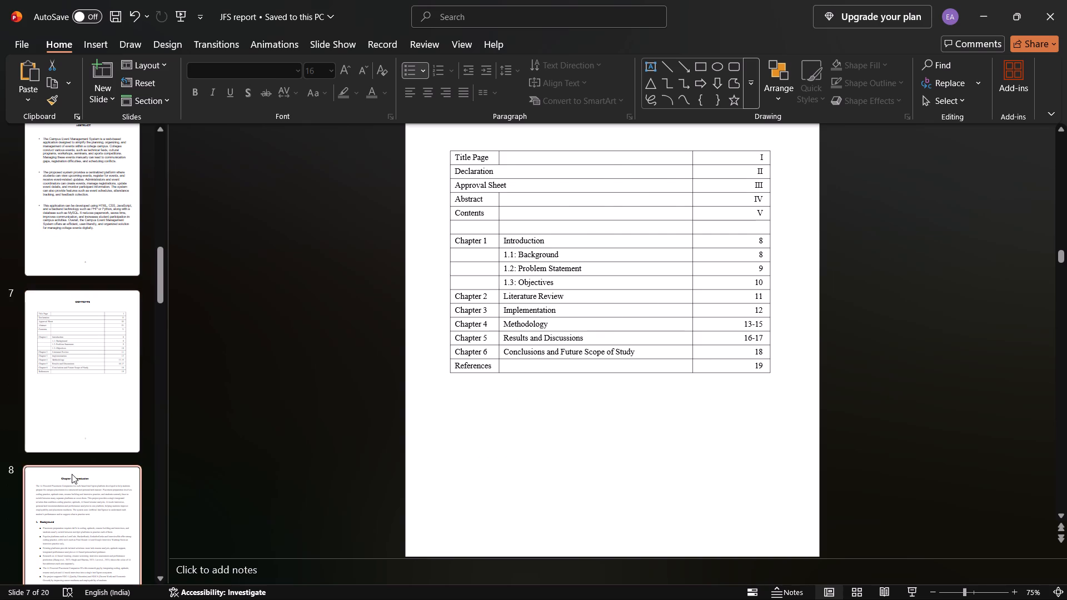
pyautogui.scroll(1, 342, 428)
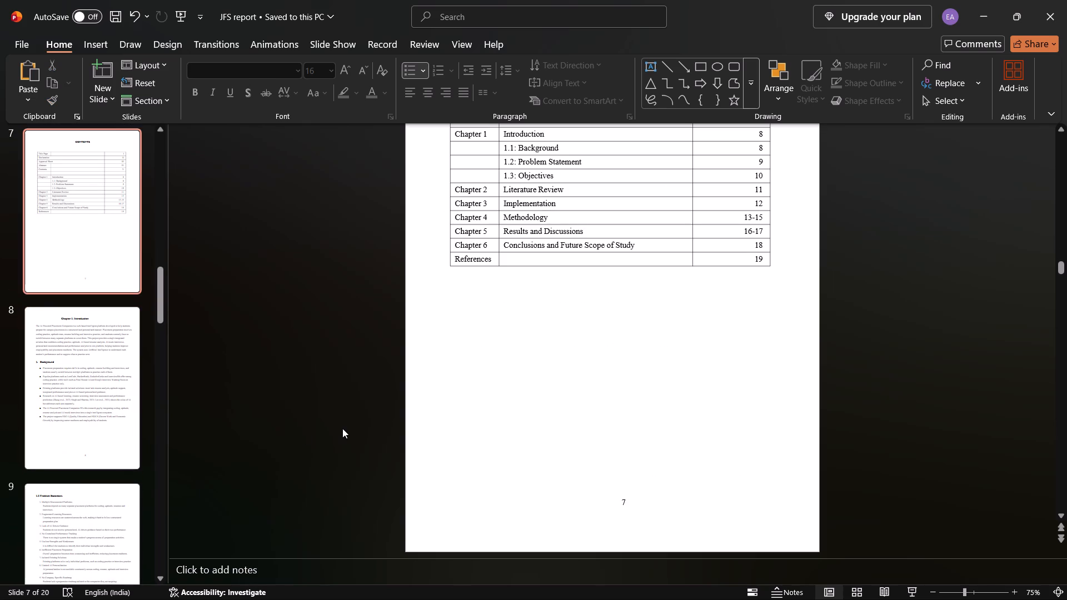
pyautogui.scroll(2, 342, 428)
pyautogui.scroll(-1, 342, 428)
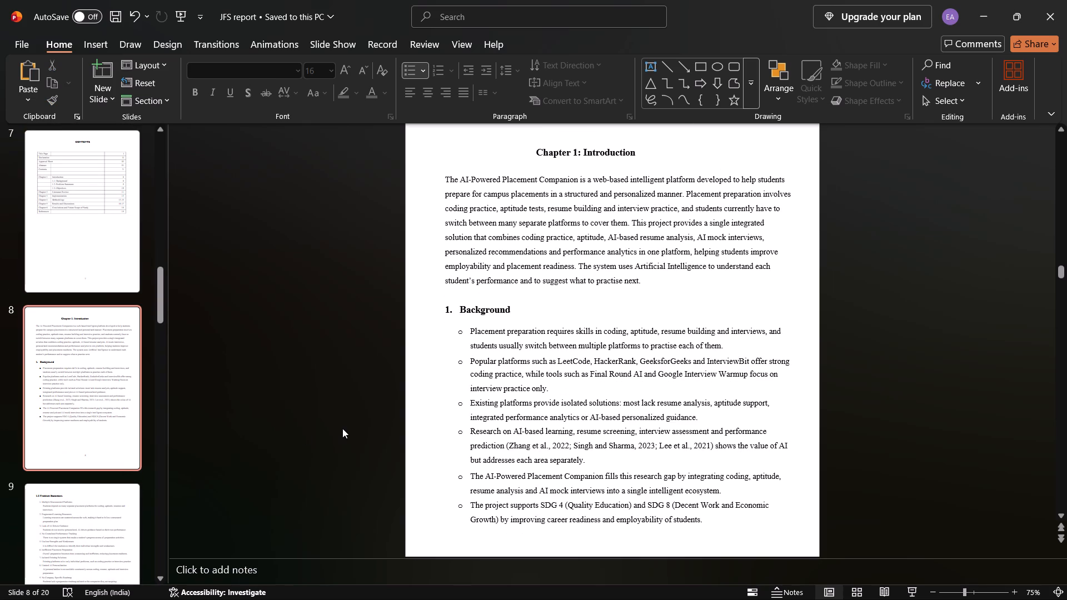
pyautogui.scroll(-1, 342, 428)
# Review the report slides from the appendix output screens on slide 20 back to the Chapter 1 introduction on slide 8.
pyautogui.scroll(-7, 62, 470)
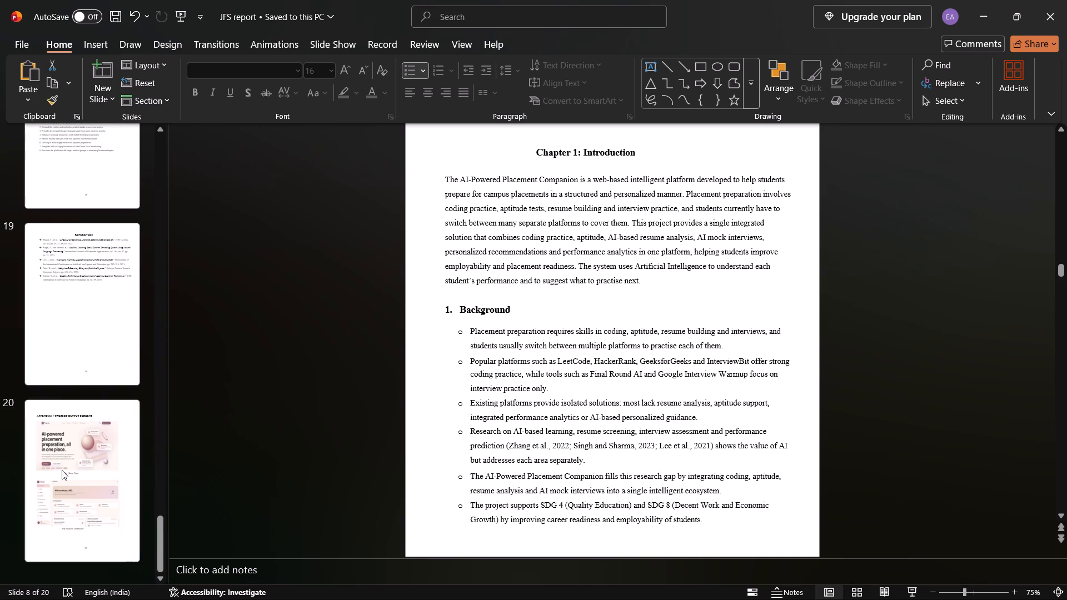
pyautogui.scroll(-9, 62, 470)
pyautogui.click(62, 470)
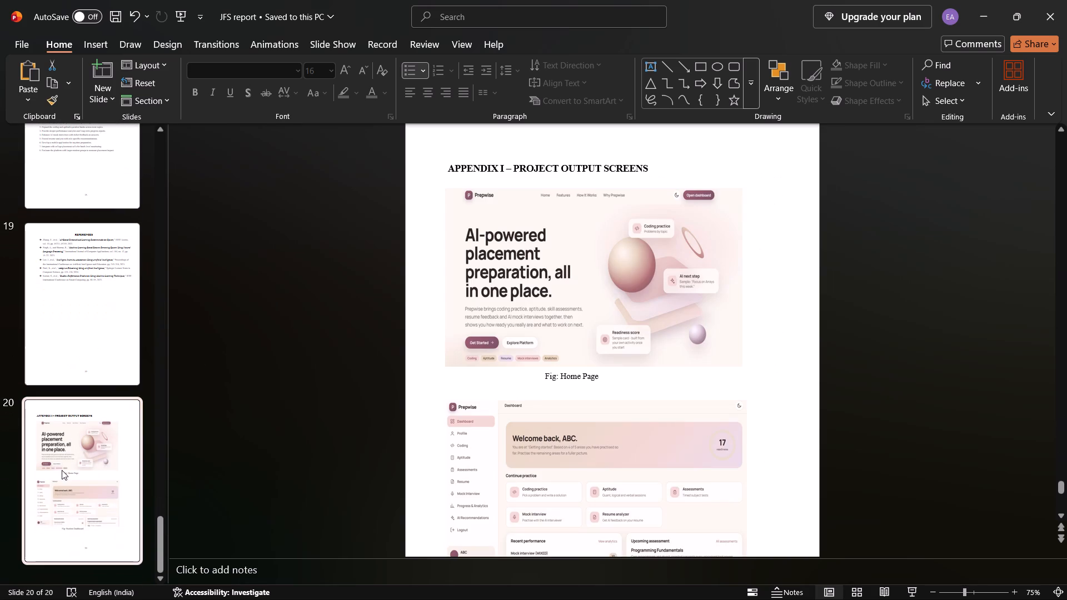
pyautogui.click(43, 361)
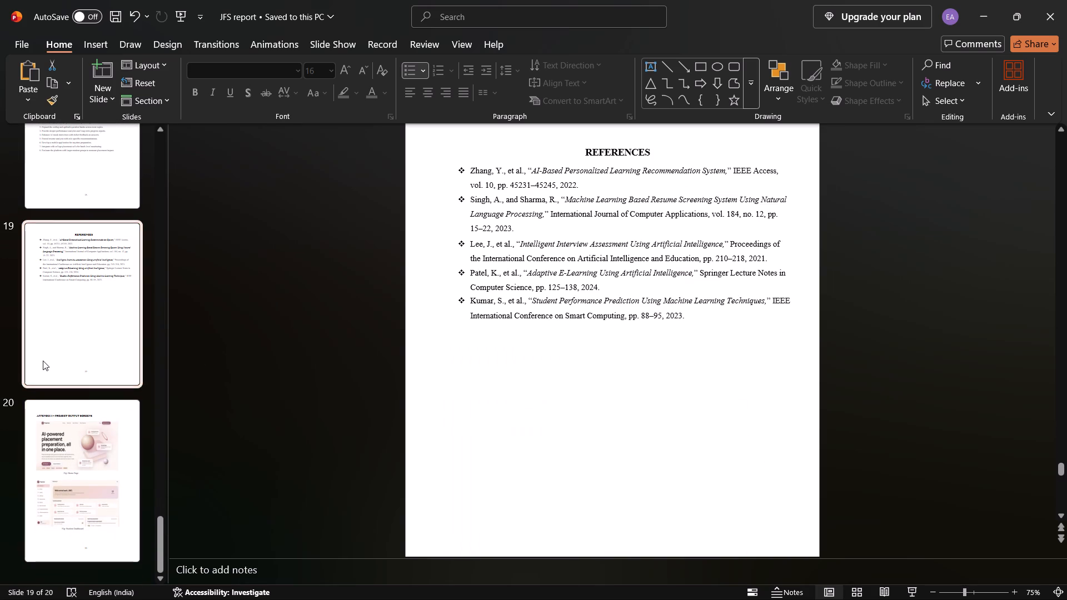
pyautogui.scroll(1, 43, 361)
pyautogui.click(43, 361)
pyautogui.click(53, 283)
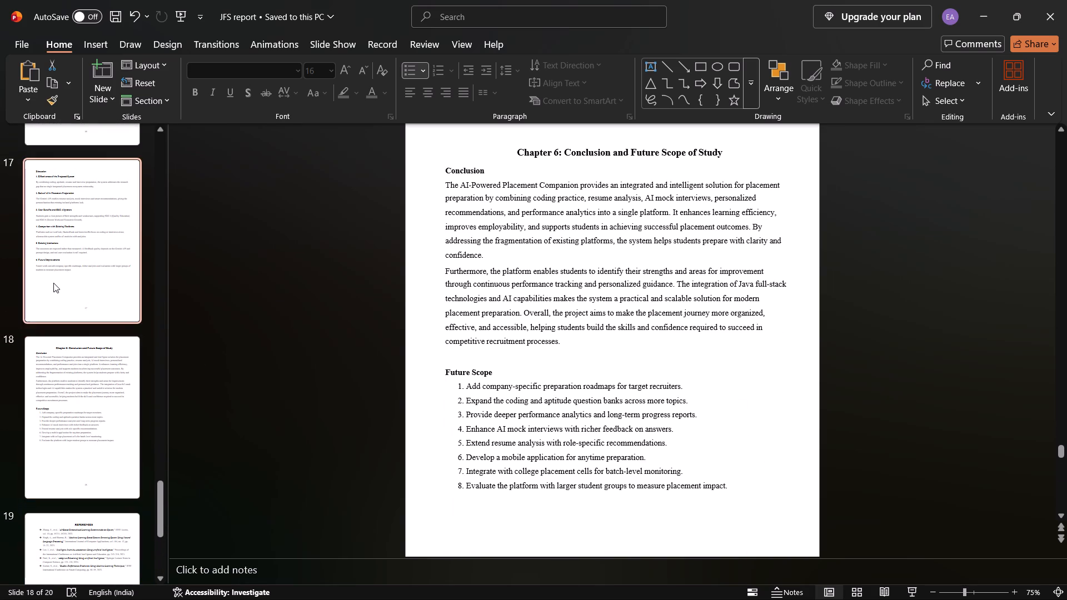
pyautogui.scroll(1, 53, 283)
pyautogui.click(62, 332)
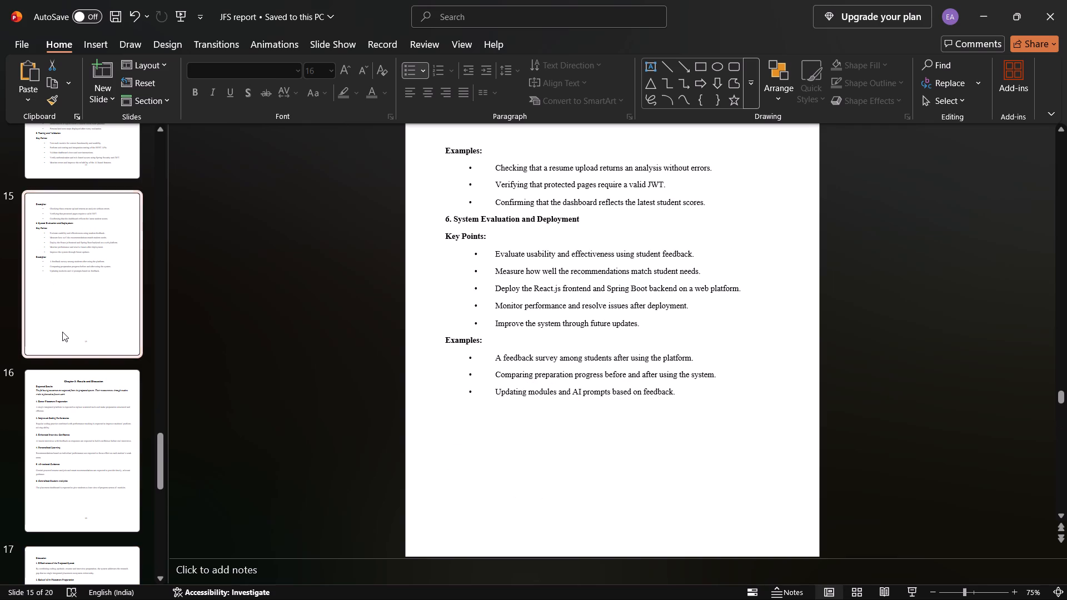
pyautogui.scroll(1, 62, 332)
pyautogui.click(62, 332)
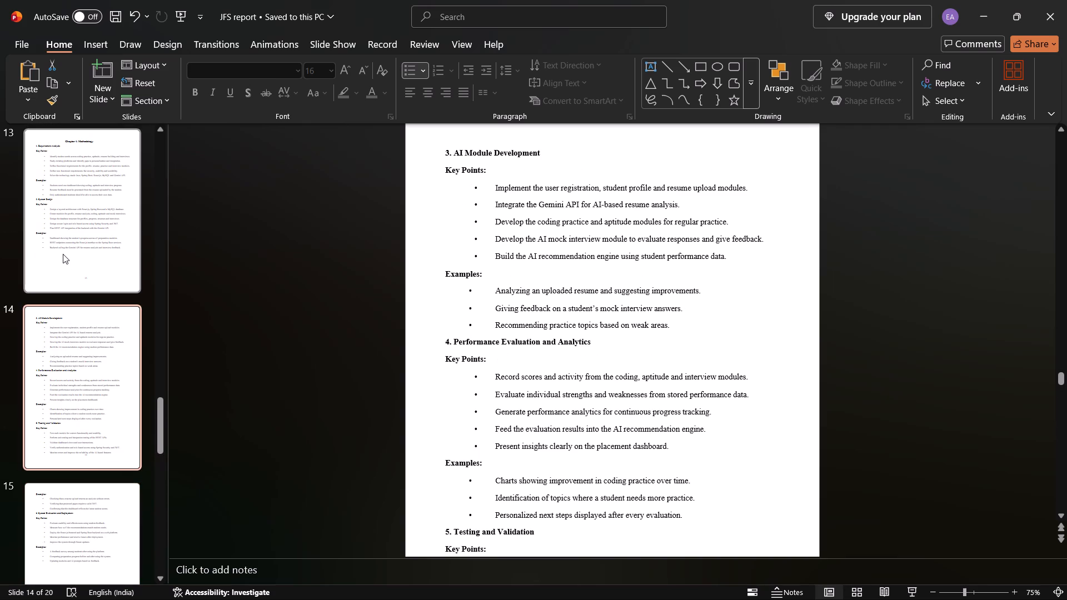
pyautogui.click(63, 254)
pyautogui.scroll(4, 63, 254)
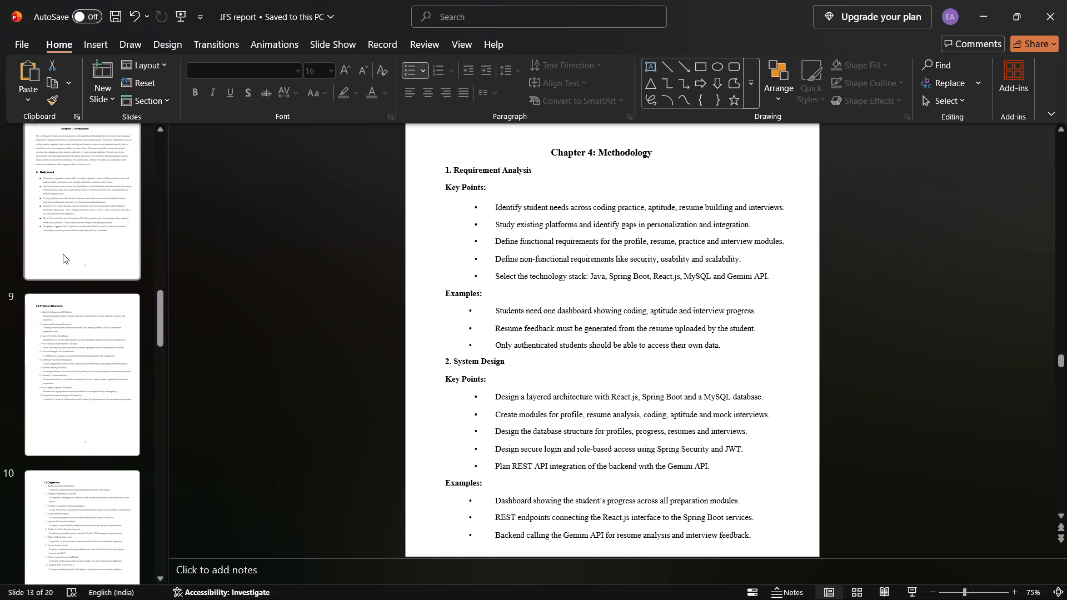
pyautogui.click(63, 254)
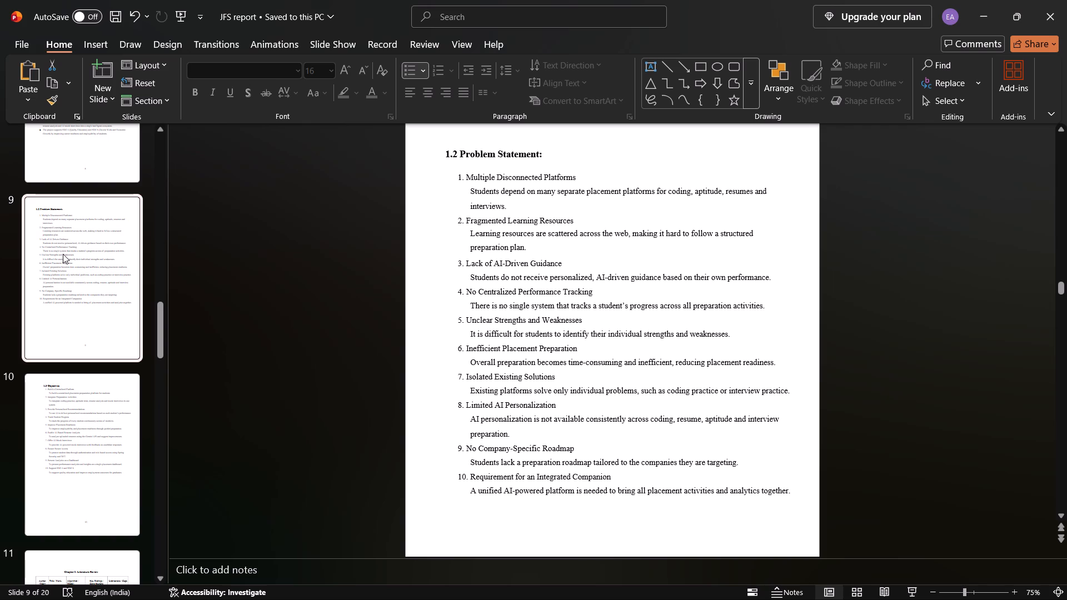
pyautogui.click(51, 163)
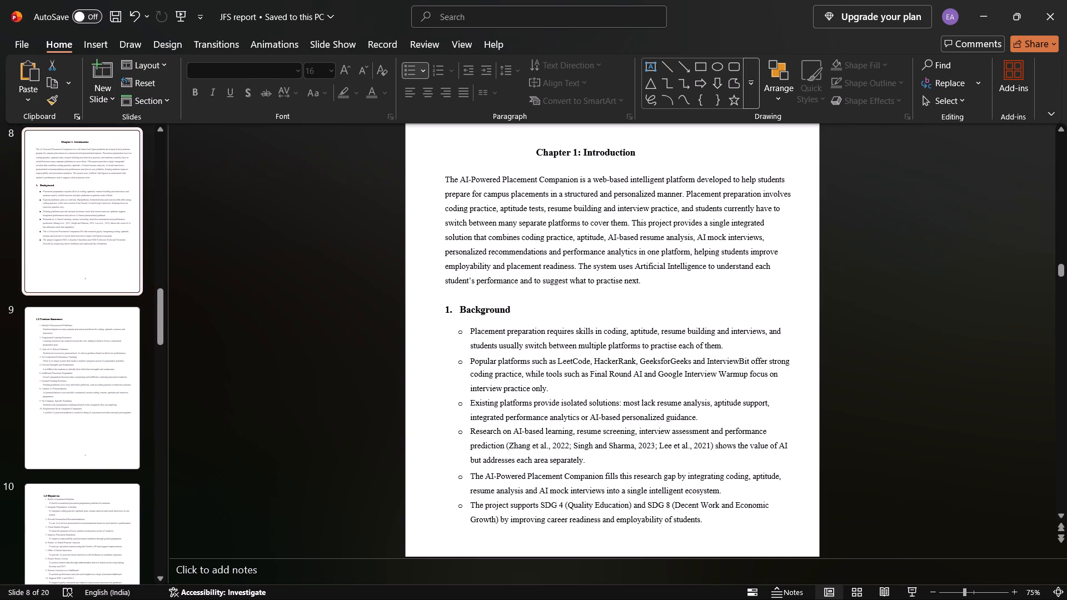
# Review the abstract on slide 6, the contents table on slide 7 and the introduction and background text on slide 8.
pyautogui.scroll(1, 552, 250)
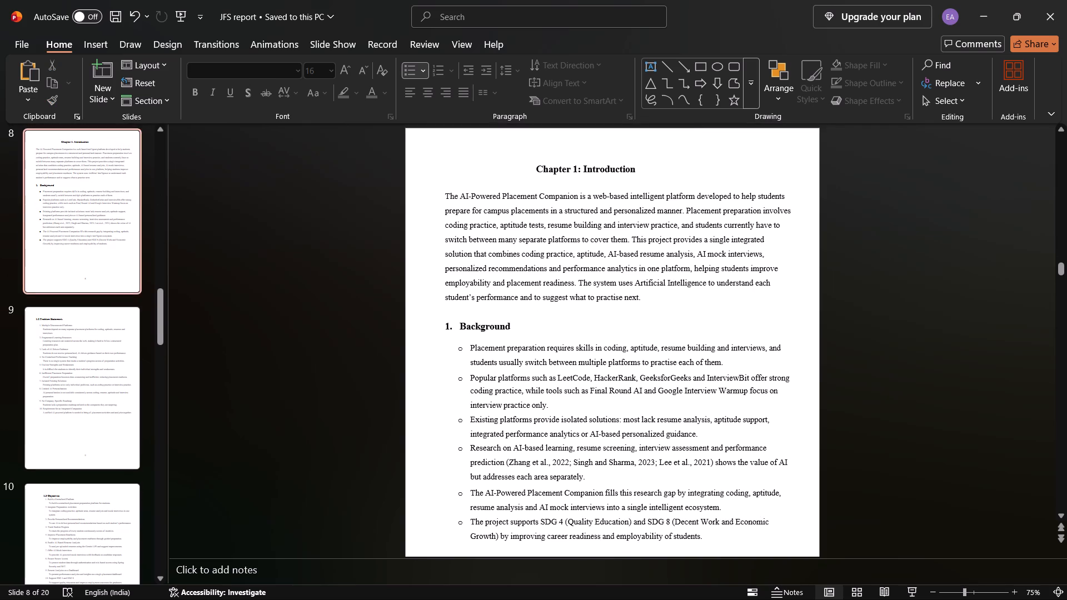
pyautogui.scroll(3, 552, 250)
pyautogui.scroll(-1, 552, 250)
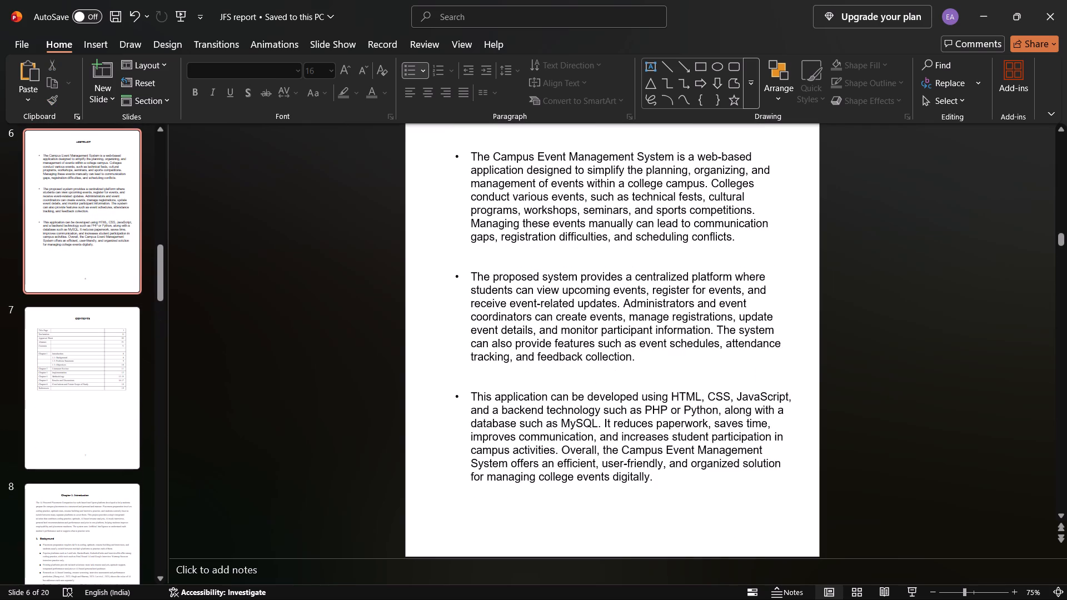
pyautogui.scroll(-1, 552, 250)
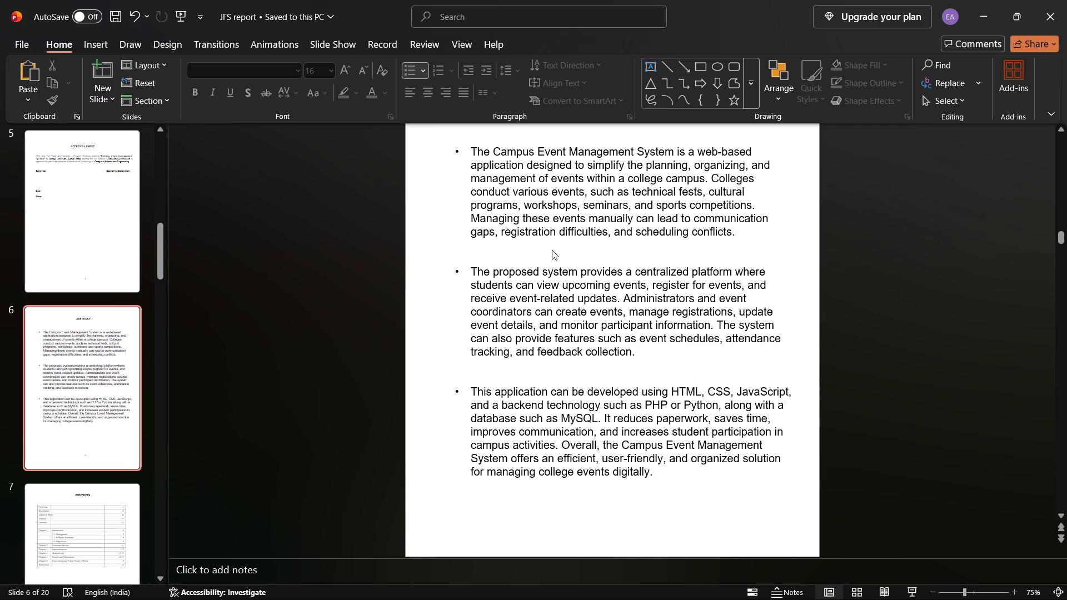
pyautogui.scroll(-1, 552, 250)
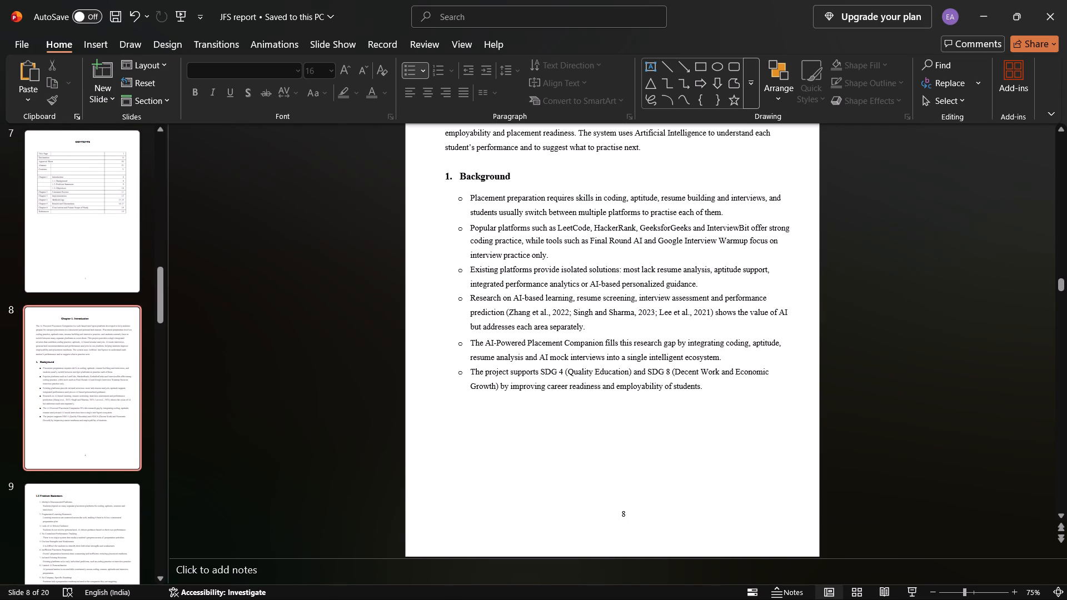
pyautogui.scroll(3, 569, 191)
pyautogui.scroll(-1, 569, 191)
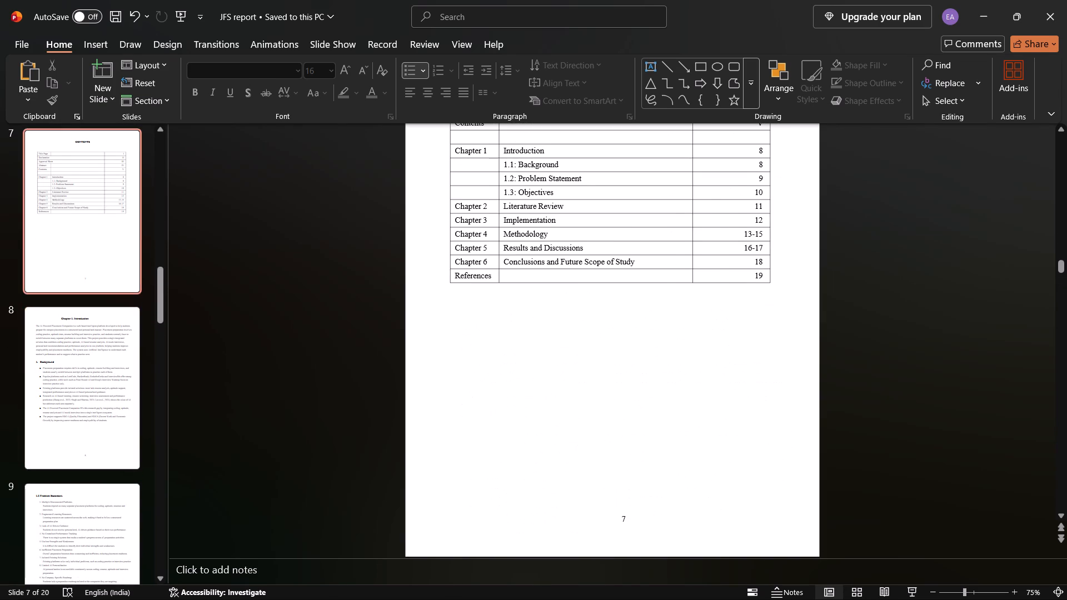
pyautogui.scroll(-1, 569, 191)
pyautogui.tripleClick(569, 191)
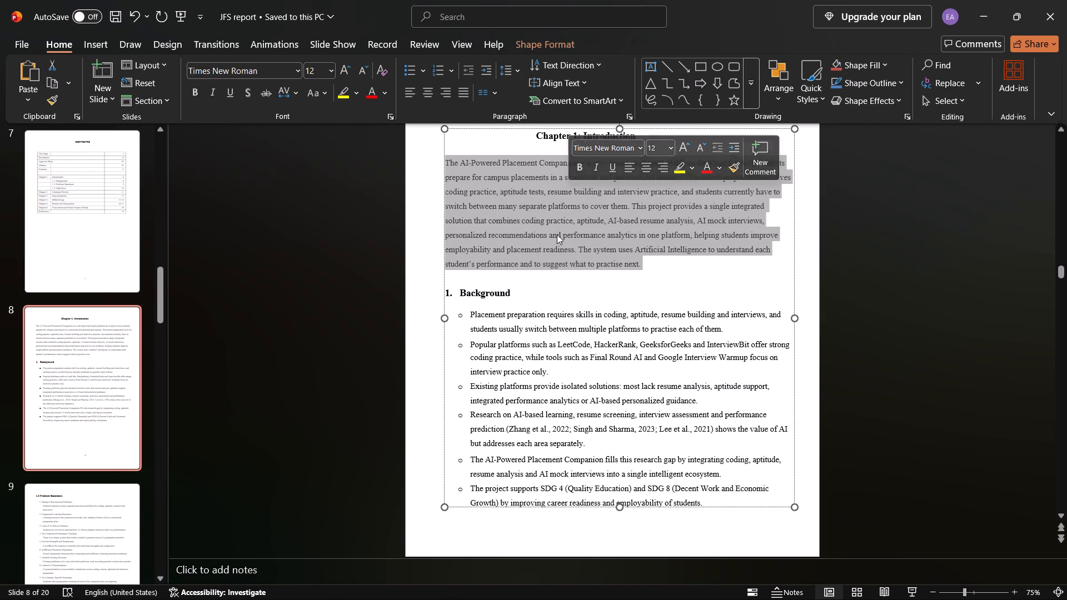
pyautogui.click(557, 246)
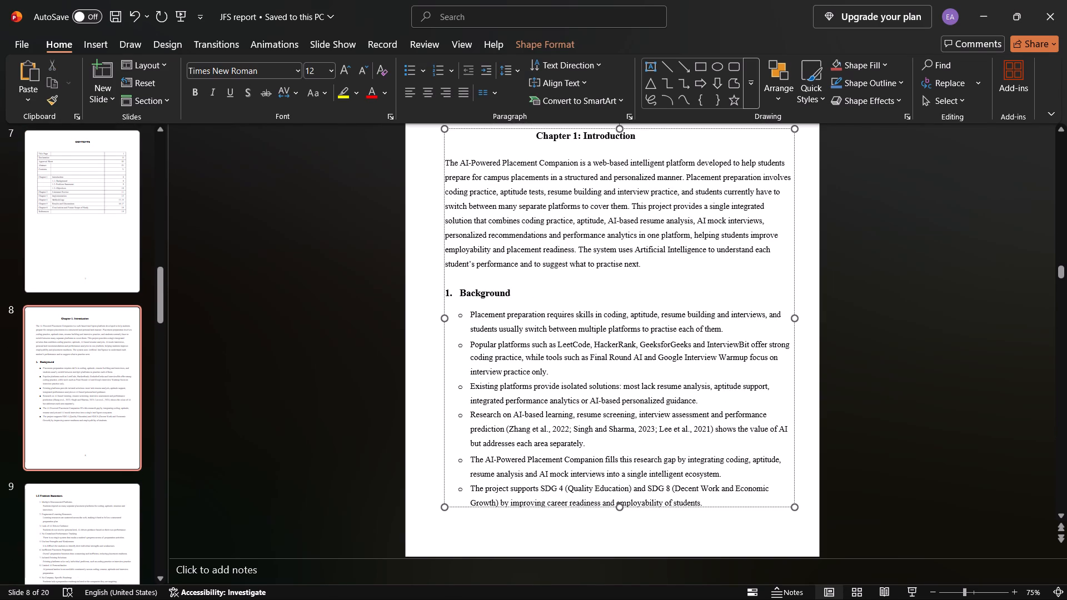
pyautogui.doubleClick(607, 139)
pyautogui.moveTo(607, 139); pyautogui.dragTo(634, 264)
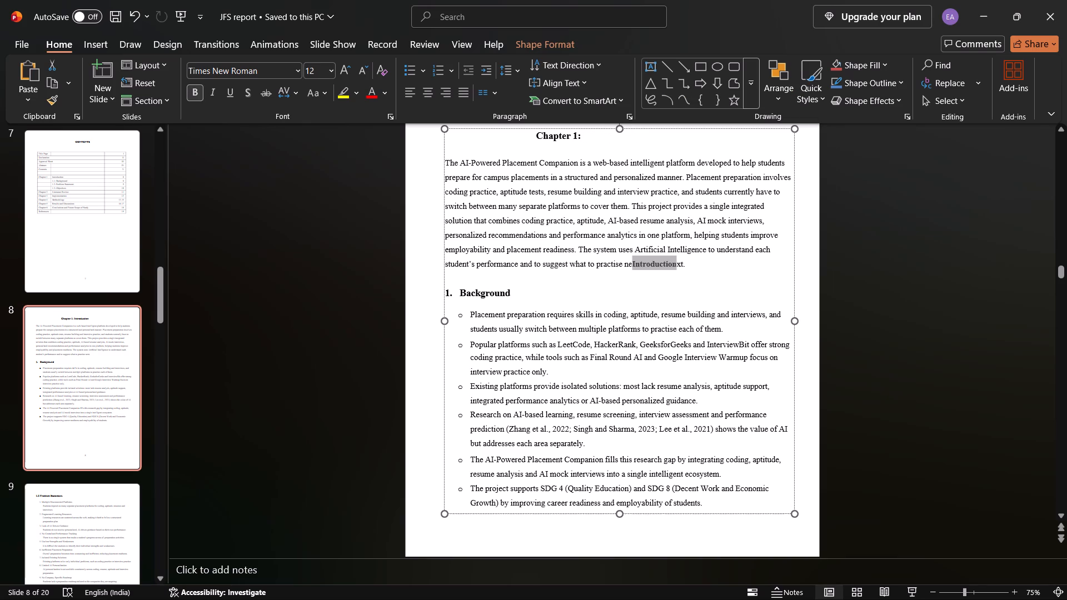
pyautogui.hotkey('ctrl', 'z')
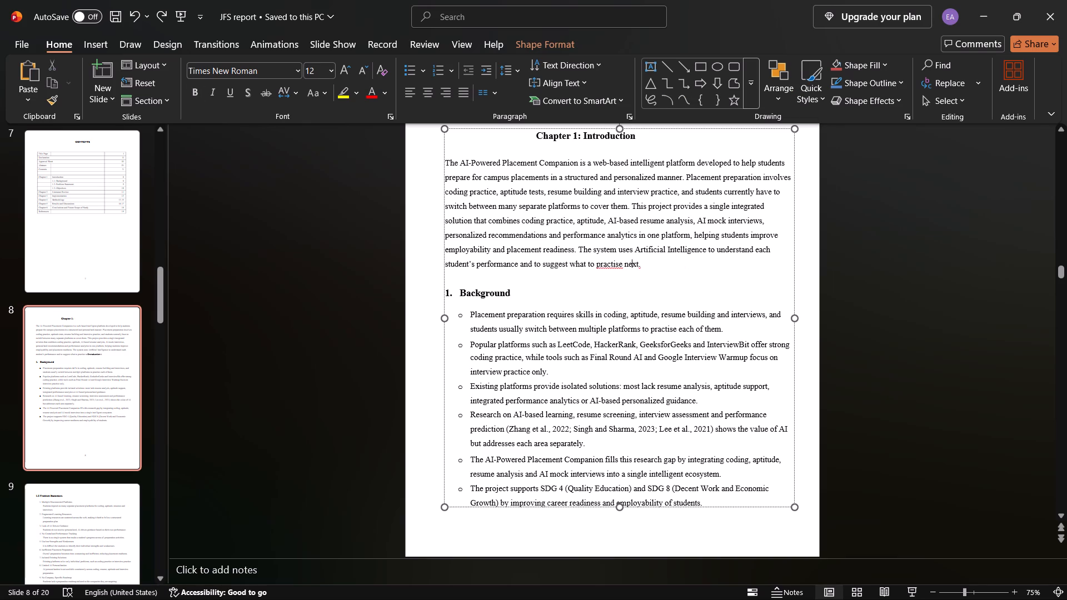
# Copy the word "Introduction" from the Chapter 1 heading on slide 8.
pyautogui.moveTo(643, 270); pyautogui.dragTo(564, 139)
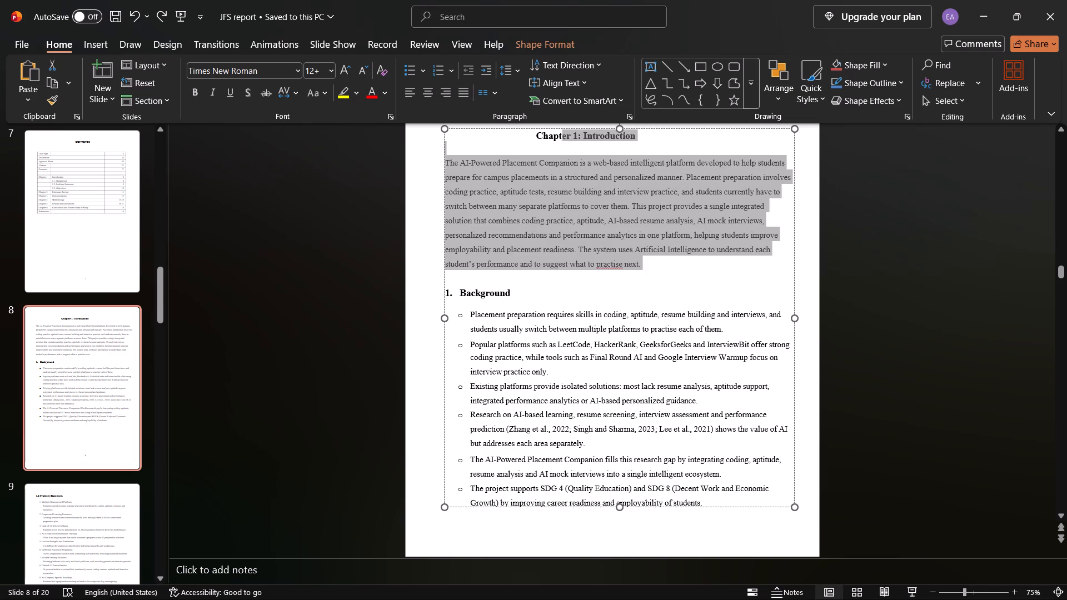
pyautogui.moveTo(564, 139); pyautogui.dragTo(581, 137)
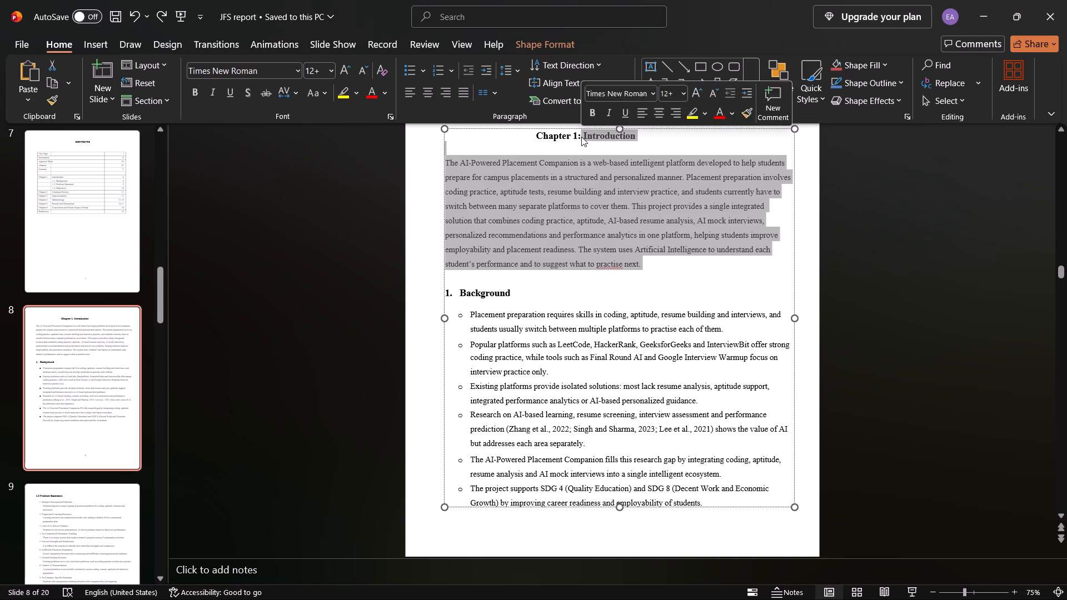
pyautogui.tripleClick(581, 137)
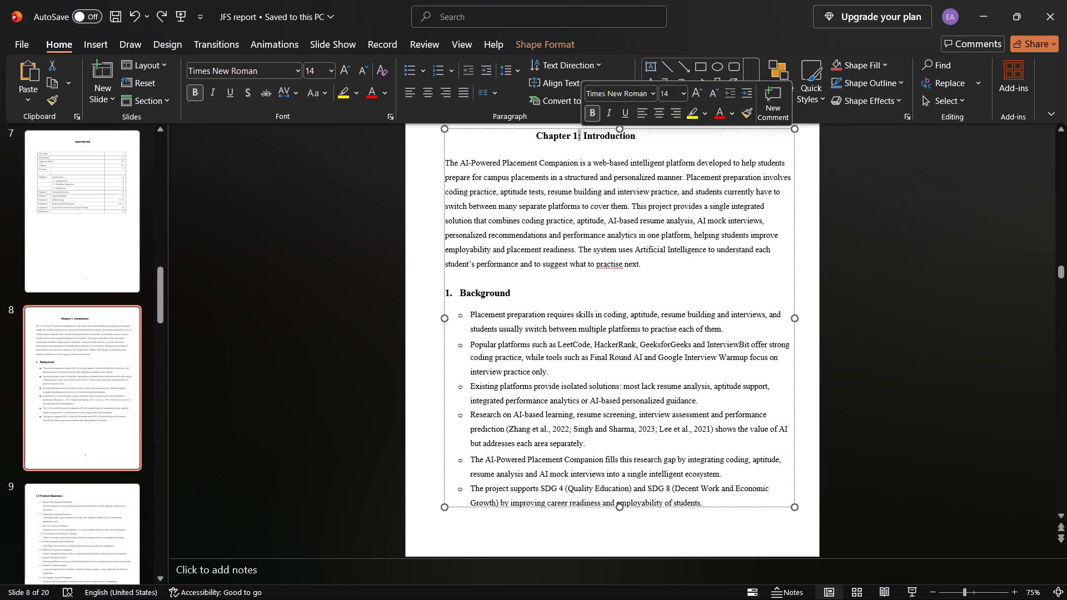
pyautogui.click(581, 137)
pyautogui.tripleClick(601, 137)
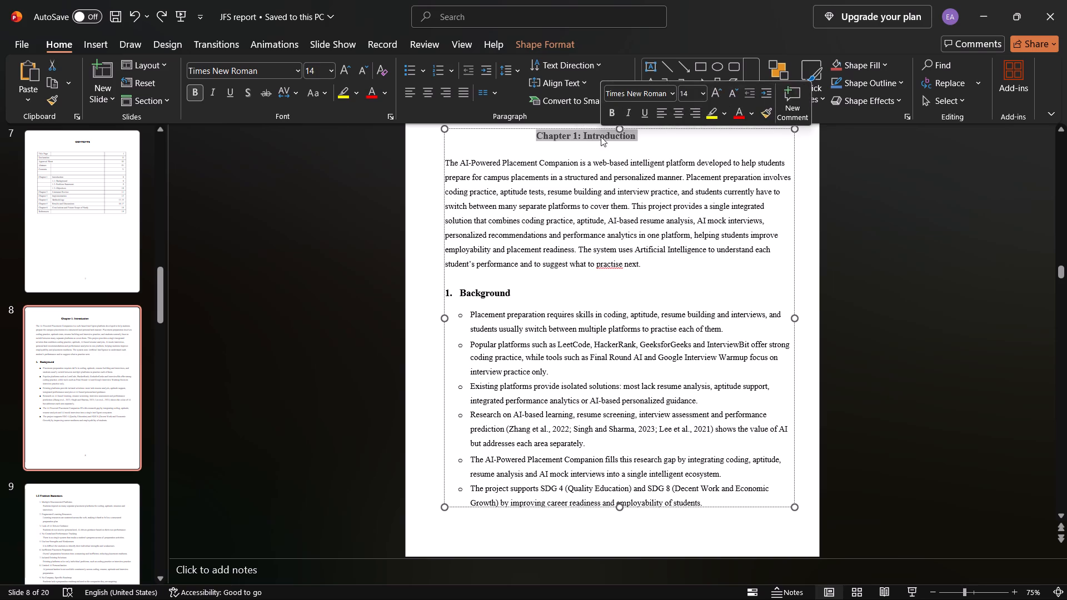
pyautogui.doubleClick(601, 137)
pyautogui.hotkey('ctrl', 'c')
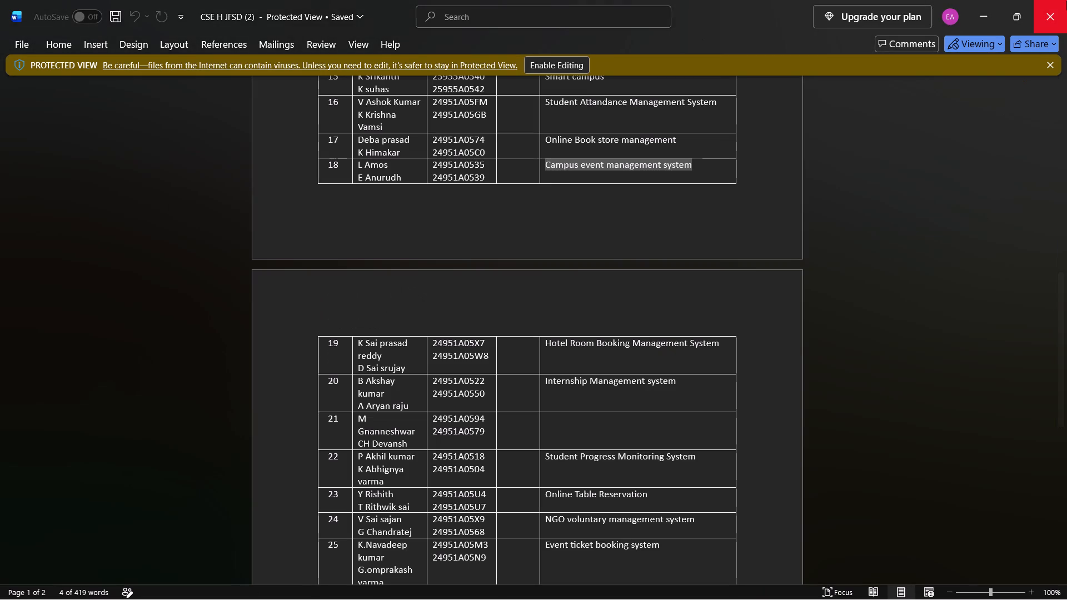
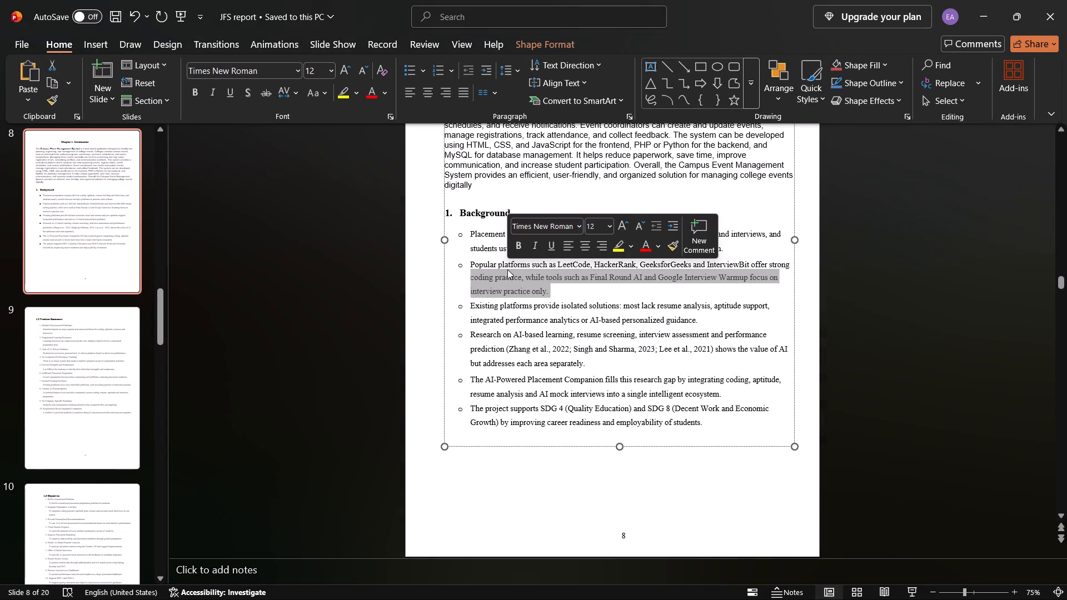
pyautogui.tripleClick(507, 269)
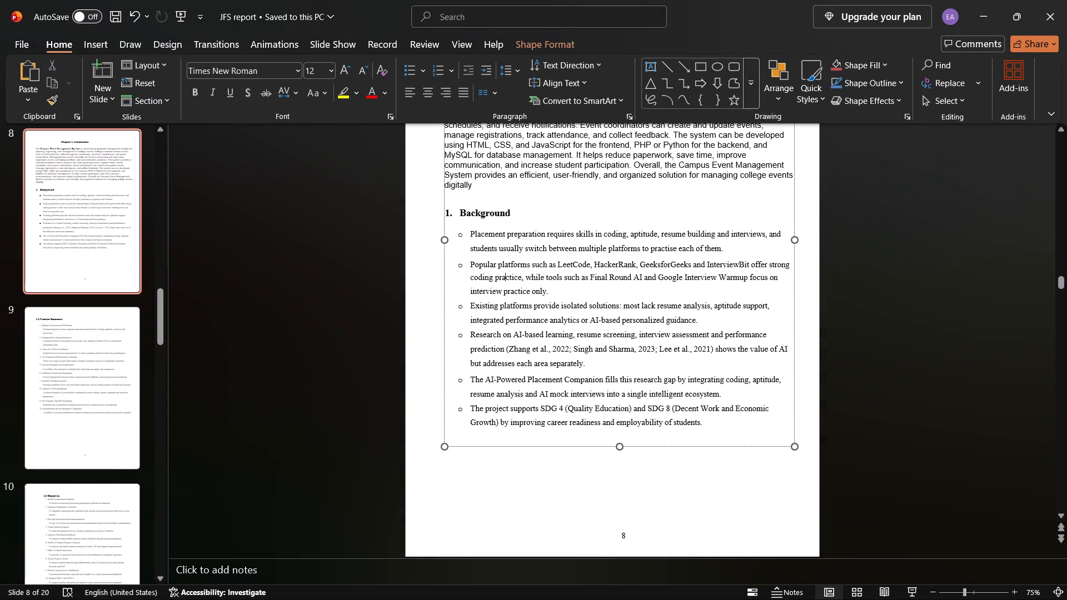
pyautogui.tripleClick(507, 269)
pyautogui.doubleClick(507, 269)
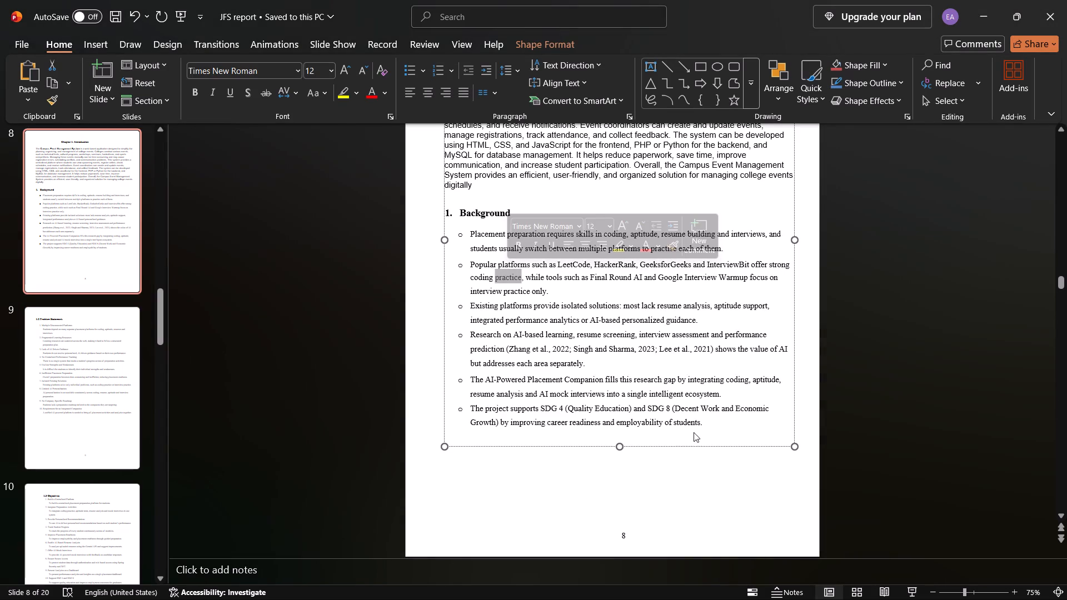
pyautogui.moveTo(700, 426); pyautogui.dragTo(478, 233)
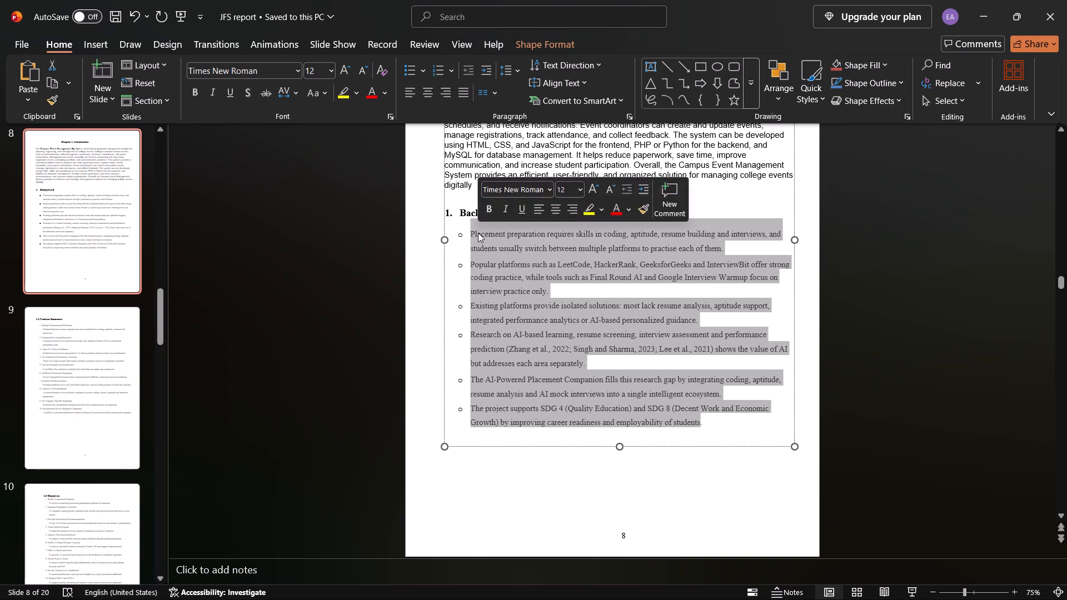
pyautogui.hotkey('ctrl', 'v')
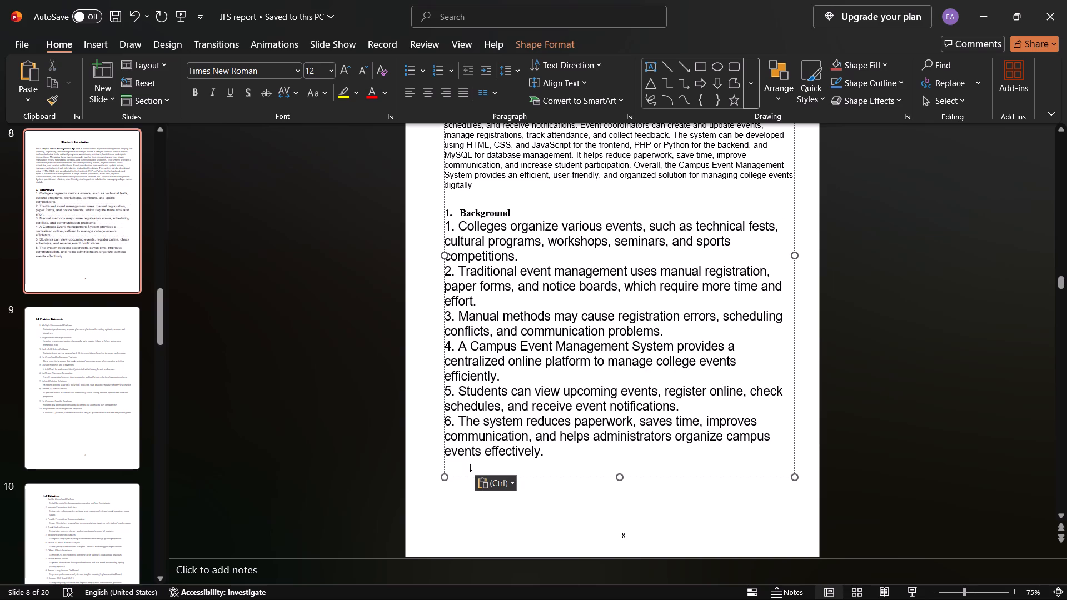
# Set the font size of the six pasted points under slide 8's Background heading to 12.
pyautogui.moveTo(545, 469); pyautogui.dragTo(503, 343)
pyautogui.moveTo(503, 343); pyautogui.dragTo(465, 233)
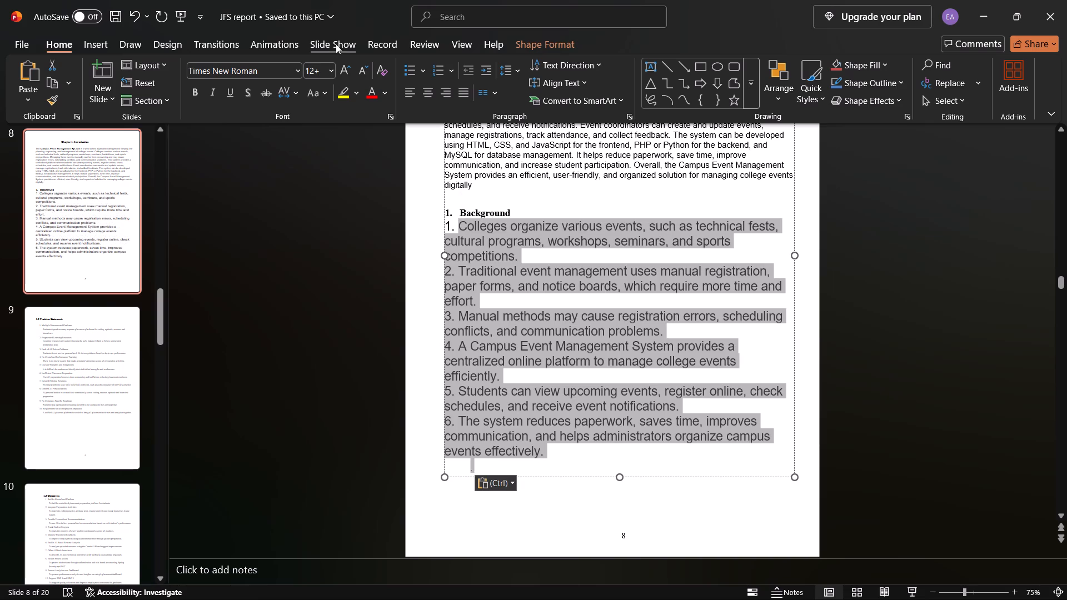
pyautogui.click(332, 69)
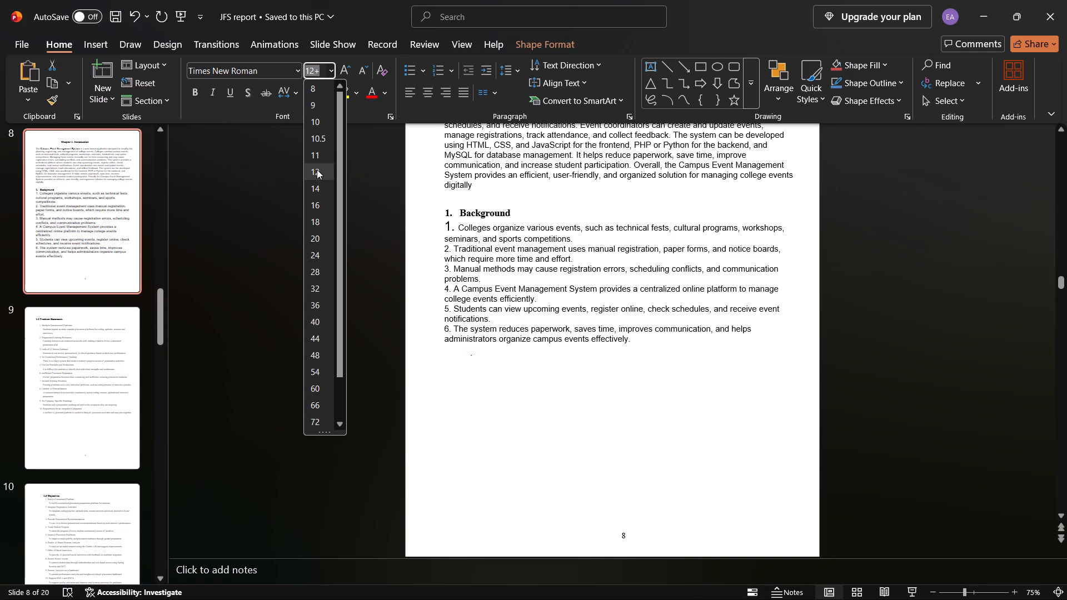
pyautogui.click(317, 169)
# Separate the six Background points on slide 8 by inserting a blank line after each of points 1 to 5.
pyautogui.click(585, 235)
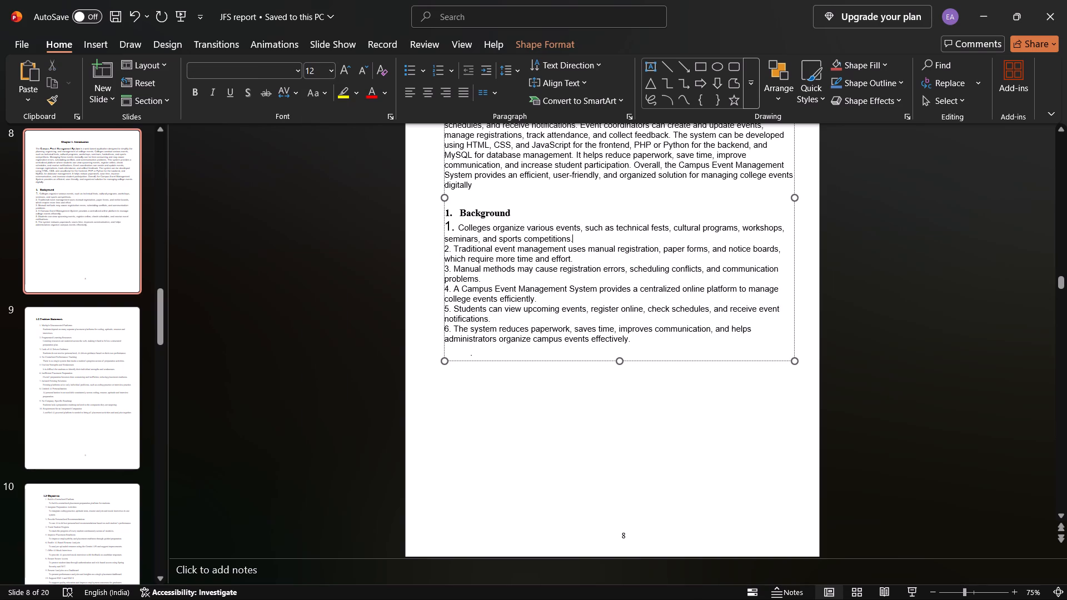
pyautogui.press('Return')
pyautogui.press('Return')
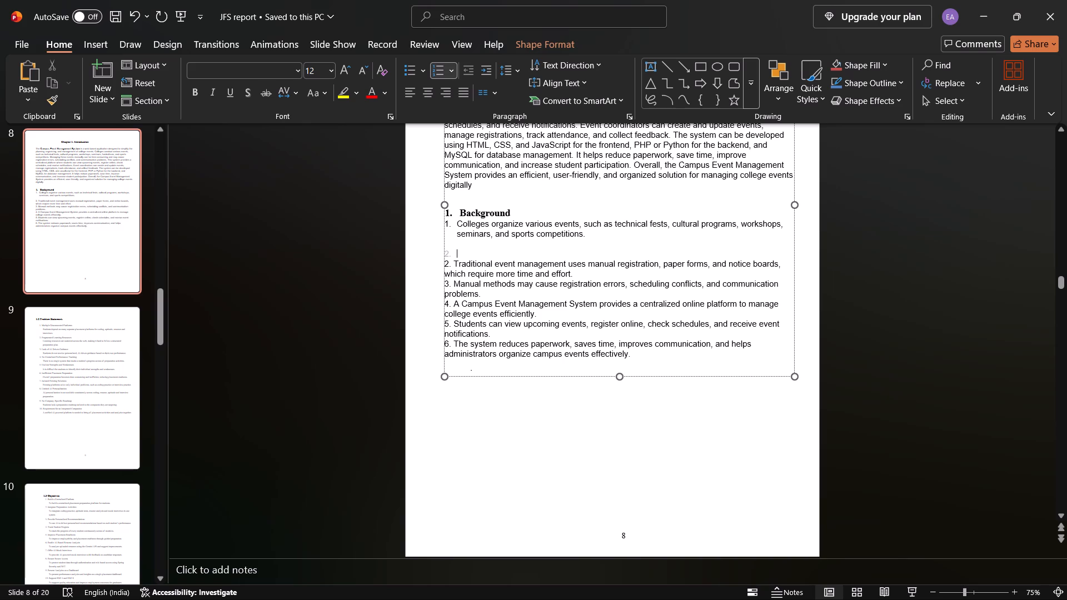
pyautogui.press('BackSpace')
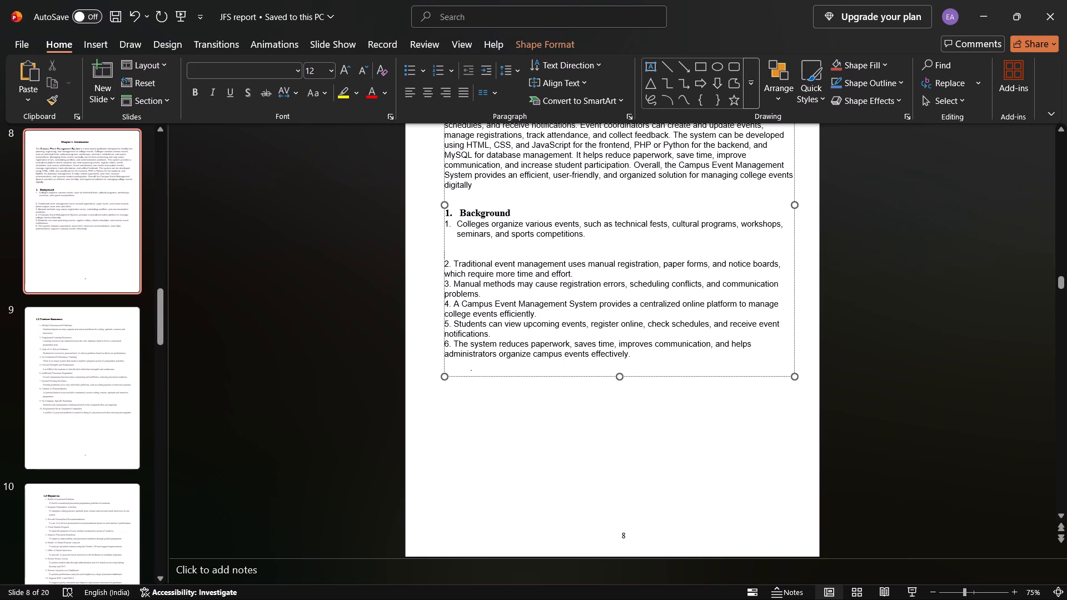
pyautogui.press('BackSpace')
pyautogui.click(571, 268)
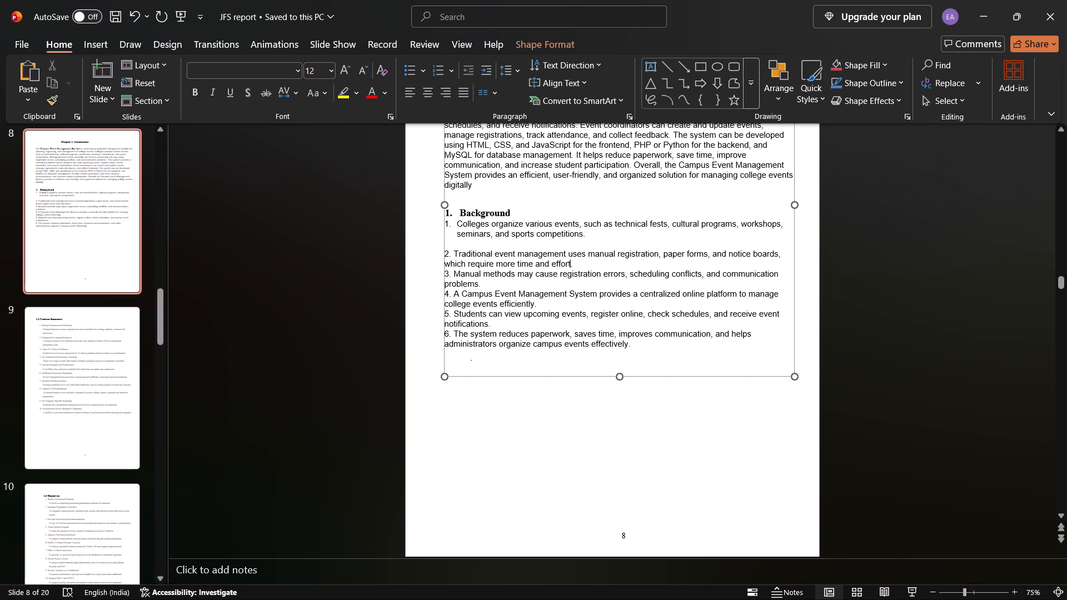
pyautogui.press('Return')
pyautogui.press('Return')
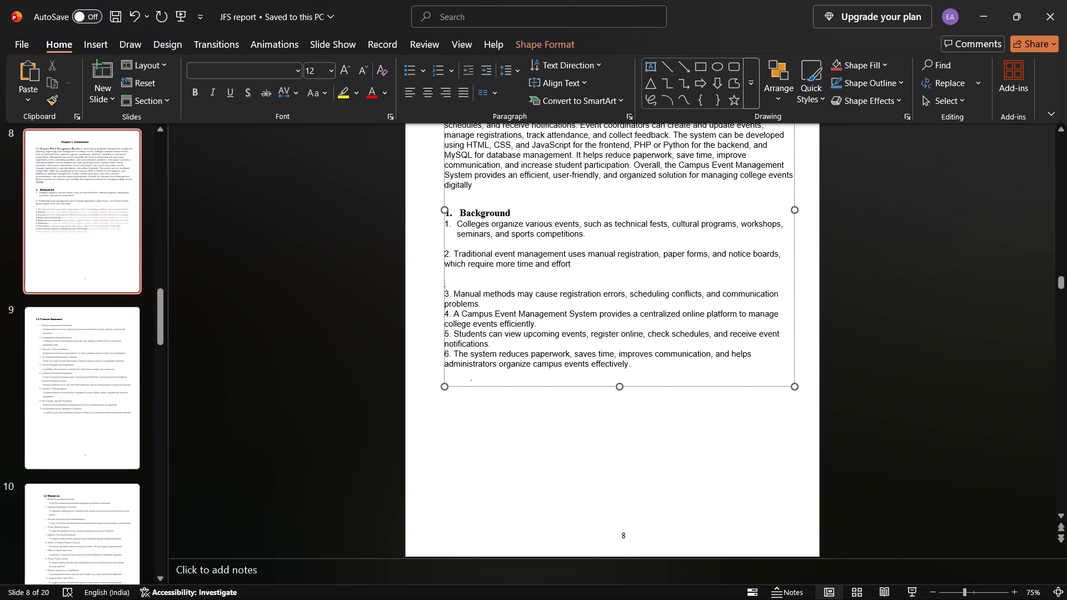
pyautogui.press('BackSpace')
pyautogui.click(513, 300)
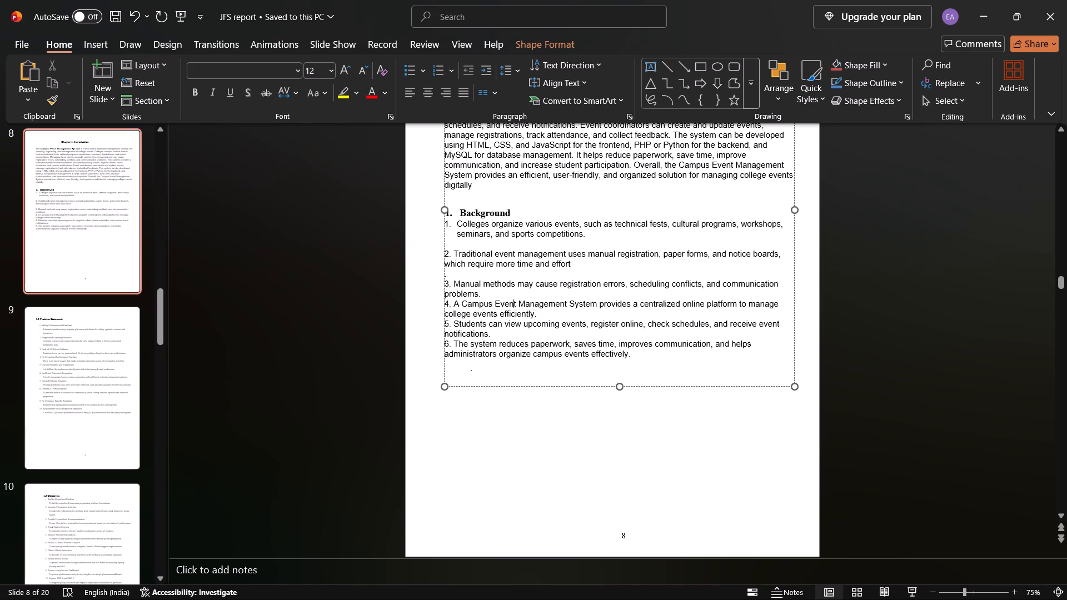
pyautogui.click(486, 292)
pyautogui.press('Return')
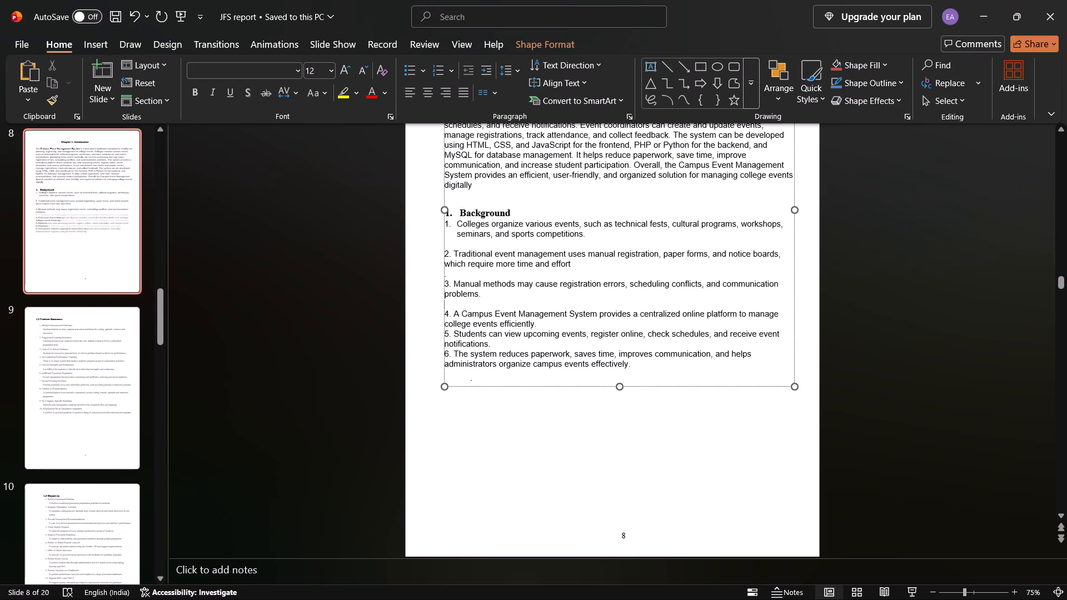
pyautogui.click(538, 326)
pyautogui.press('Return')
pyautogui.click(516, 358)
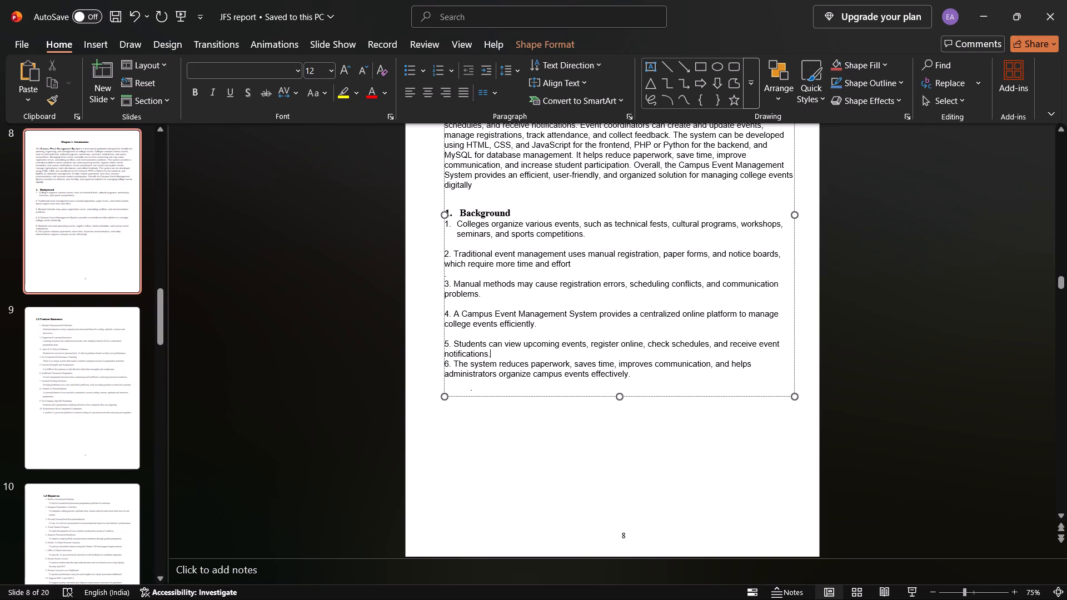
pyautogui.press('Return')
pyautogui.click(551, 491)
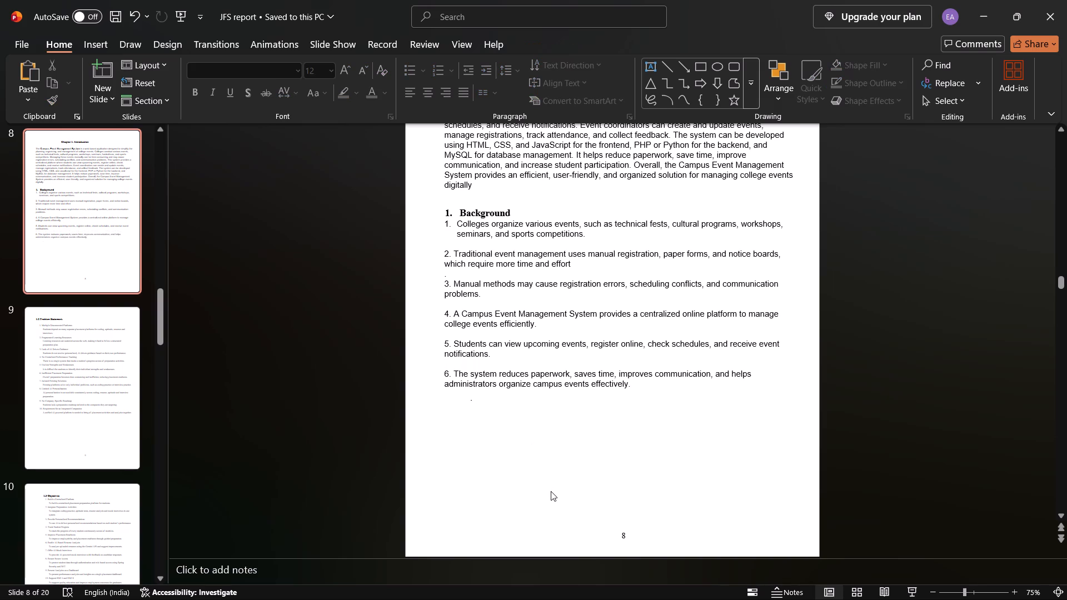
# Look through the slides around slide 8, including 1.2 Problem Statement on slide 9 and Chapter 4: Methodology on slide 13.
pyautogui.scroll(-1, 551, 491)
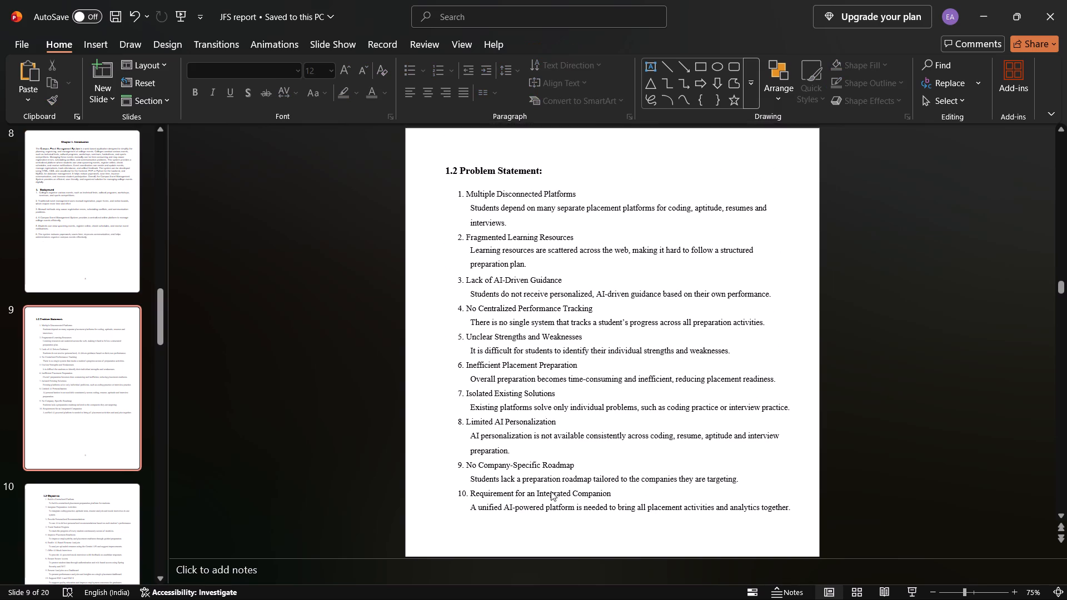
pyautogui.scroll(-1, 551, 491)
pyautogui.scroll(2, 551, 491)
pyautogui.scroll(-1, 551, 491)
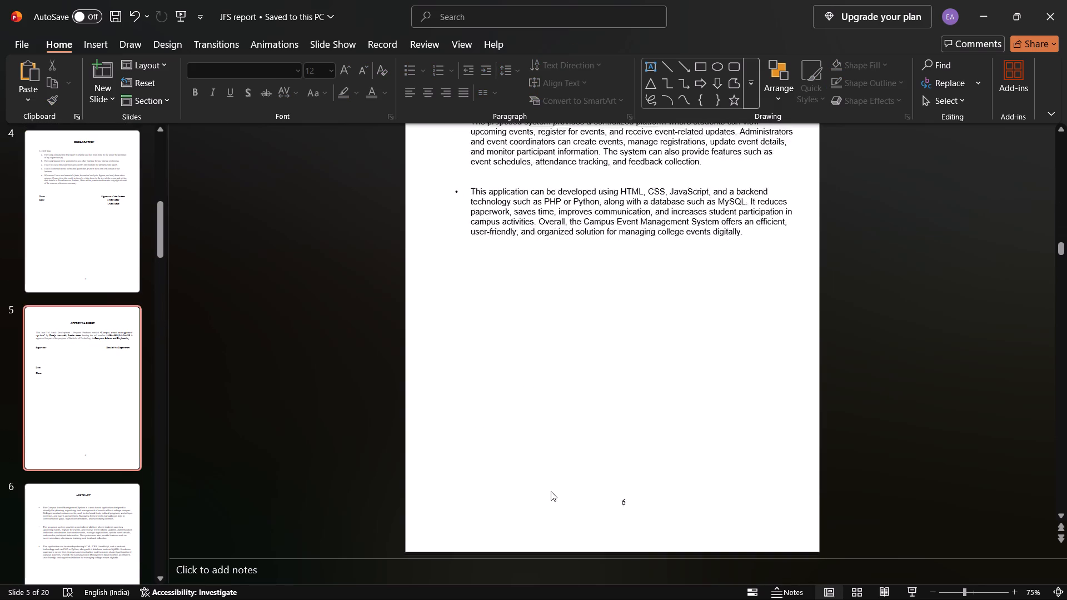
pyautogui.scroll(-1, 551, 491)
pyautogui.scroll(2, 551, 491)
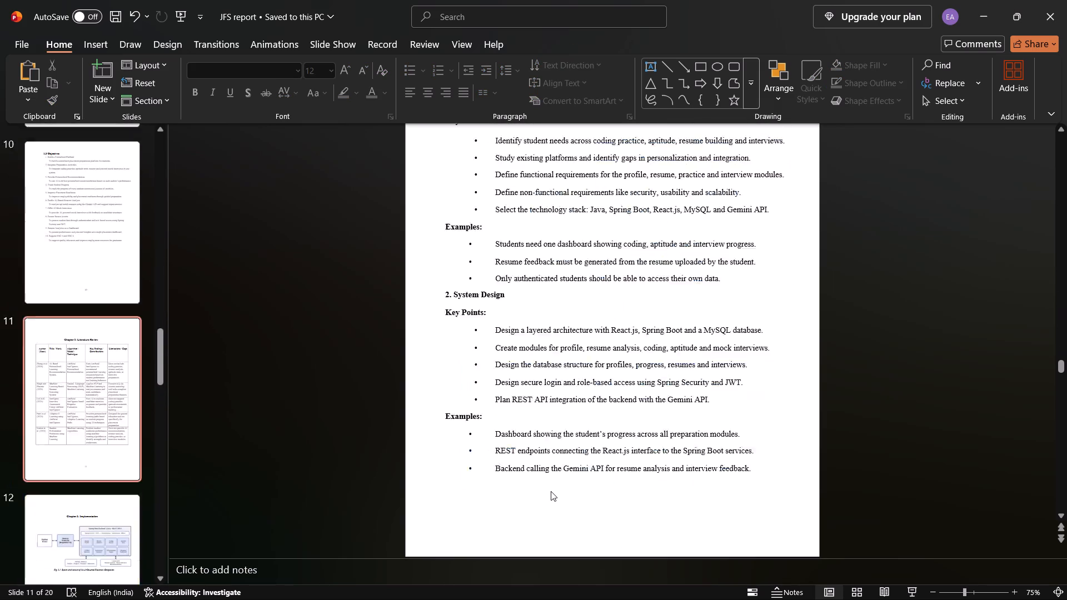
pyautogui.scroll(2, 551, 491)
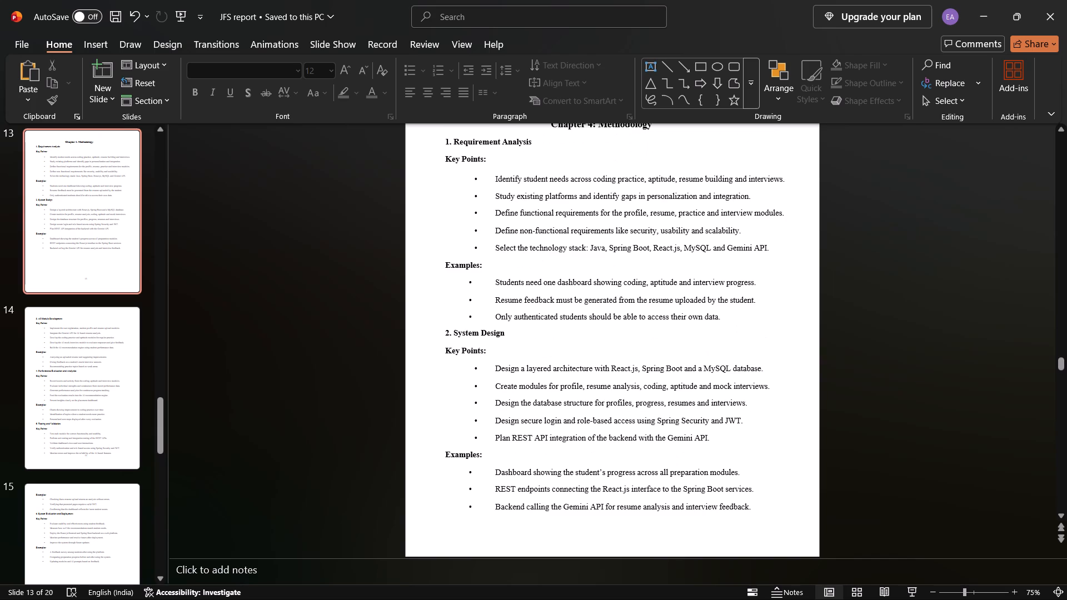
pyautogui.scroll(1, 118, 258)
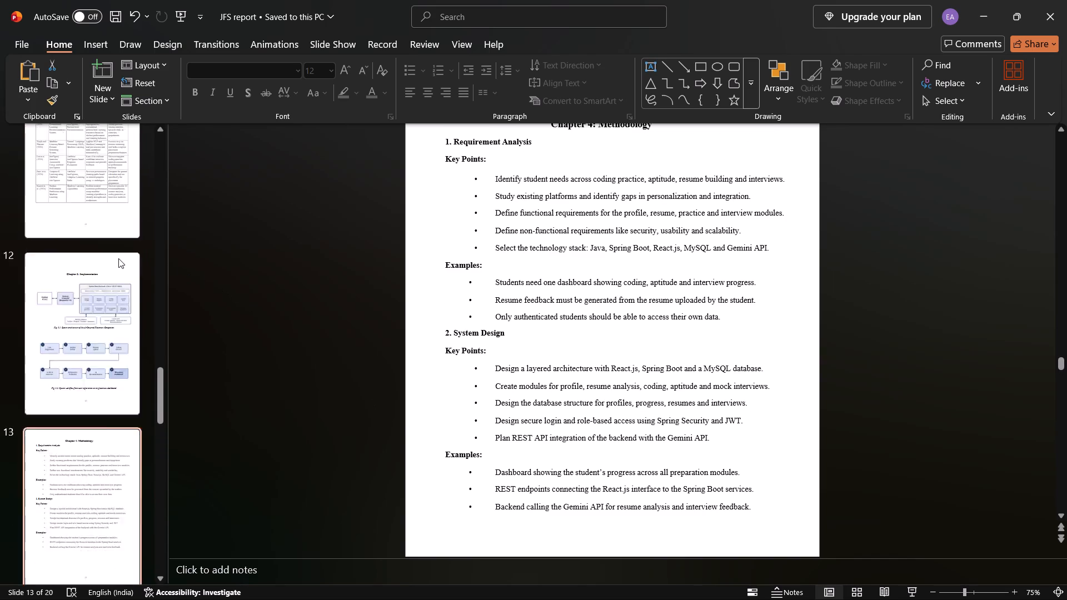
pyautogui.scroll(2, 118, 258)
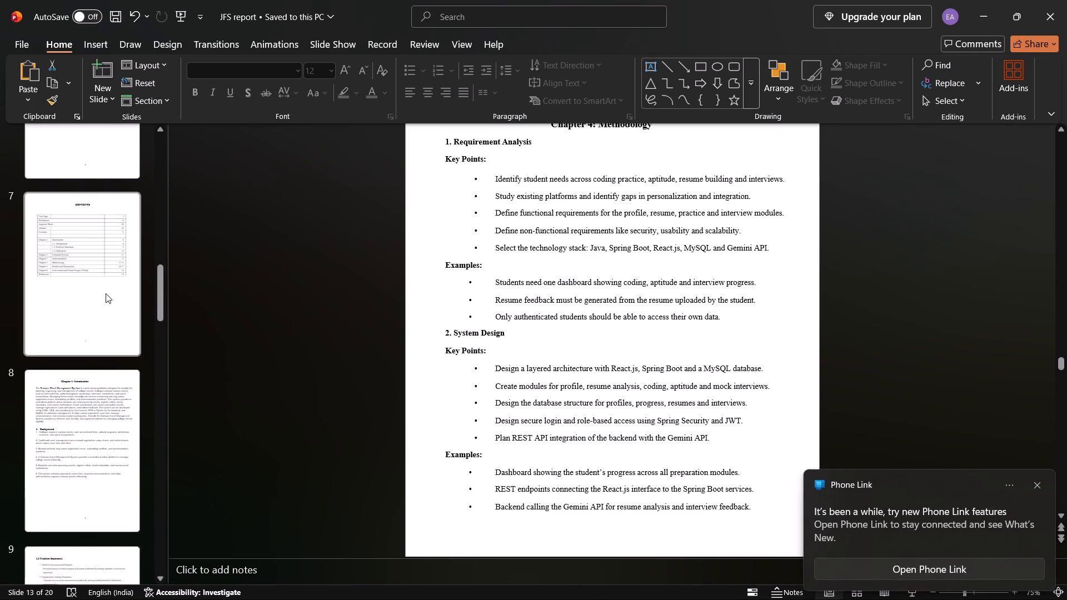
pyautogui.scroll(2, 106, 293)
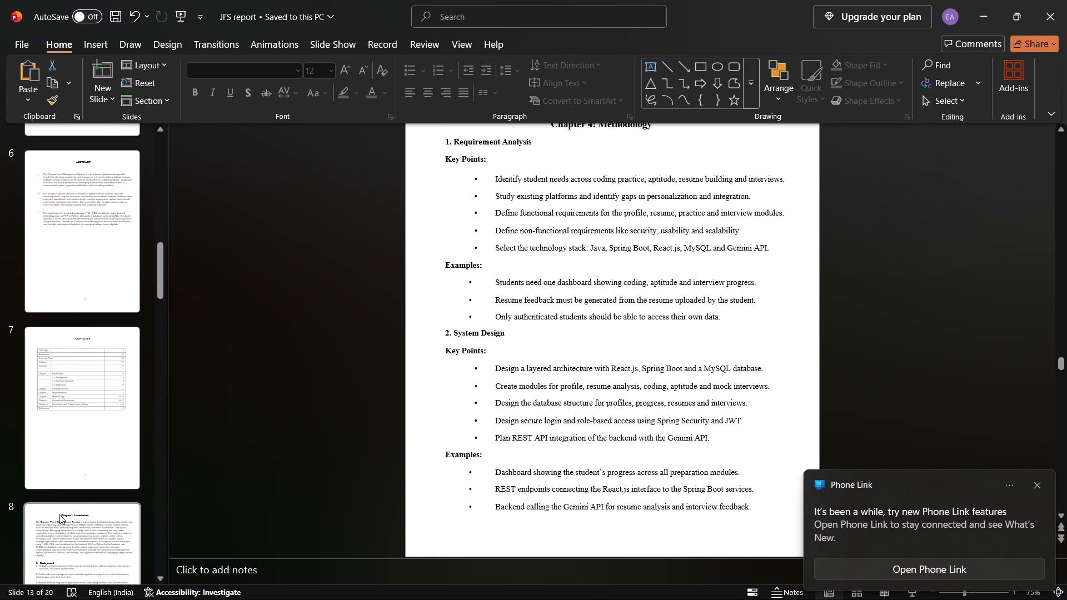
# On slide 8, insert two blank lines between the Background heading and its first point.
pyautogui.click(59, 514)
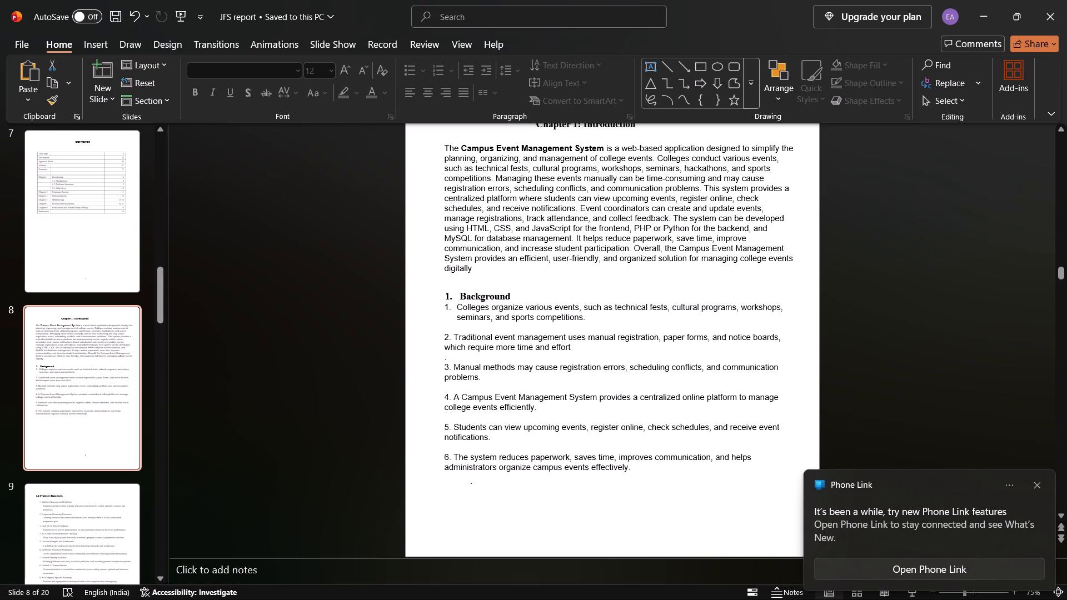
pyautogui.click(515, 295)
pyautogui.press('Return')
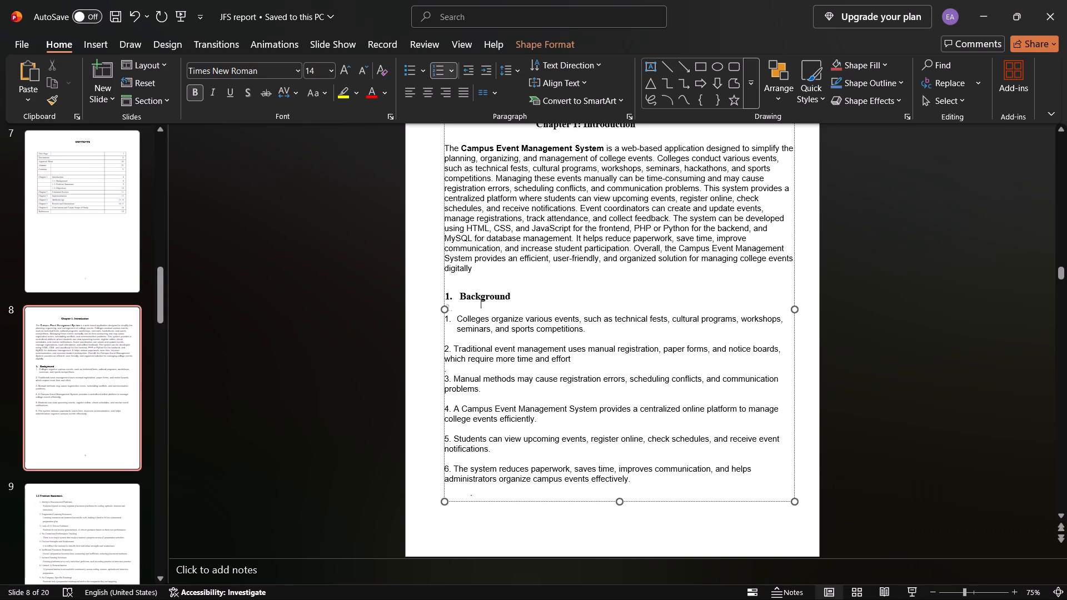
pyautogui.press('Return')
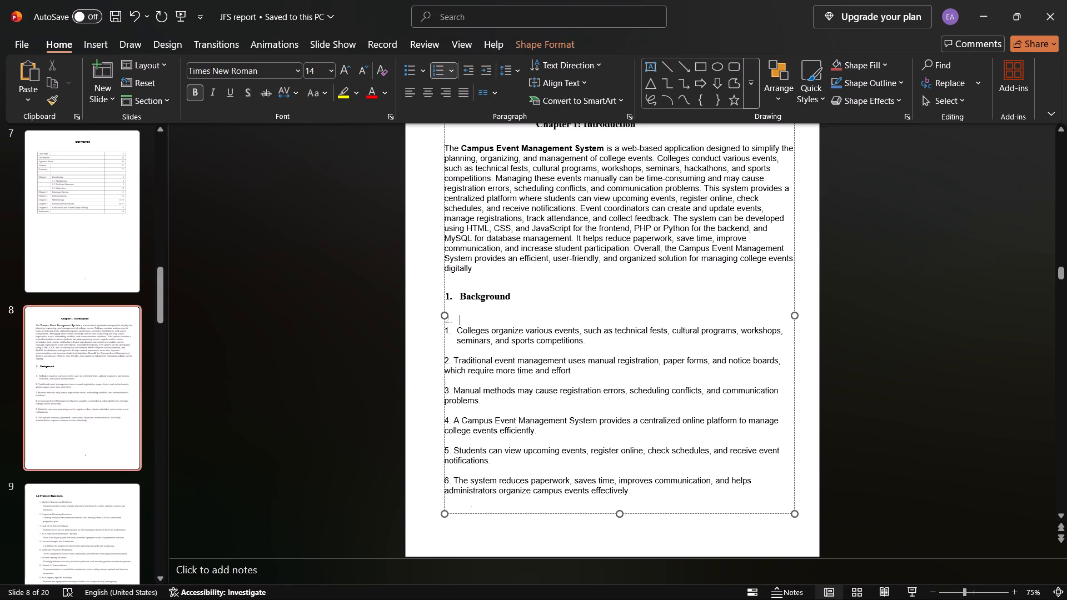
pyautogui.click(412, 364)
# Copy the heading "1.2 Problem Statement:" from slide 9.
pyautogui.scroll(-2, 412, 364)
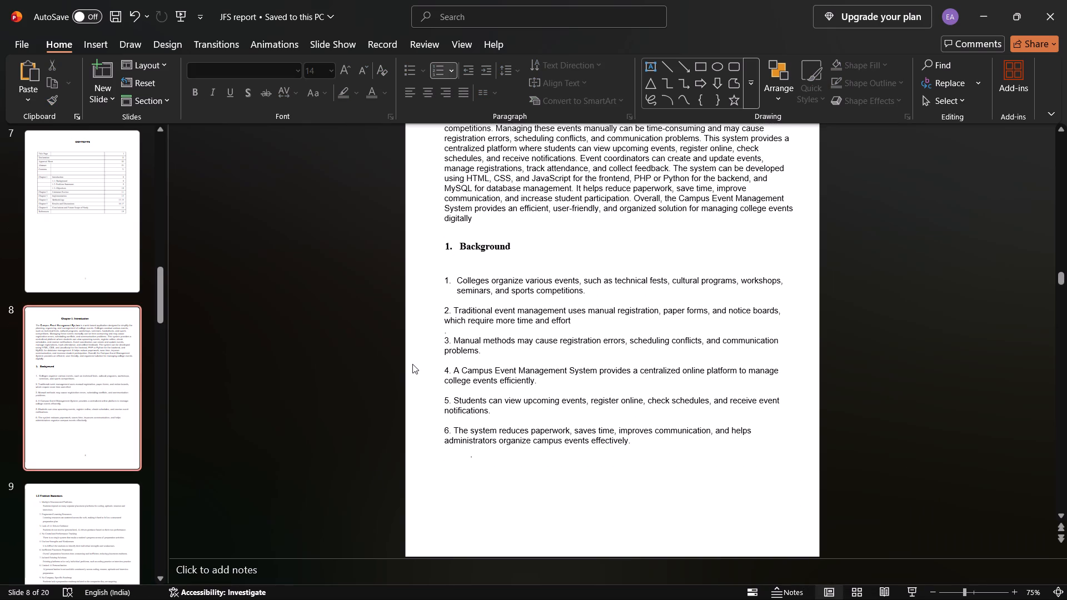
pyautogui.scroll(-2, 412, 364)
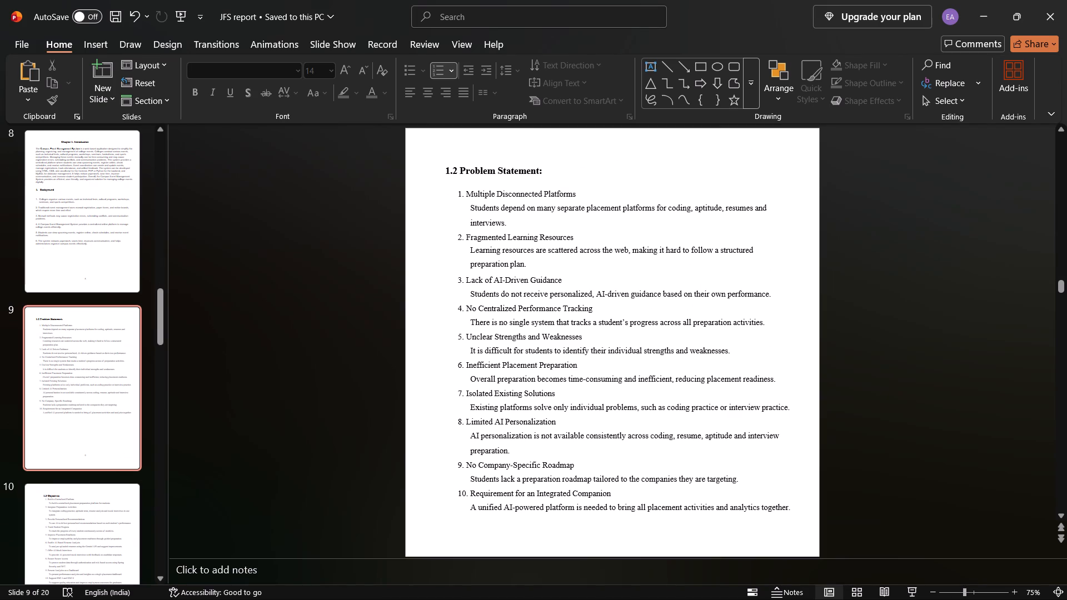
pyautogui.doubleClick(507, 162)
pyautogui.tripleClick(505, 171)
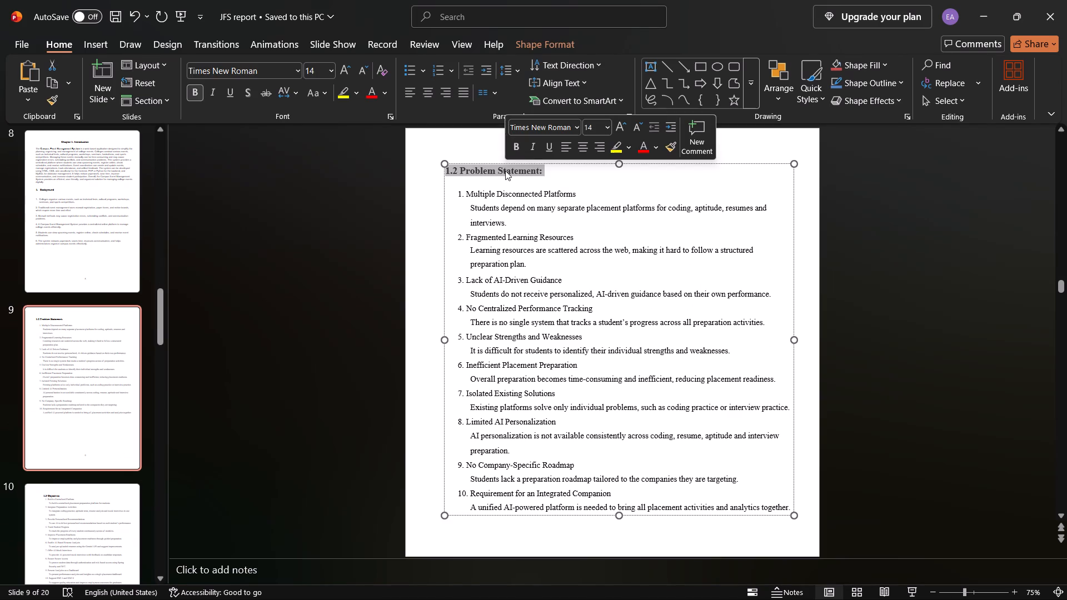
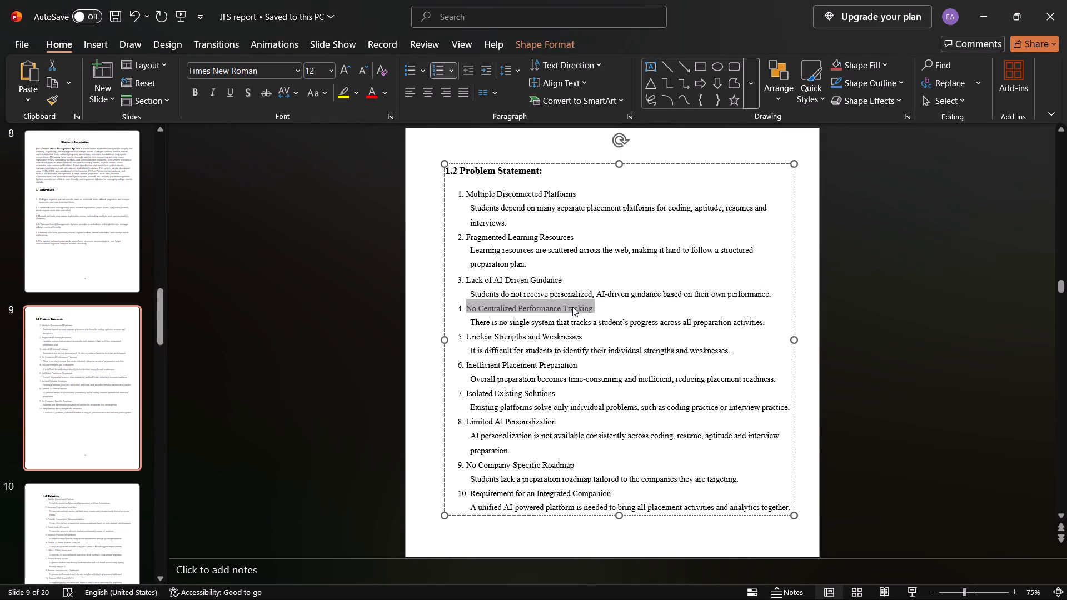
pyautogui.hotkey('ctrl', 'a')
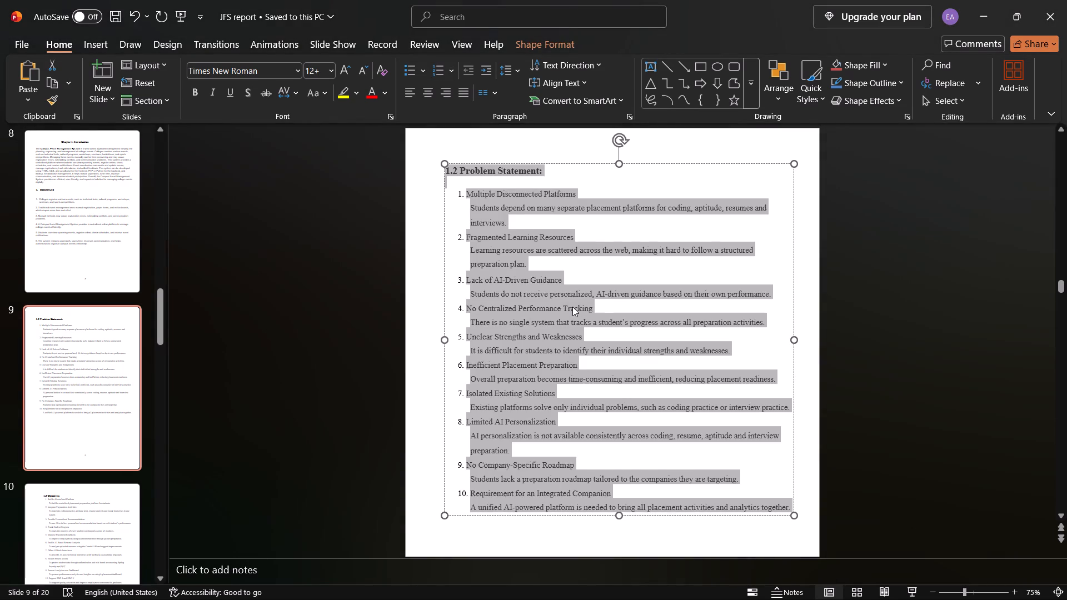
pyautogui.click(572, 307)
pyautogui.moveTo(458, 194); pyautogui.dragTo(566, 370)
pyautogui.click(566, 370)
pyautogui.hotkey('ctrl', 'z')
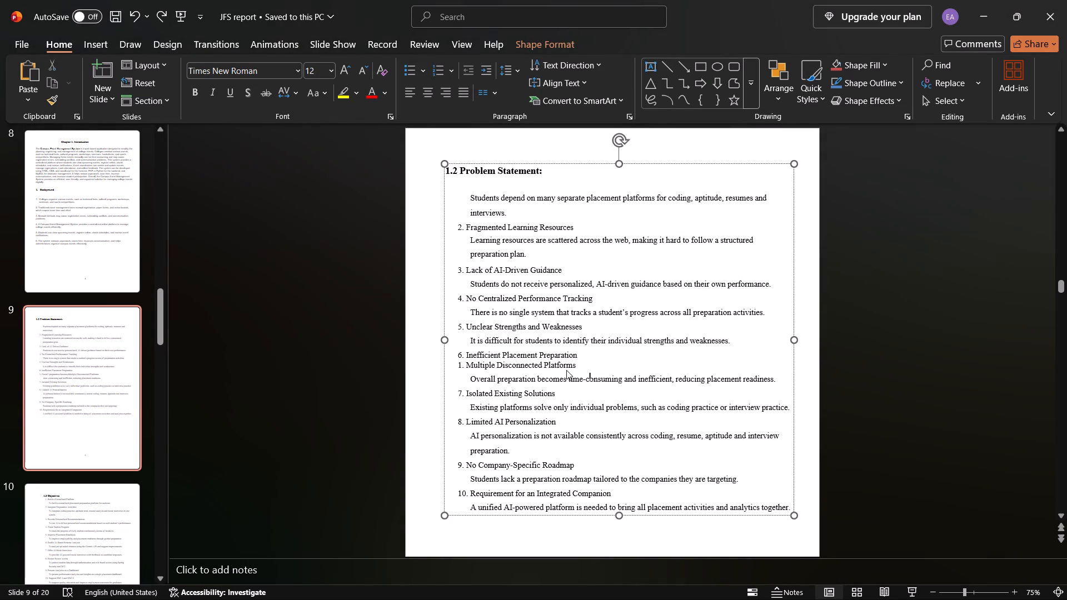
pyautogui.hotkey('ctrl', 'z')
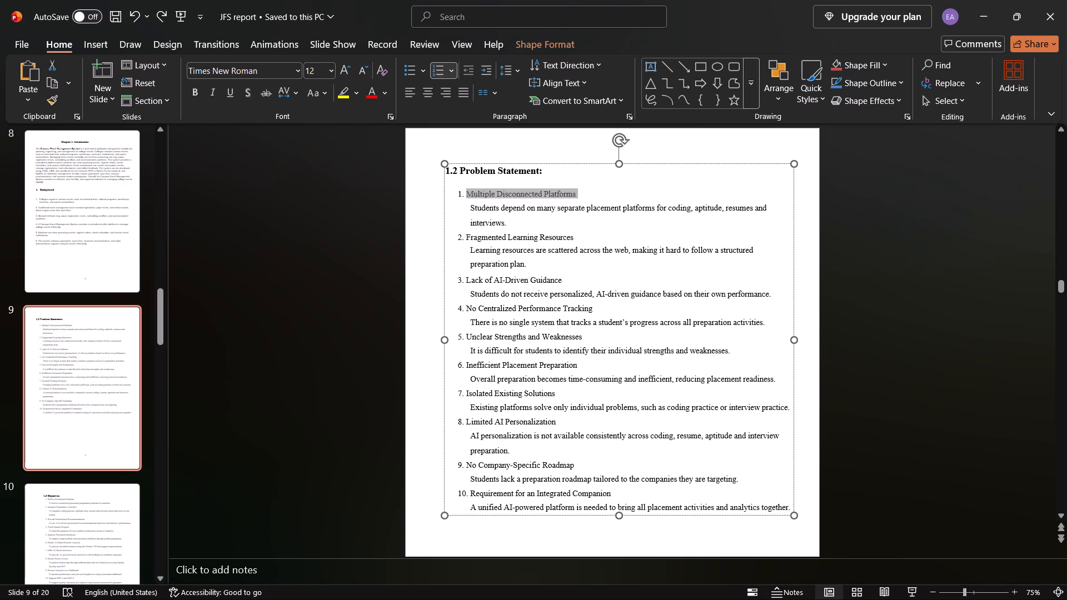
# In the PowerPoint report, replace the ten old points under slide 9's 1.2 Problem Statement heading with the copied ChatGPT points.
pyautogui.moveTo(787, 506); pyautogui.dragTo(684, 422)
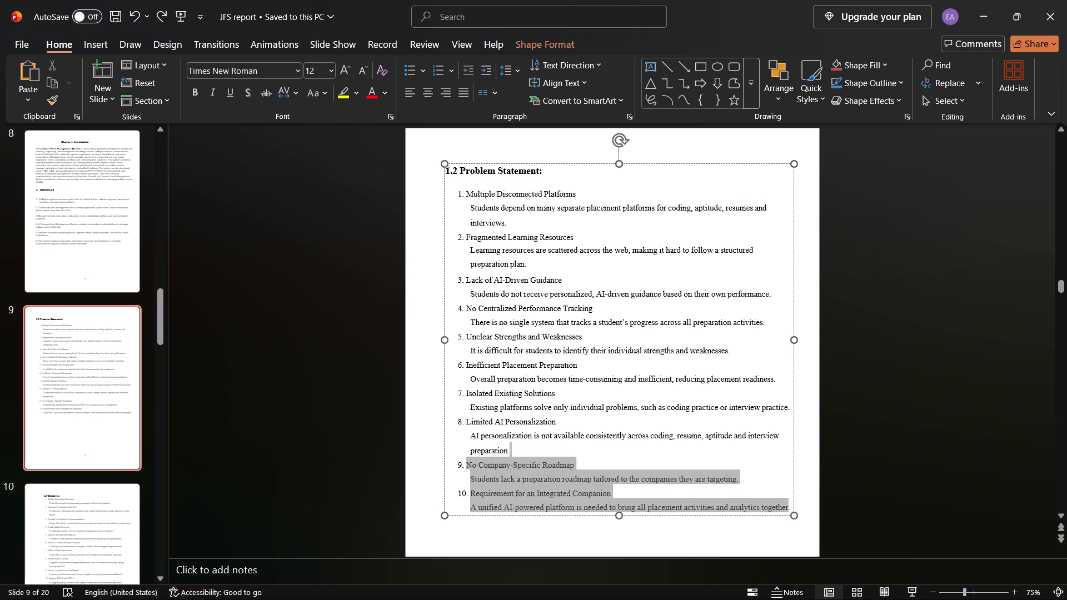
pyautogui.moveTo(684, 422); pyautogui.dragTo(466, 192)
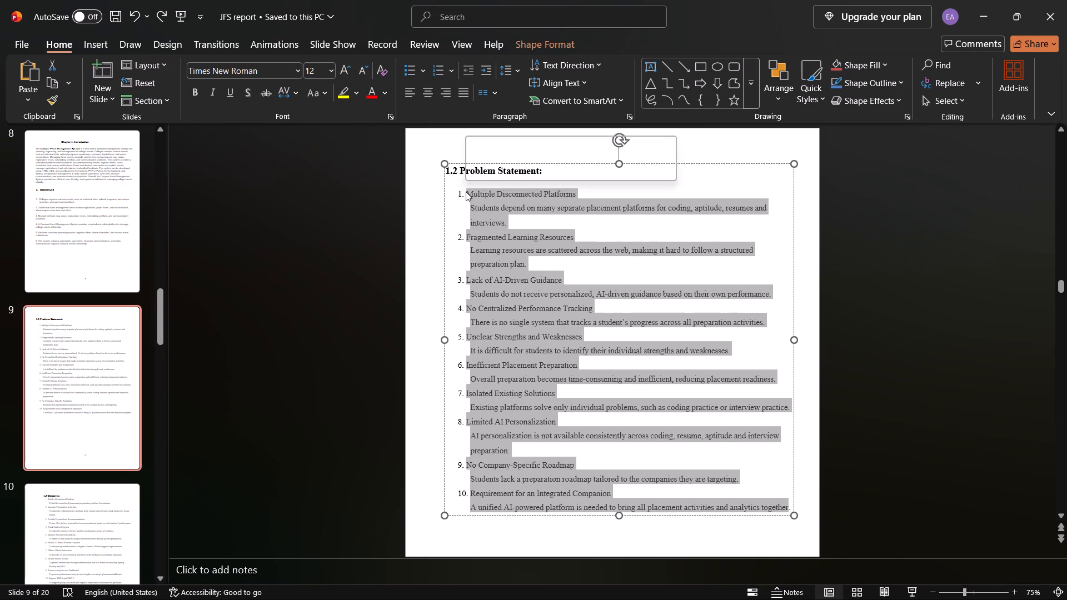
pyautogui.hotkey('ctrl', 'v')
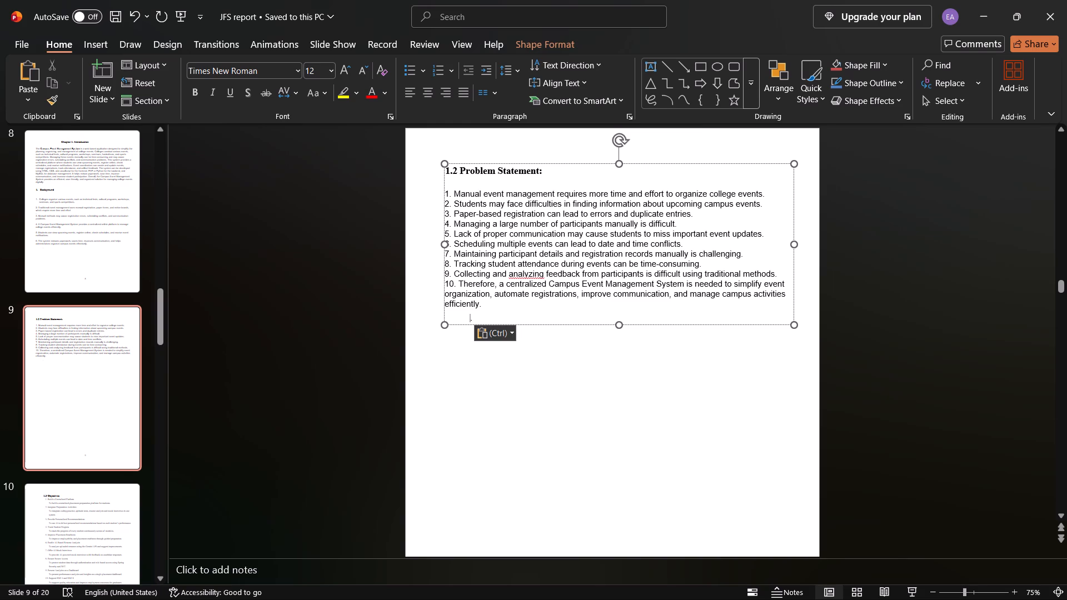
# On slide 9, insert a blank line after the first and after the second Problem Statement point.
pyautogui.click(765, 195)
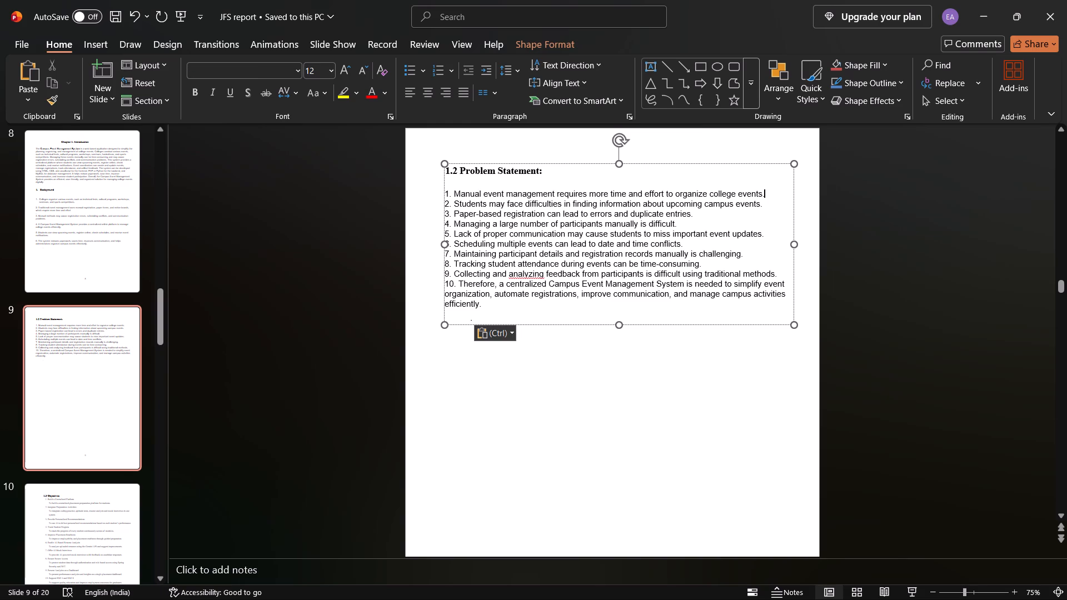
pyautogui.press('Return')
pyautogui.press('Down')
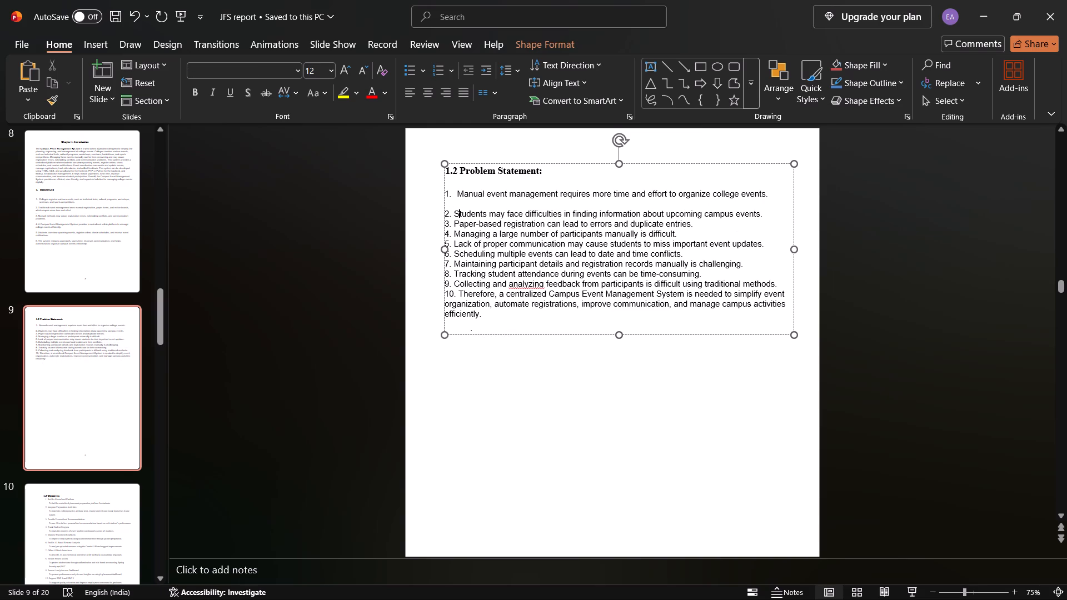
pyautogui.press('Right')
pyautogui.press('Right')
pyautogui.press('Right')
pyautogui.press('Right')
pyautogui.press('Right')
pyautogui.press('Right')
pyautogui.press('Right')
pyautogui.press('Right')
pyautogui.press('Right')
pyautogui.press('Right')
pyautogui.press('Right')
pyautogui.press('Right')
pyautogui.press('Right')
pyautogui.press('Right')
pyautogui.press('Right')
pyautogui.press('Right')
pyautogui.press('Right')
pyautogui.press('Right')
pyautogui.press('Right')
pyautogui.press('Right')
pyautogui.press('Left')
pyautogui.press('Return')
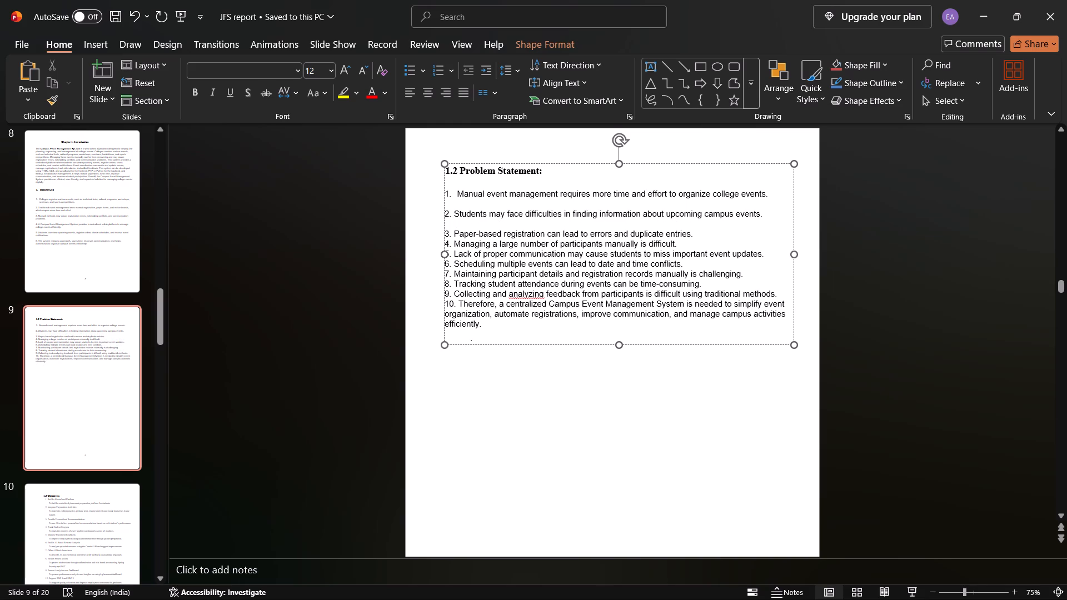
# Insert a blank line after each of Problem Statement points 3, 4, 5 and 6 on slide 9.
pyautogui.press('Right')
pyautogui.press('Down')
pyautogui.press('Return')
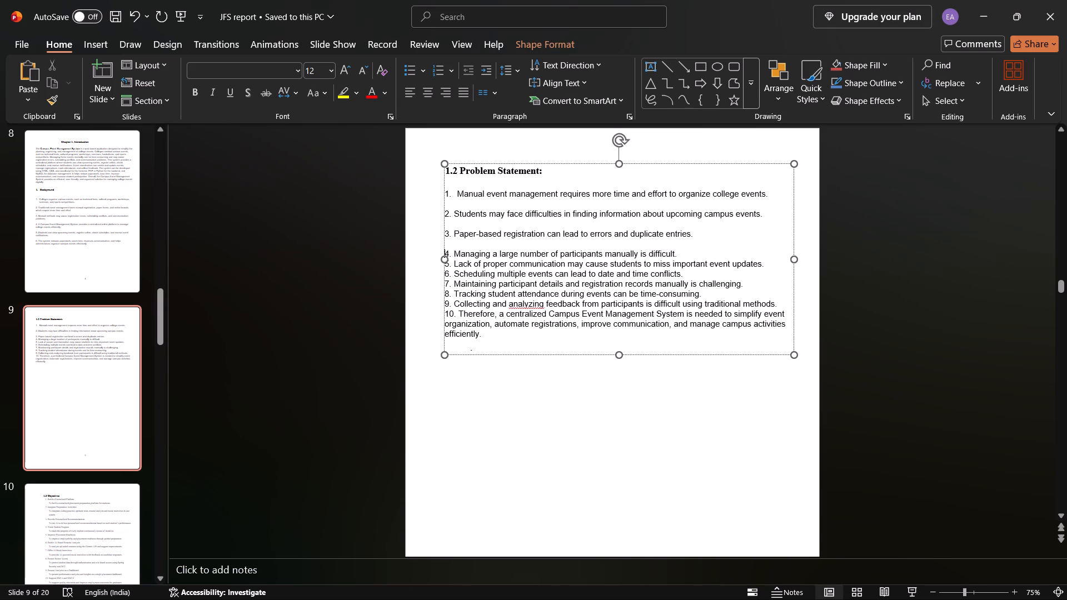
pyautogui.press('Down')
pyautogui.press('Return')
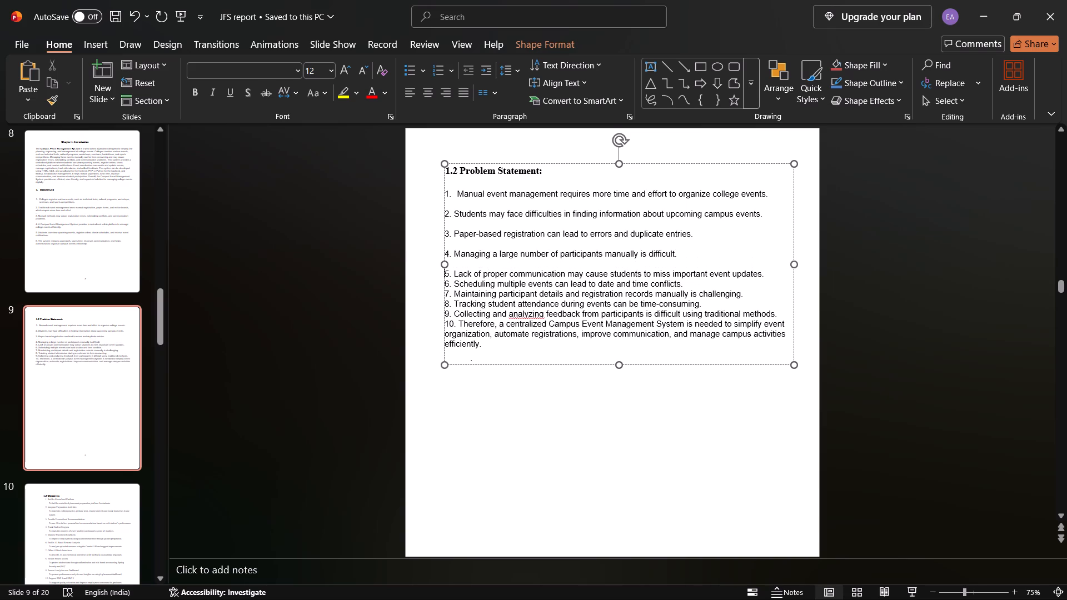
pyautogui.press('Down')
pyautogui.press('Return')
pyautogui.press('Down')
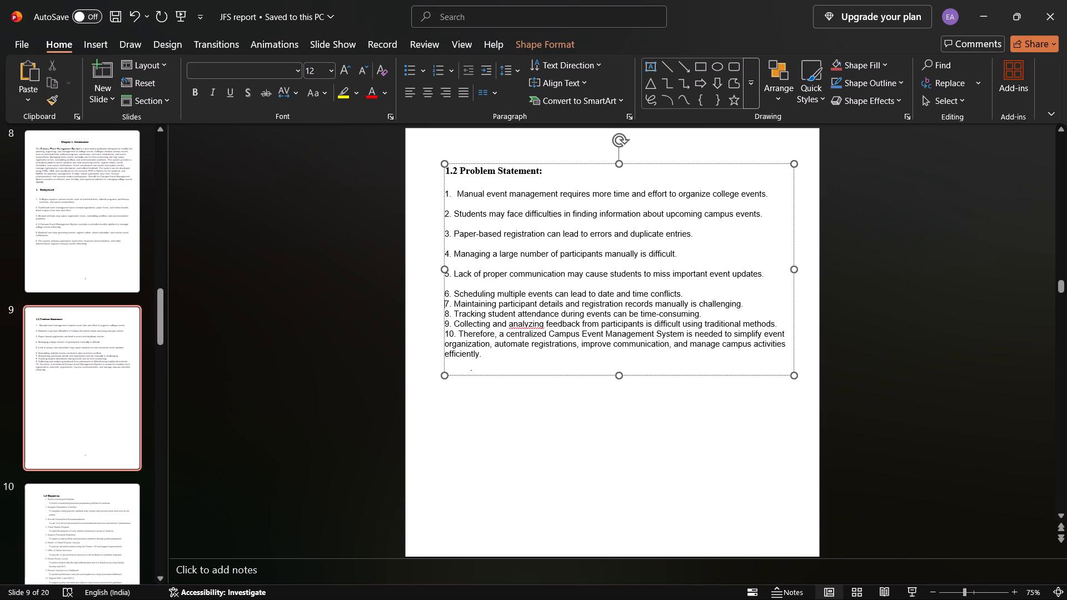
pyautogui.press('Return')
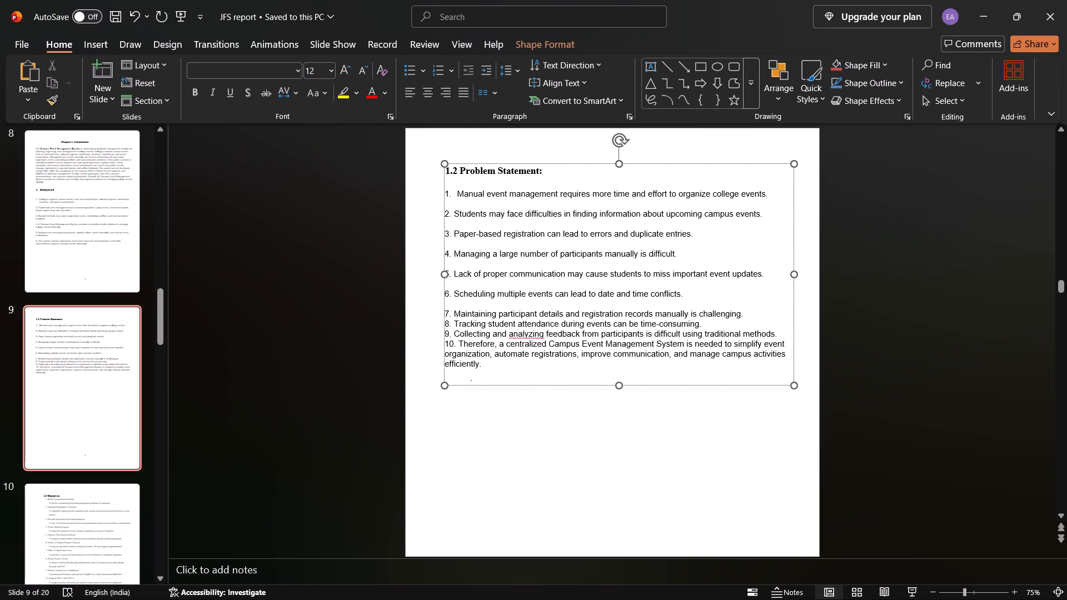
pyautogui.press('Return')
pyautogui.press('BackSpace')
# Insert a blank line after each of points 7, 8 and 9 on slide 9, and deselect the text box.
pyautogui.press('Down')
pyautogui.press('Return')
pyautogui.press('Down')
pyautogui.press('Return')
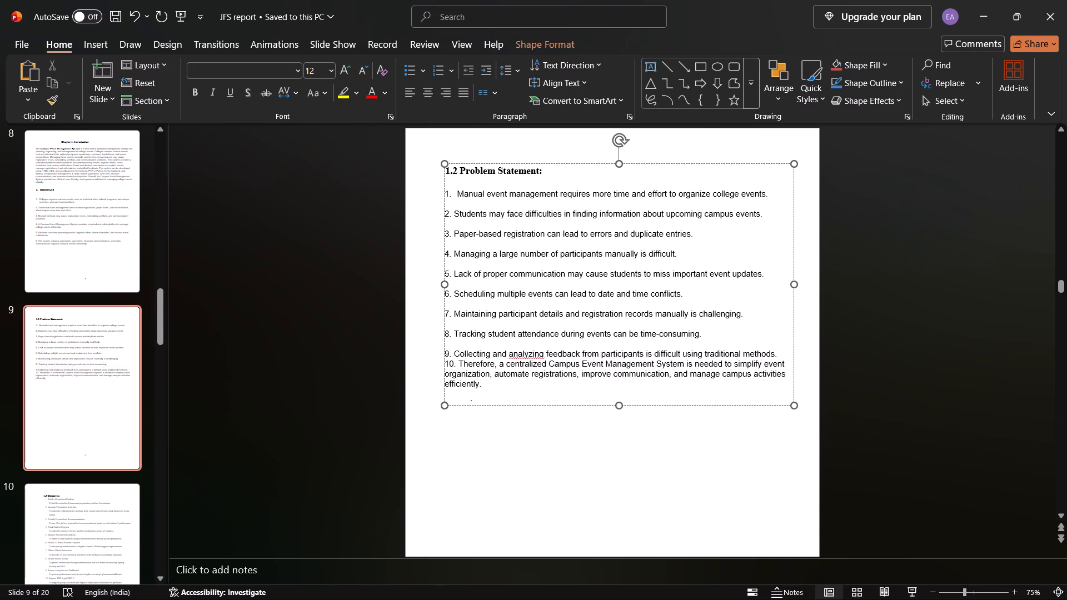
pyautogui.press('Down')
pyautogui.press('Return')
pyautogui.press('Down')
pyautogui.press('Return')
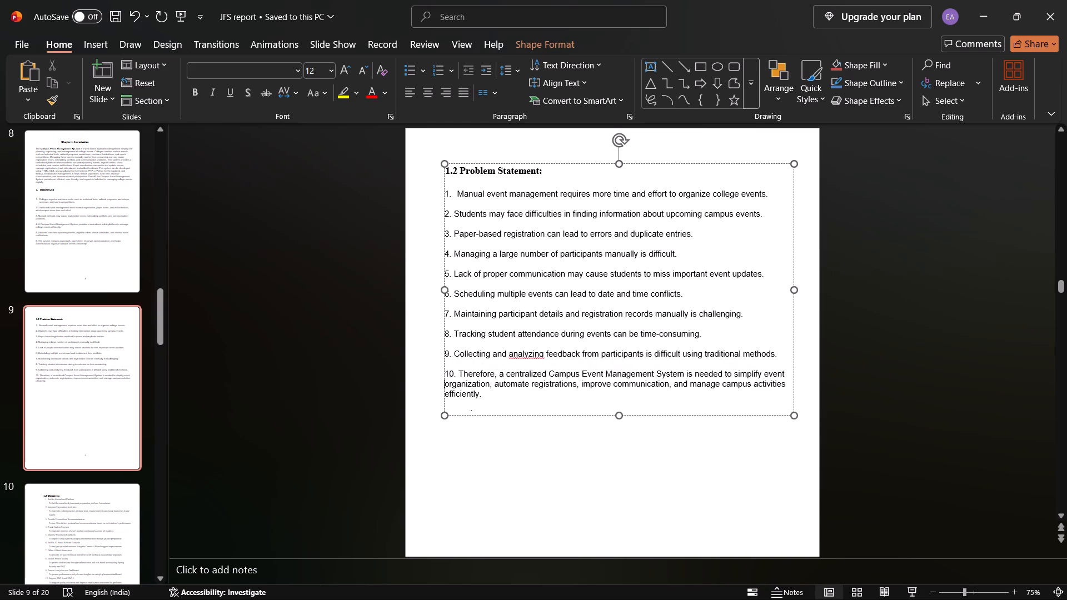
pyautogui.click(580, 459)
# Look through slides 8 to 10, covering the Background, Problem Statement and 1.3 Objectives content.
pyautogui.scroll(-1, 580, 459)
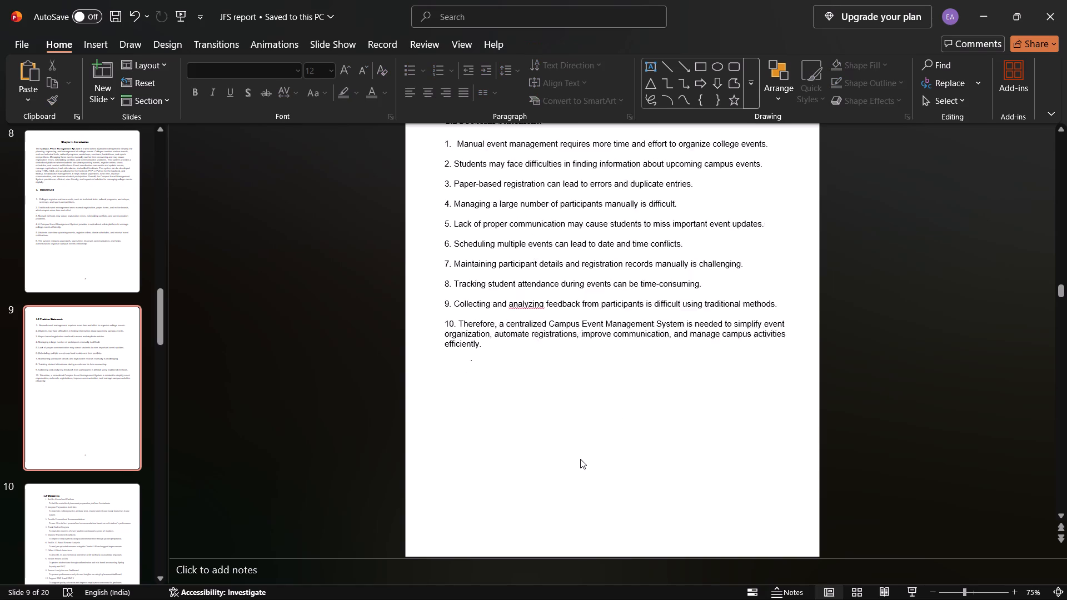
pyautogui.scroll(-4, 580, 459)
pyautogui.scroll(1, 580, 459)
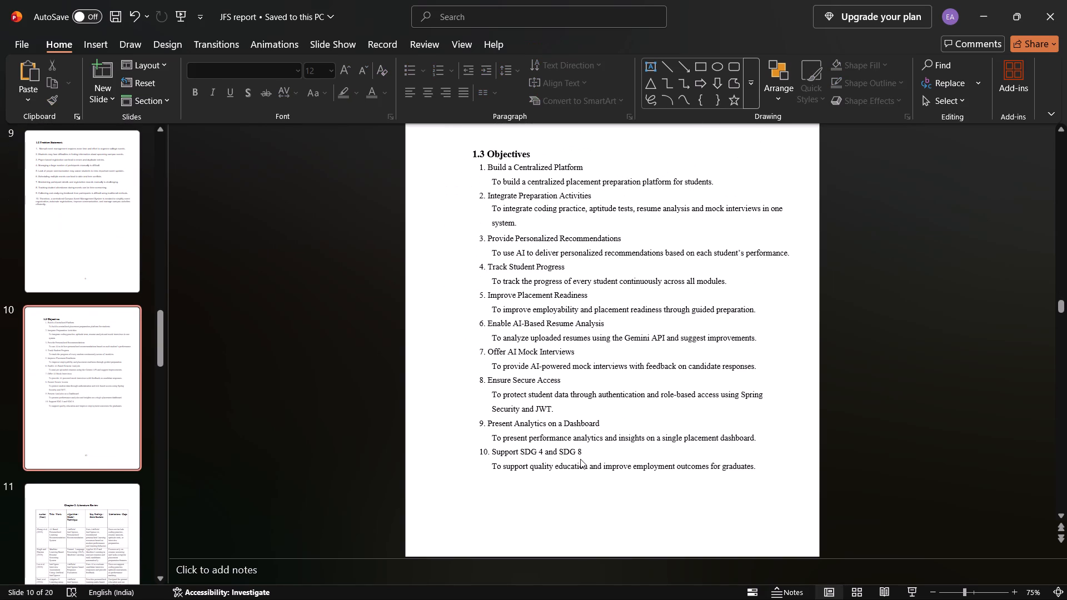
pyautogui.scroll(4, 580, 459)
pyautogui.scroll(-1, 580, 459)
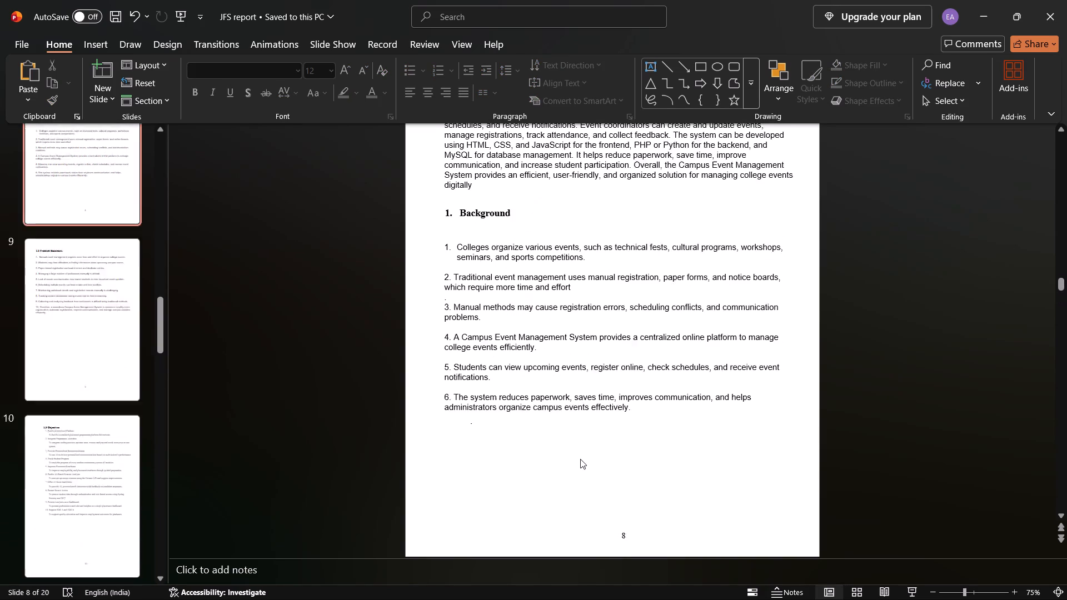
pyautogui.scroll(-1, 580, 459)
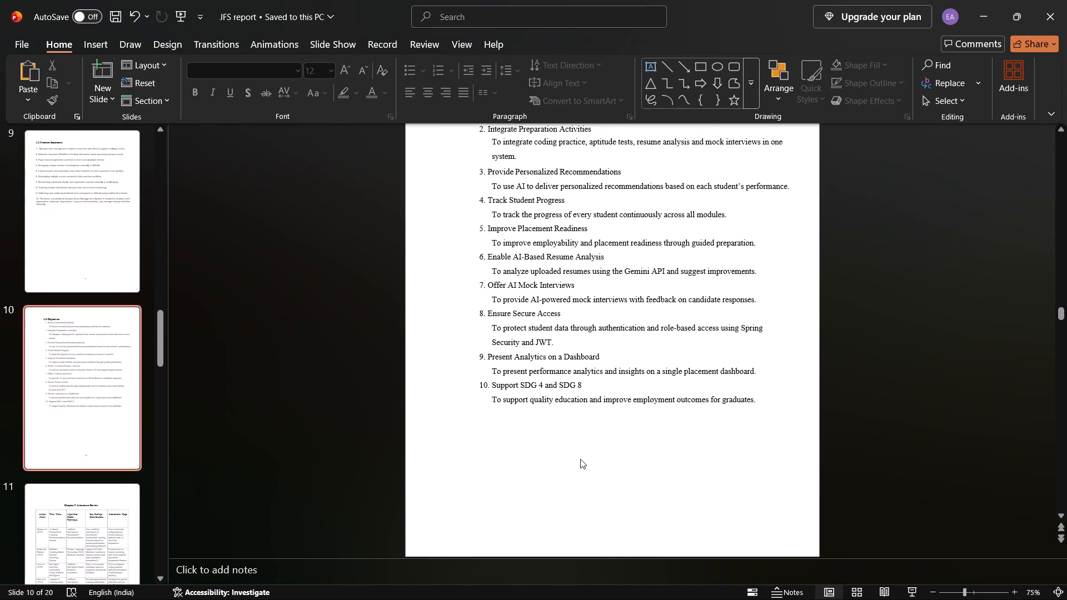
pyautogui.scroll(3, 580, 459)
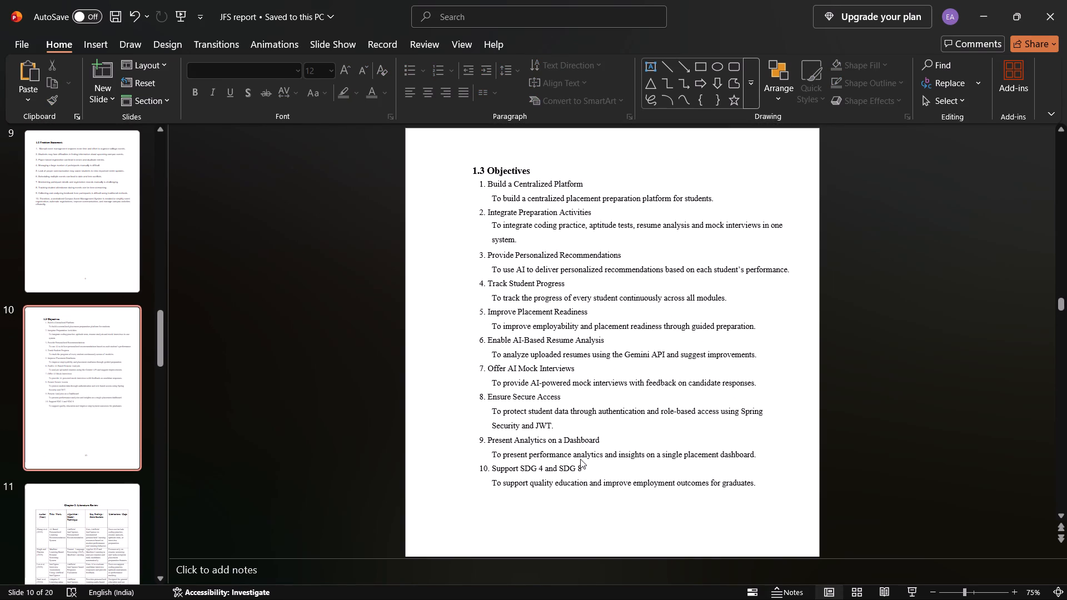
pyautogui.scroll(4, 580, 459)
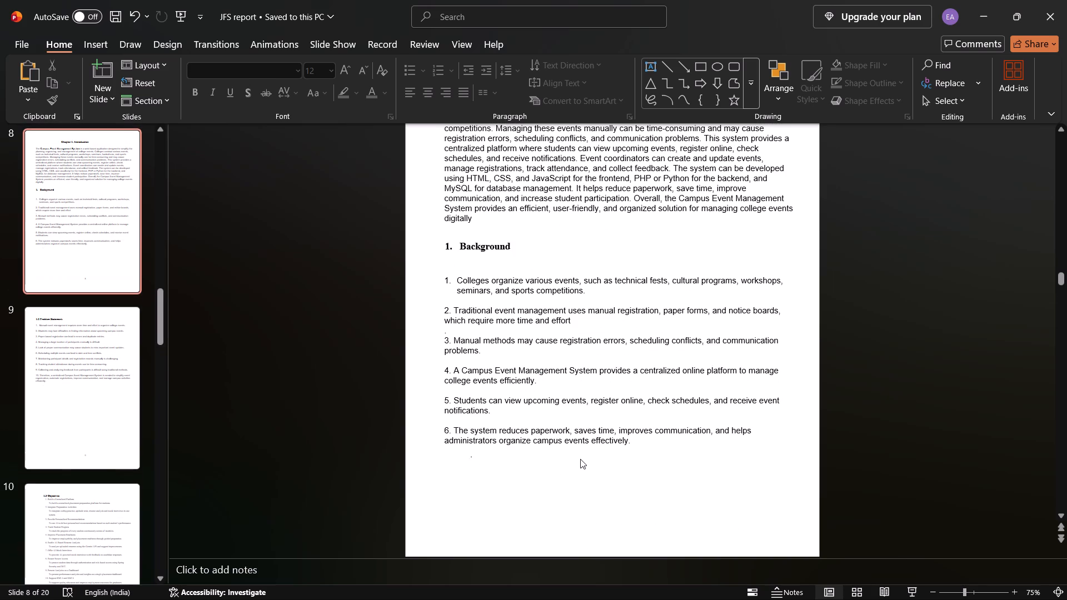
# Insert two blank lines between the 1.2 Problem Statement heading and its first point on slide 9, and deselect the text box.
pyautogui.scroll(1, 580, 459)
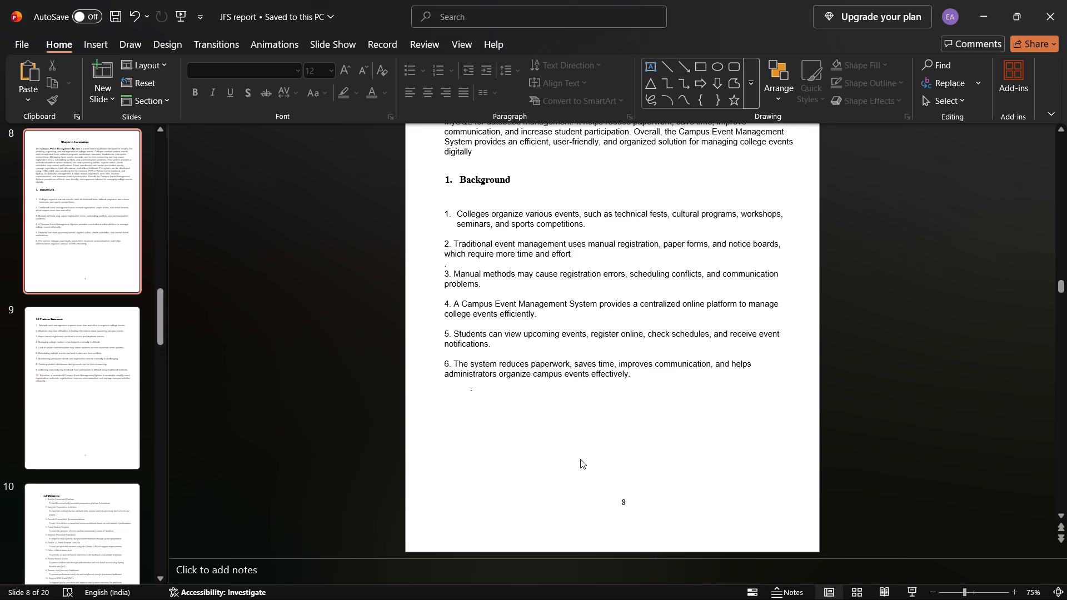
pyautogui.scroll(-1, 580, 459)
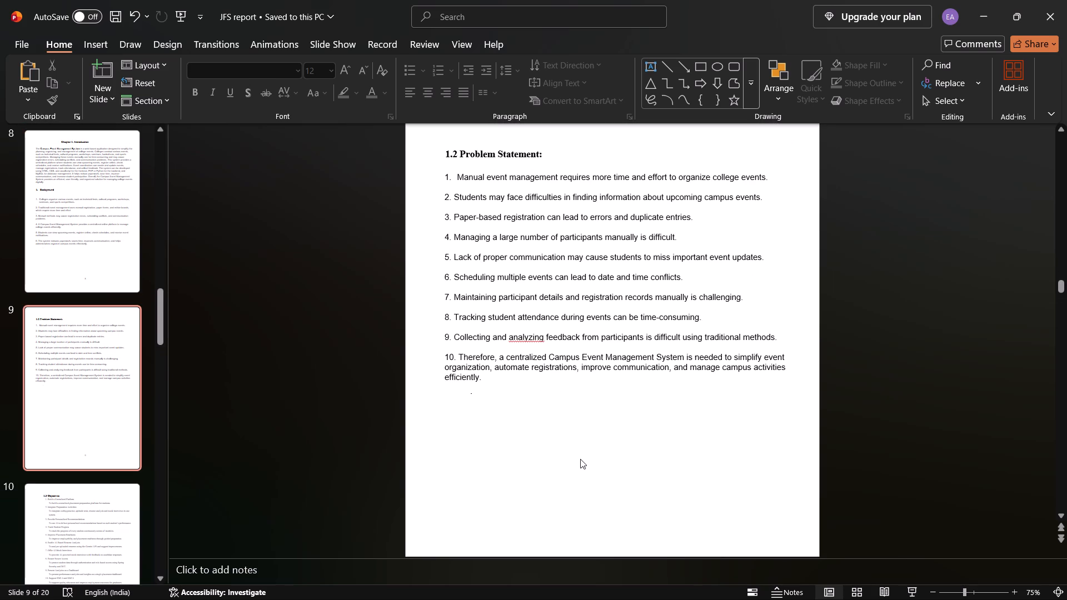
pyautogui.scroll(-1, 580, 459)
pyautogui.click(551, 150)
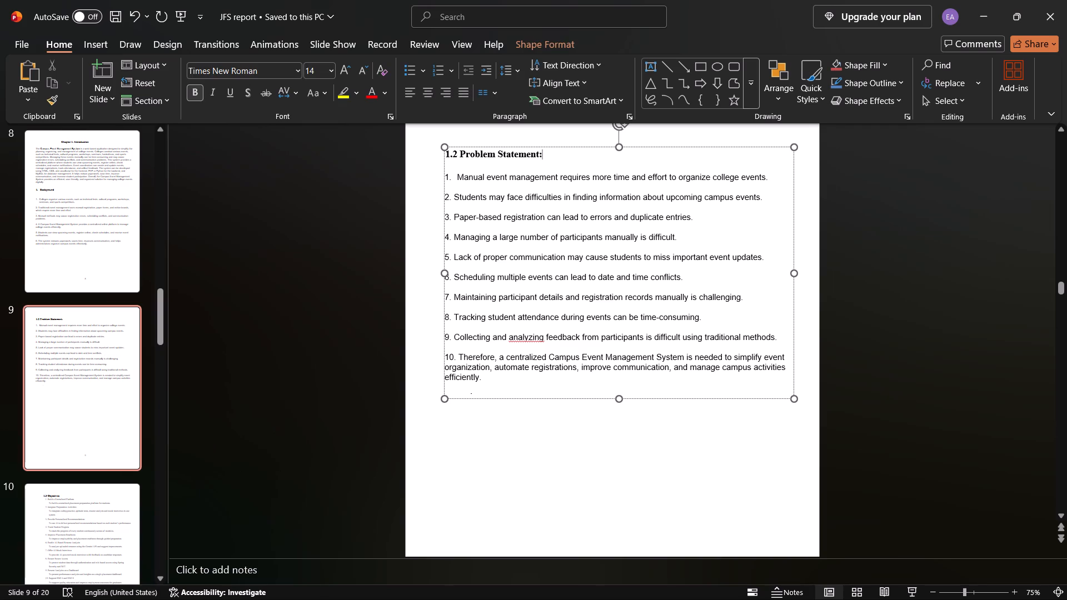
pyautogui.press('Return')
pyautogui.press('Return')
pyautogui.press('Return')
pyautogui.press('Return')
pyautogui.press('Return')
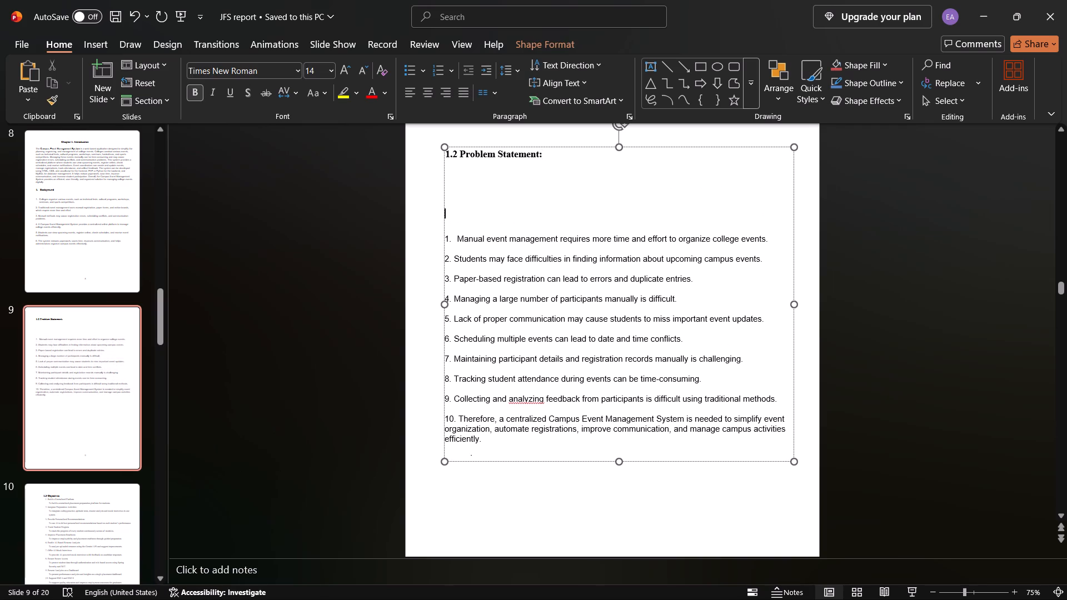
pyautogui.press('Return')
pyautogui.press('Return')
pyautogui.press('Return')
pyautogui.press('BackSpace')
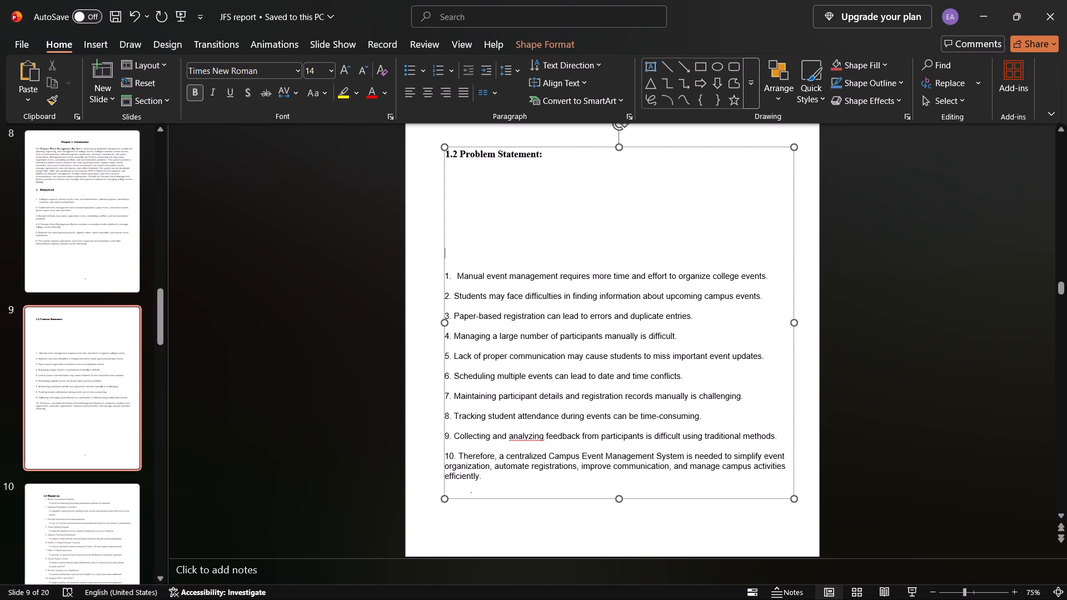
pyautogui.press('BackSpace')
pyautogui.press('BackSpace')
pyautogui.press('BackSpace')
pyautogui.press('BackSpace')
pyautogui.press('BackSpace')
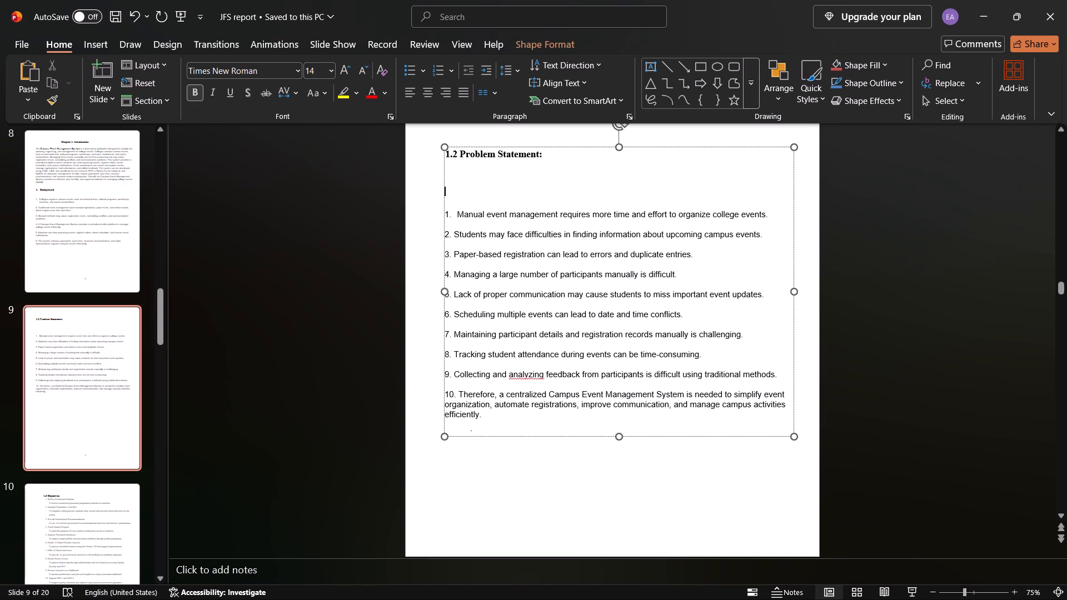
pyautogui.click(509, 446)
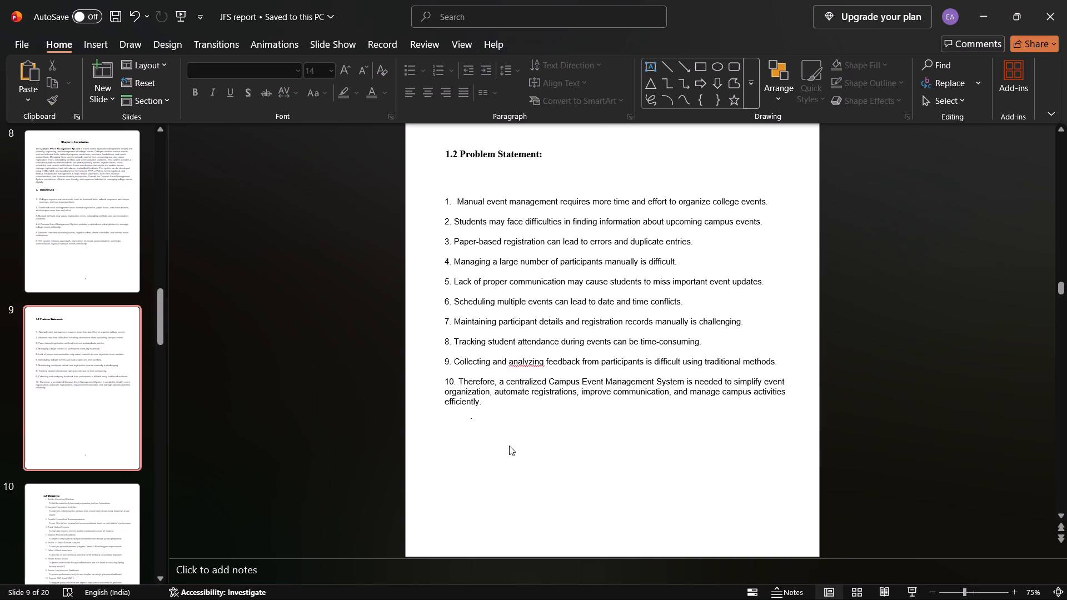
pyautogui.click(75, 513)
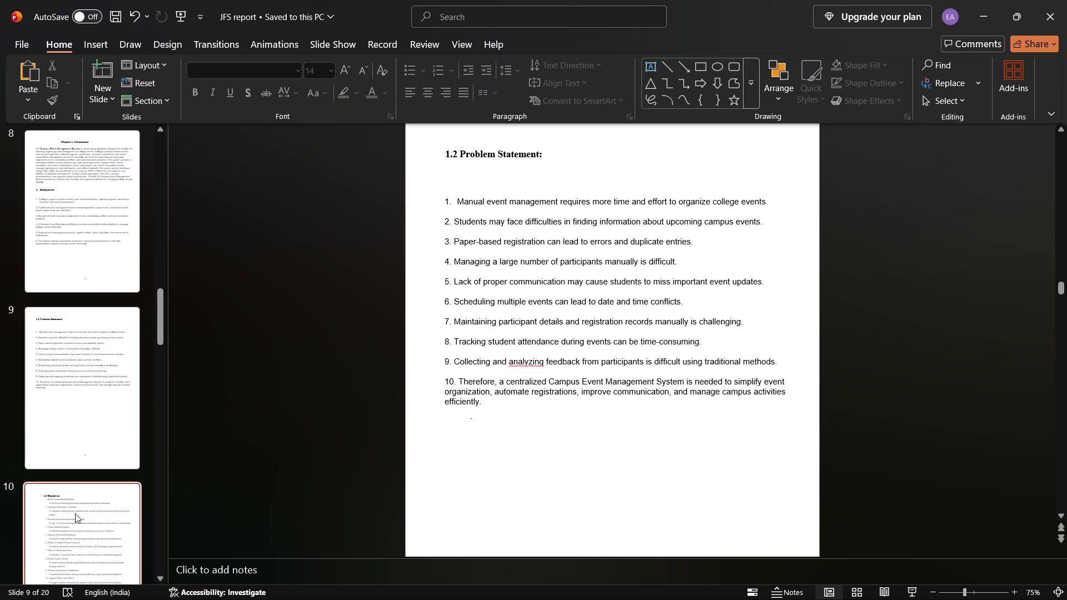
pyautogui.doubleClick(520, 223)
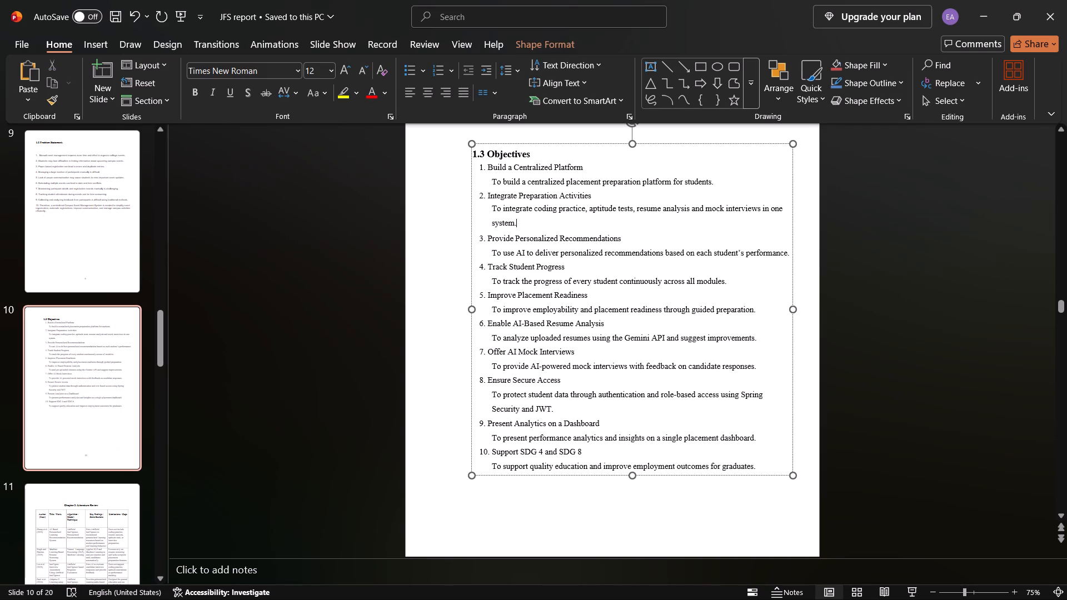
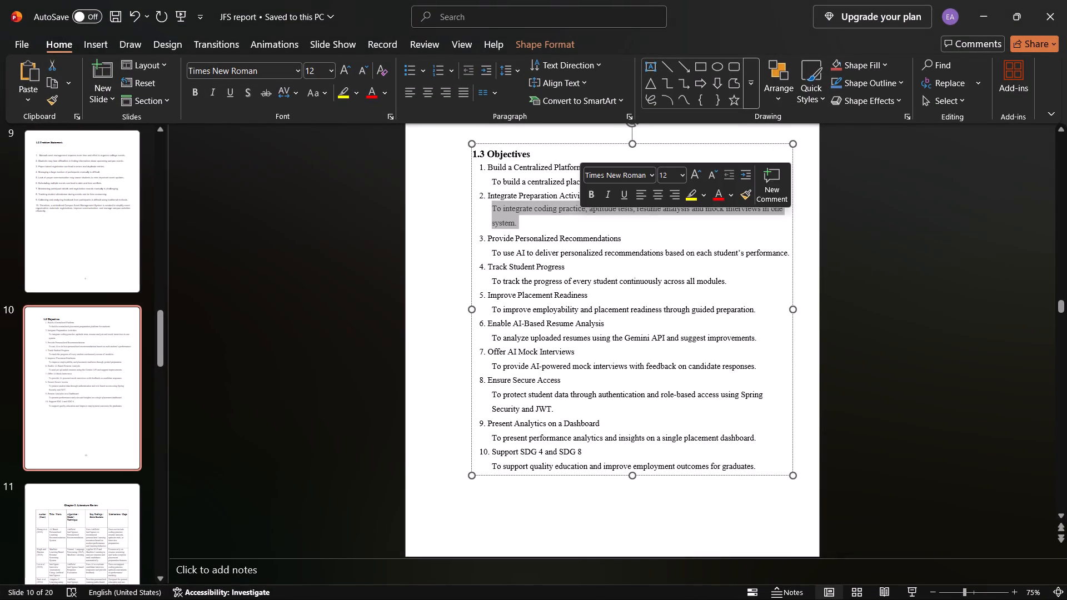
pyautogui.hotkey('ctrl', 'a')
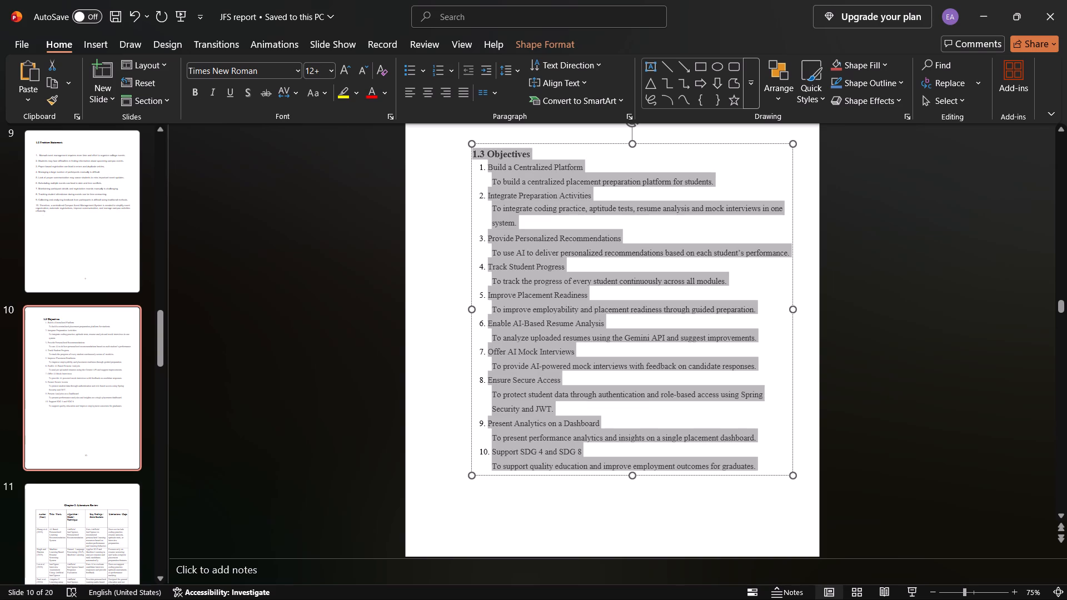
pyautogui.click(531, 143)
pyautogui.moveTo(757, 462); pyautogui.dragTo(482, 177)
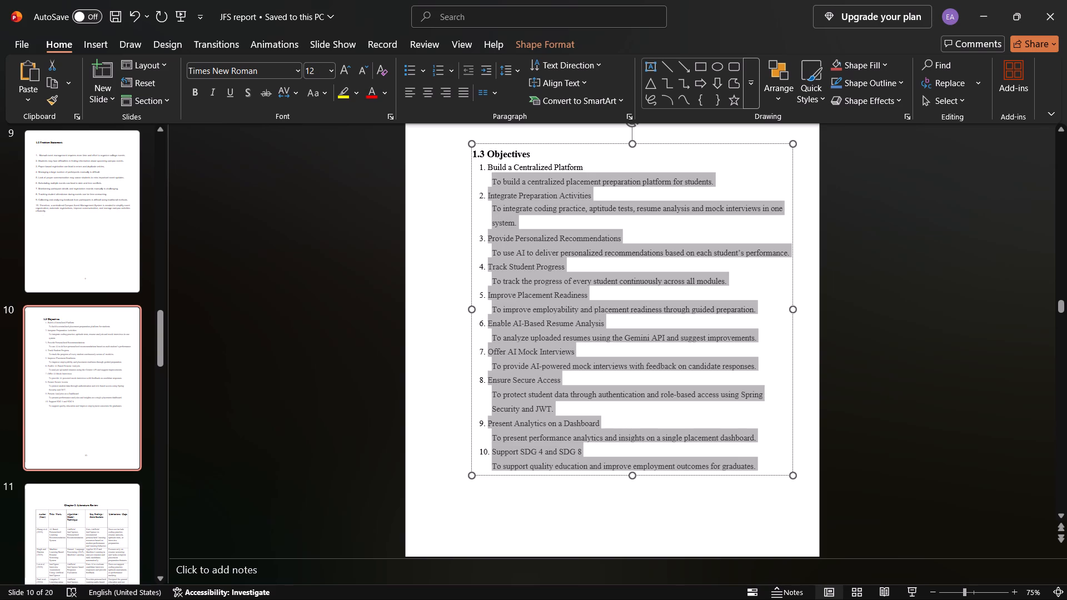
pyautogui.moveTo(482, 177); pyautogui.dragTo(486, 171)
pyautogui.hotkey('ctrl', 'v')
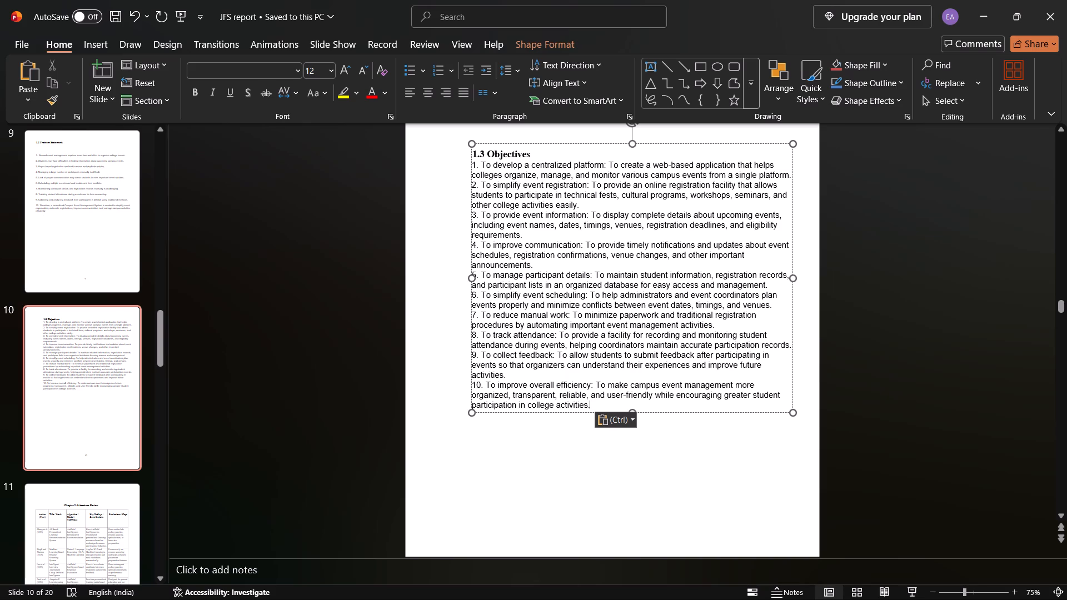
# Insert a blank line after the 1.3 Objectives heading and another after point 1 on slide 10.
pyautogui.click(535, 157)
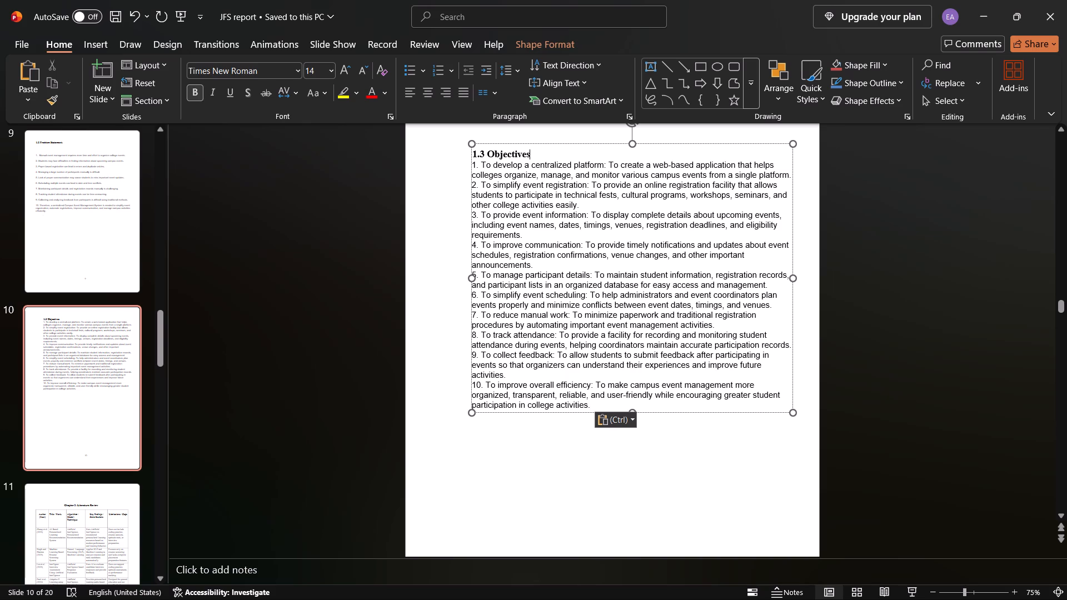
pyautogui.press('Return')
pyautogui.press('Down')
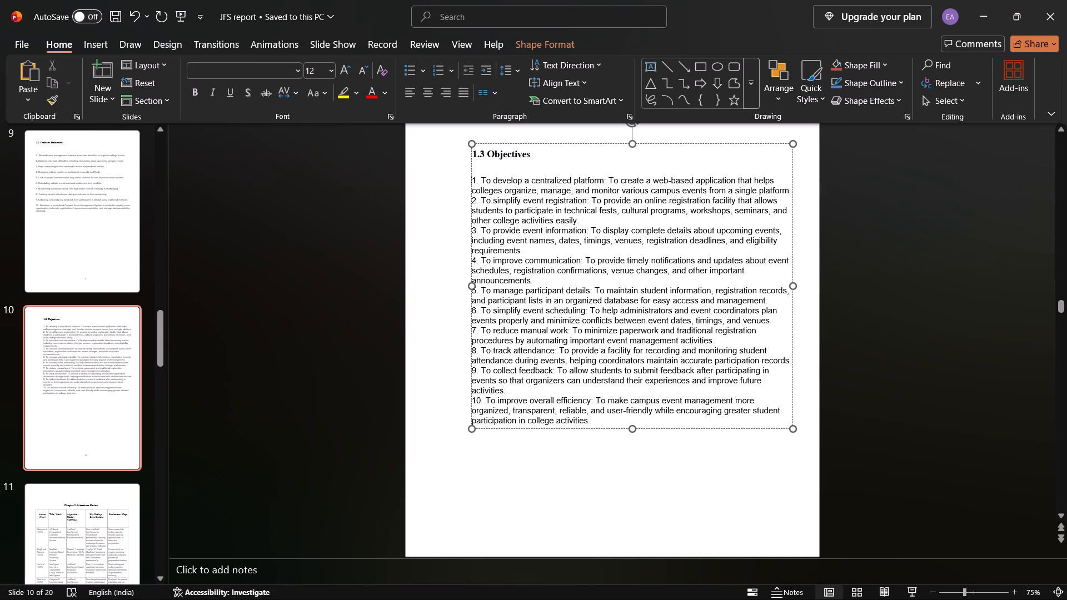
pyautogui.press('Down')
pyautogui.press('Down')
pyautogui.press('Right')
pyautogui.press('Left')
pyautogui.press('Return')
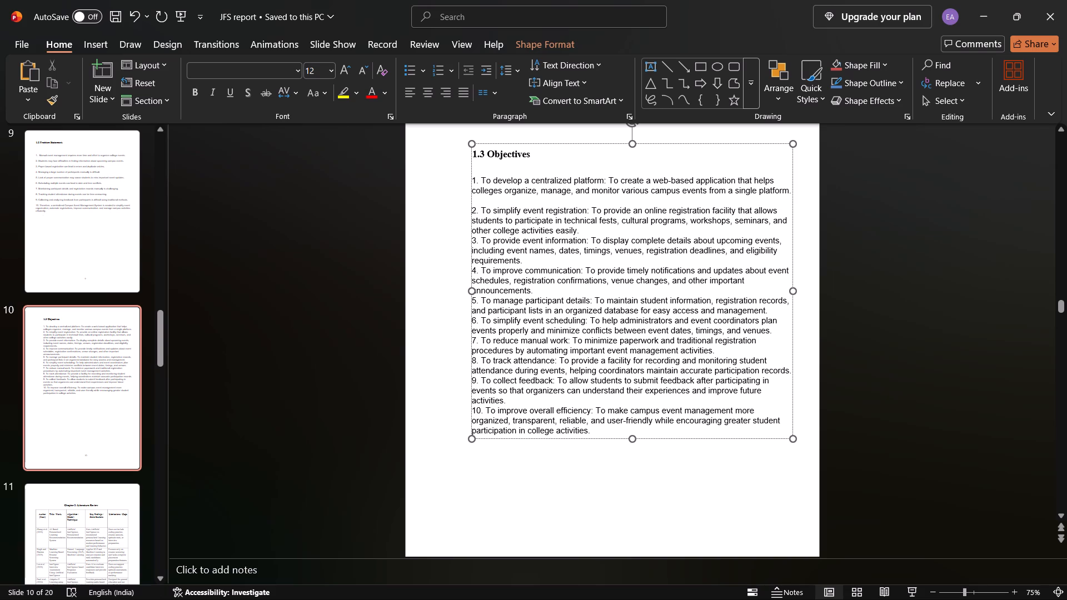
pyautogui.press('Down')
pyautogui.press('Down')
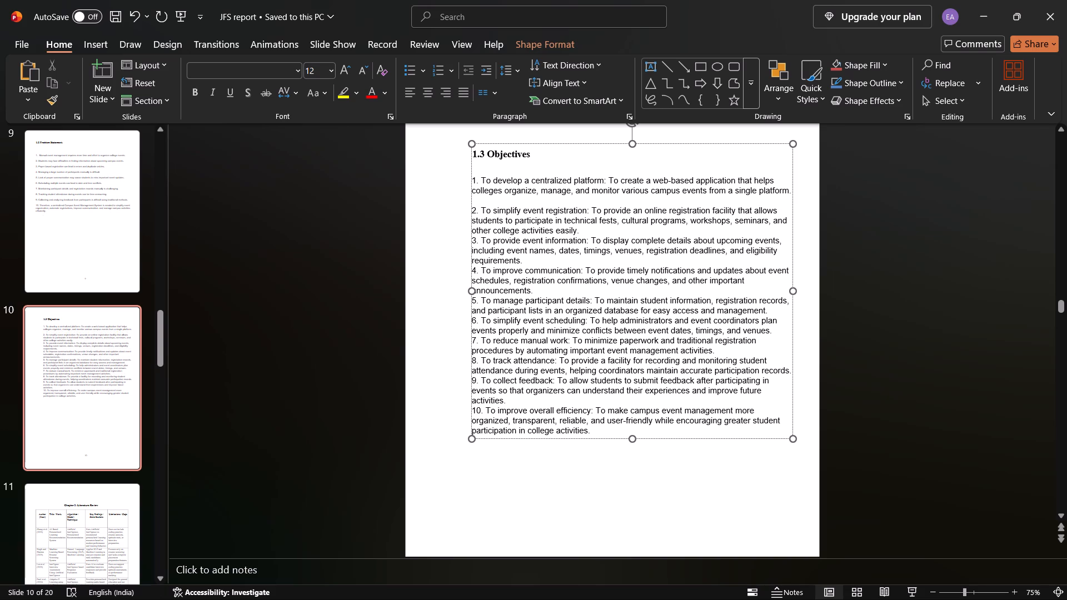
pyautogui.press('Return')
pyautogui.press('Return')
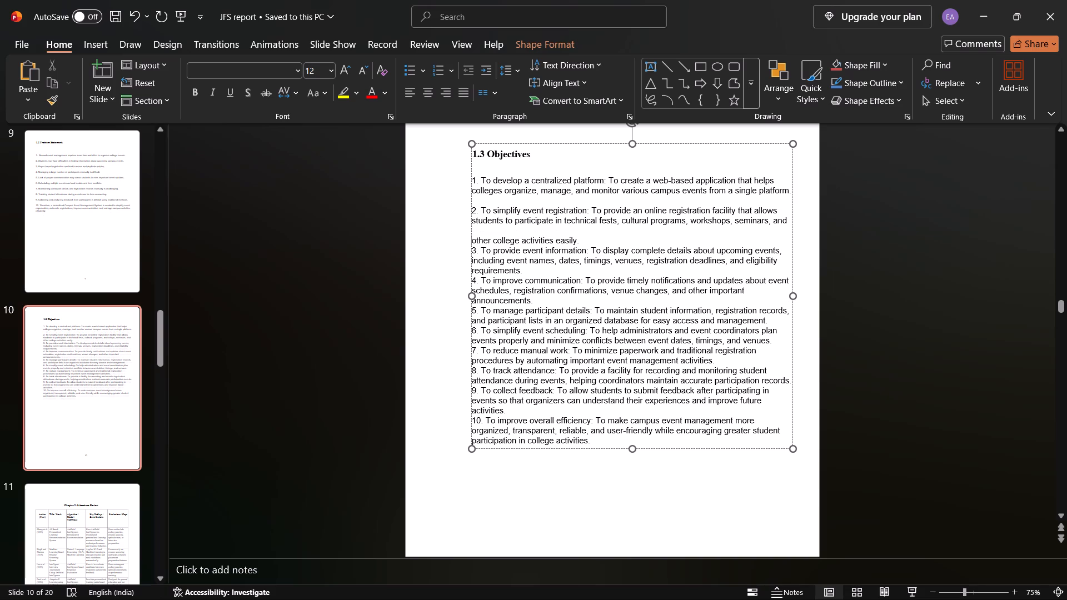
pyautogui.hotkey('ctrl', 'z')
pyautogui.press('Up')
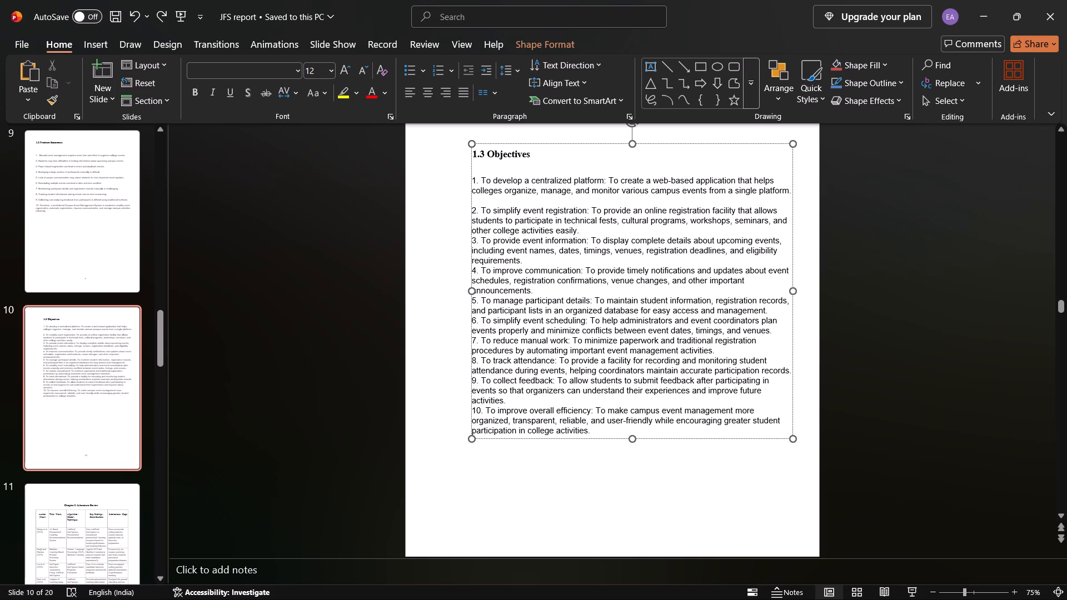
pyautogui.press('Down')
# Insert a blank line after each of points 2, 3 and 4 of the objectives on slide 10.
pyautogui.click(585, 229)
pyautogui.press('Return')
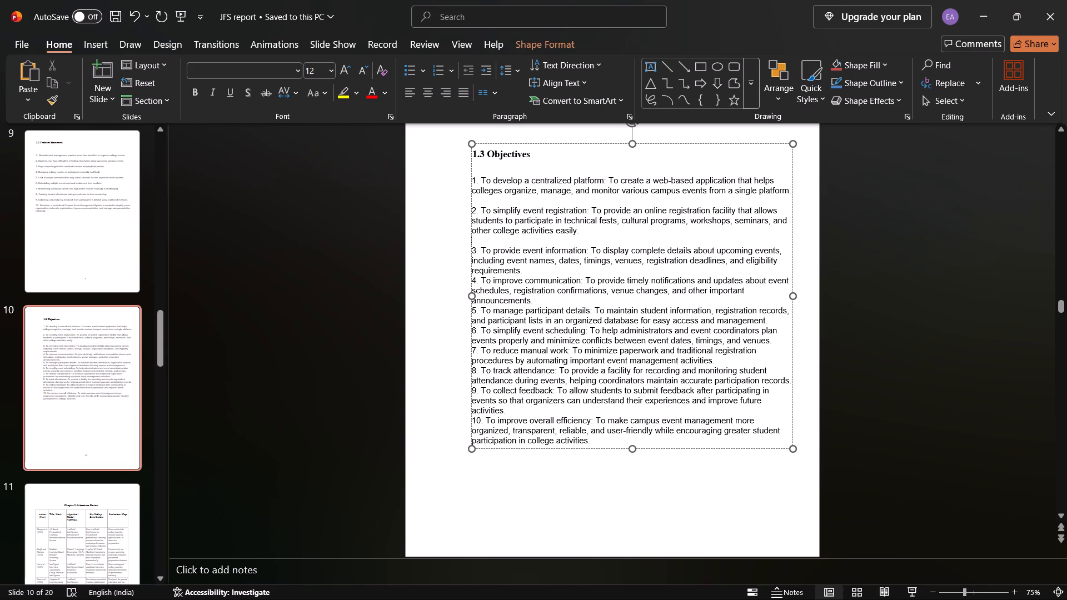
pyautogui.press('Down')
pyautogui.click(517, 274)
pyautogui.click(523, 272)
pyautogui.press('Return')
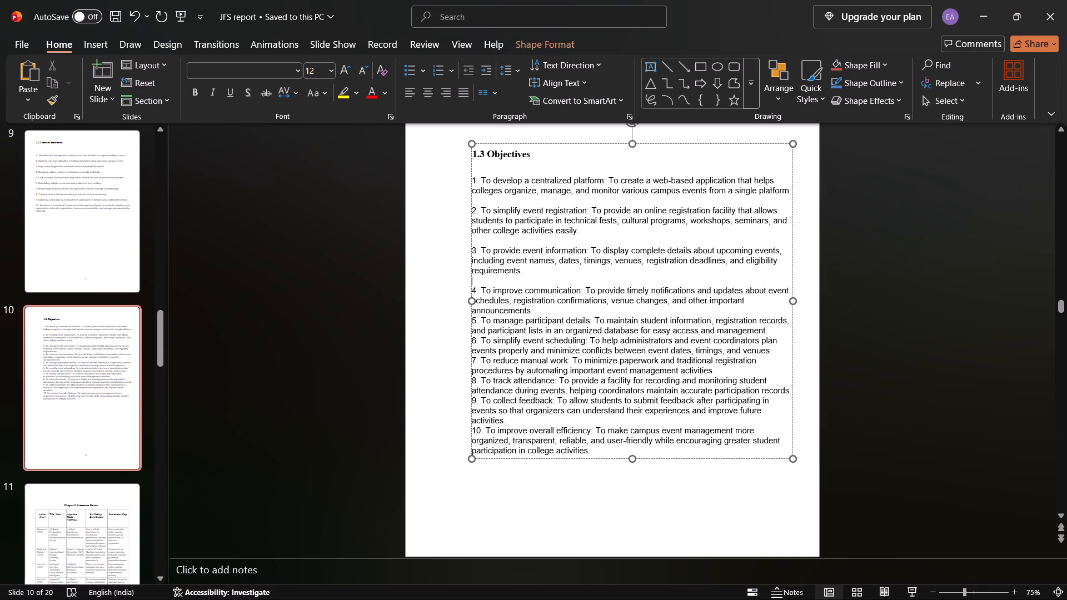
pyautogui.click(535, 313)
pyautogui.press('Return')
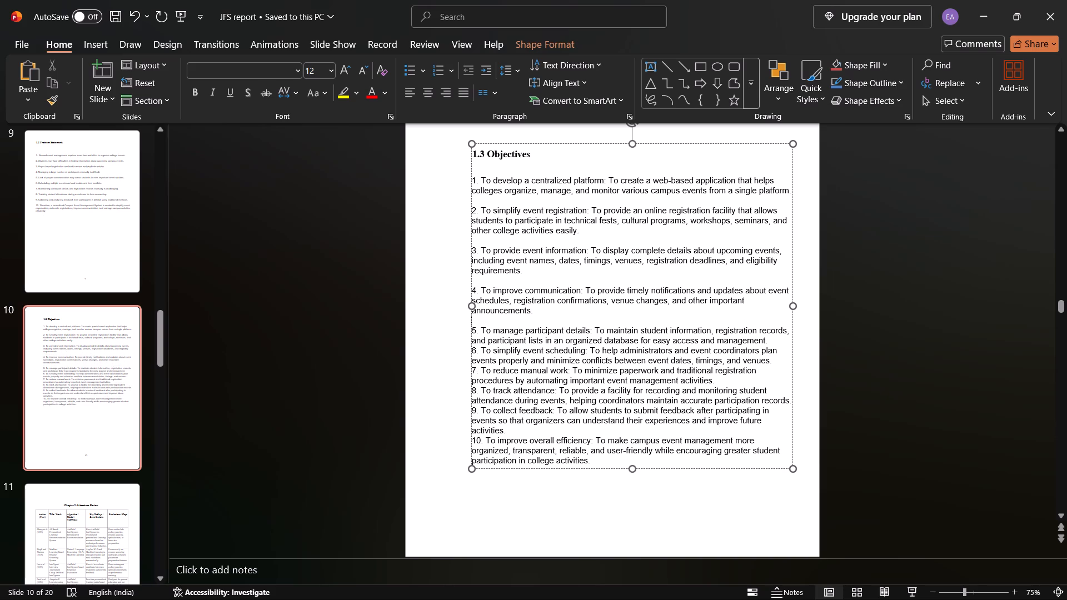
# Add a line break at the end of each of points 5, 6 and 7 to space out the objectives on slide 10.
pyautogui.click(767, 336)
pyautogui.press('Return')
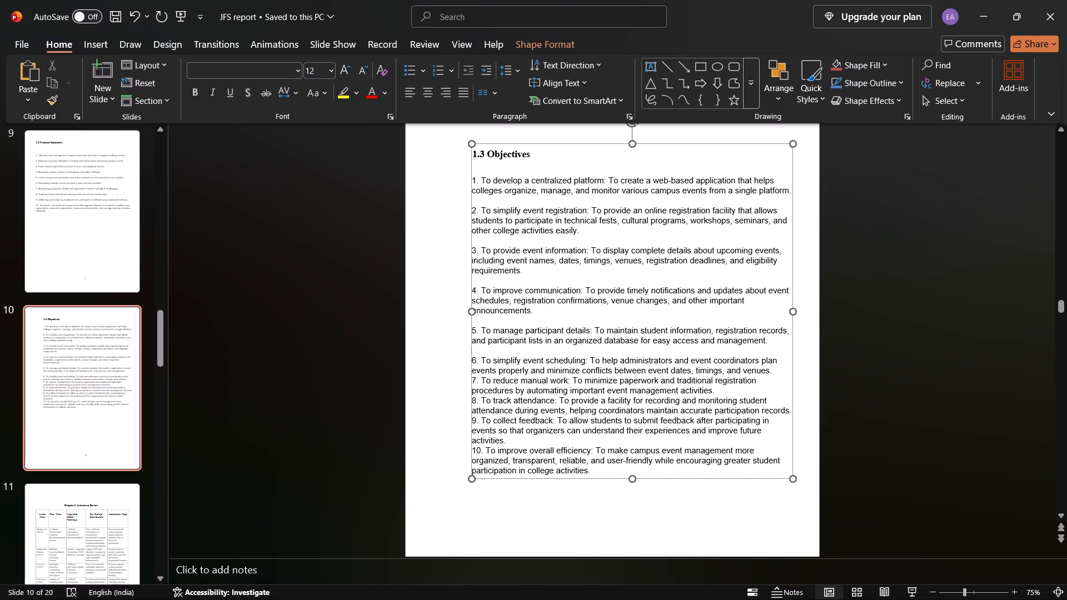
pyautogui.click(769, 366)
pyautogui.press('Return')
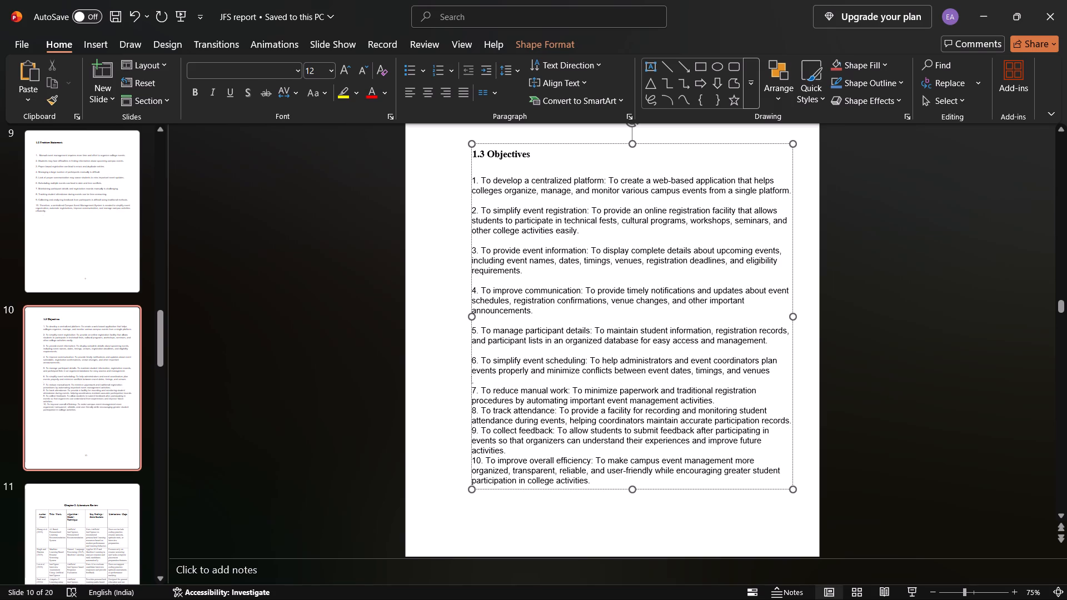
pyautogui.click(722, 403)
pyautogui.press('Return')
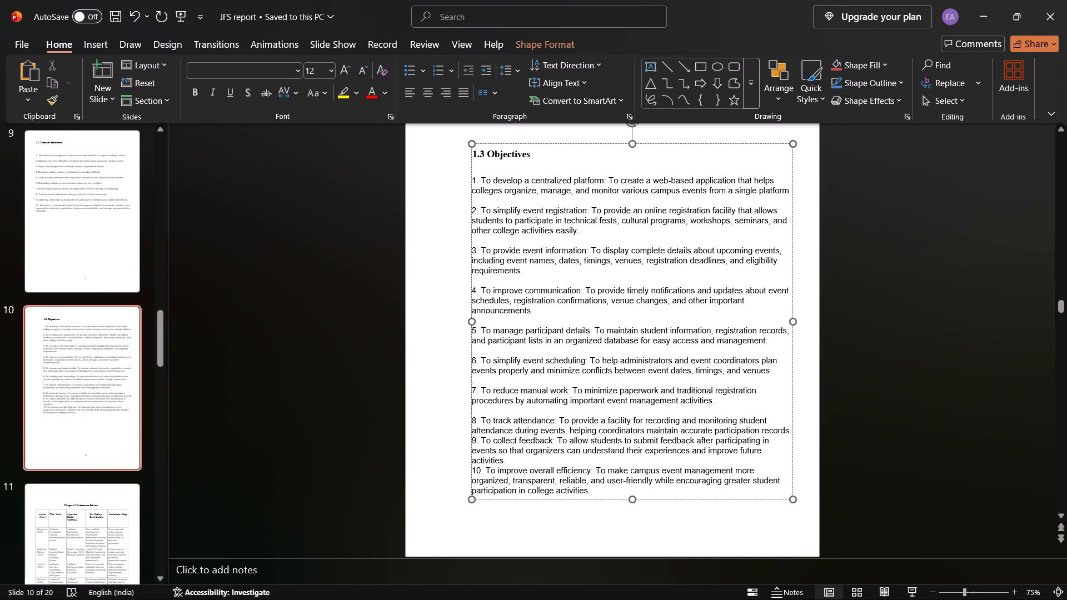
# Add a line break at the end of points 8 and 9 on slide 10, and deselect the text box.
pyautogui.click(787, 430)
pyautogui.press('Return')
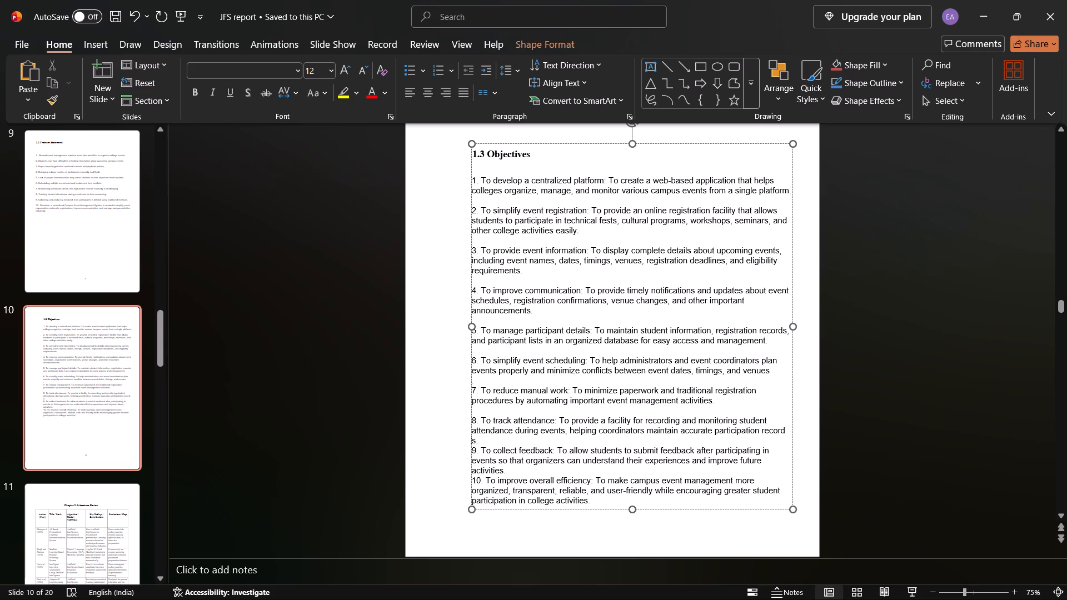
pyautogui.hotkey('ctrl', 'z')
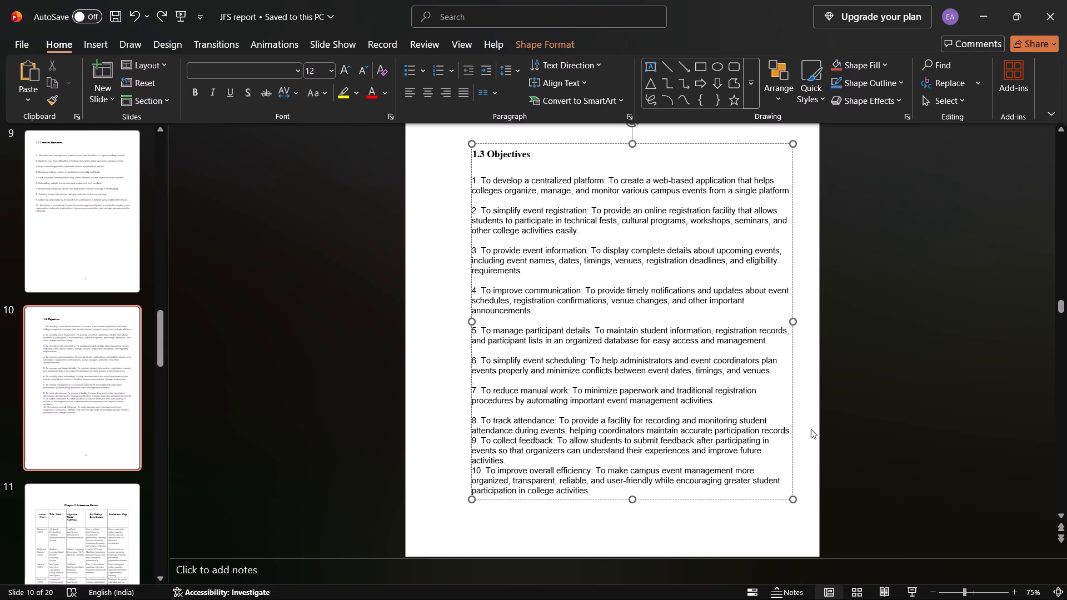
pyautogui.press('Right')
pyautogui.press('Return')
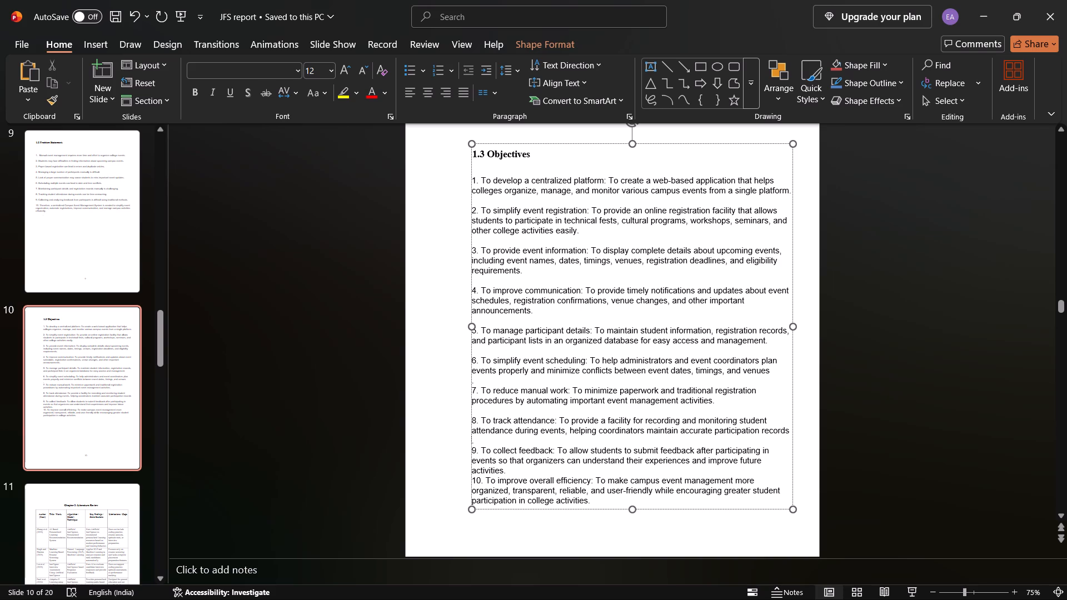
pyautogui.click(503, 473)
pyautogui.press('Return')
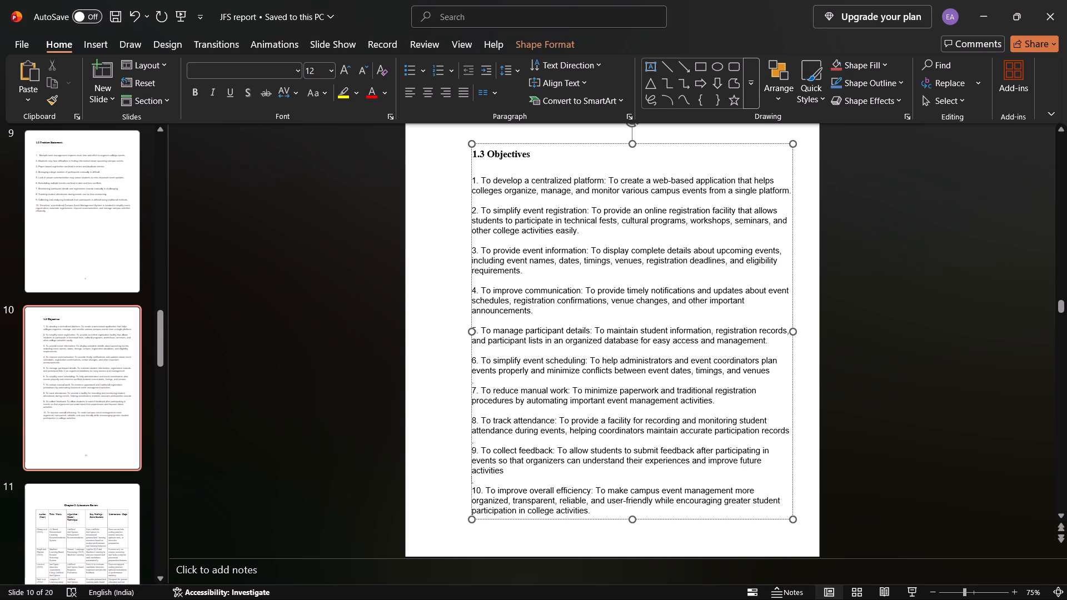
pyautogui.click(420, 396)
# View the Chapter 2: Literature Review table on slide 11.
pyautogui.scroll(-2, 420, 396)
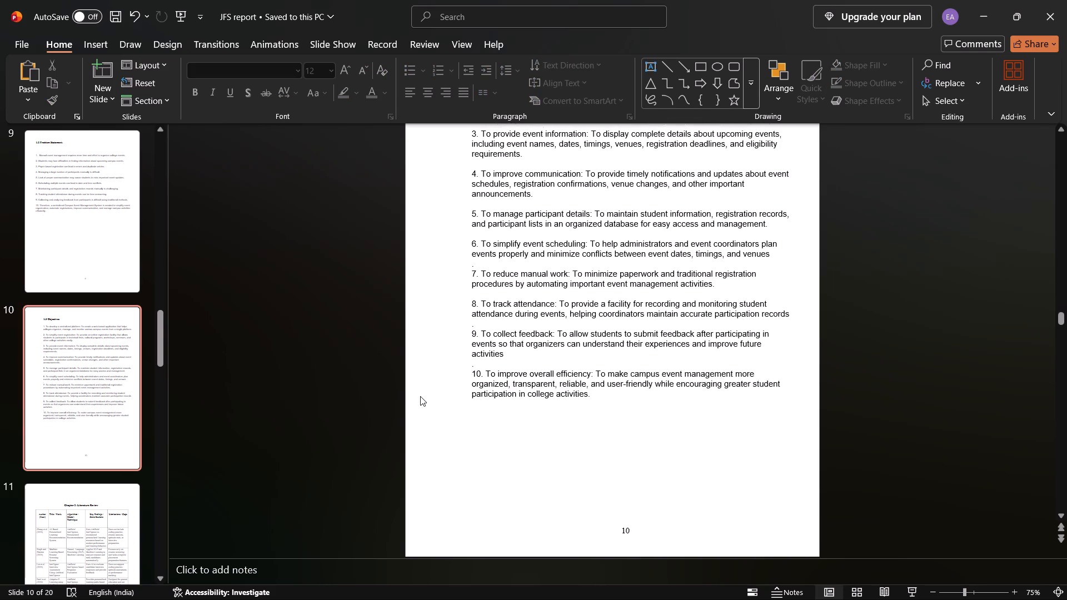
pyautogui.scroll(-2, 420, 396)
pyautogui.scroll(3, 420, 396)
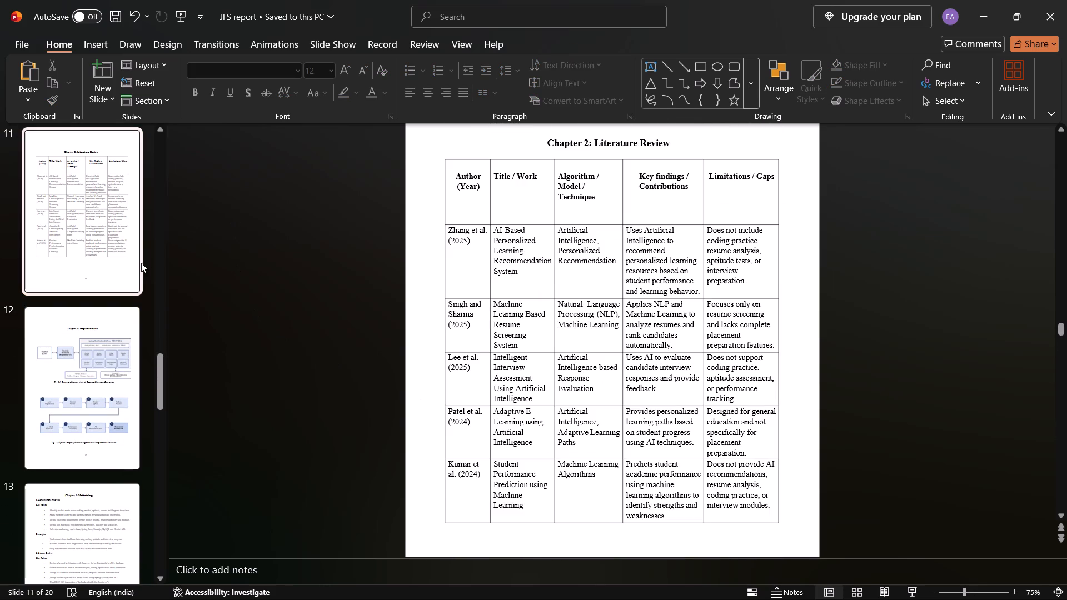
# Review the abstract on slide 6, the objectives on slide 10 and the chapter slides 11 to 13.
pyautogui.scroll(3, 14, 219)
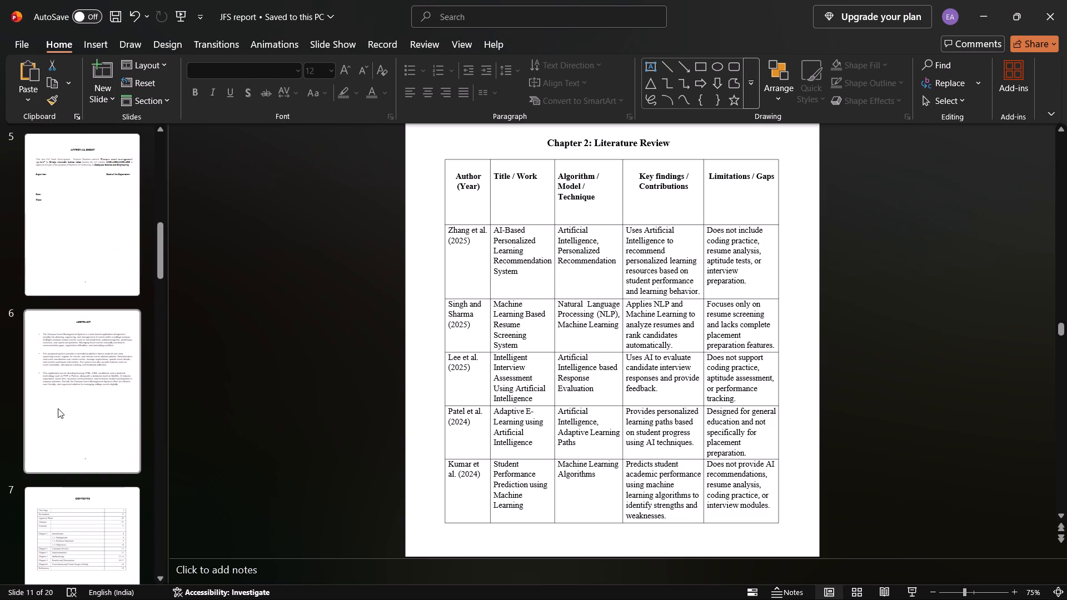
pyautogui.click(58, 408)
pyautogui.scroll(-2, 58, 408)
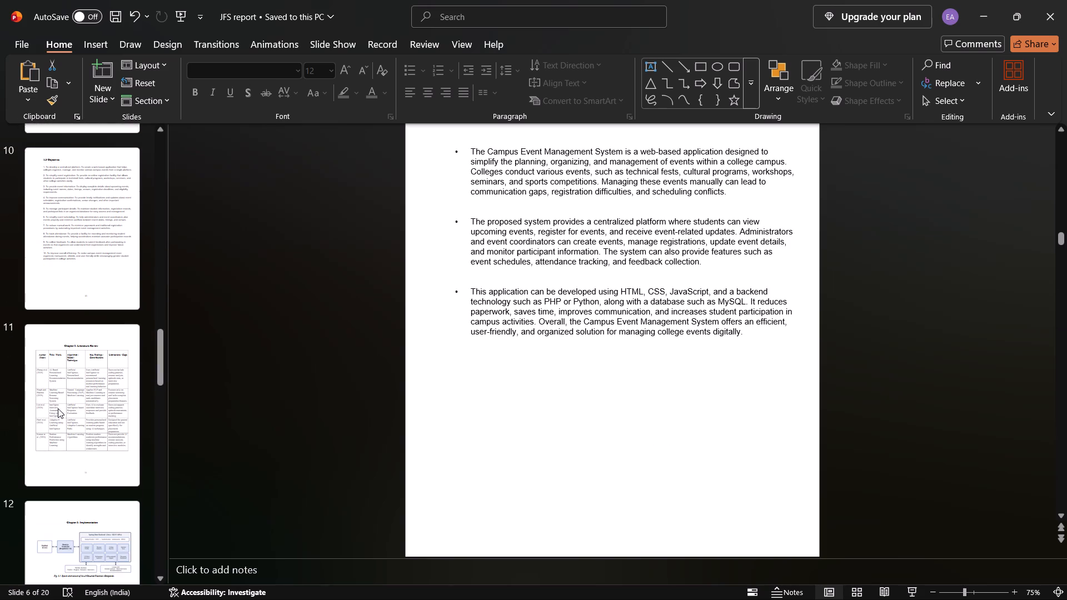
pyautogui.scroll(-1, 58, 408)
pyautogui.click(63, 197)
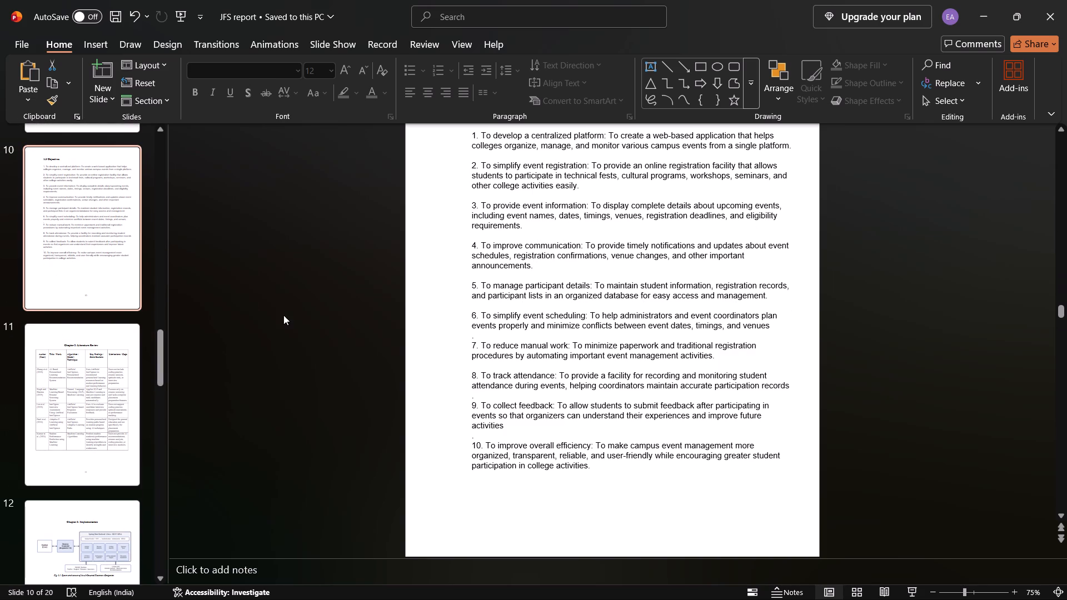
pyautogui.scroll(-1, 435, 323)
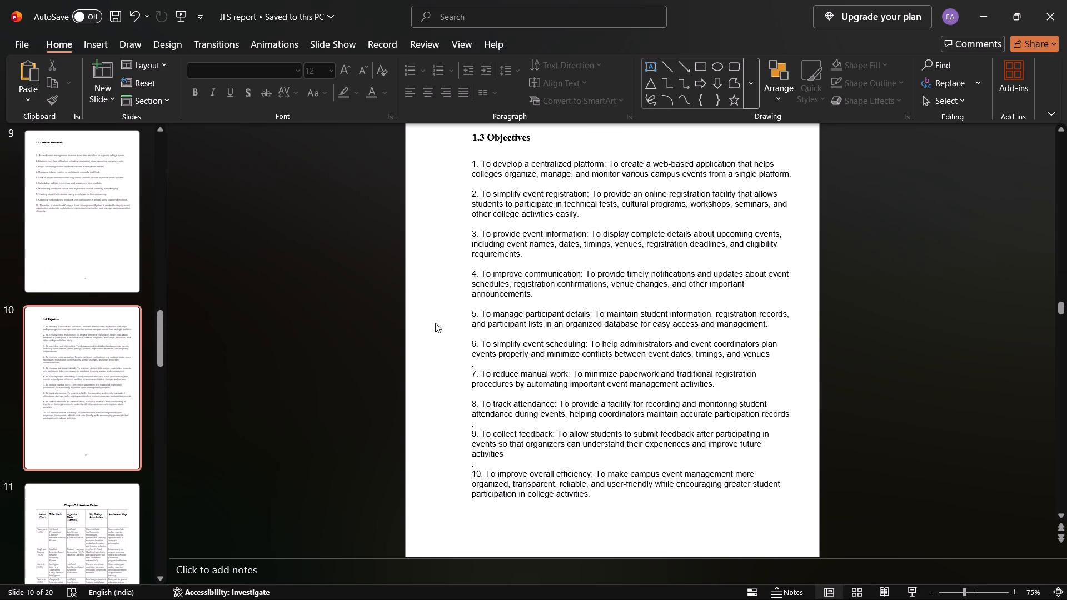
pyautogui.scroll(-1, 435, 323)
pyautogui.scroll(1, 435, 323)
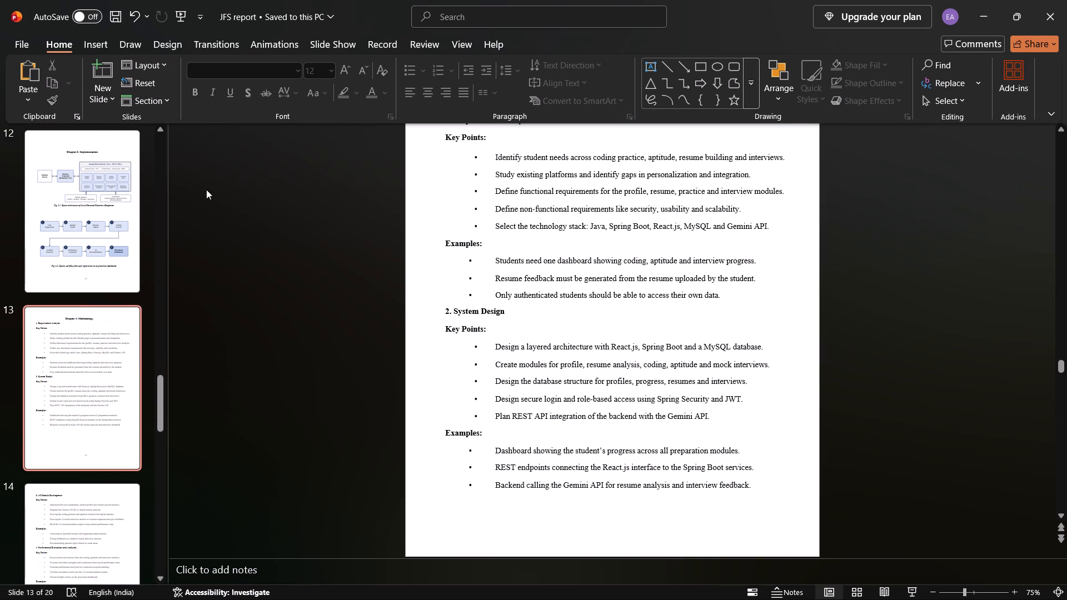
pyautogui.click(133, 234)
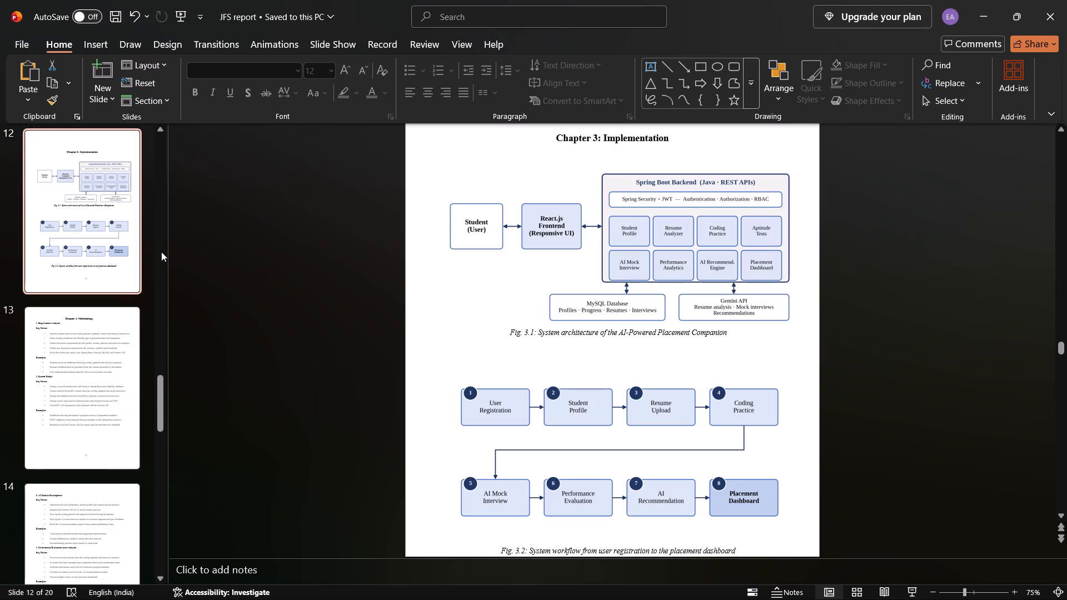
pyautogui.scroll(1, 156, 252)
pyautogui.click(104, 297)
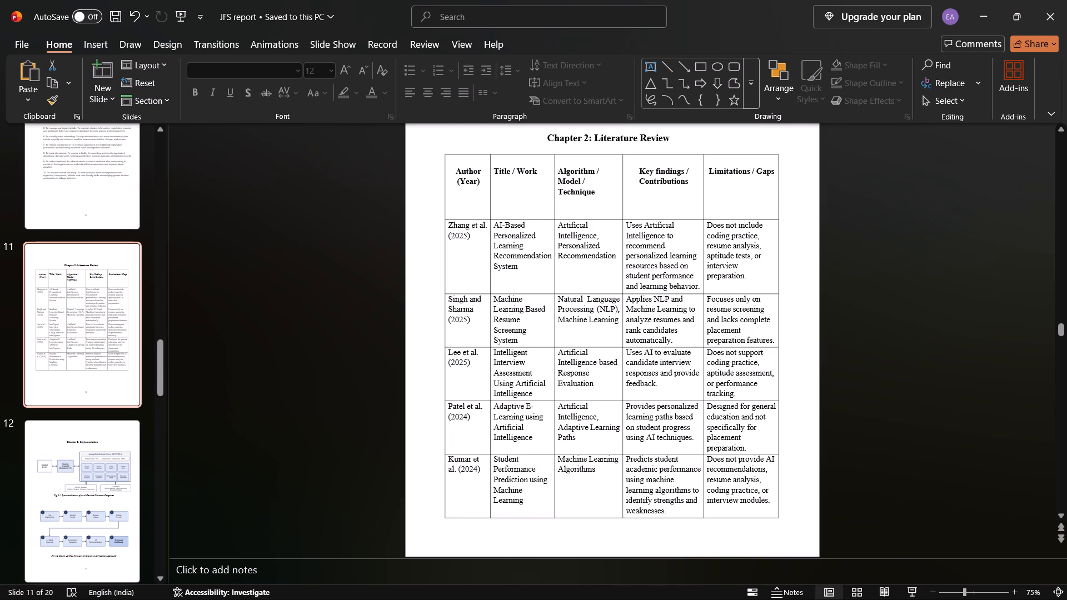
# Compare the reworked slides 8 to 10 with the Literature Review table on slide 11.
pyautogui.scroll(1, 602, 175)
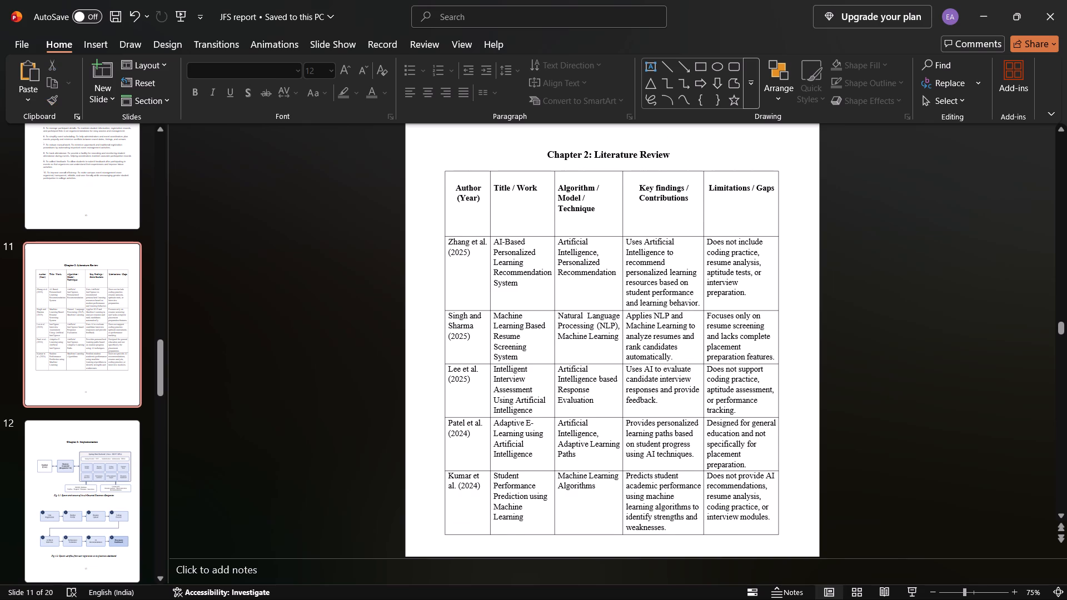
pyautogui.scroll(2, 602, 175)
pyautogui.scroll(-1, 602, 175)
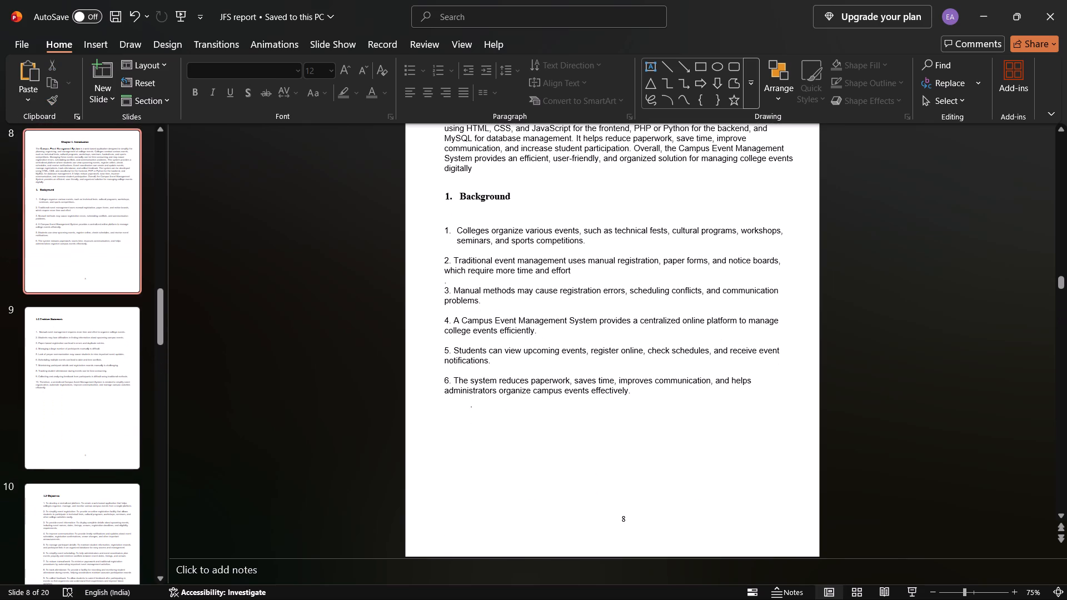
pyautogui.scroll(-4, 602, 175)
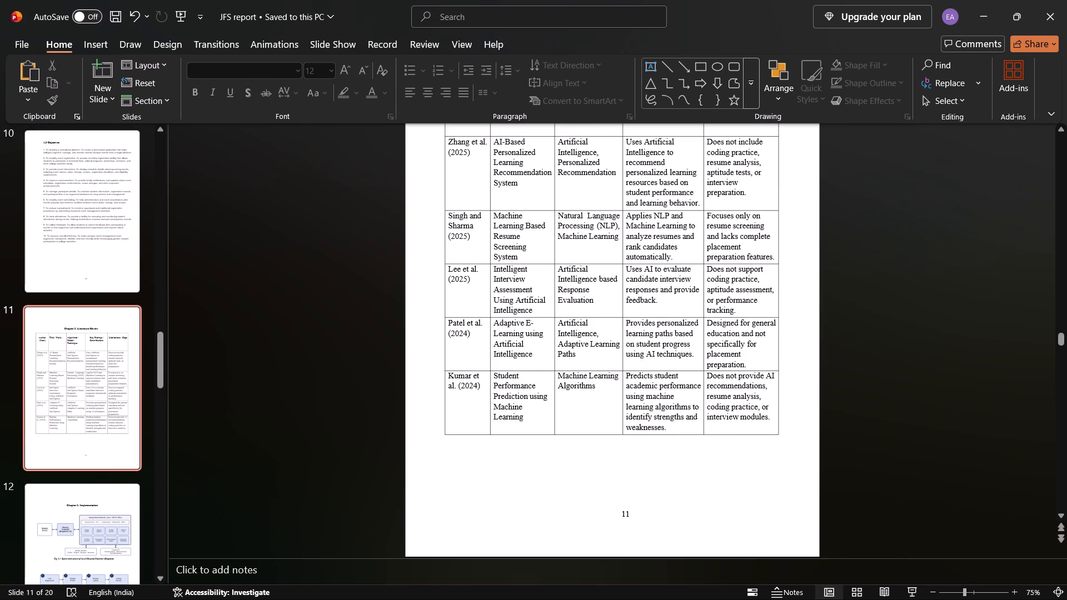
pyautogui.scroll(3, 602, 175)
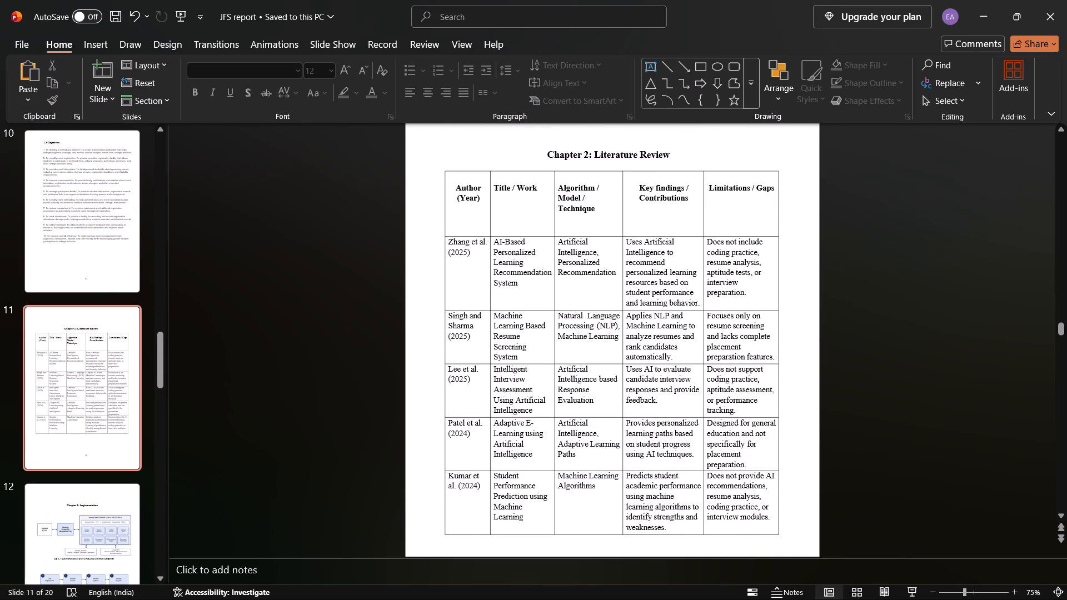
pyautogui.scroll(1, 602, 175)
pyautogui.scroll(-3, 602, 175)
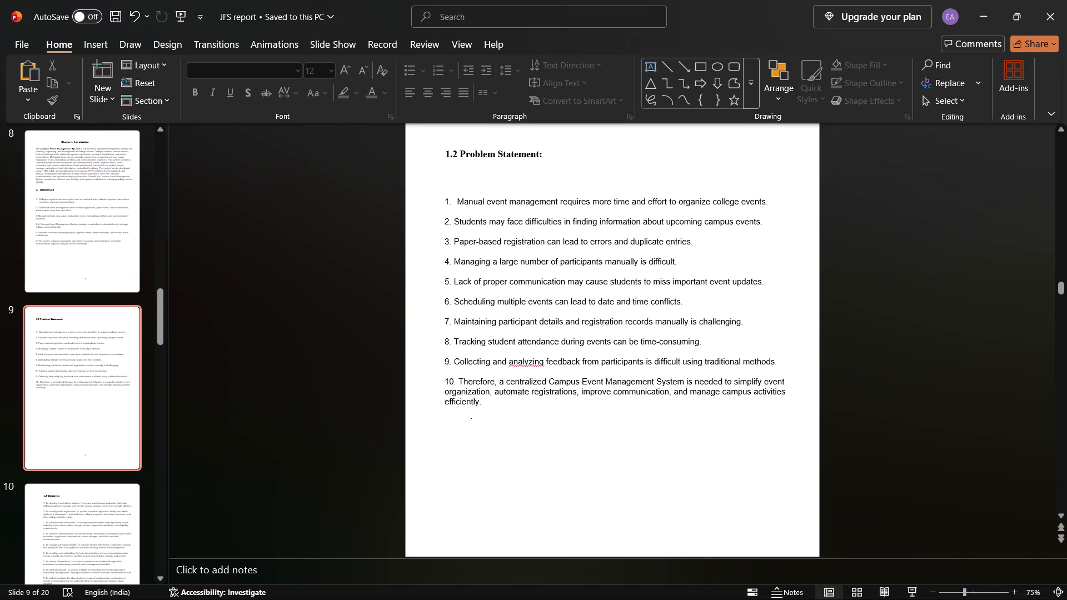
pyautogui.scroll(-3, 602, 175)
pyautogui.scroll(1, 602, 175)
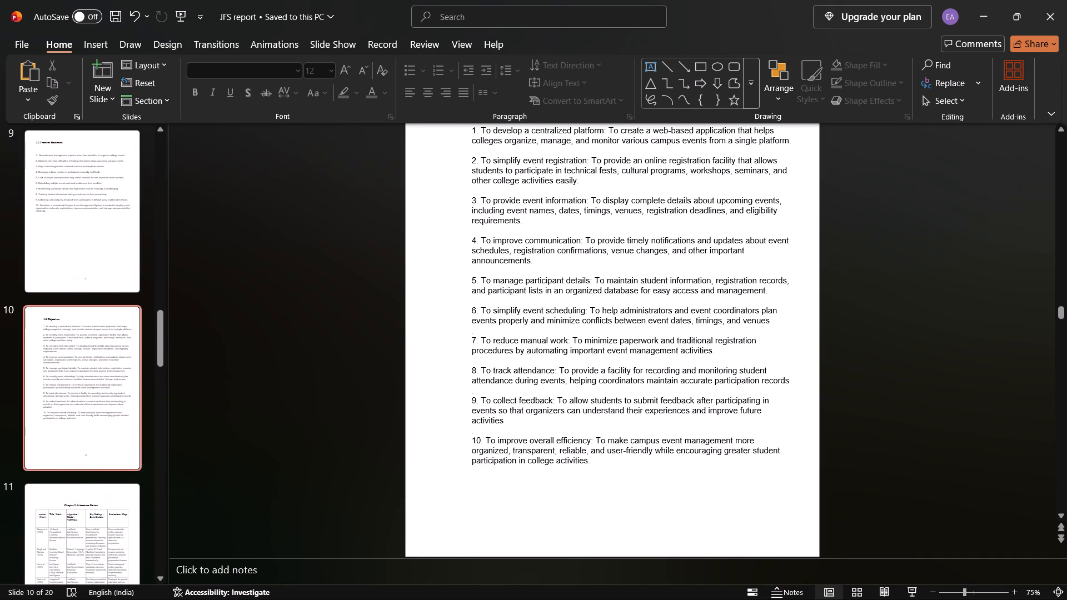
pyautogui.scroll(1, 602, 175)
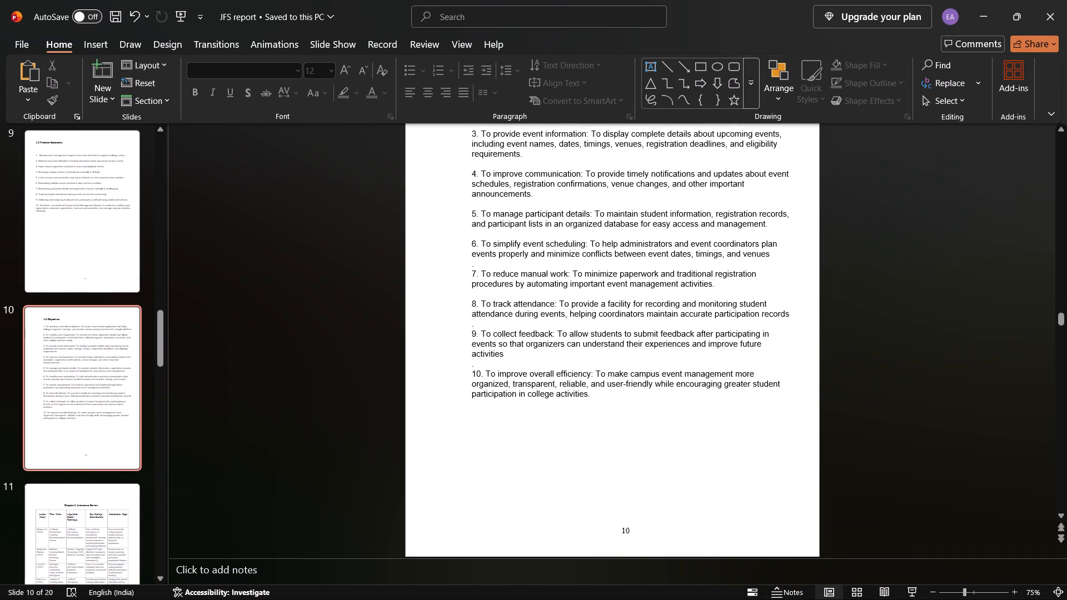
pyautogui.scroll(1, 602, 175)
pyautogui.scroll(-1, 602, 175)
# Look back through slides 16 to 11, then examine the Chapter 3: Implementation diagrams on slide 12.
pyautogui.scroll(1, 602, 175)
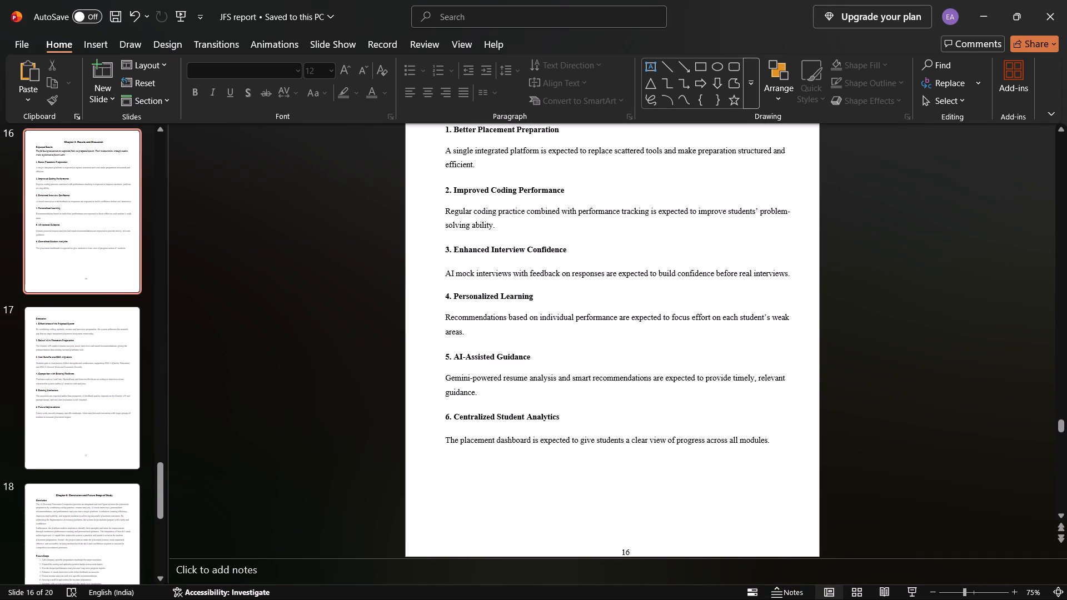
pyautogui.scroll(3, 602, 175)
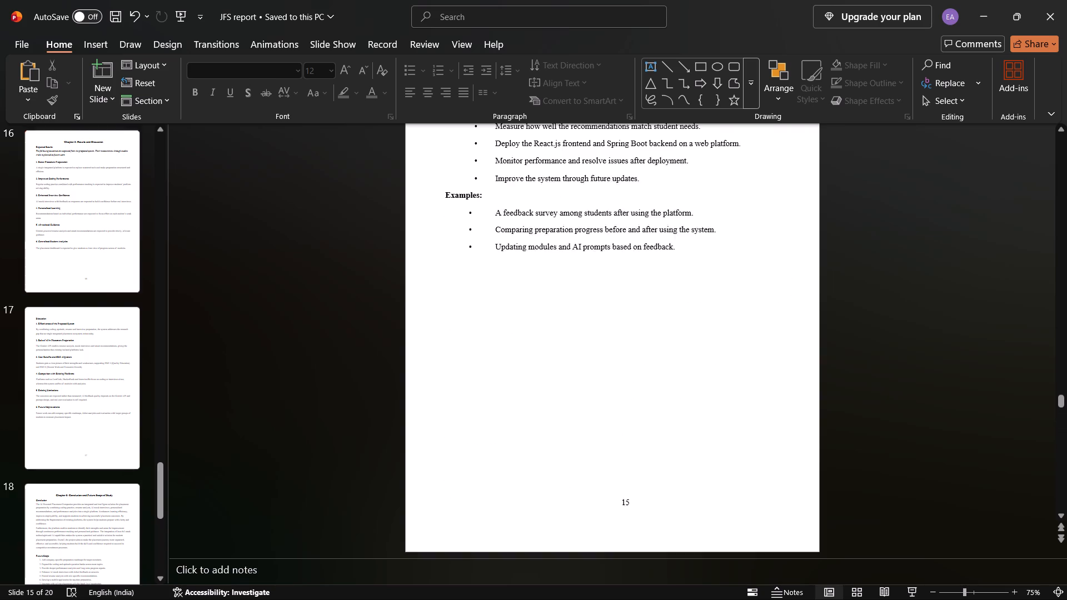
pyautogui.scroll(4, 602, 175)
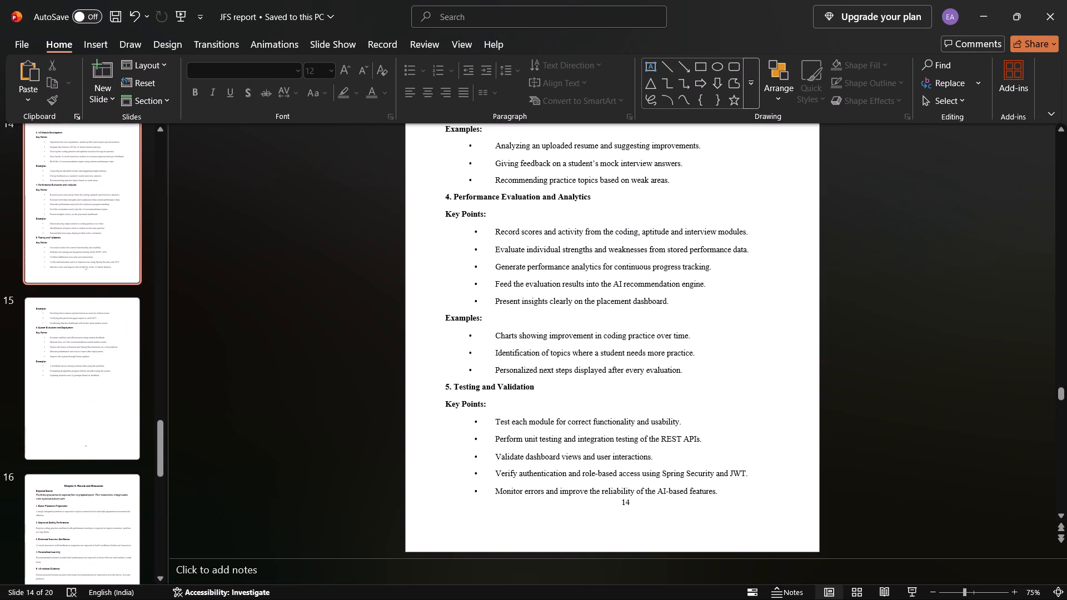
pyautogui.scroll(7, 602, 175)
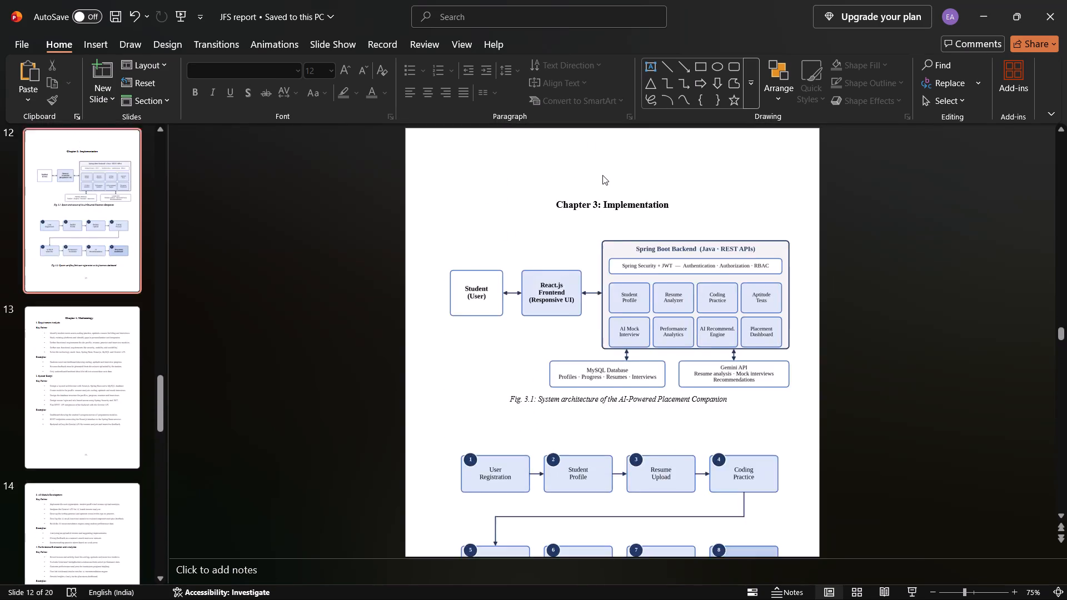
pyautogui.scroll(1, 602, 175)
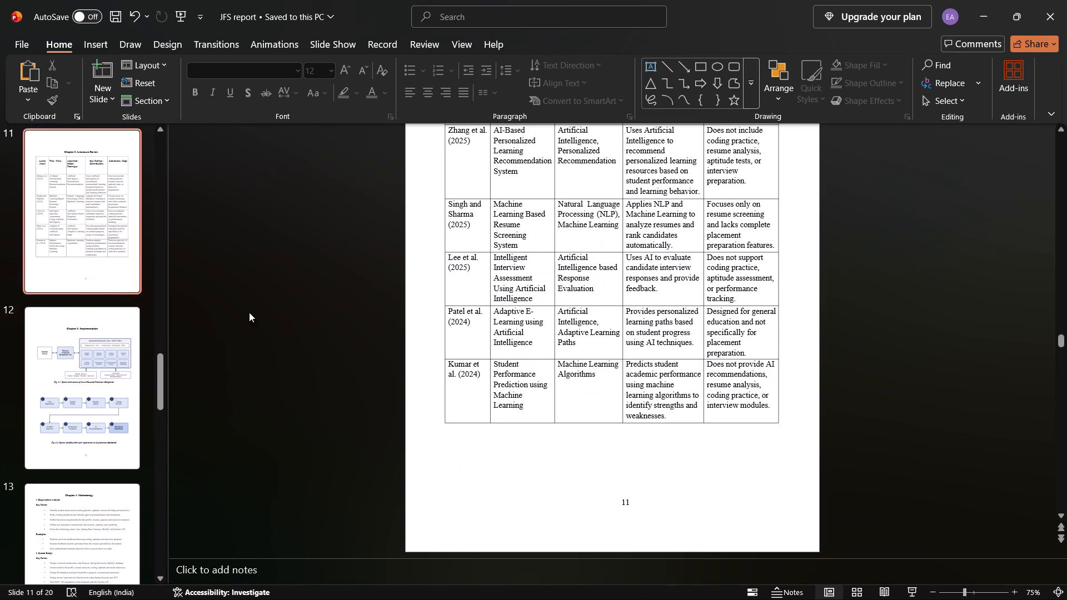
pyautogui.click(126, 347)
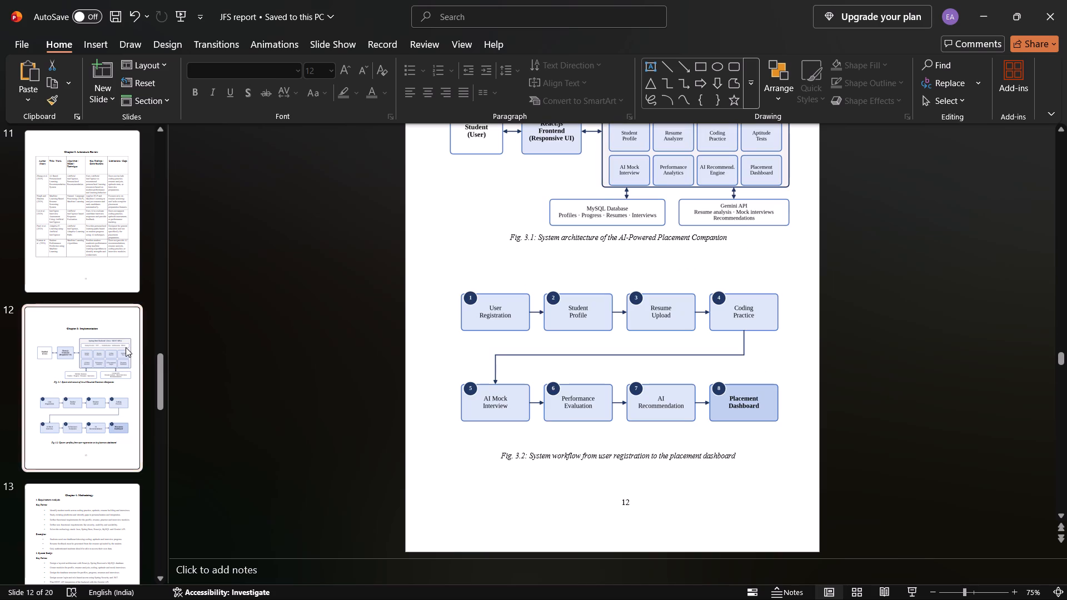
pyautogui.scroll(1, 453, 284)
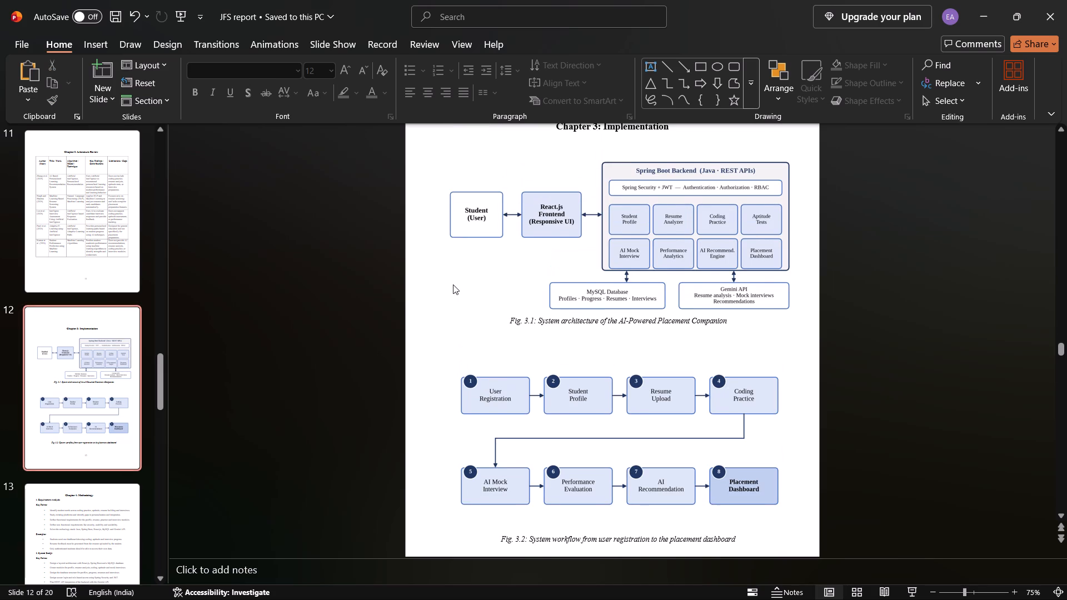
pyautogui.scroll(1, 453, 284)
pyautogui.click(125, 194)
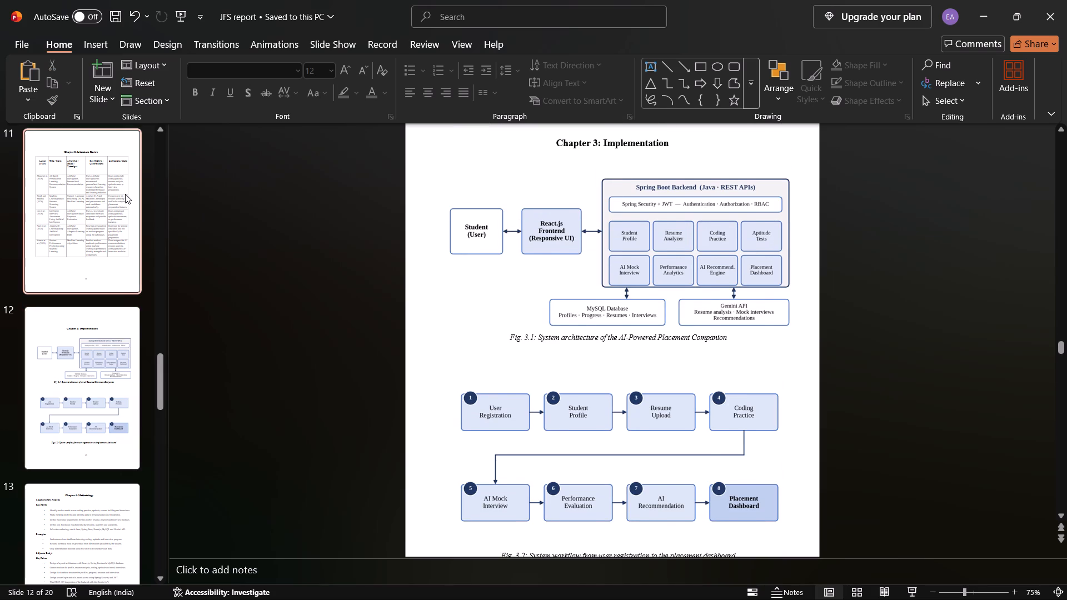
pyautogui.doubleClick(624, 147)
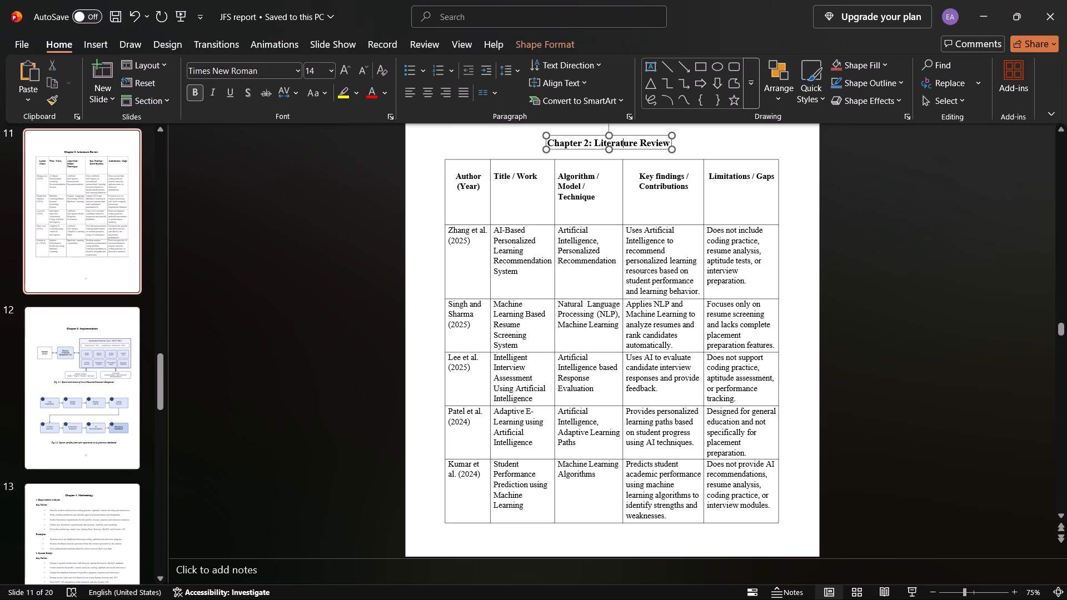
pyautogui.tripleClick(659, 143)
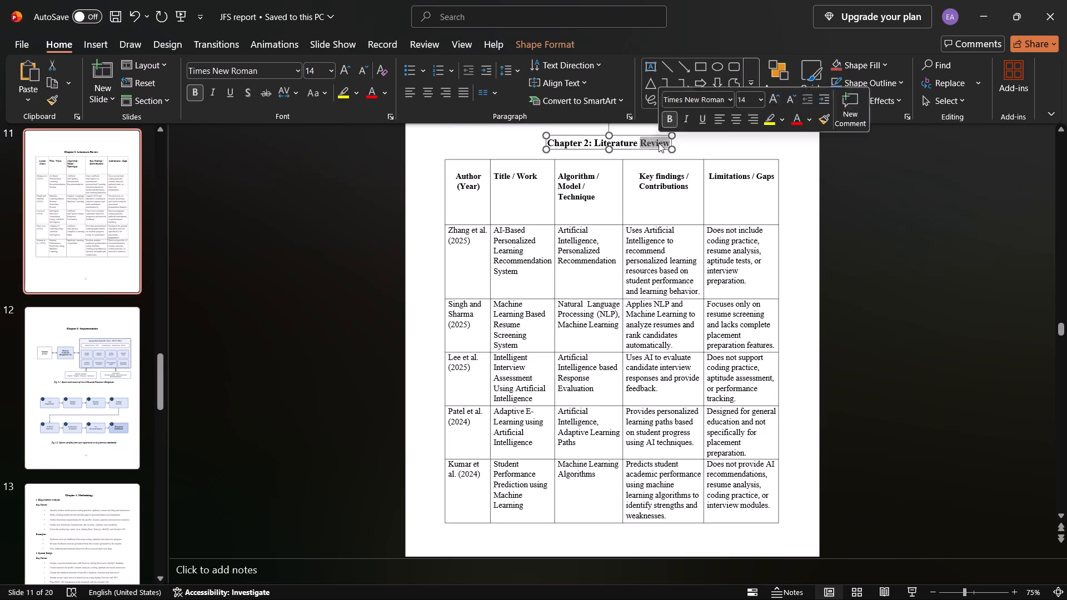
pyautogui.click(596, 137)
pyautogui.moveTo(596, 137); pyautogui.dragTo(721, 141)
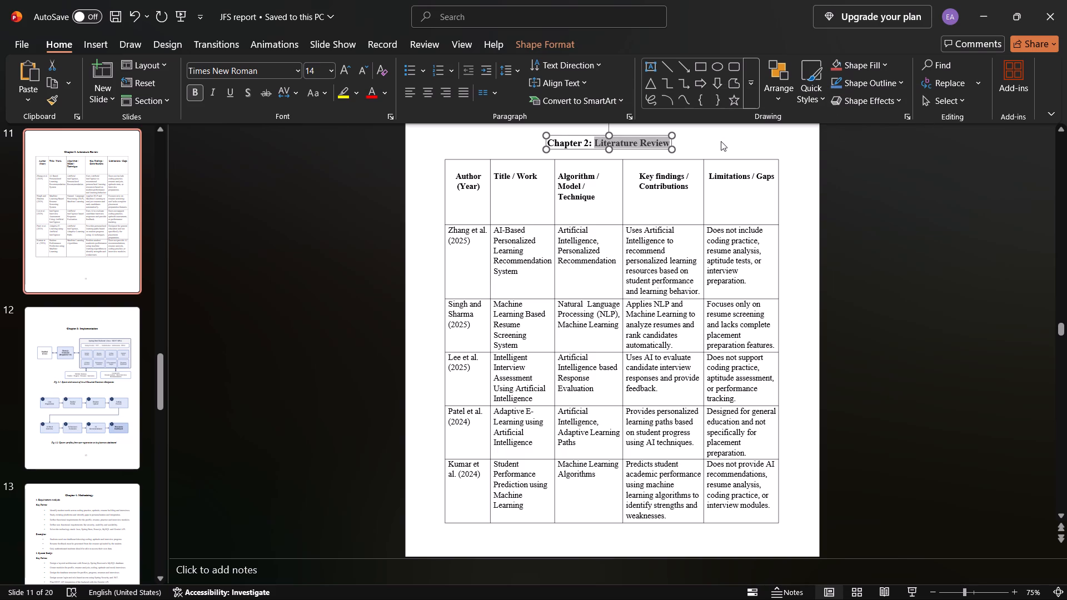
pyautogui.hotkey('ctrl', 'c')
pyautogui.hotkey('ctrl', 'c')
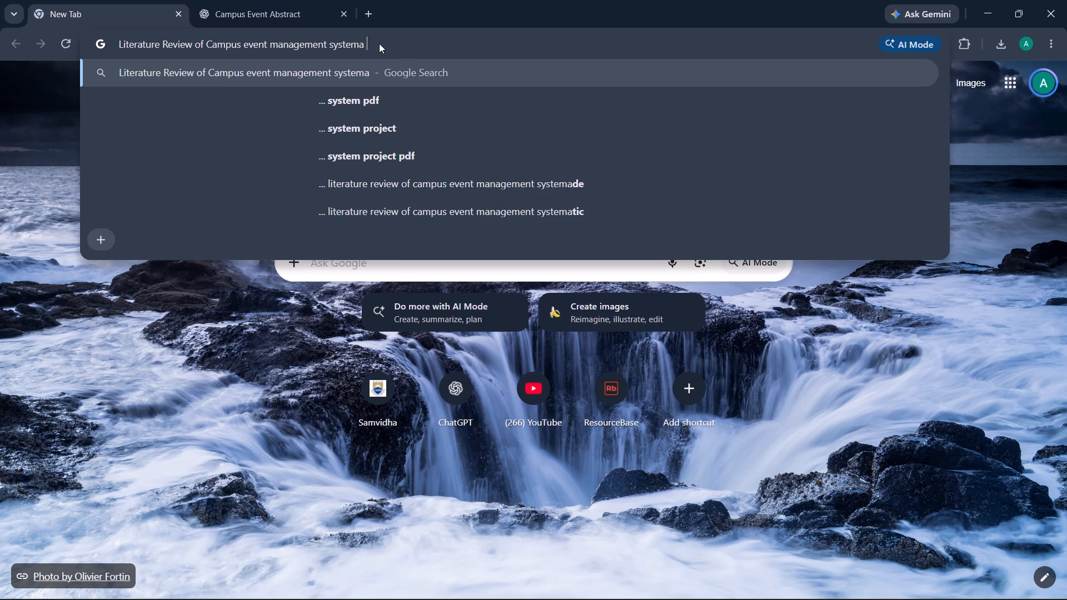
pyautogui.press('Return')
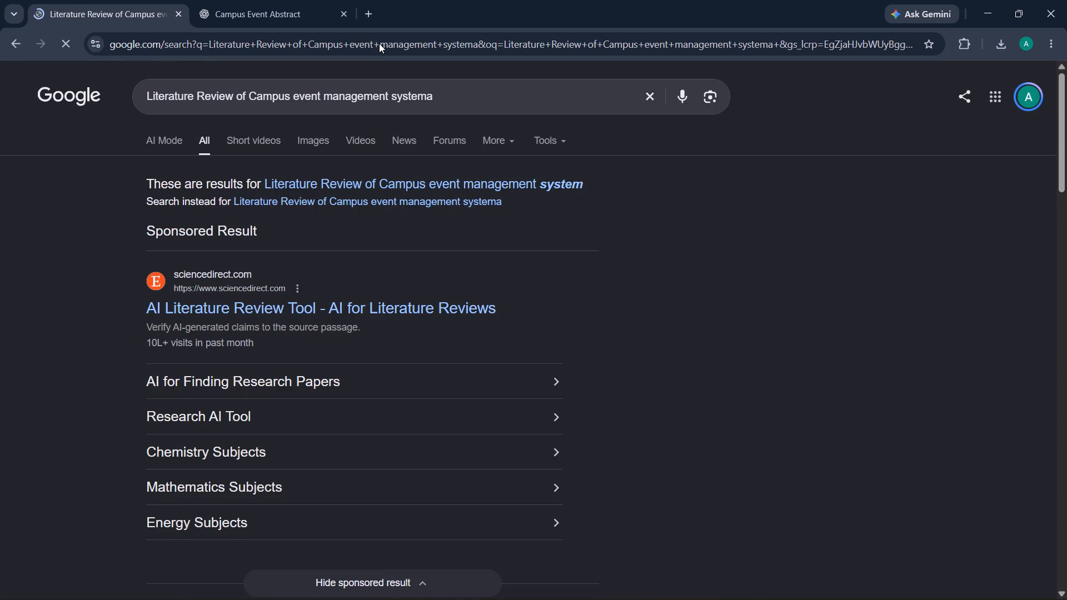
pyautogui.click(412, 175)
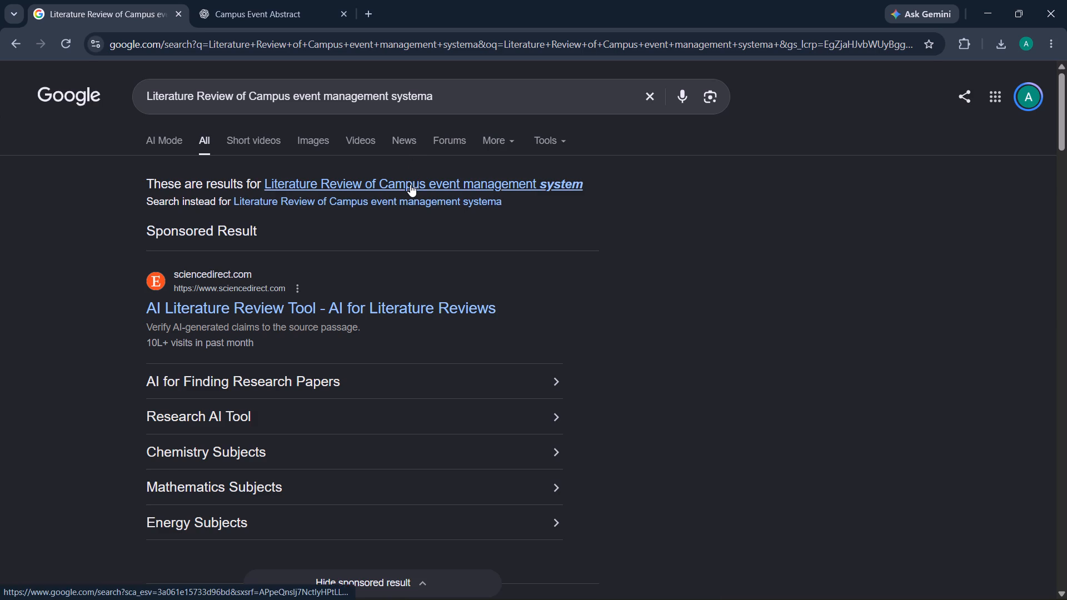
pyautogui.click(410, 184)
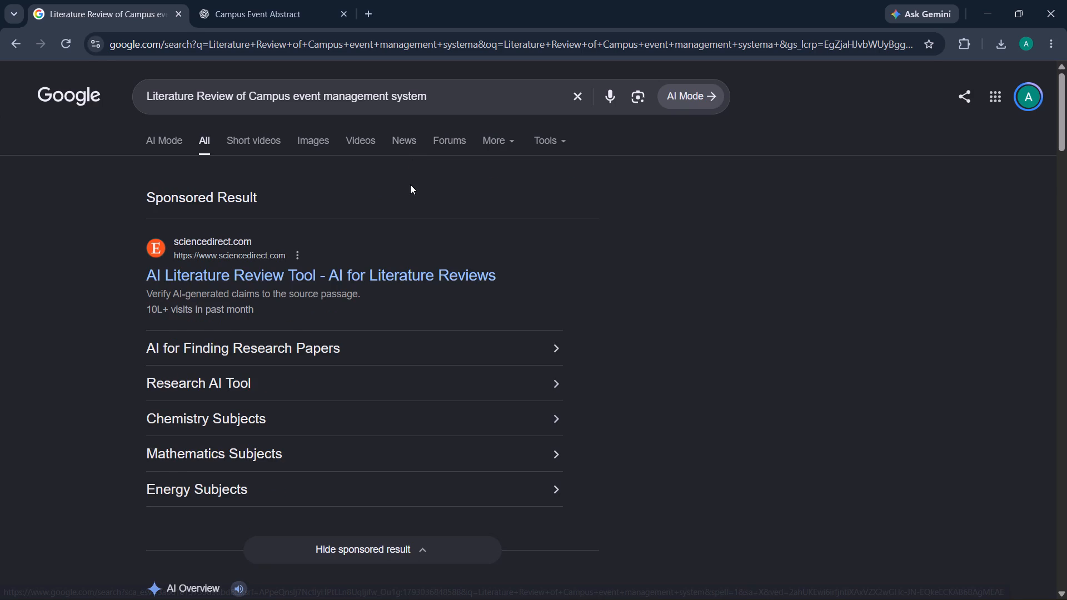
# Find IJRASET's CU-EVENTS table of authors, years and research findings in the image results and copy the image.
pyautogui.scroll(-6, 410, 184)
pyautogui.scroll(1, 410, 184)
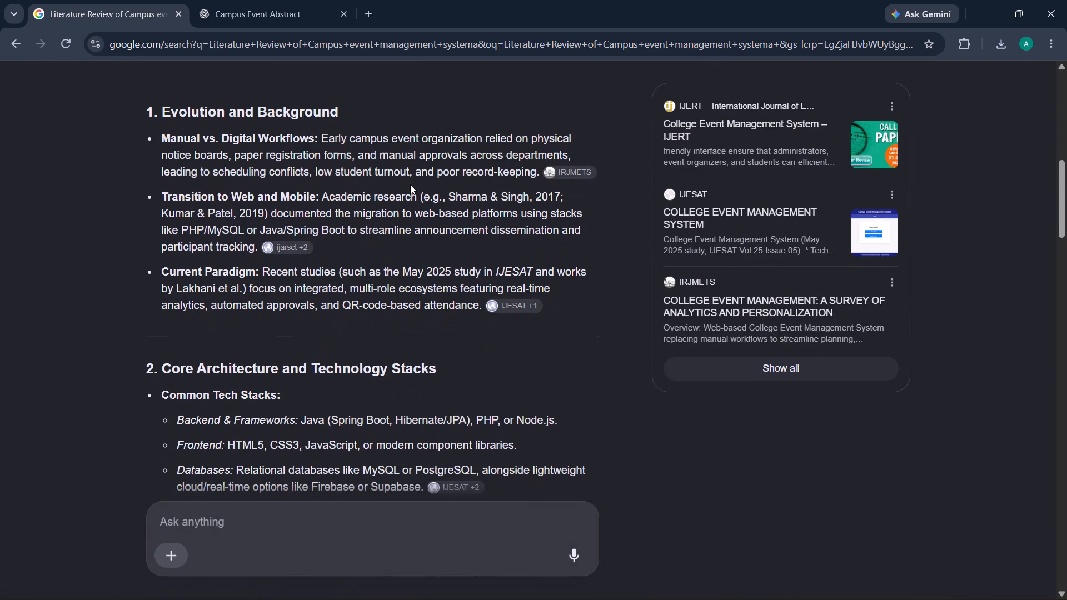
pyautogui.scroll(1, 410, 184)
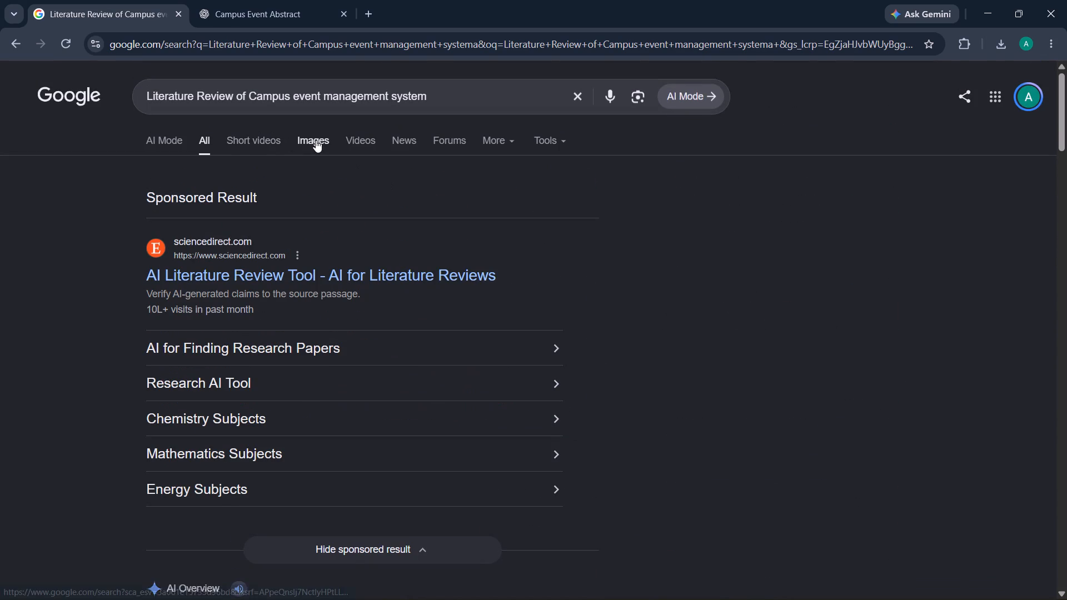
pyautogui.click(316, 140)
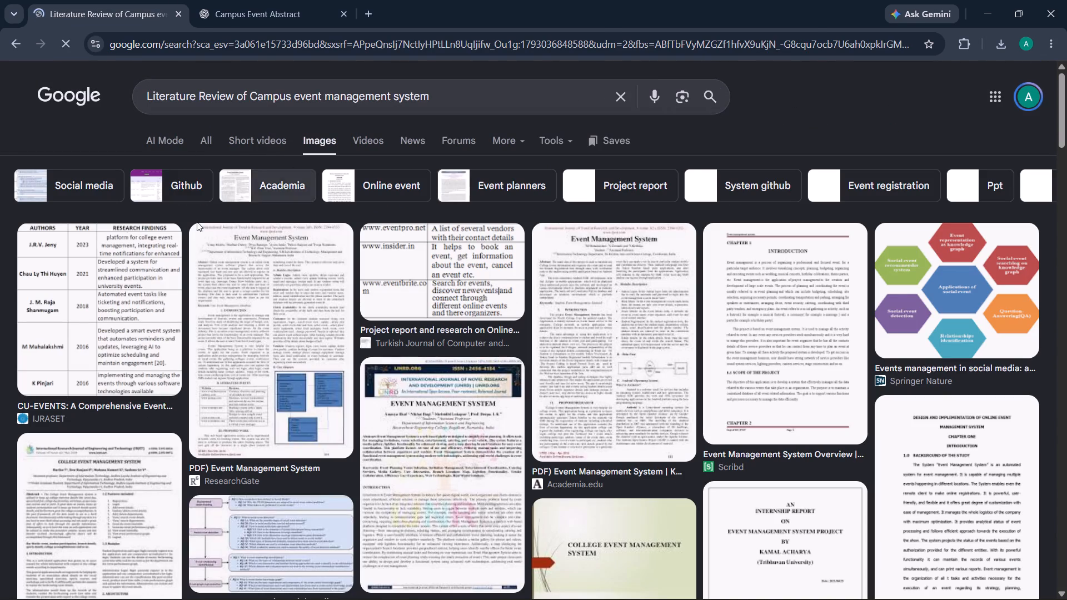
pyautogui.click(152, 254)
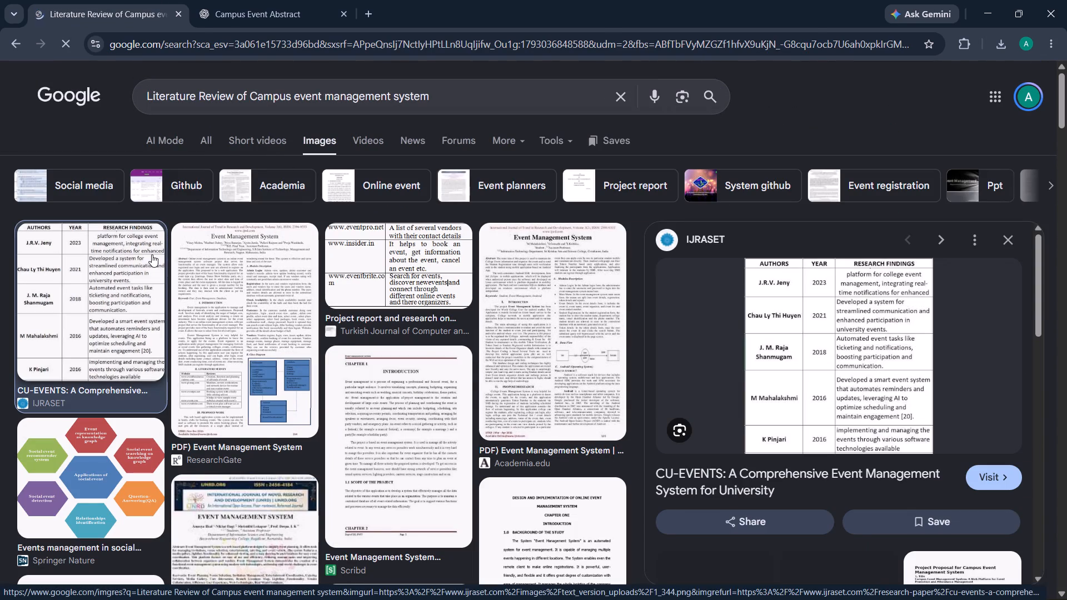
pyautogui.scroll(1, 762, 329)
pyautogui.click(762, 329)
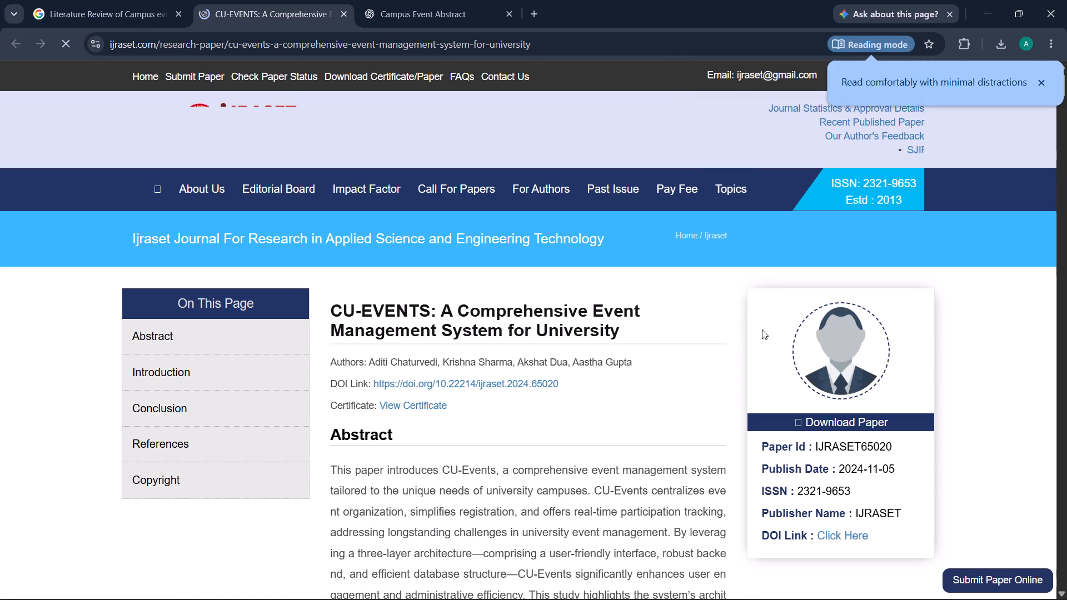
pyautogui.click(347, 17)
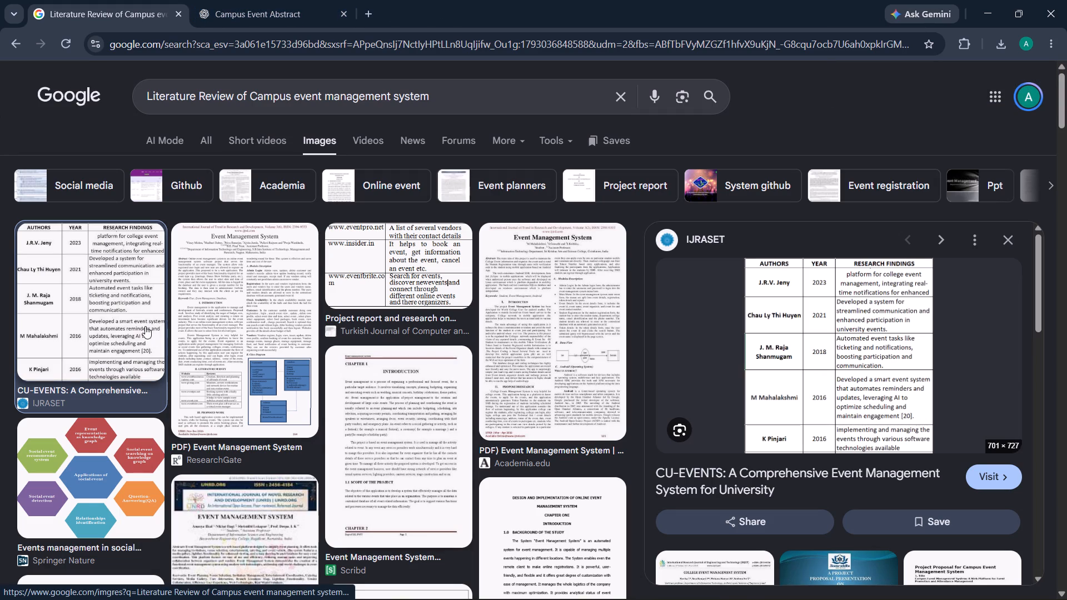
pyautogui.rightClick(778, 426)
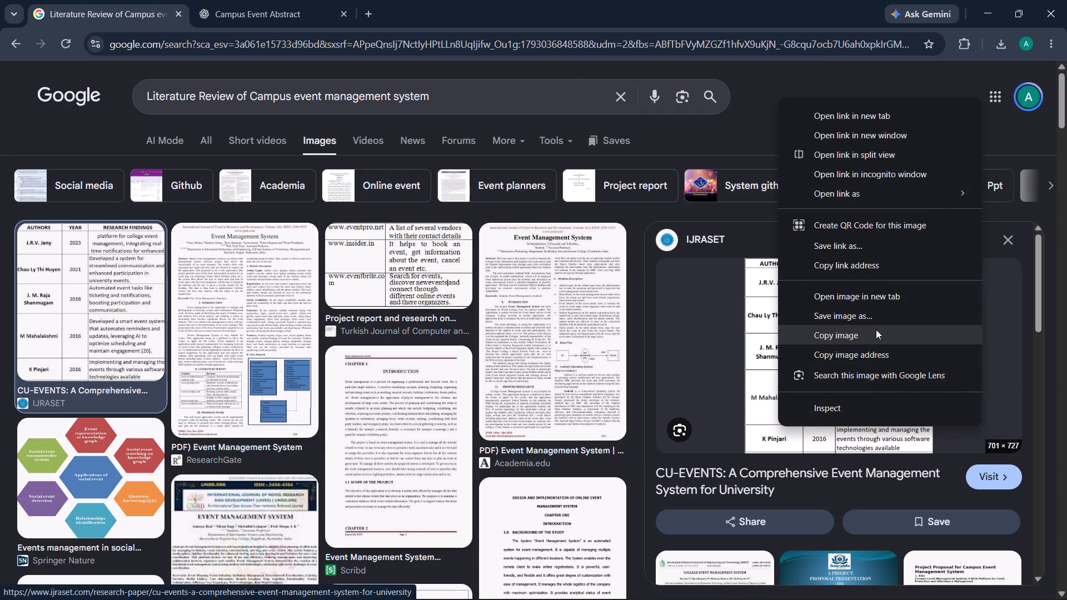
pyautogui.click(876, 329)
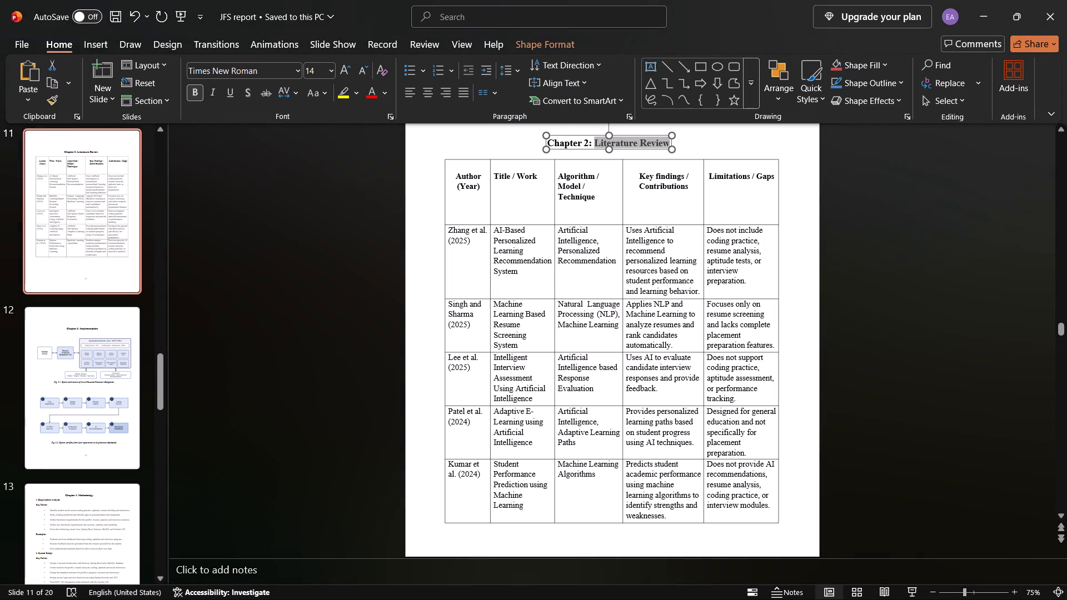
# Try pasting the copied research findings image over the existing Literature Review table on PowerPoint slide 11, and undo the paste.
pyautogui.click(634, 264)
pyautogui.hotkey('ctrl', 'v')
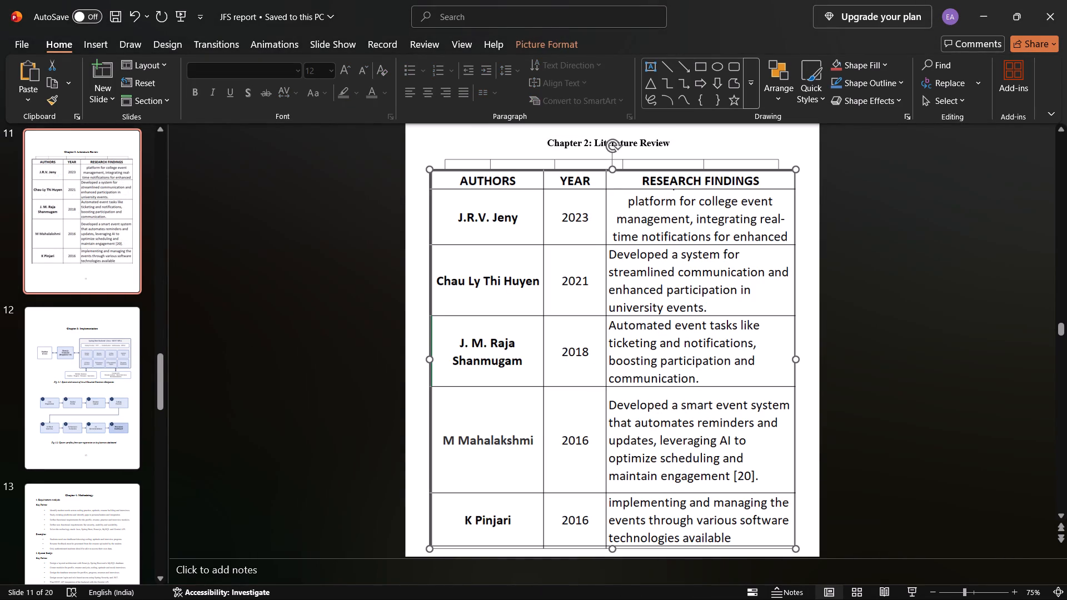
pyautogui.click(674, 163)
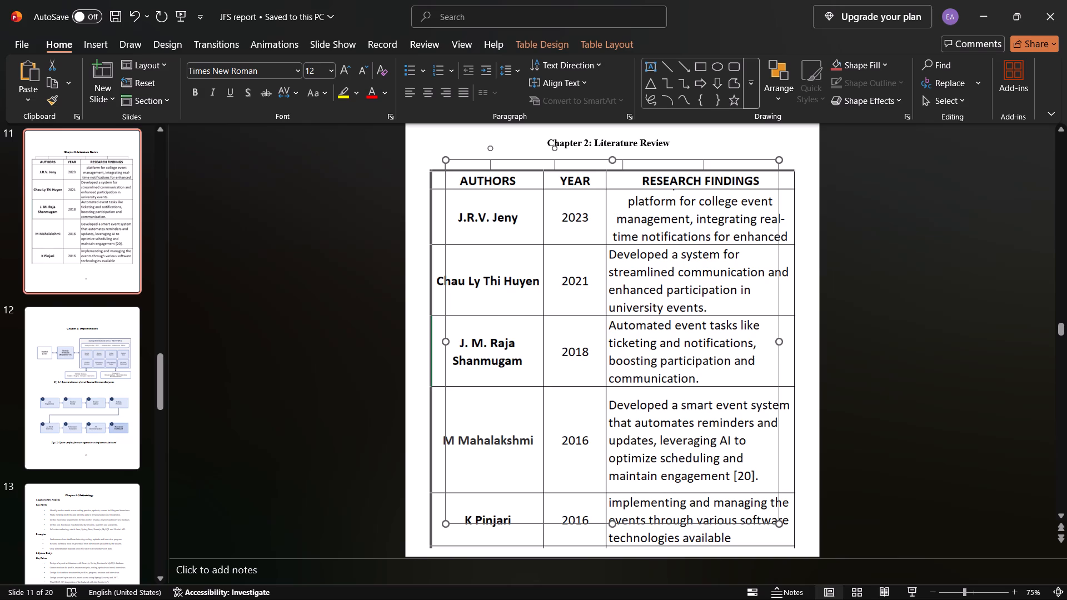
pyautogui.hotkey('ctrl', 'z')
# Replace the existing Literature Review table on slide 11 with the copied research findings image.
pyautogui.click(487, 208)
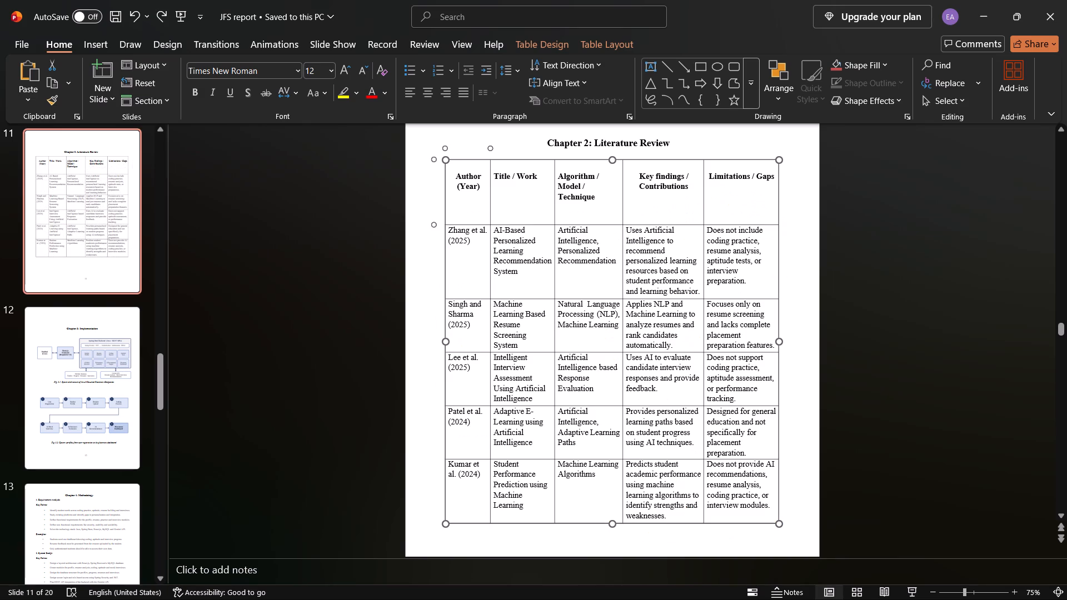
pyautogui.press('BackSpace')
pyautogui.hotkey('ctrl', 'v')
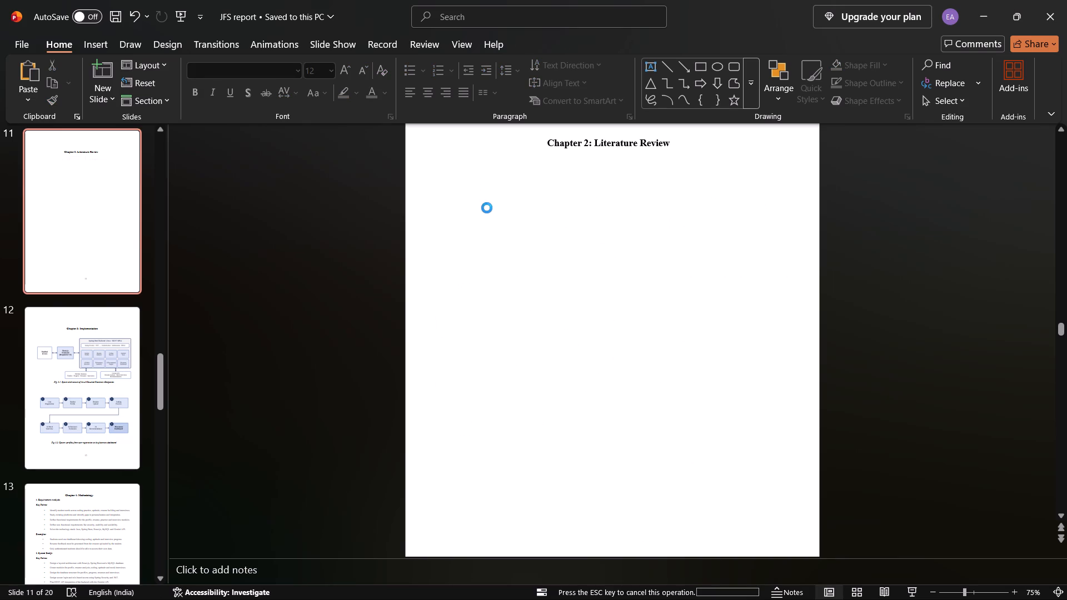
# Move the research findings picture to just below the chapter title and enlarge it to fill the page down to the page number.
pyautogui.moveTo(458, 194); pyautogui.dragTo(436, 169)
pyautogui.scroll(-1, 679, 443)
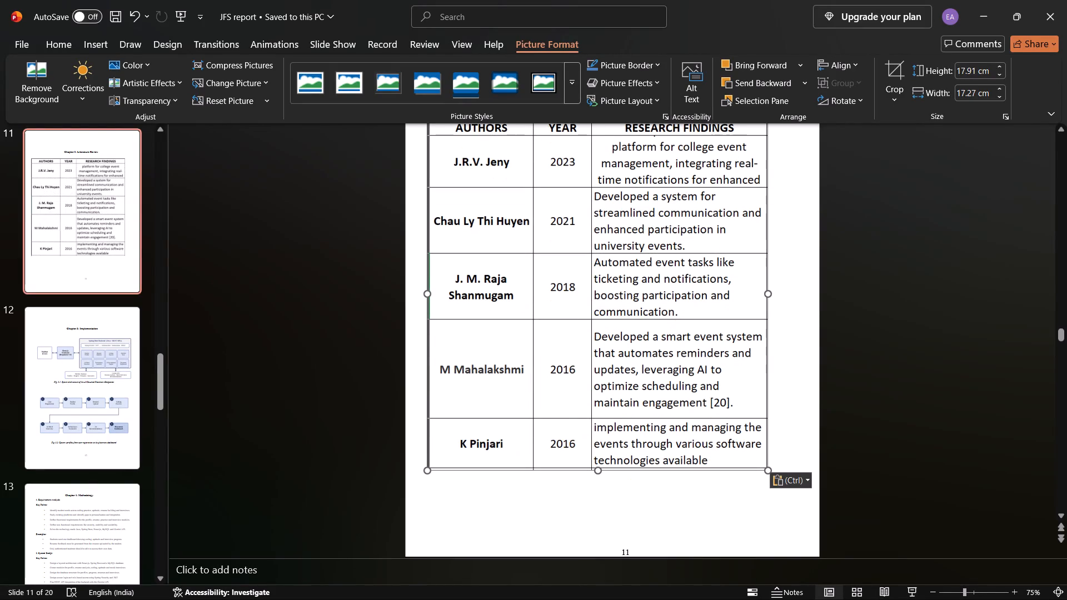
pyautogui.scroll(-1, 679, 443)
pyautogui.moveTo(596, 454); pyautogui.dragTo(604, 505)
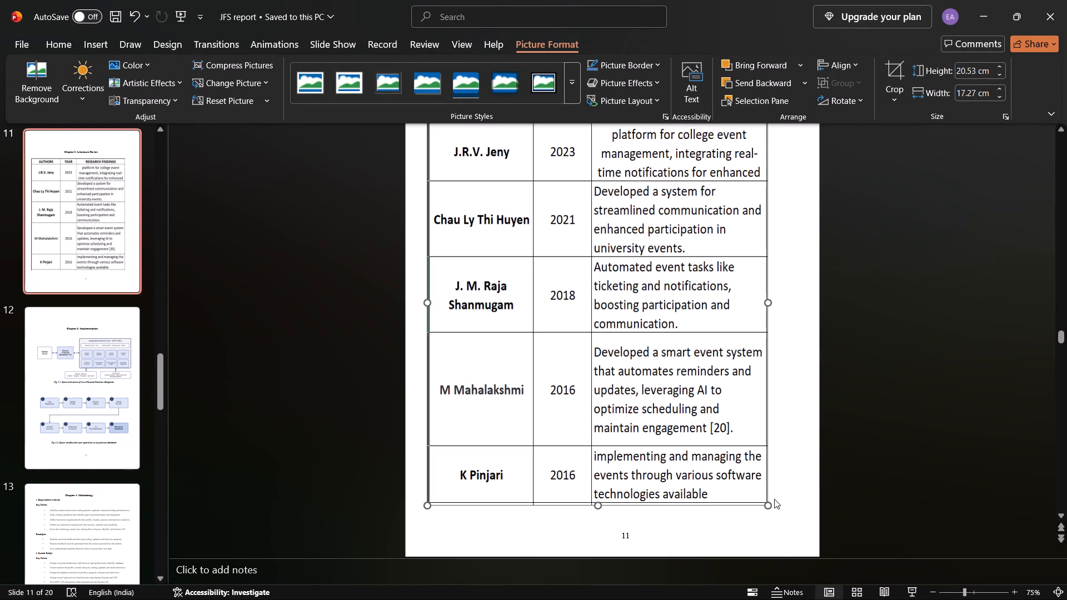
pyautogui.moveTo(771, 504); pyautogui.dragTo(789, 523)
pyautogui.click(864, 492)
# Look over slides 11 to 14 and examine slide 12's Chapter 3: Implementation diagrams up close.
pyautogui.scroll(-1, 732, 393)
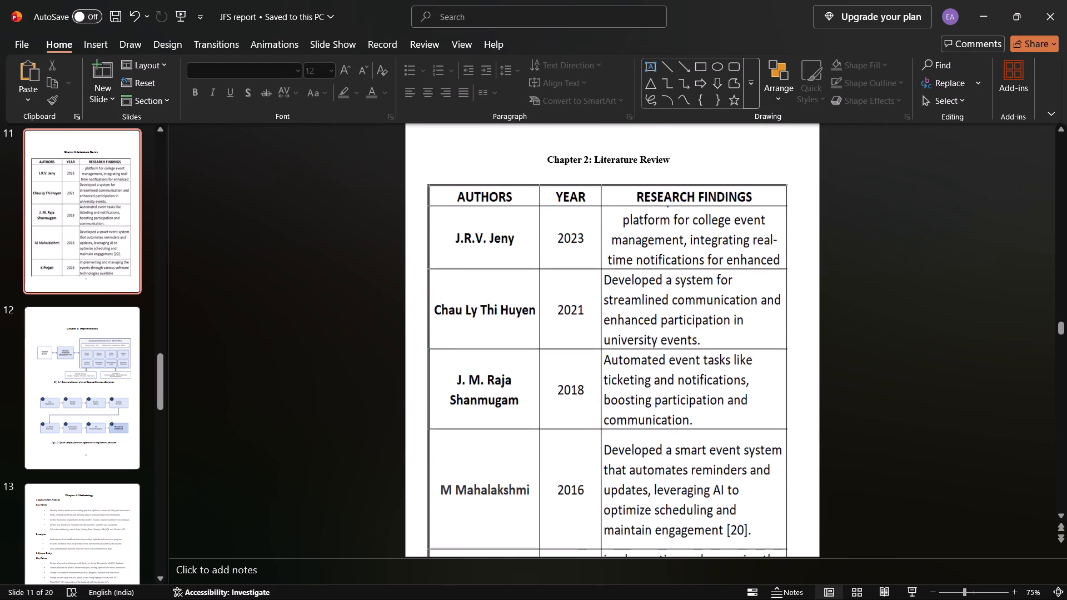
pyautogui.scroll(-1, 732, 393)
pyautogui.scroll(1, 732, 393)
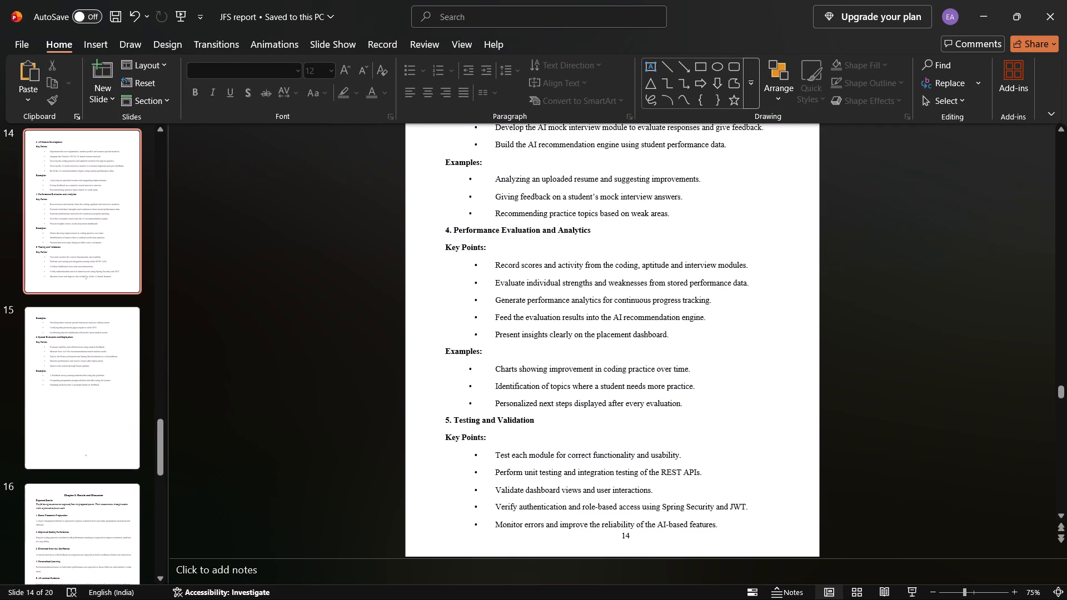
pyautogui.scroll(1, 732, 393)
pyautogui.scroll(1, 127, 236)
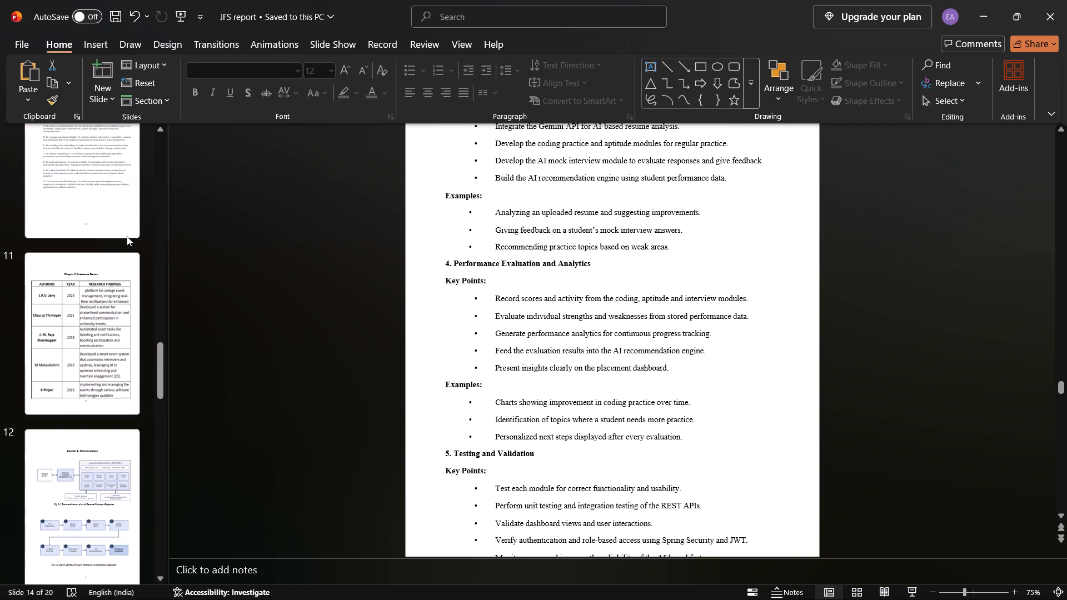
pyautogui.scroll(2, 127, 236)
pyautogui.click(96, 313)
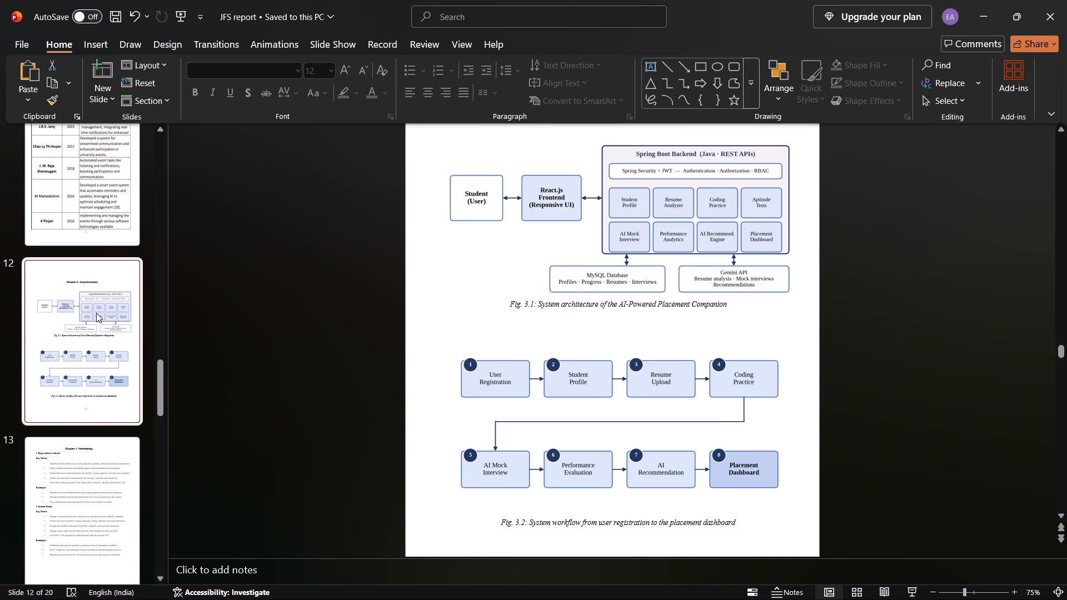
pyautogui.scroll(1, 96, 313)
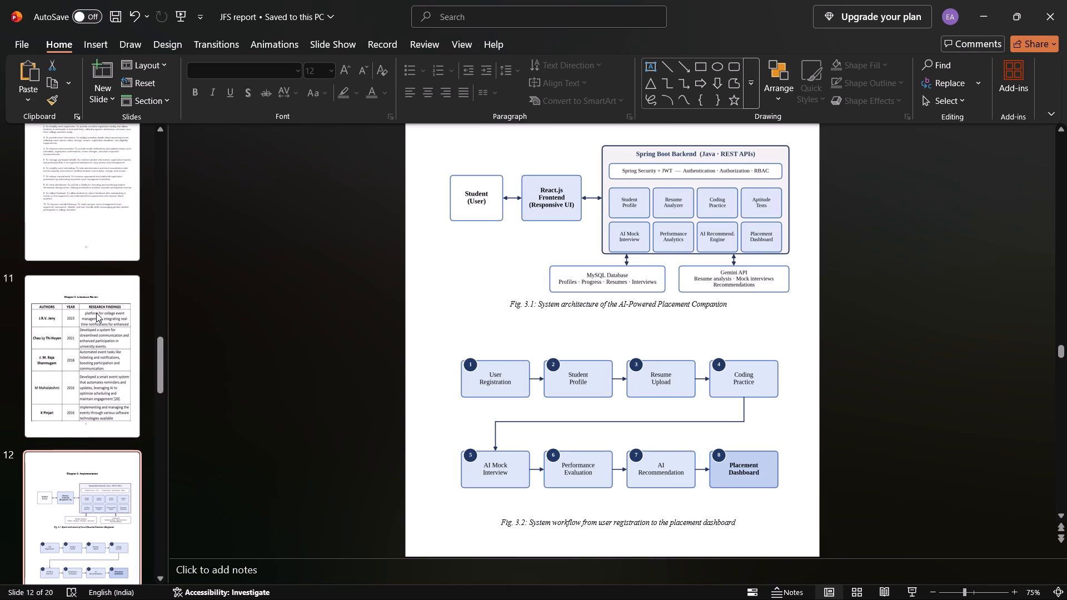
pyautogui.scroll(1, 96, 313)
pyautogui.keyDown('ctrl'); pyautogui.scroll(3, 531, 291); pyautogui.keyUp('ctrl')
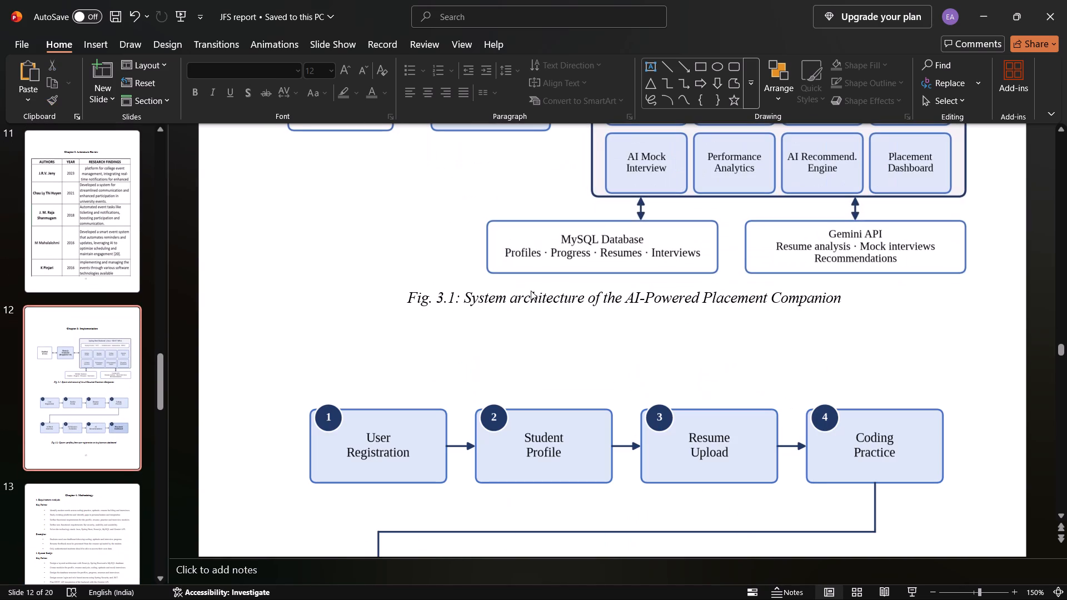
pyautogui.keyDown('ctrl'); pyautogui.scroll(-1, 531, 291); pyautogui.keyUp('ctrl')
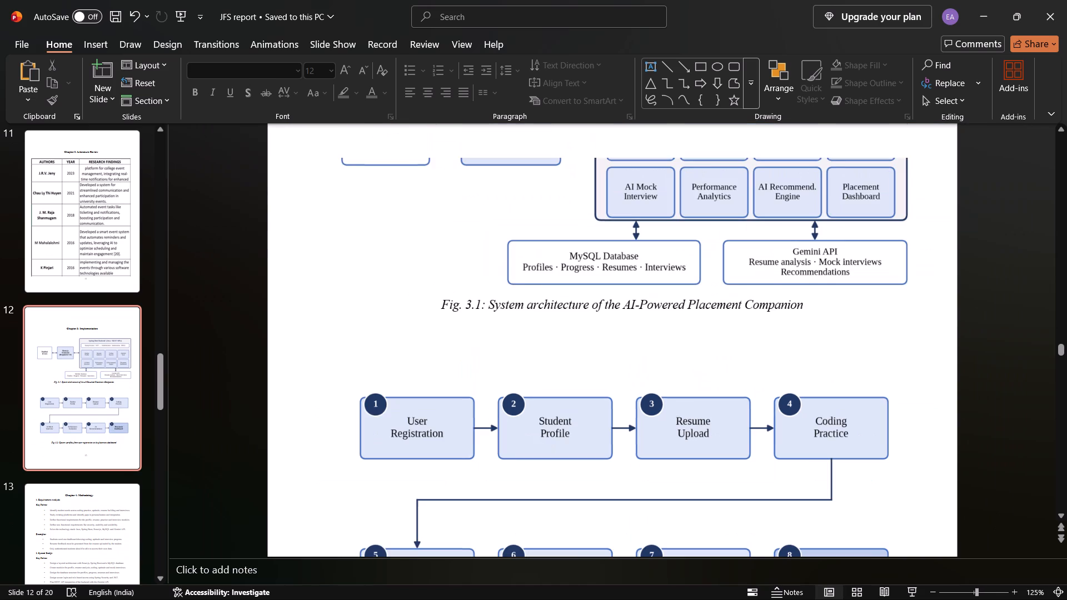
pyautogui.scroll(3, 531, 291)
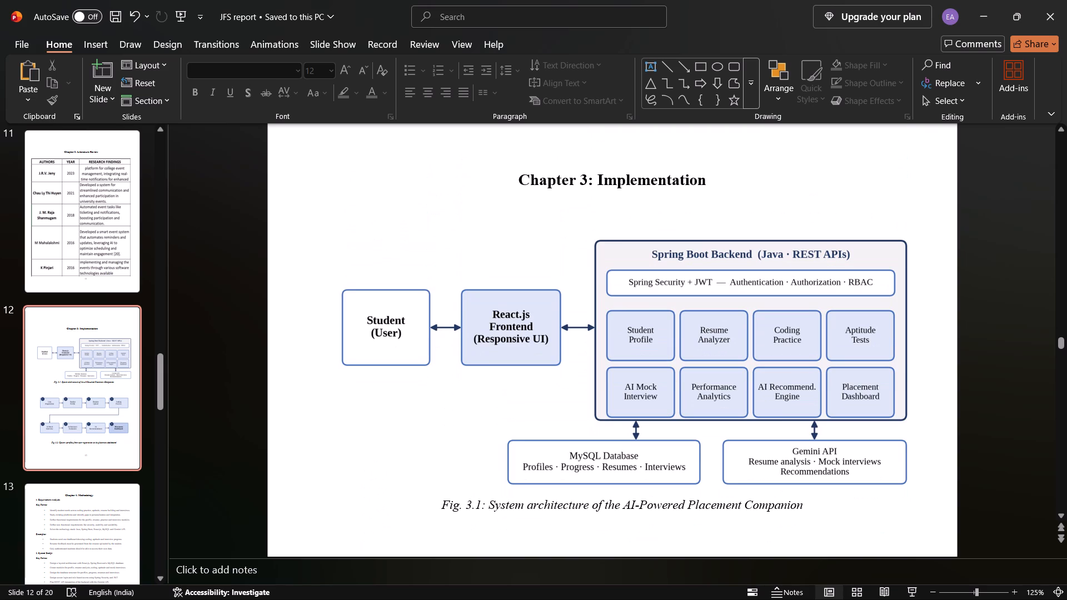
pyautogui.doubleClick(676, 172)
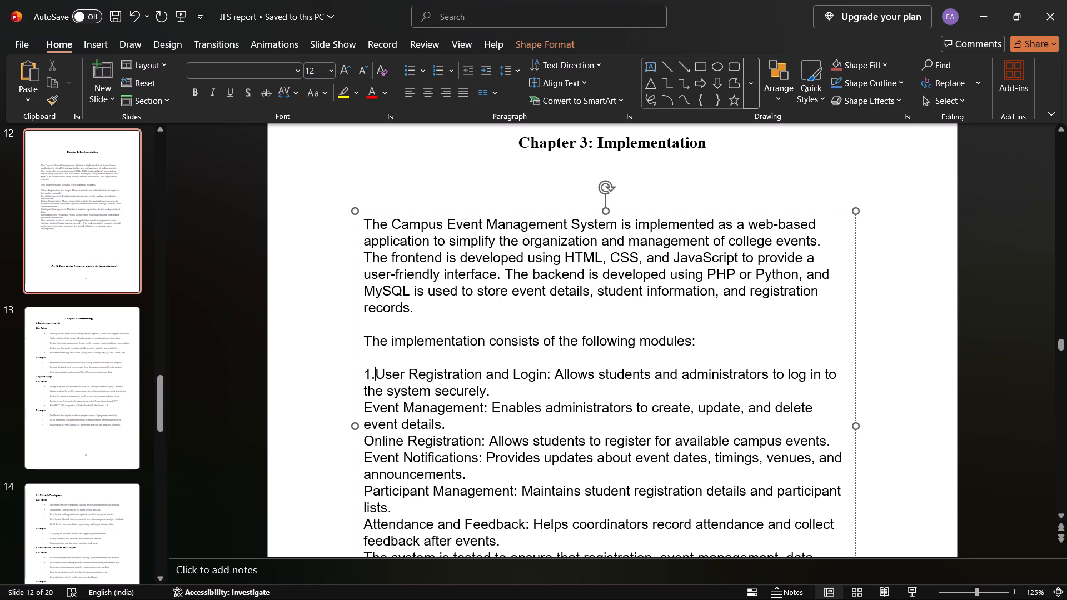
pyautogui.click(526, 388)
# Apply 1. 2. 3. numbering to the module lines from User Registration and Login through Participant Management.
pyautogui.click(362, 370)
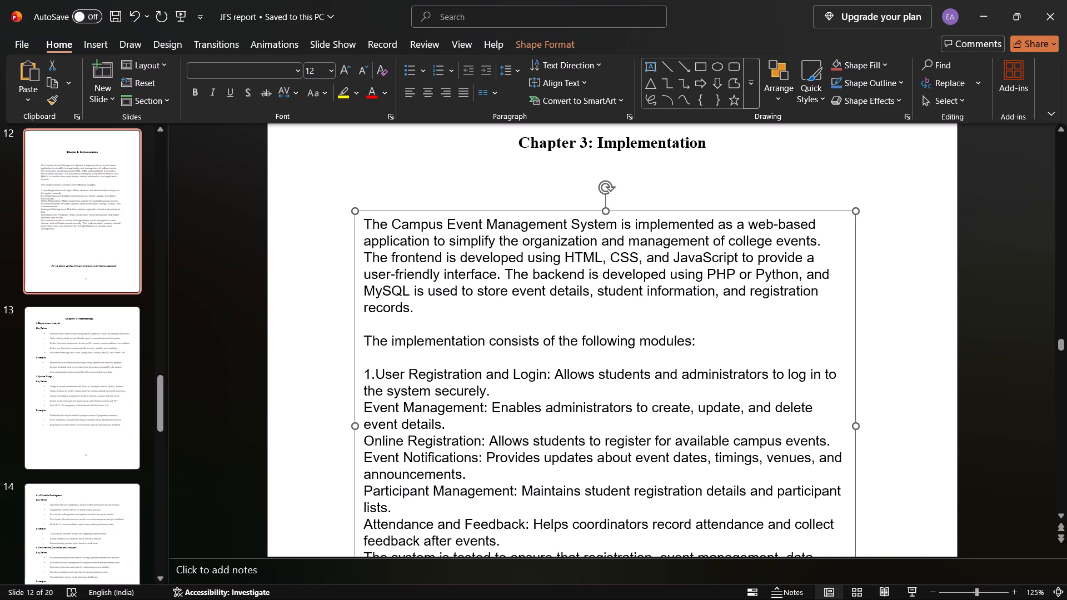
pyautogui.moveTo(365, 374); pyautogui.dragTo(417, 494)
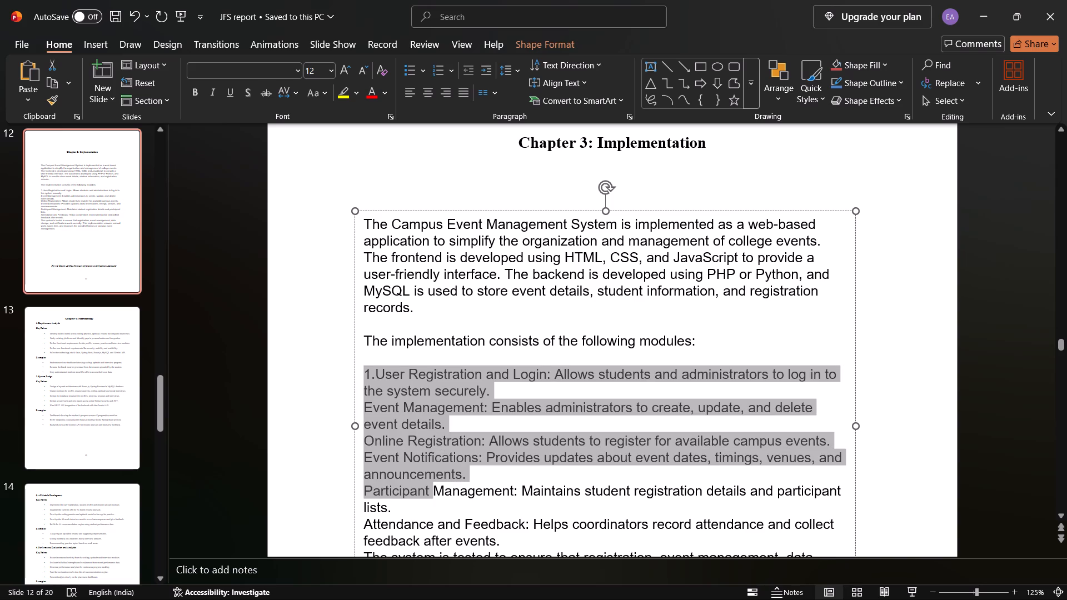
pyautogui.moveTo(417, 494); pyautogui.dragTo(474, 422)
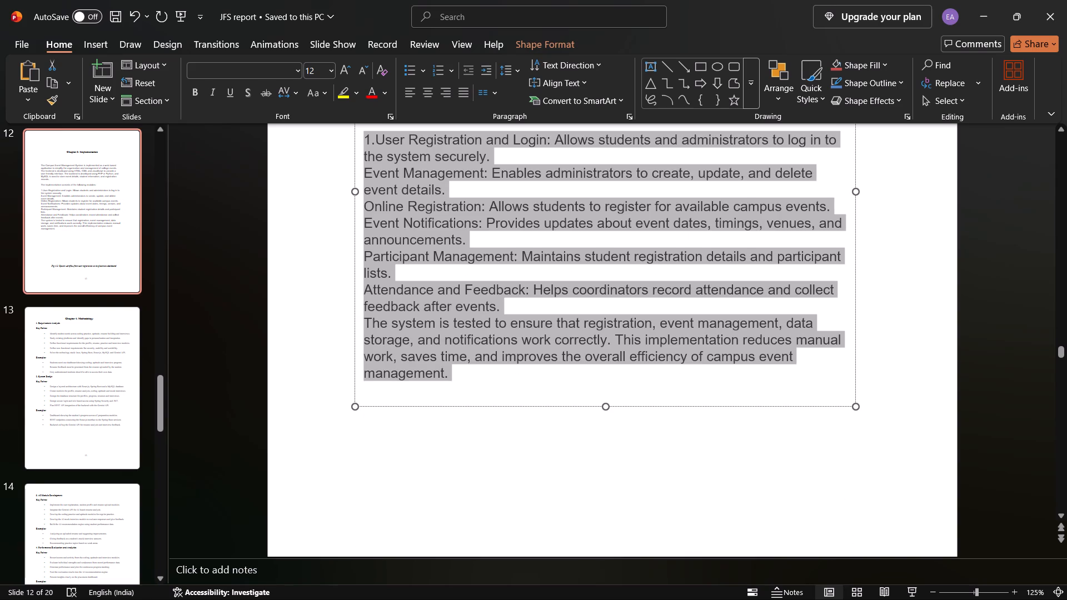
pyautogui.moveTo(474, 422); pyautogui.dragTo(422, 243)
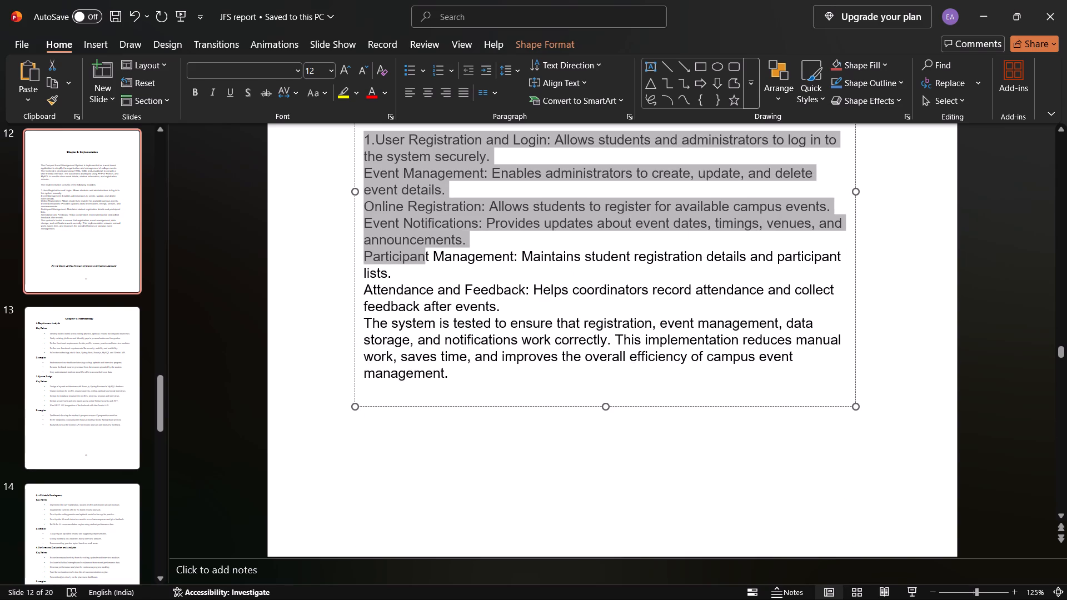
pyautogui.moveTo(422, 243); pyautogui.dragTo(402, 278)
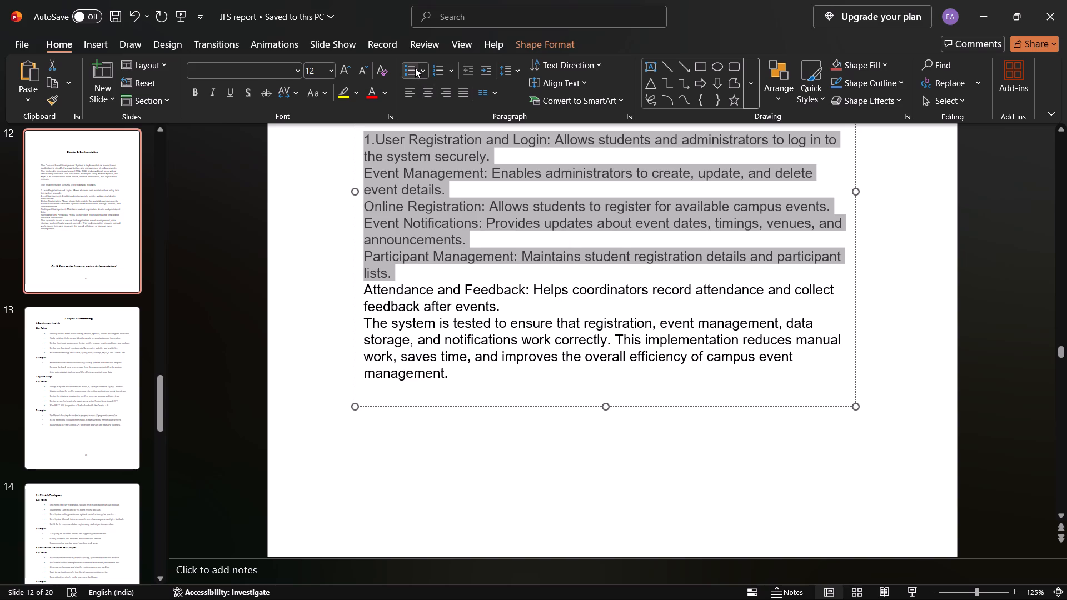
pyautogui.click(421, 73)
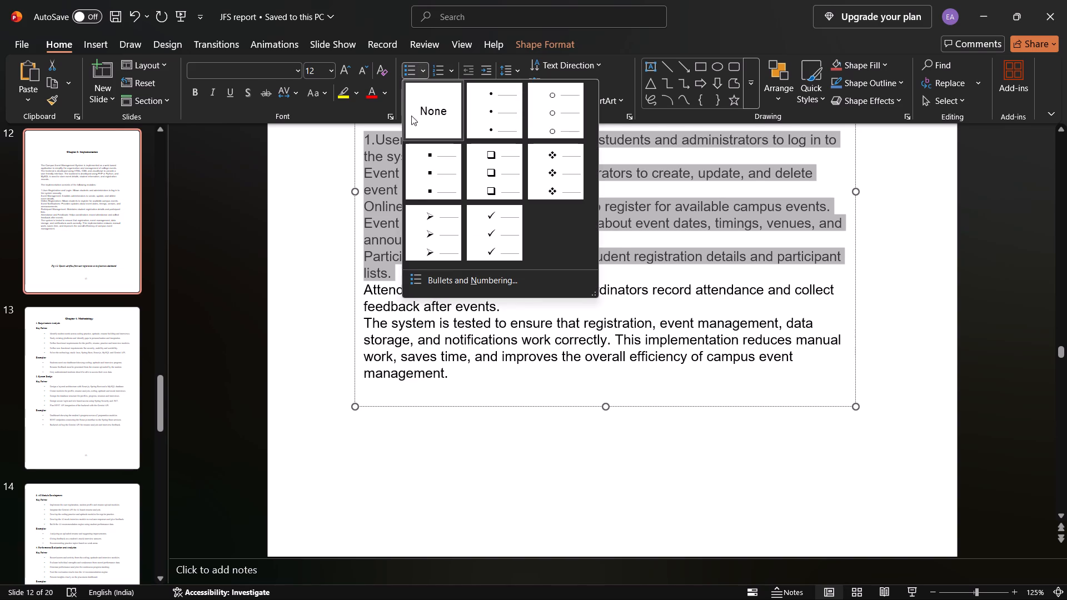
pyautogui.click(451, 72)
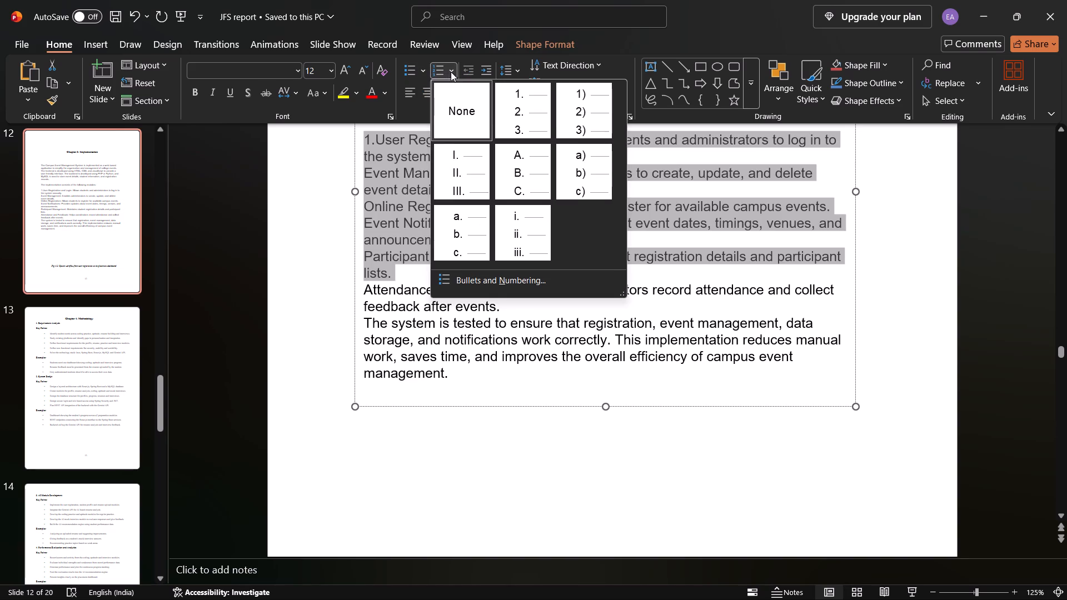
pyautogui.click(535, 114)
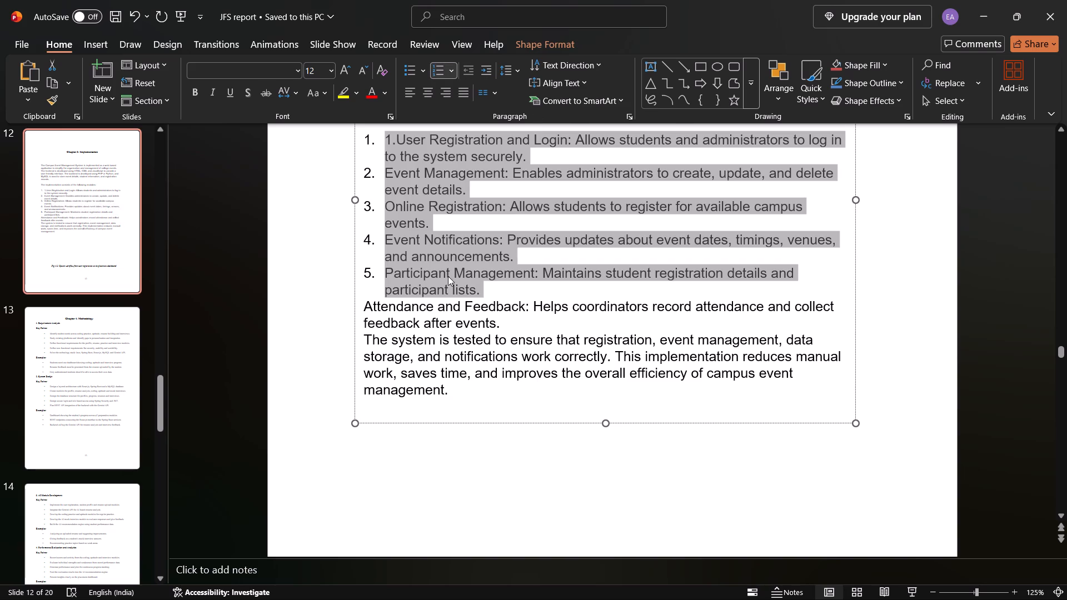
# Insert a blank line before and after the Attendance and Feedback paragraph.
pyautogui.click(501, 304)
pyautogui.click(493, 301)
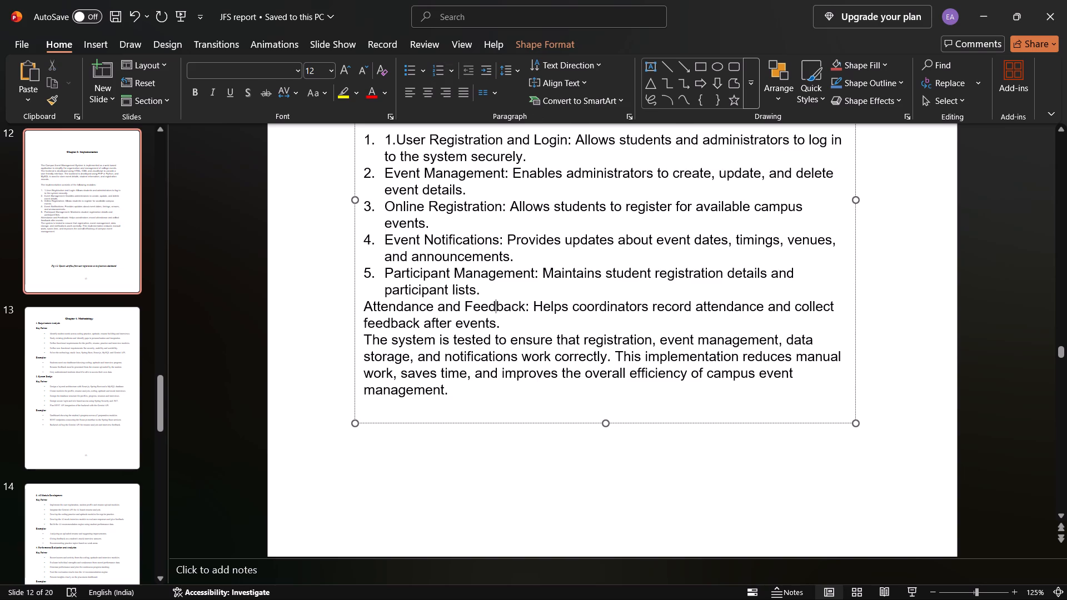
pyautogui.click(487, 292)
pyautogui.press('Return')
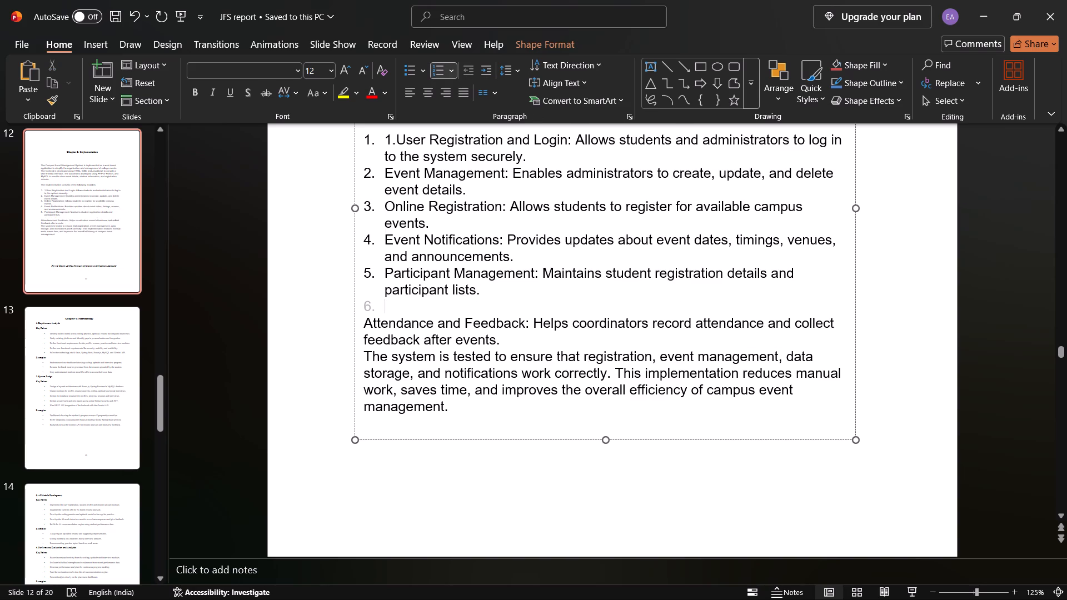
pyautogui.click(506, 351)
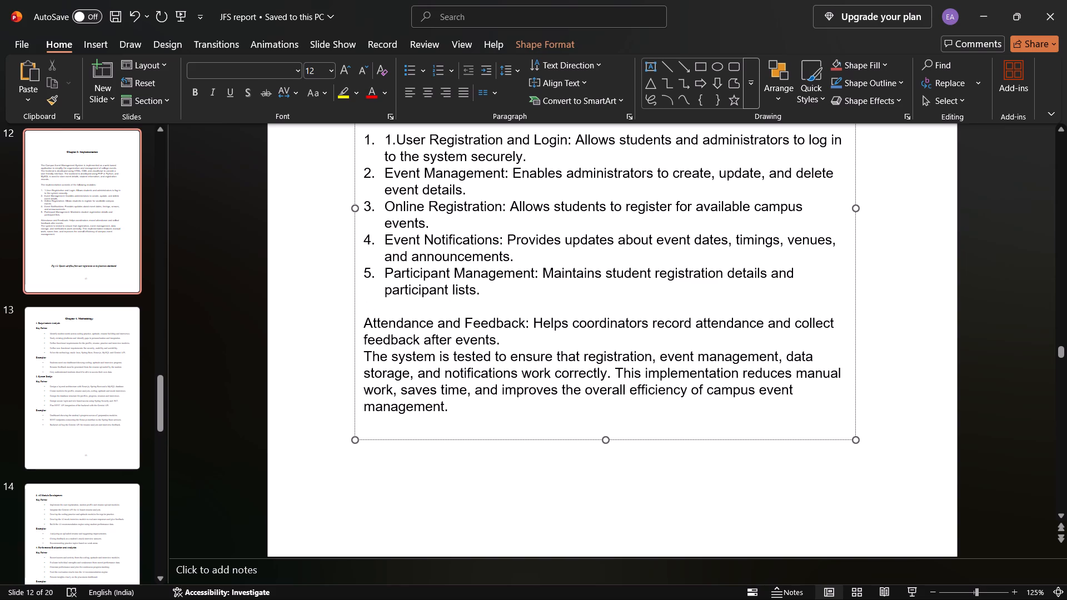
pyautogui.click(501, 338)
pyautogui.press('Return')
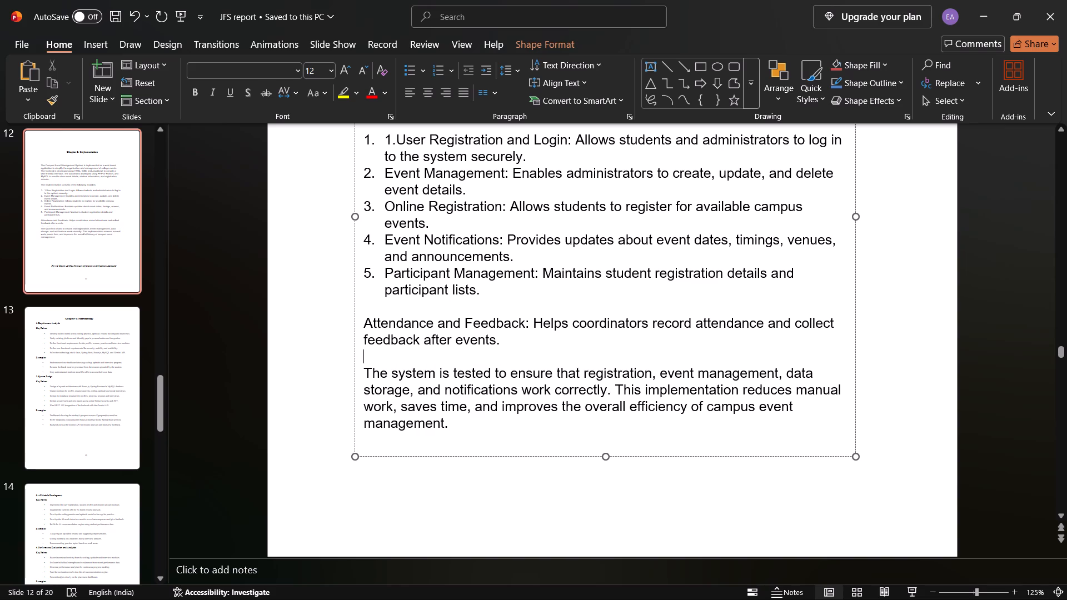
pyautogui.click(317, 353)
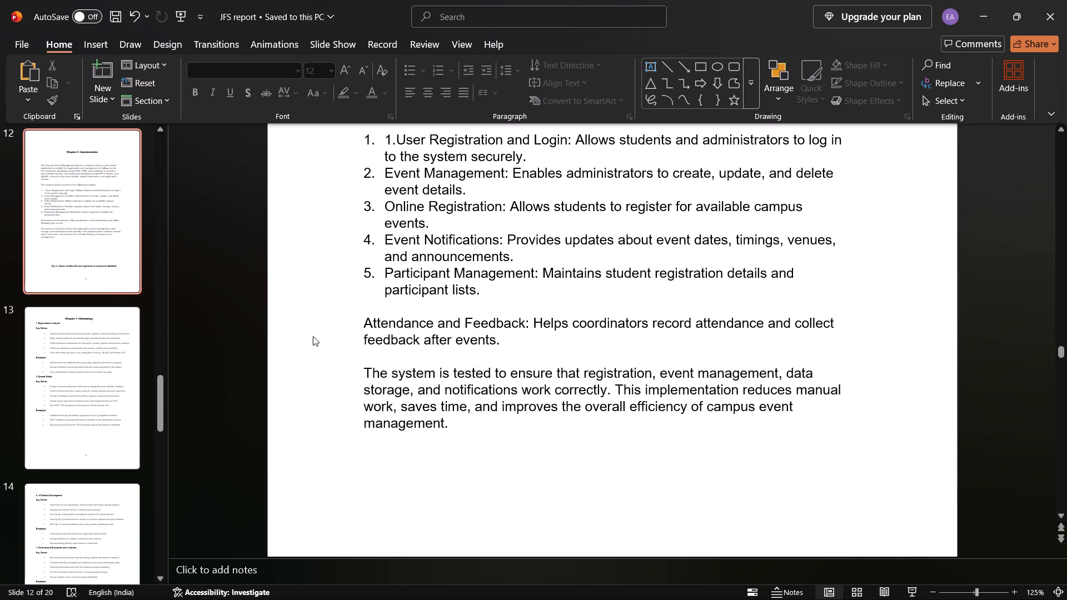
# Look over the Methodology page on slide 13 and the lower part of slide 12.
pyautogui.click(108, 258)
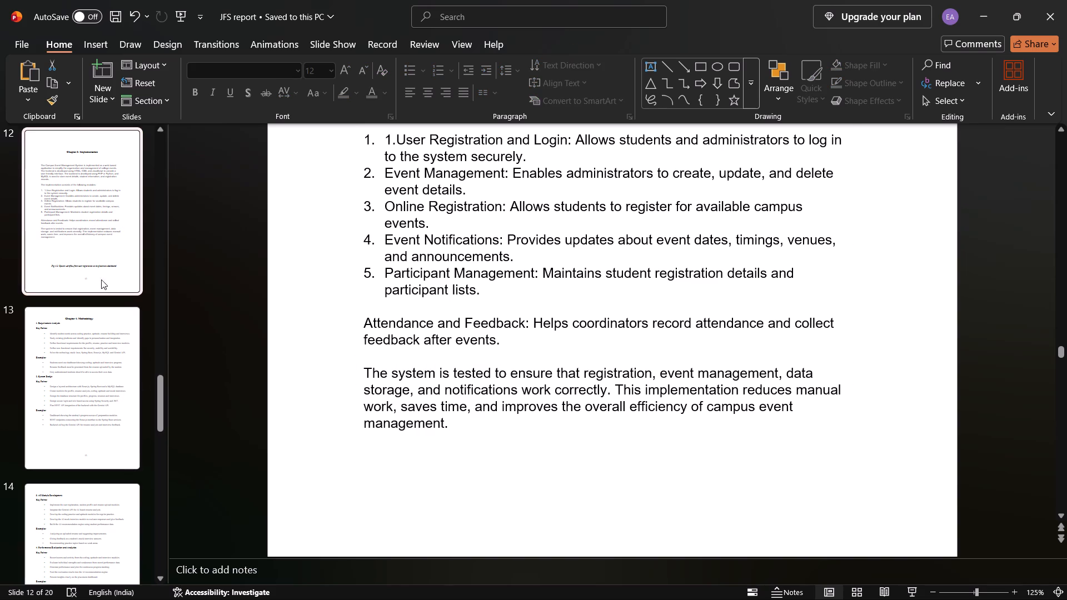
pyautogui.click(88, 356)
pyautogui.scroll(2, 612, 273)
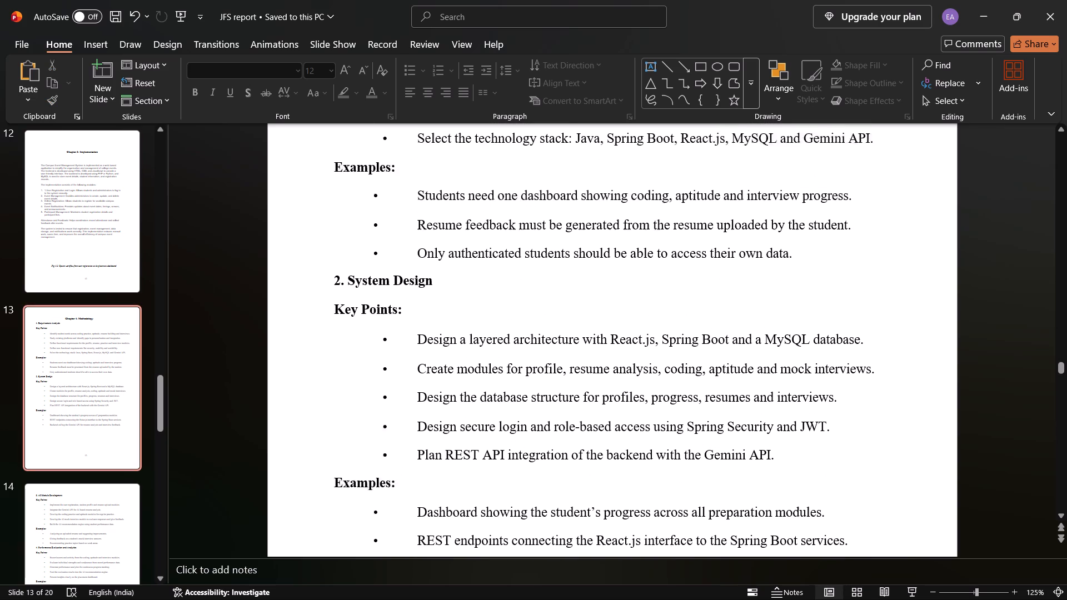
pyautogui.scroll(6, 612, 273)
pyautogui.keyDown('ctrl'); pyautogui.scroll(-3, 612, 273); pyautogui.keyUp('ctrl')
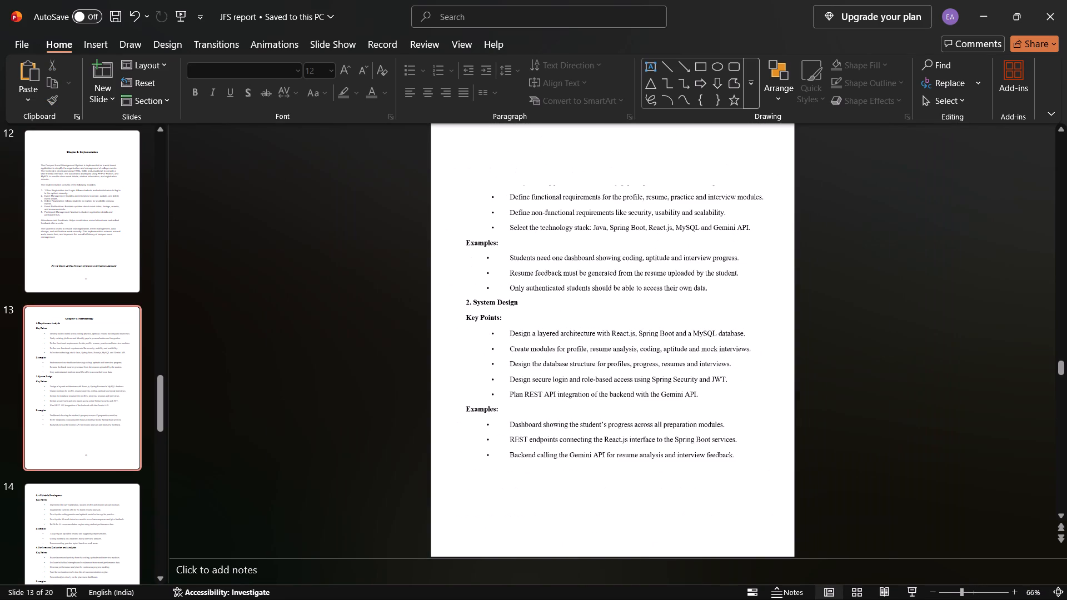
pyautogui.keyDown('ctrl'); pyautogui.scroll(2, 612, 273); pyautogui.keyUp('ctrl')
pyautogui.scroll(3, 612, 273)
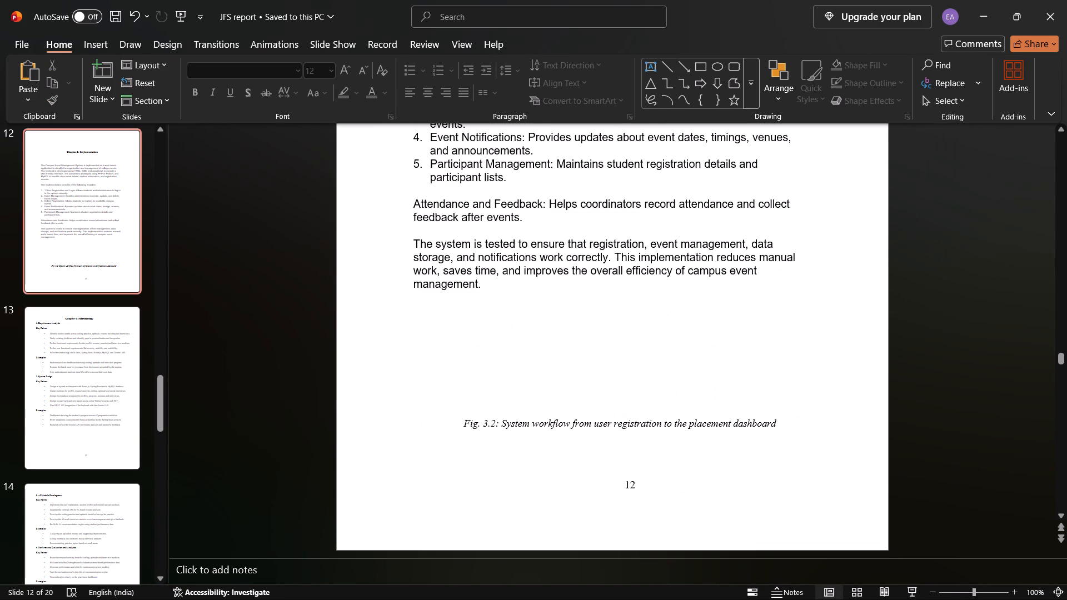
# Delete the "Fig. 3.2: System workflow from user registration to the placement dashboard" caption from slide 12.
pyautogui.scroll(2, 612, 273)
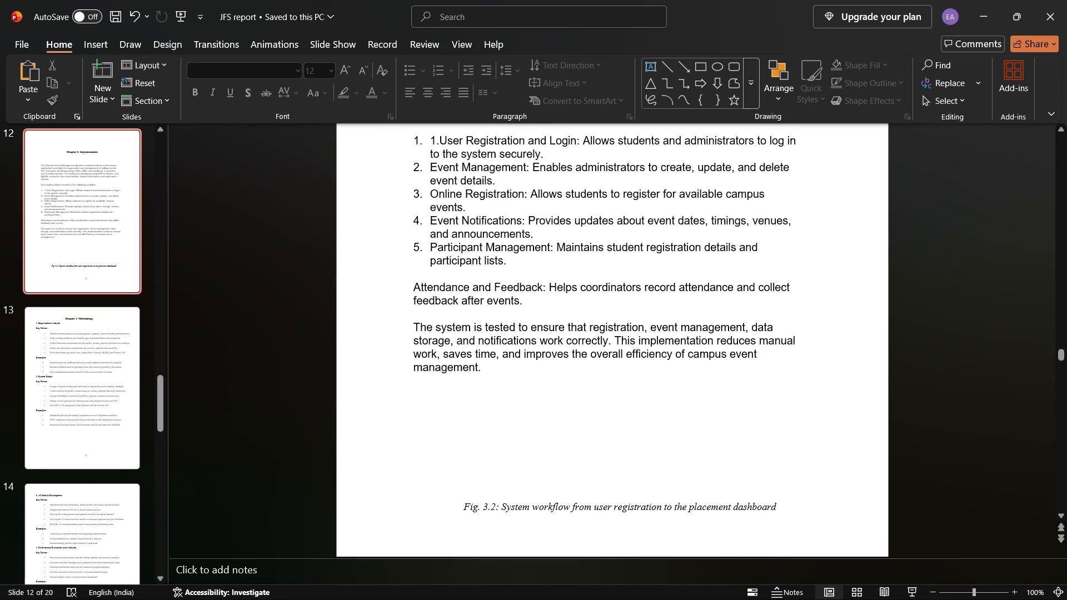
pyautogui.scroll(1, 612, 273)
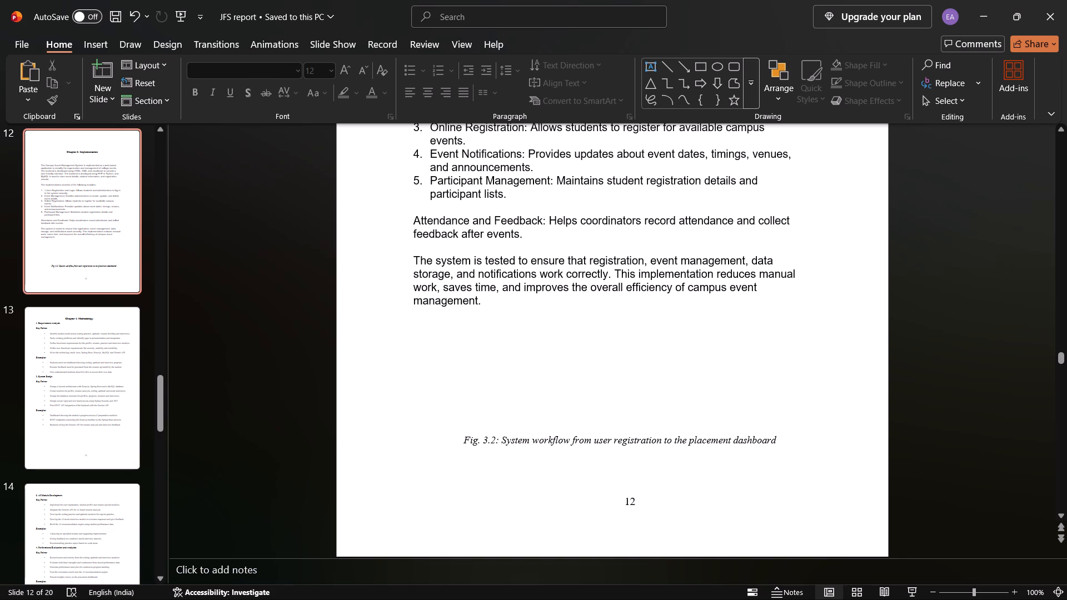
pyautogui.click(559, 442)
pyautogui.click(652, 434)
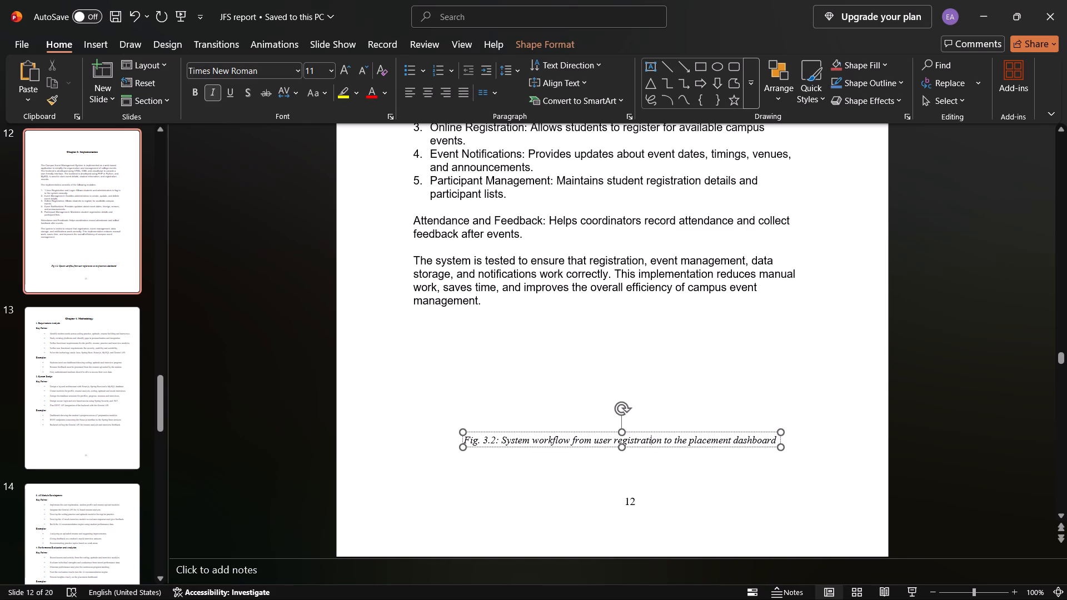
pyautogui.click(653, 430)
pyautogui.press('Delete')
# Look over slide 12's Implementation page and the start of the Methodology page on slide 13.
pyautogui.scroll(-1, 653, 430)
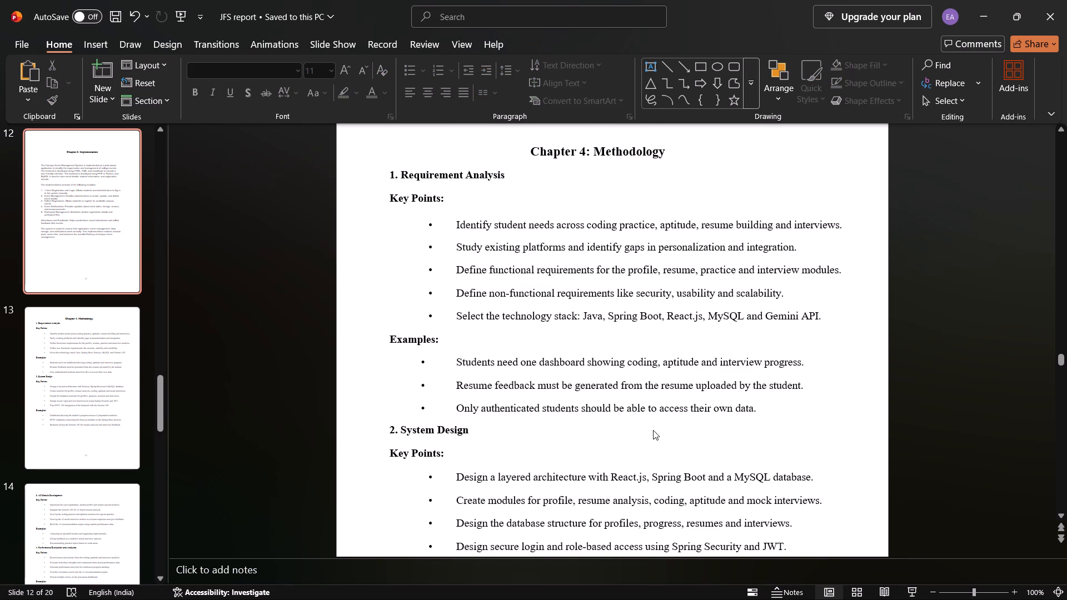
pyautogui.scroll(-1, 653, 430)
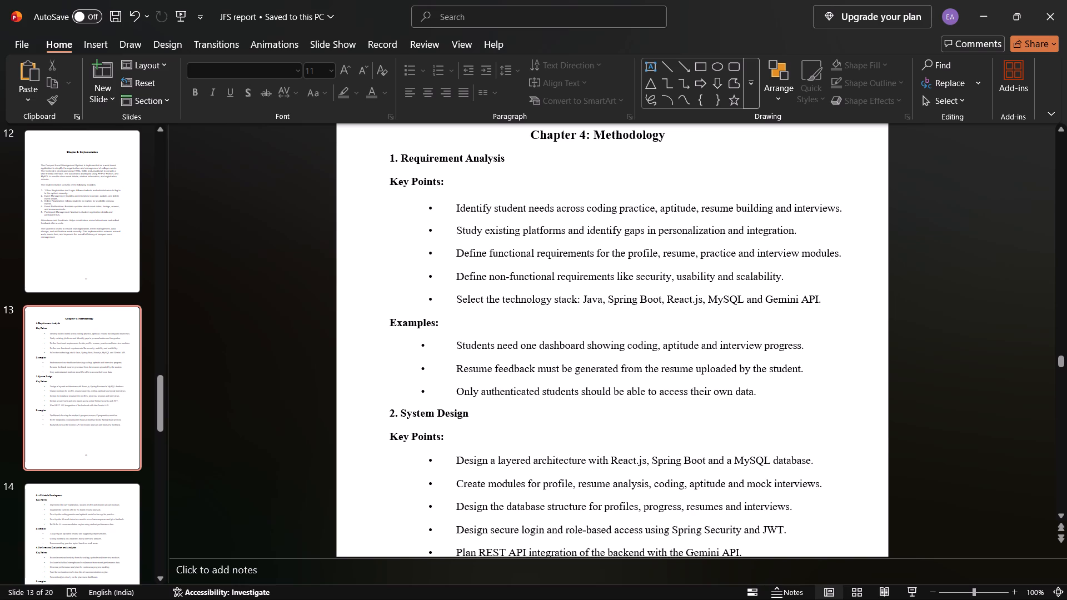
pyautogui.scroll(4, 638, 141)
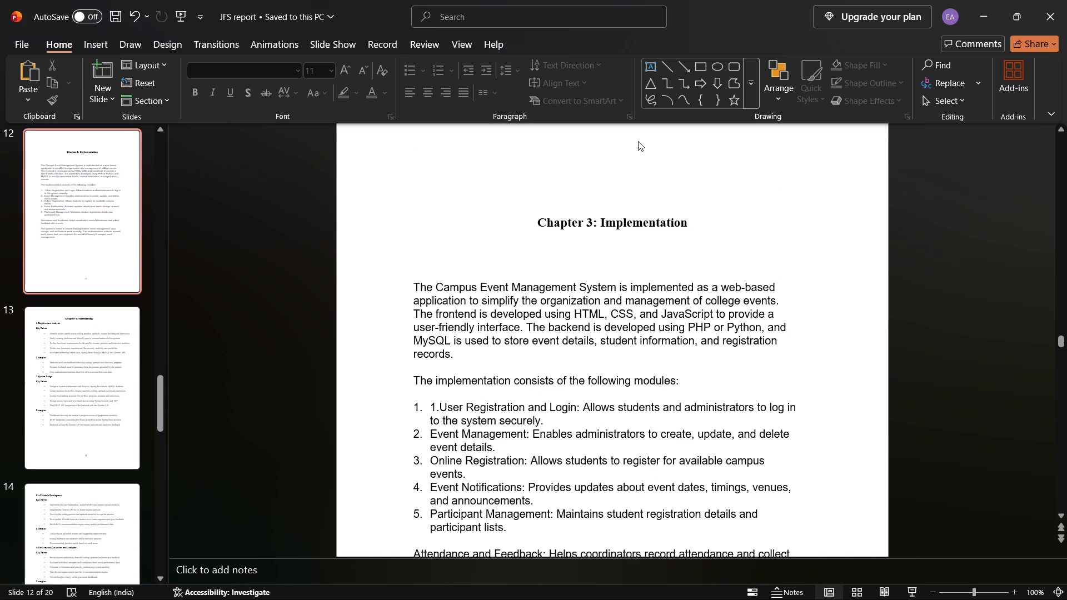
pyautogui.scroll(-7, 638, 141)
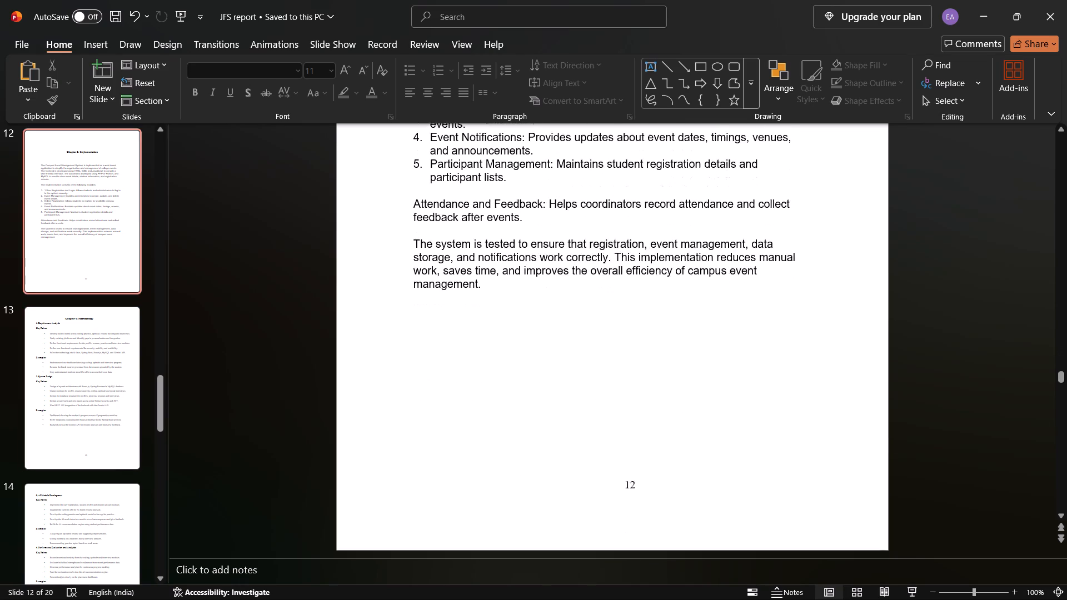
pyautogui.scroll(-1, 638, 141)
# Copy "Methodology" from slide 13's chapter heading, switch to the Campus Event Abstract chat in ChatGPT, and send "Methodology ." as a prompt.
pyautogui.tripleClick(637, 162)
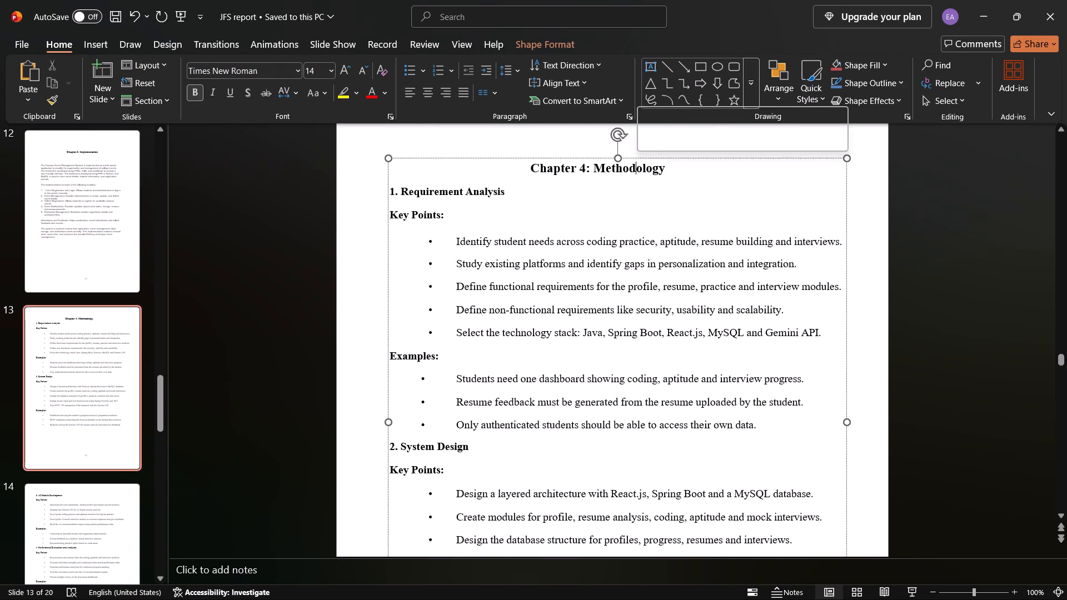
pyautogui.tripleClick(637, 162)
pyautogui.click(637, 162)
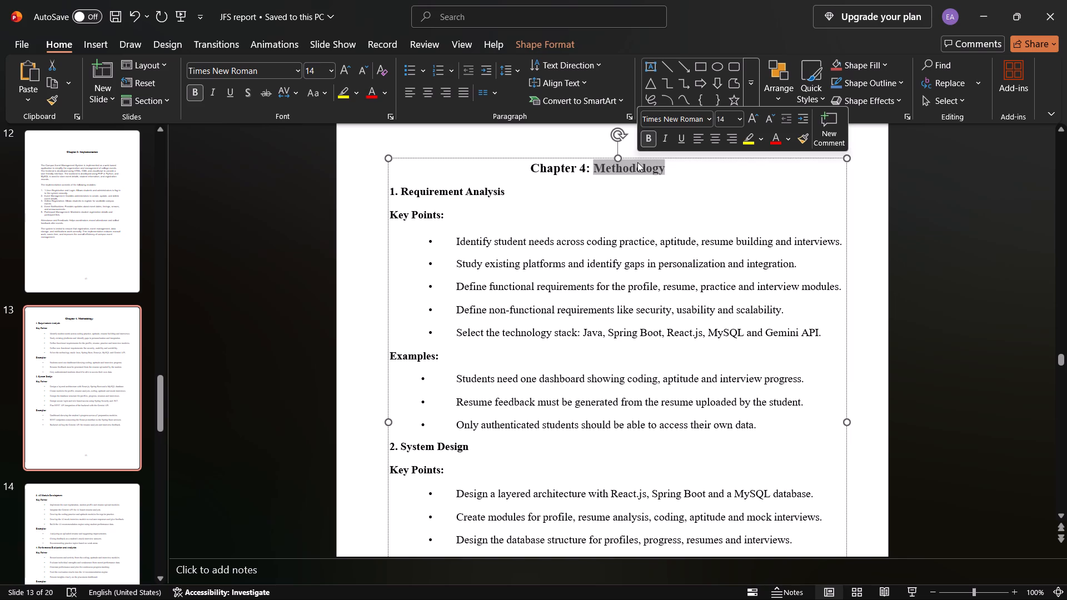
pyautogui.hotkey('ctrl', 'c')
pyautogui.hotkey('ctrl', 'c')
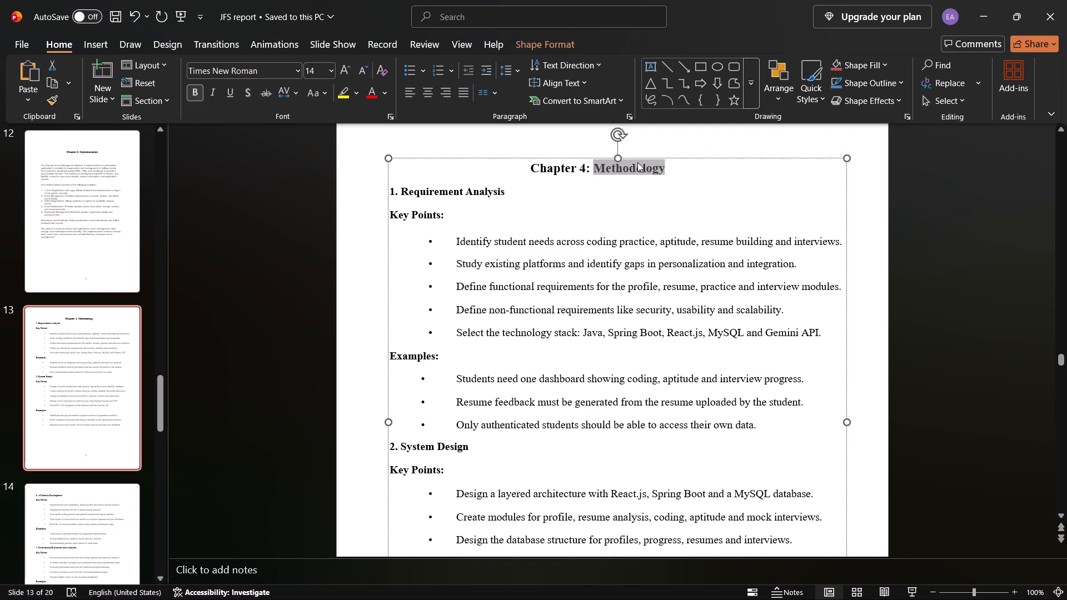
pyautogui.click(332, 328)
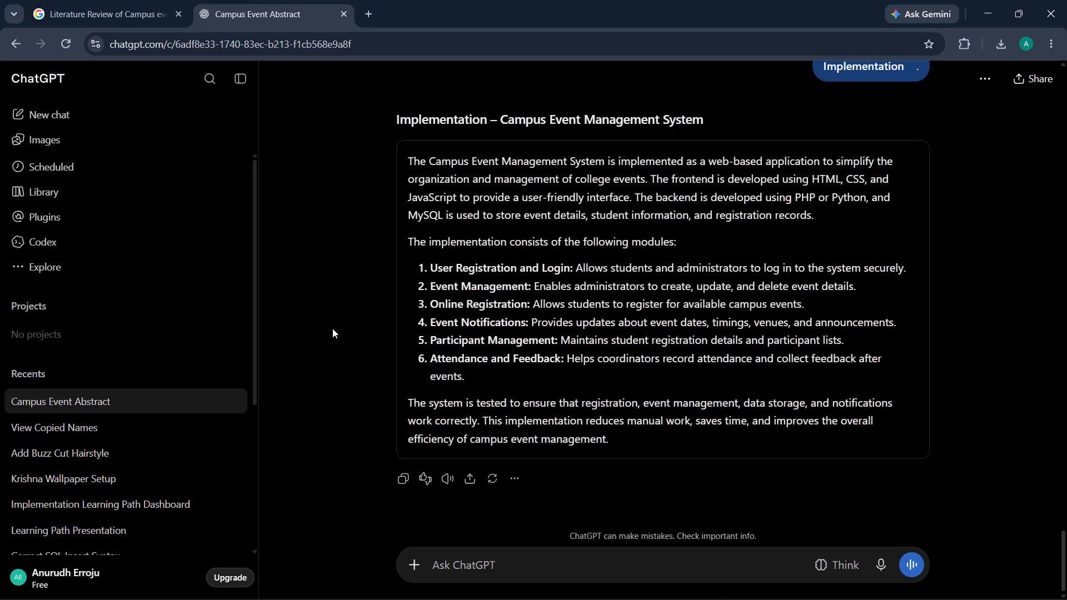
pyautogui.click(515, 566)
pyautogui.hotkey('ctrl', 'v')
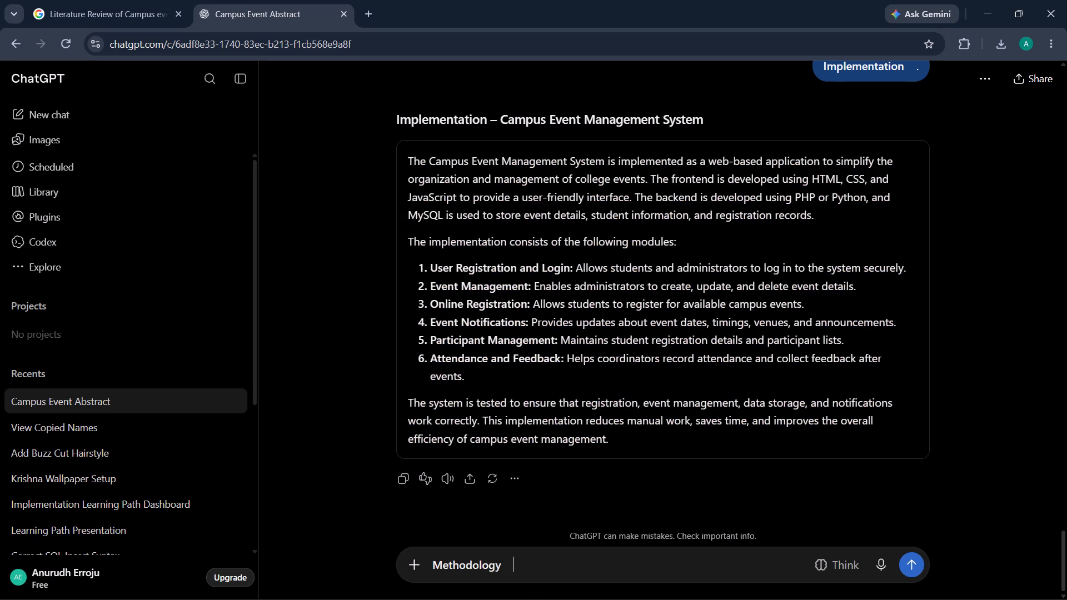
pyautogui.press('.')
pyautogui.press('Return')
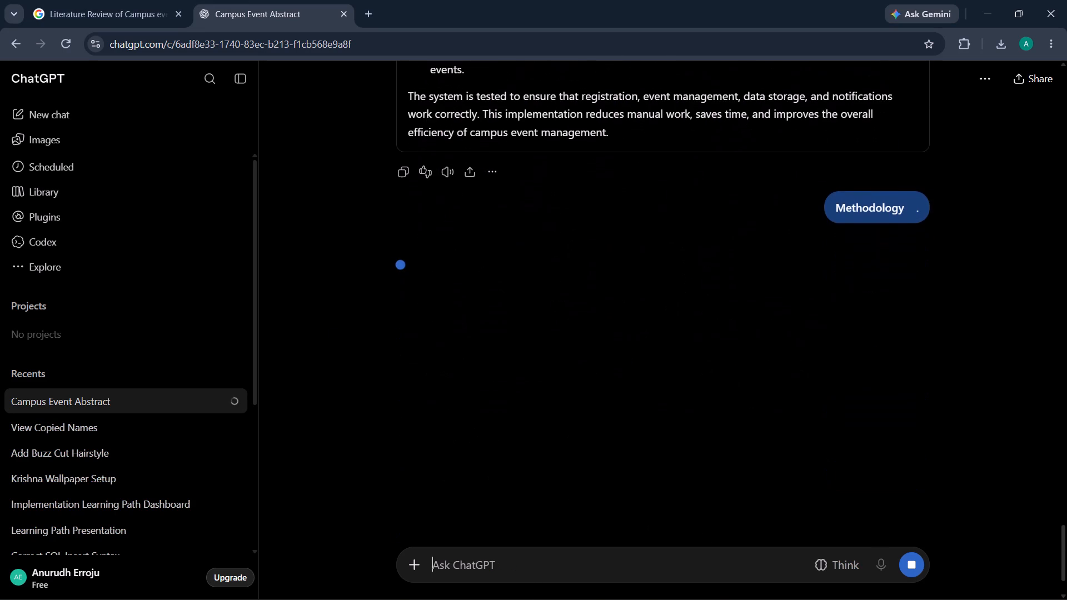
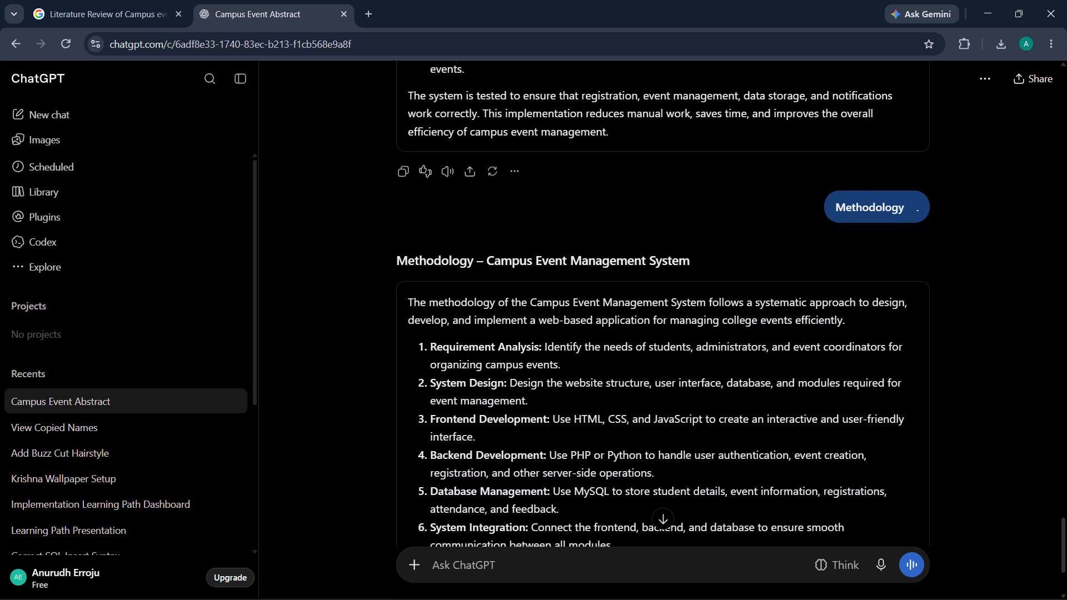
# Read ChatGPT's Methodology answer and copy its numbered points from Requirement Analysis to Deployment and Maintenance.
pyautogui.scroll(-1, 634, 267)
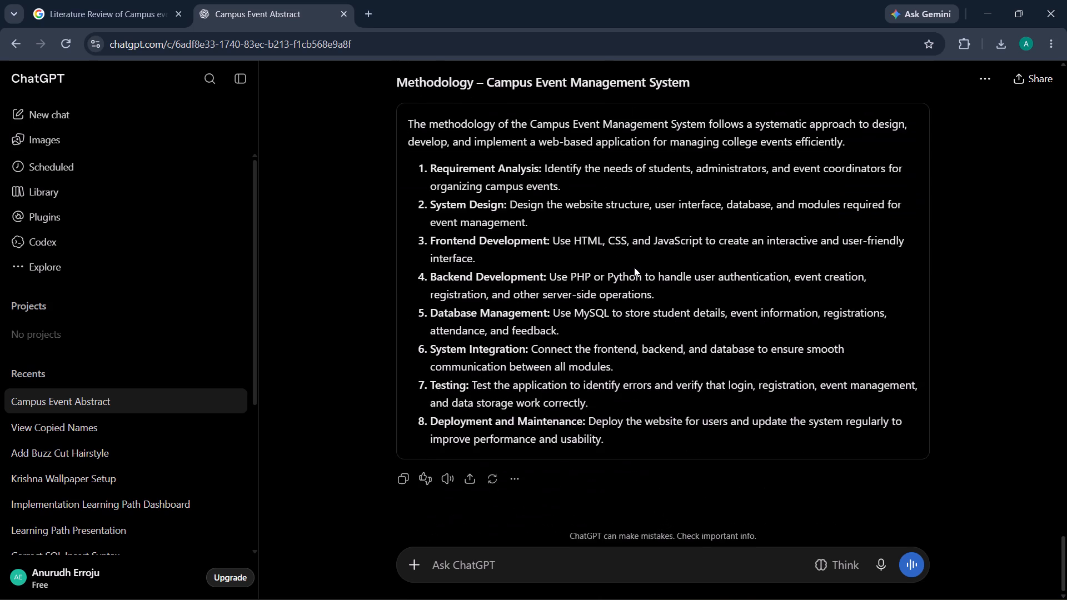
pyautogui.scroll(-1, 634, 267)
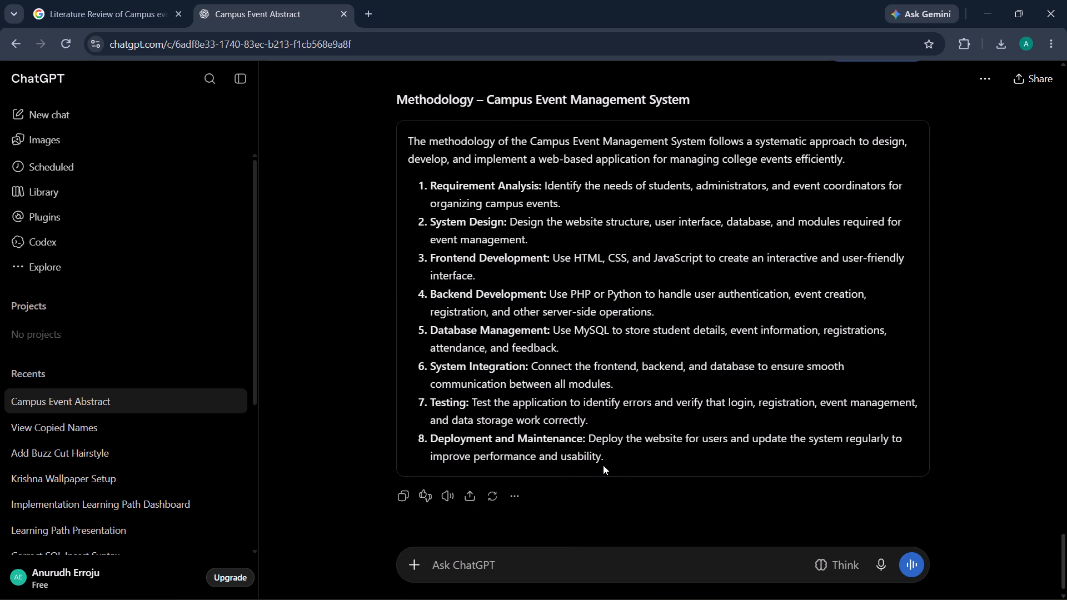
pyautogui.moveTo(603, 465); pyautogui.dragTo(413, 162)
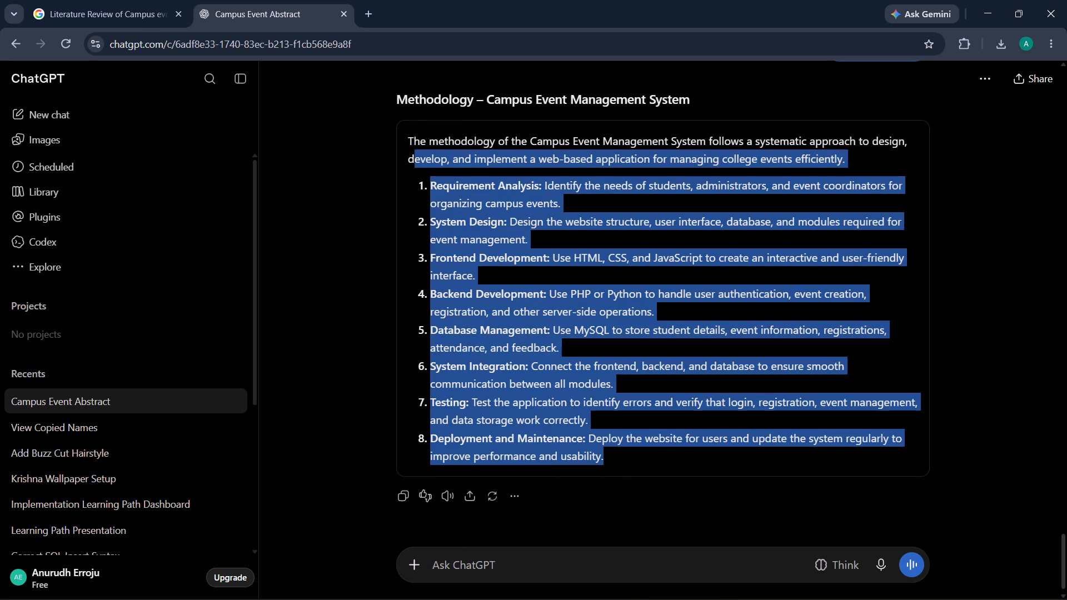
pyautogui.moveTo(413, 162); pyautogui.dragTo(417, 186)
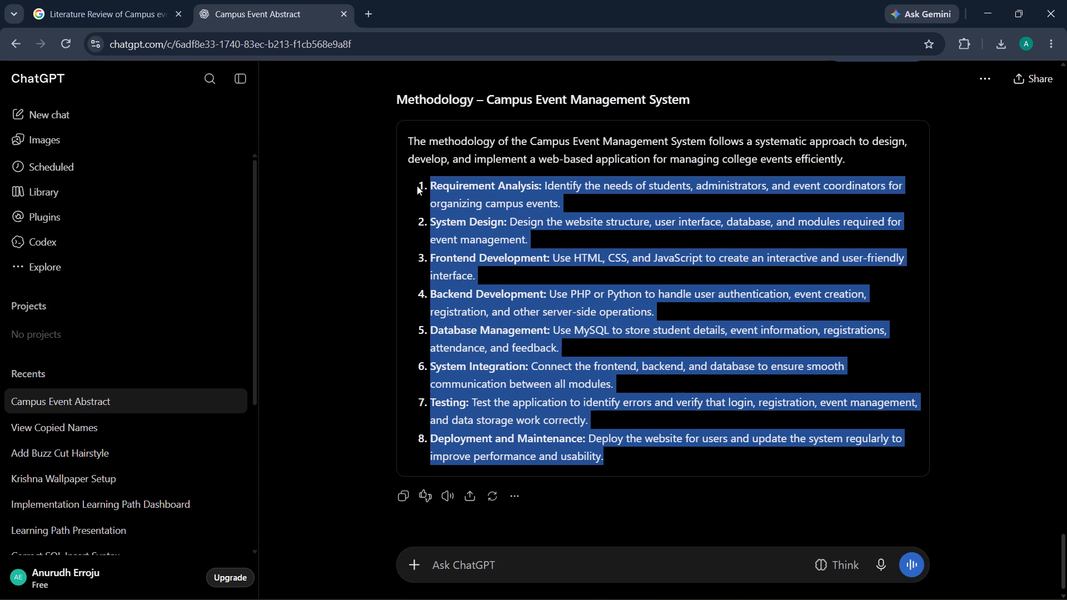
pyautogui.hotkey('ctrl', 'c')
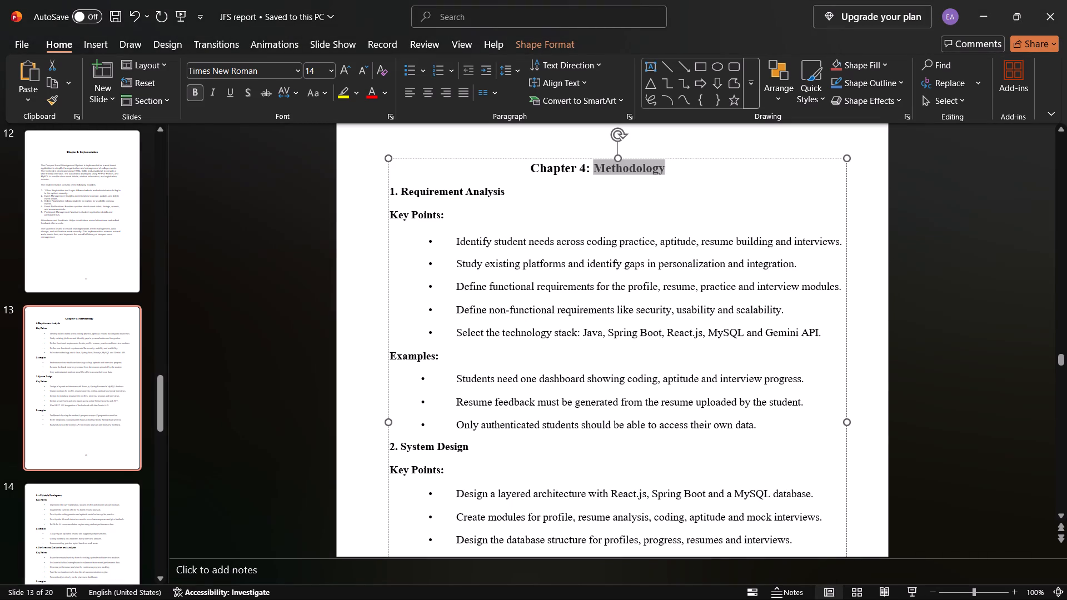
# Switch to PowerPoint, copy "1. Requirement Analysis Key Points:" from slide 13, and send it as a prompt in the ChatGPT chat.
pyautogui.click(546, 198)
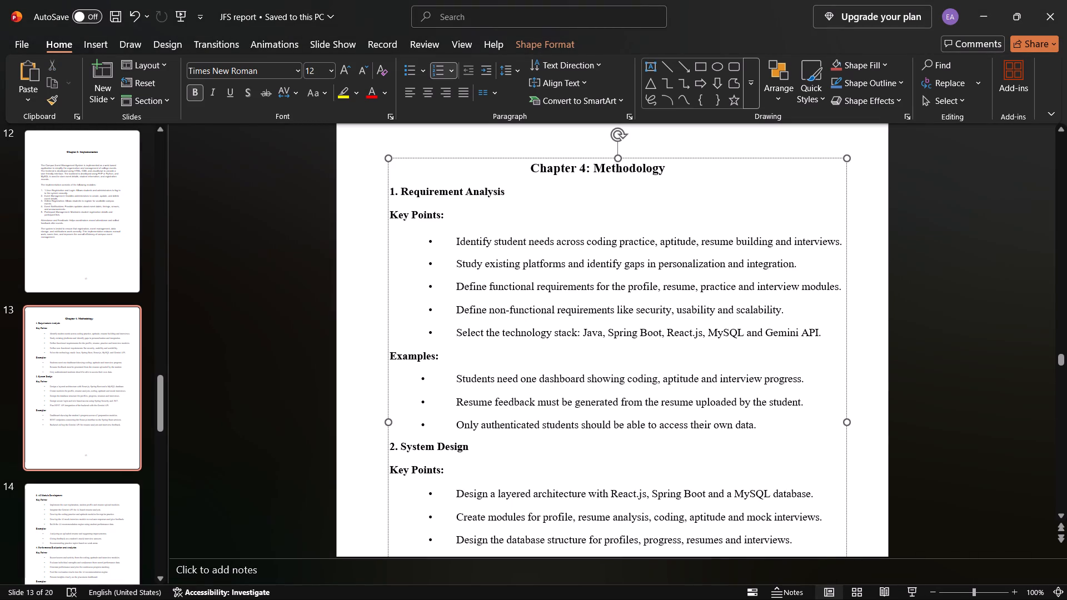
pyautogui.tripleClick(471, 191)
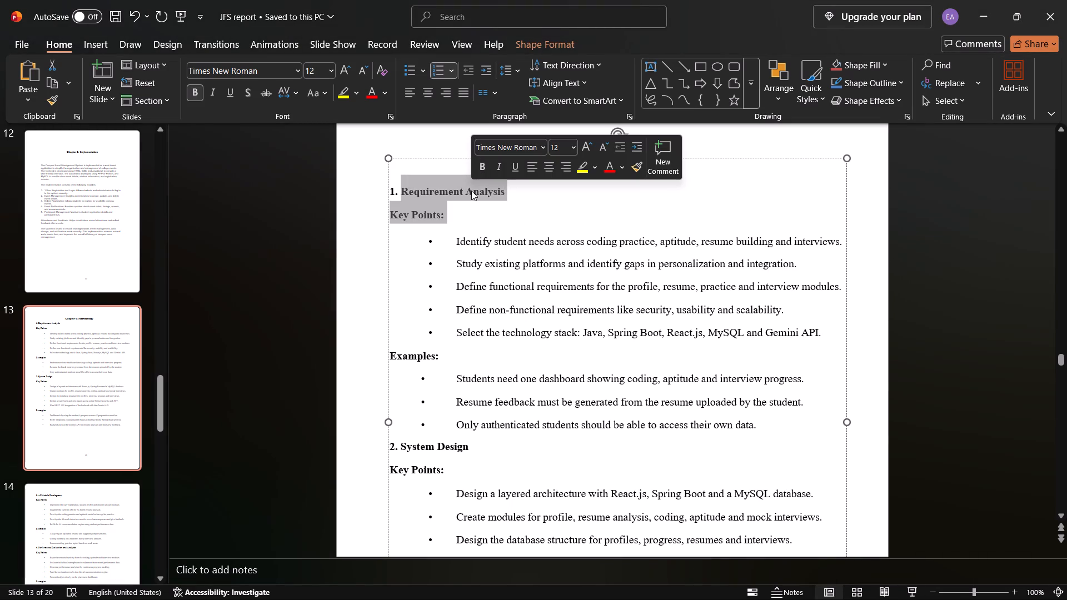
pyautogui.hotkey('ctrl', 'c')
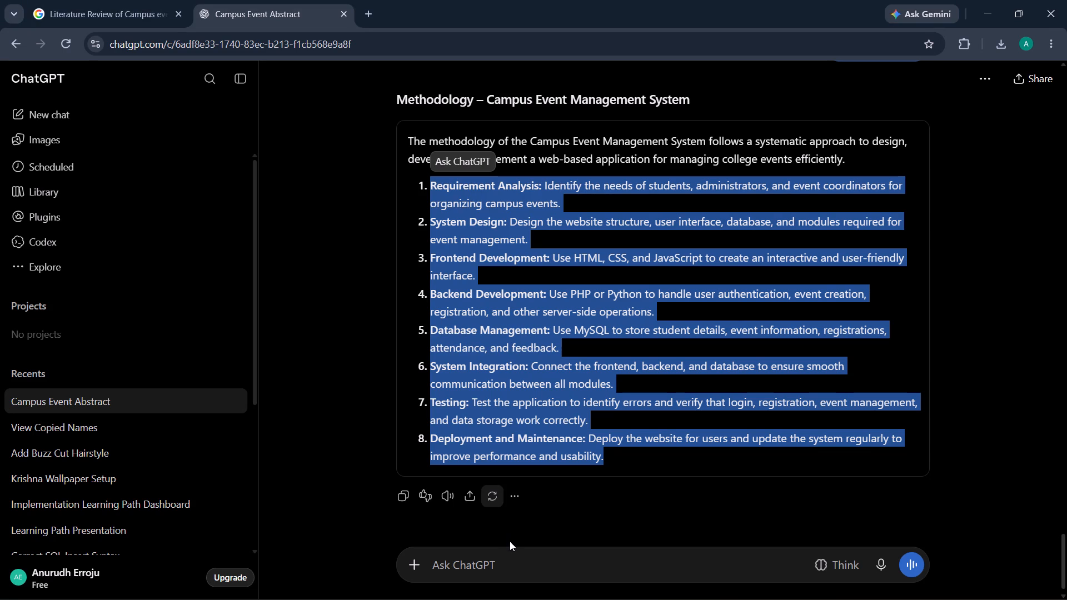
pyautogui.click(476, 564)
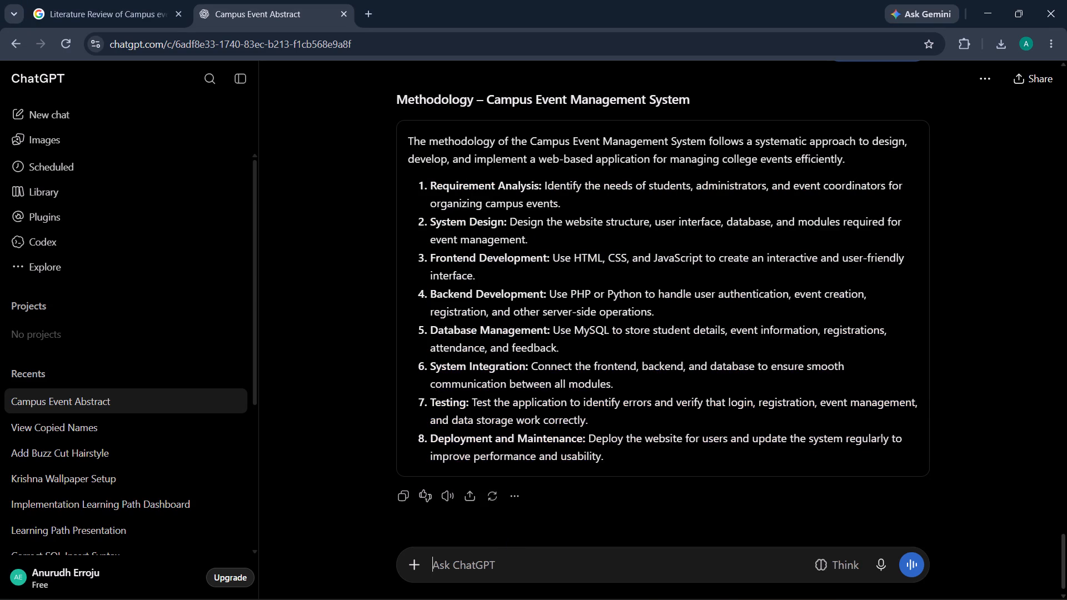
pyautogui.hotkey('ctrl', 'v')
pyautogui.press('Return')
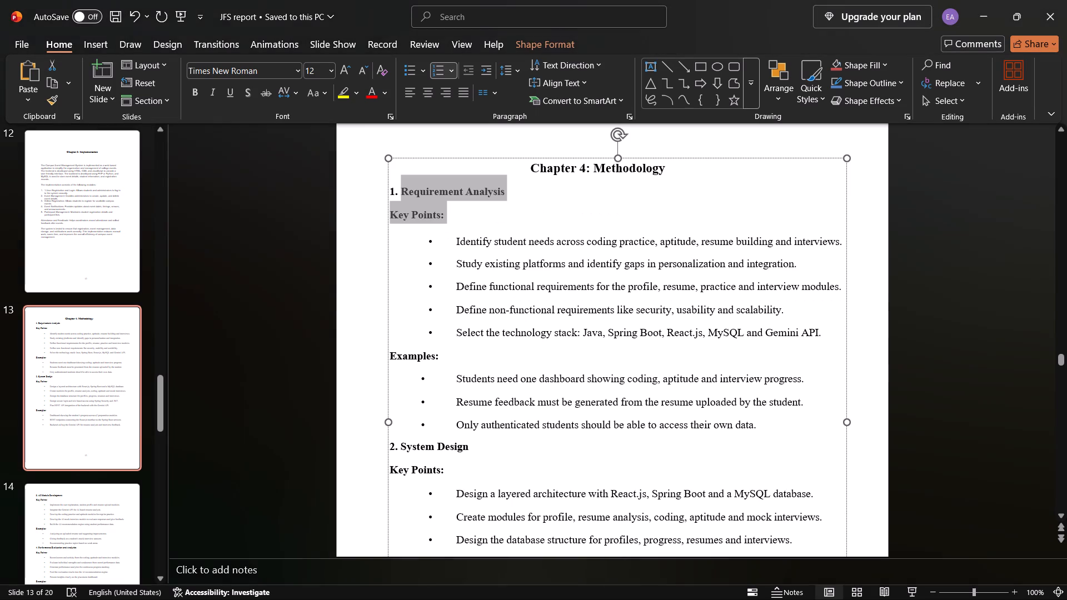
pyautogui.tripleClick(412, 452)
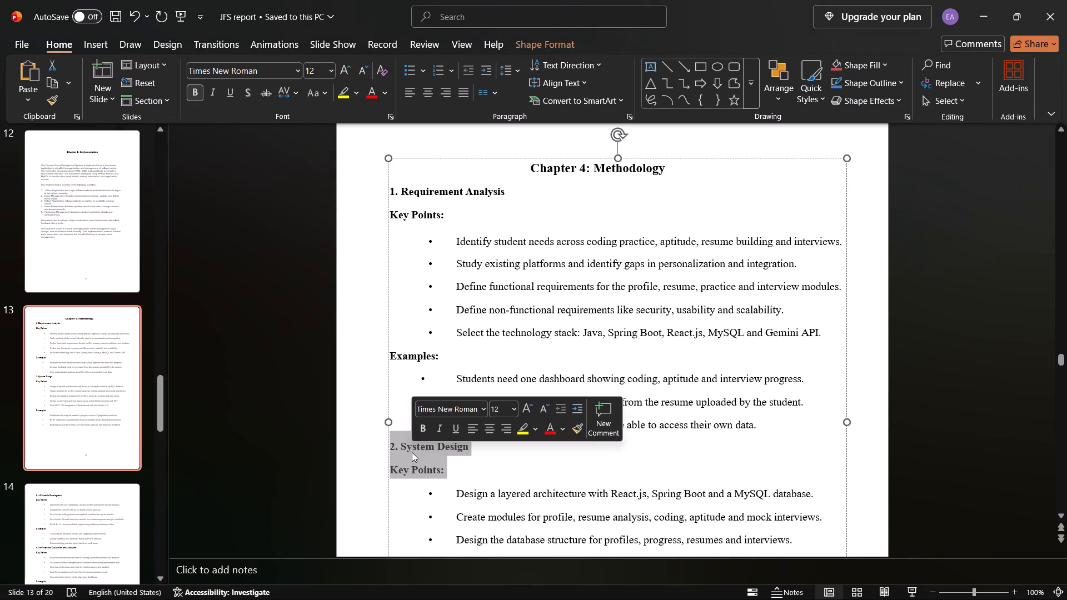
pyautogui.hotkey('ctrl', 'c')
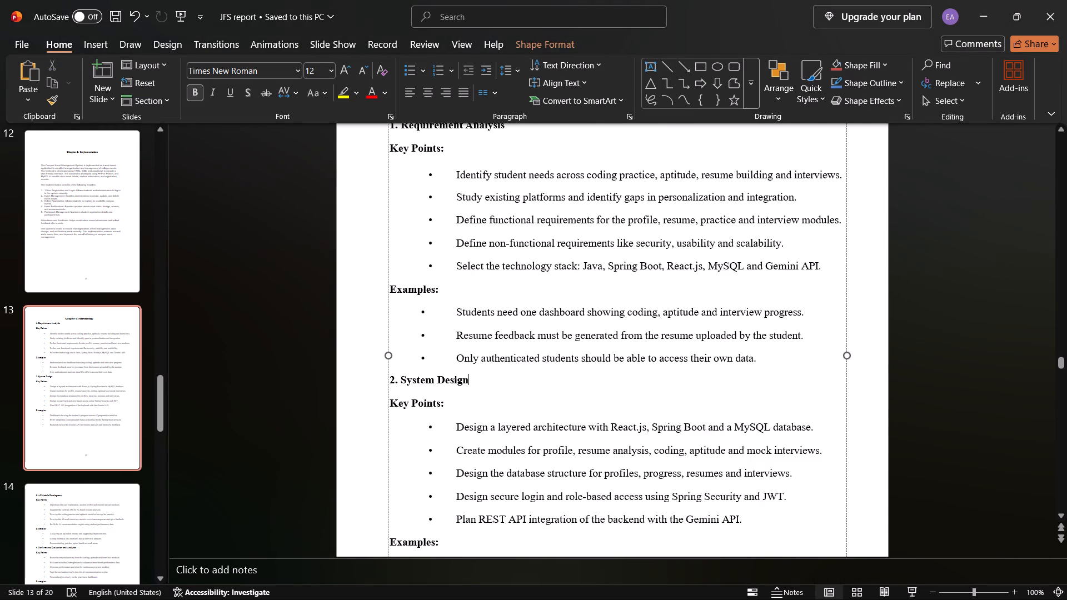
pyautogui.scroll(-5, 573, 437)
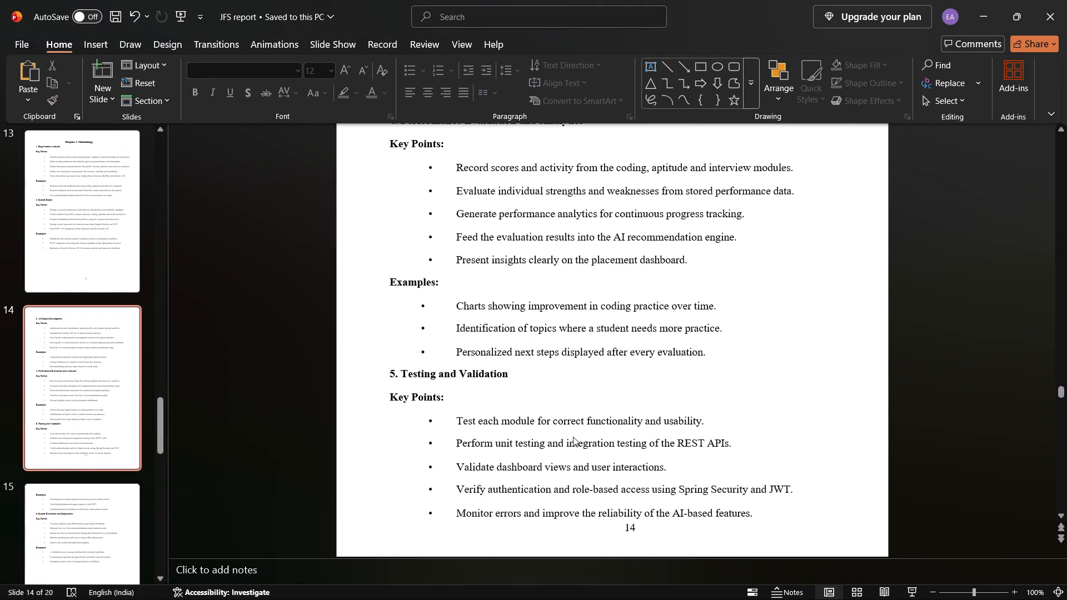
pyautogui.scroll(-1, 573, 437)
pyautogui.scroll(1, 573, 437)
pyautogui.scroll(-1, 573, 437)
pyautogui.scroll(1, 573, 437)
pyautogui.scroll(-1, 573, 437)
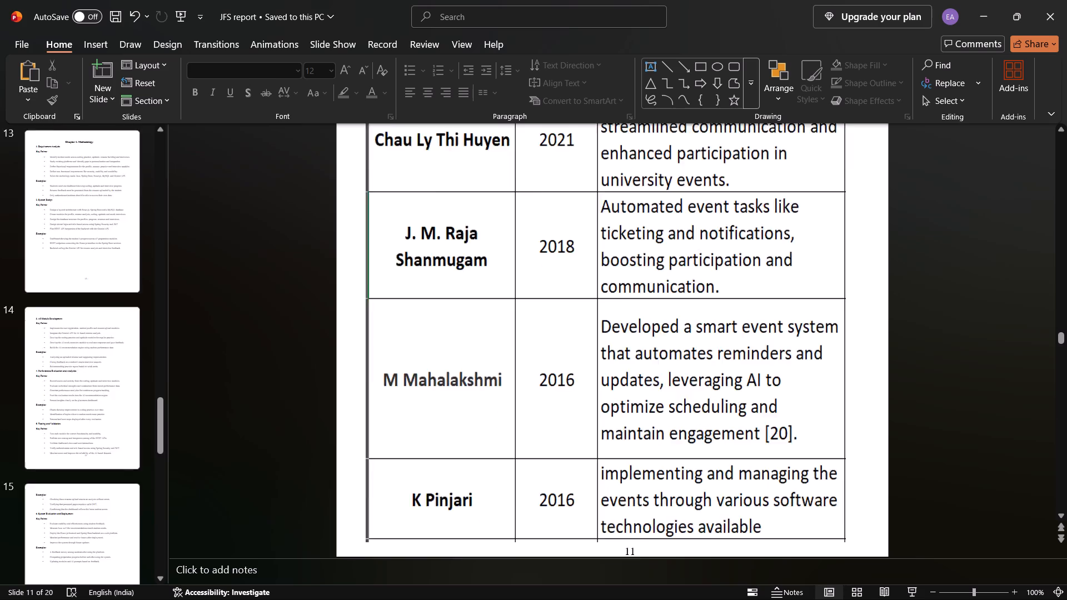
pyautogui.scroll(-4, 573, 437)
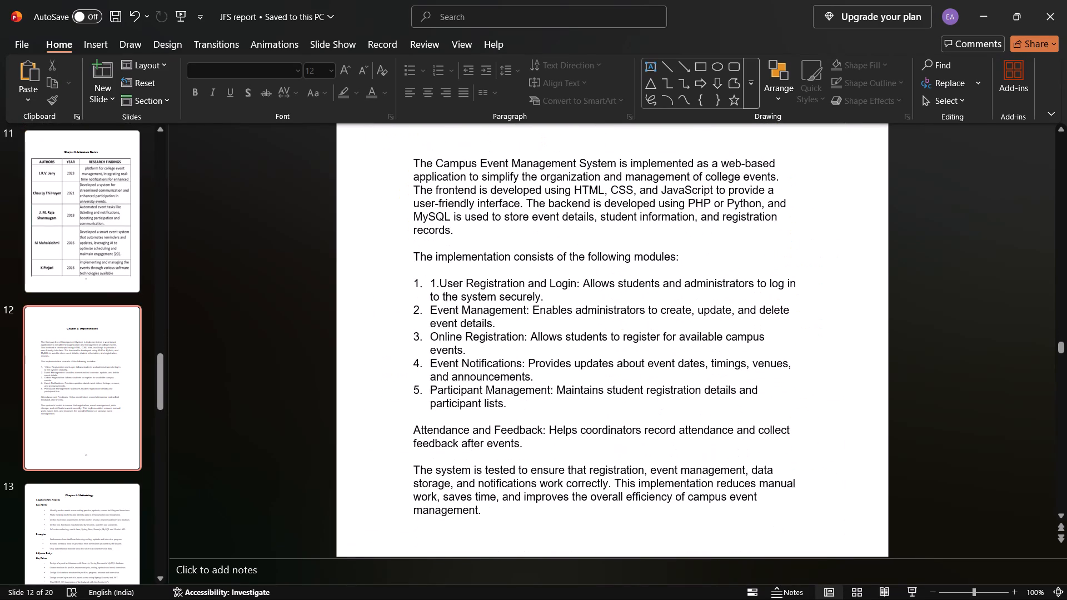
pyautogui.scroll(-3, 573, 437)
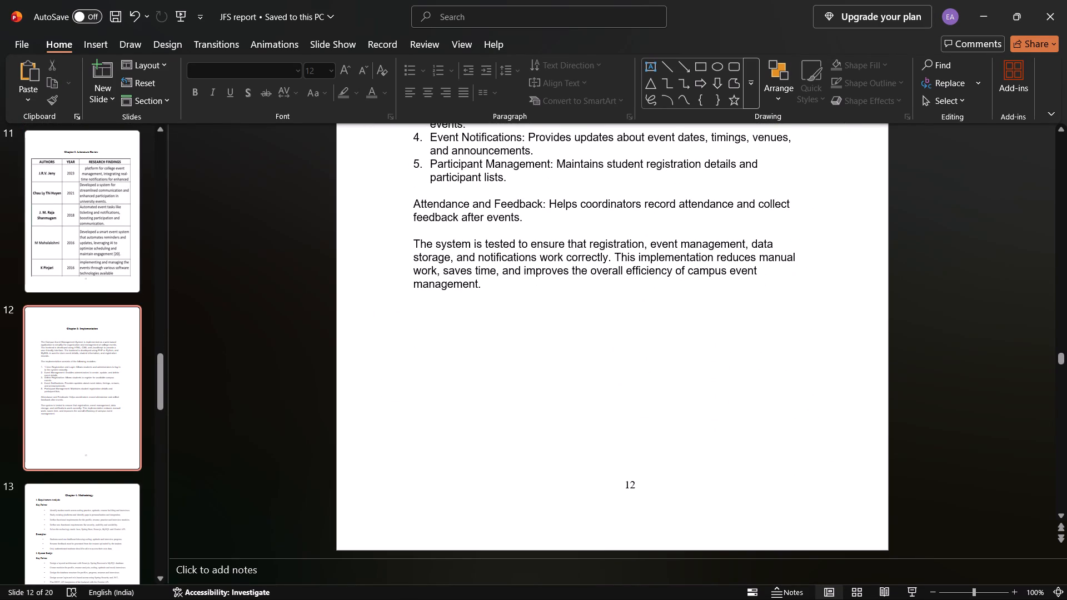
pyautogui.scroll(-1, 569, 407)
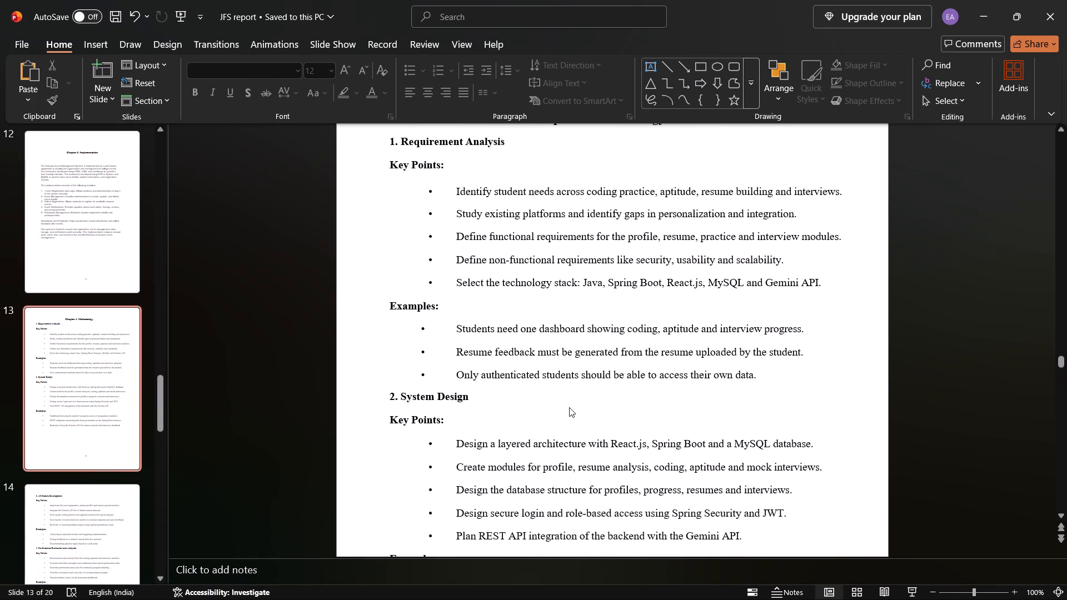
pyautogui.scroll(-3, 569, 407)
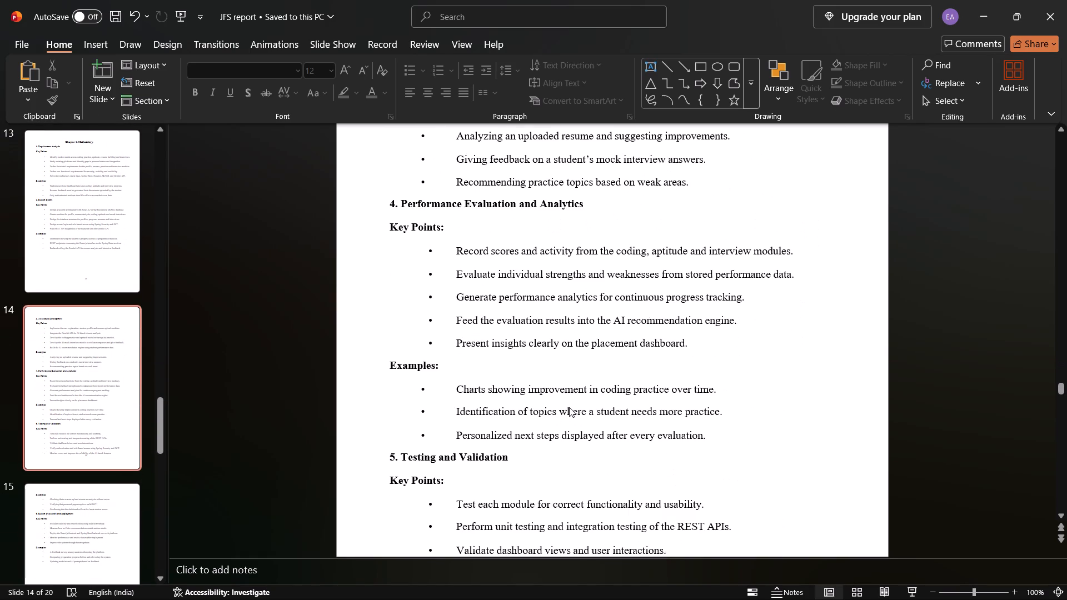
pyautogui.hscroll(-1, 569, 407)
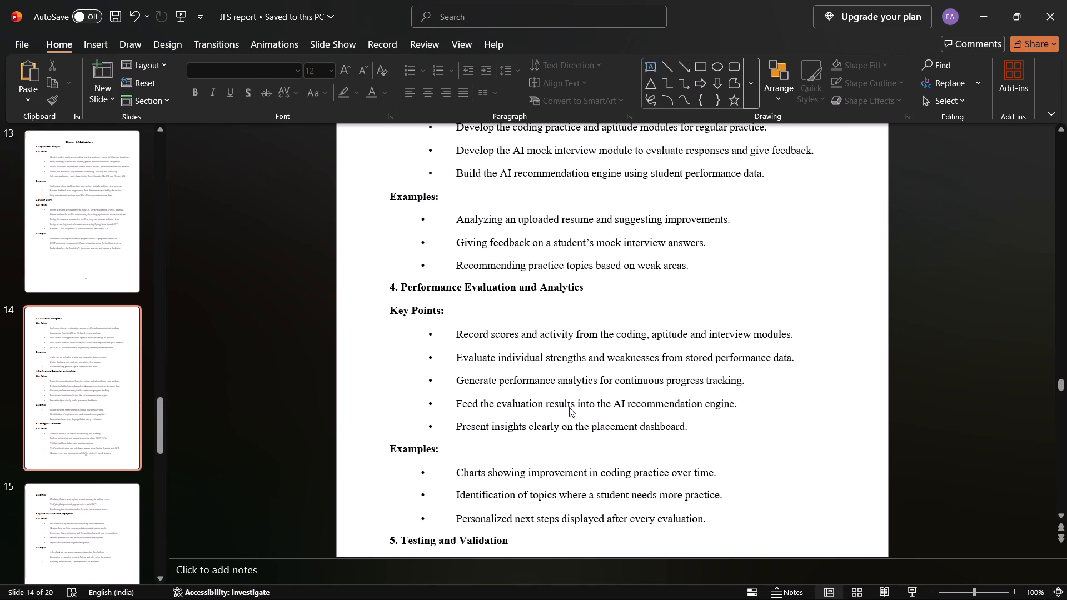
pyautogui.hscroll(-1, 569, 407)
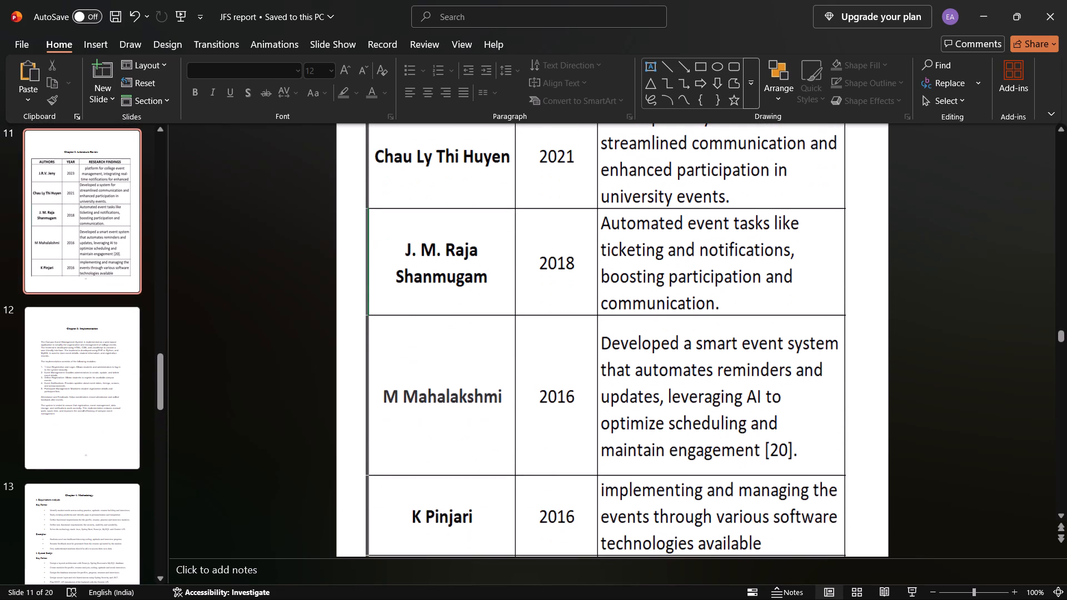
# Browse the slide thumbnails and page through slides 9 to 14 to review the report's content up to the Methodology chapter.
pyautogui.hscroll(1, 94, 538)
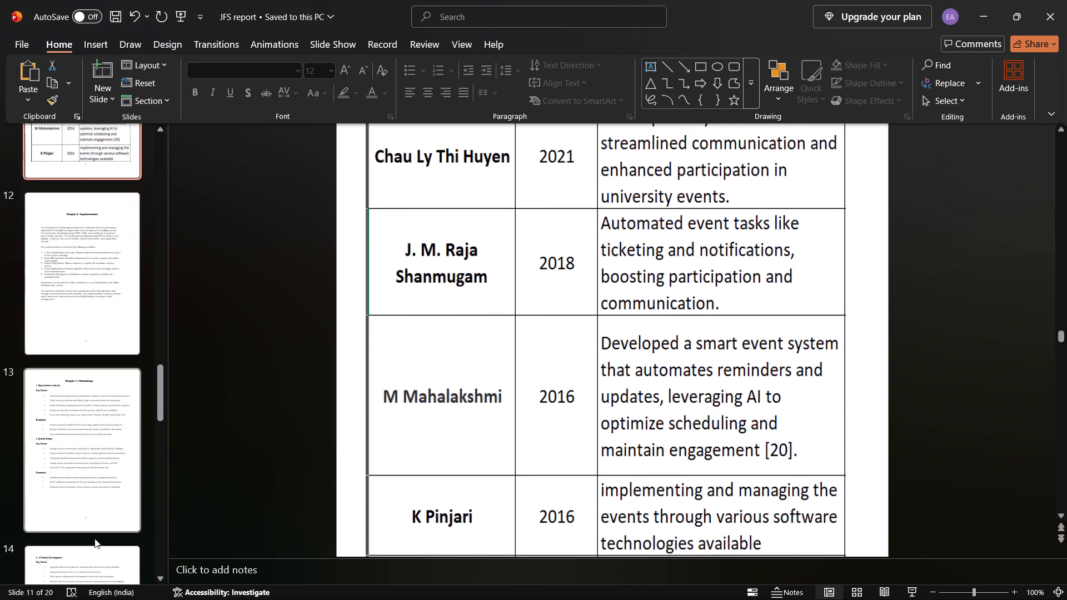
pyautogui.hscroll(1, 94, 538)
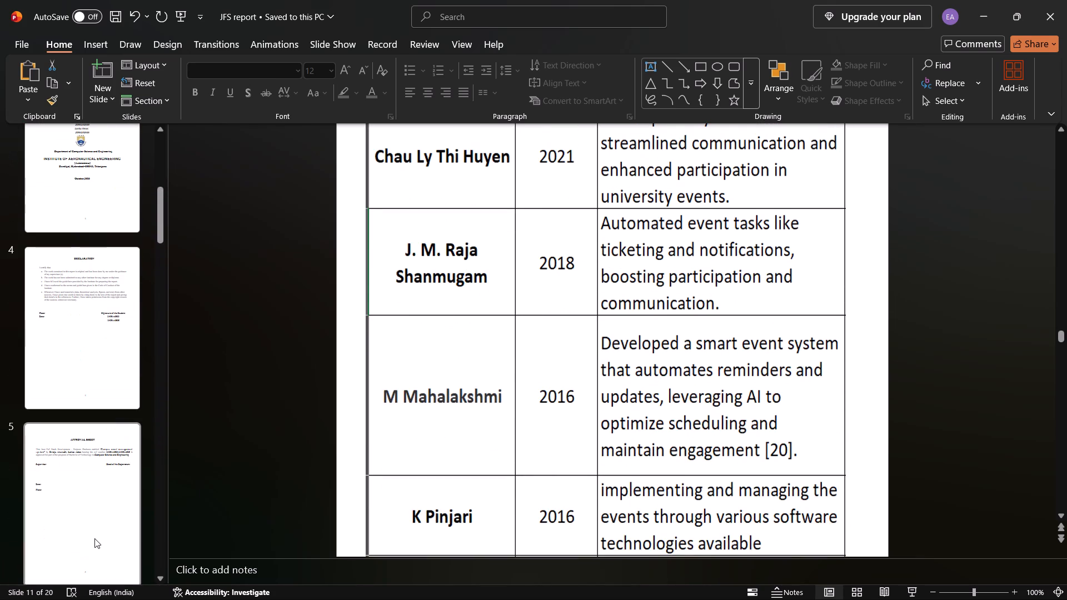
pyautogui.scroll(-1, 94, 538)
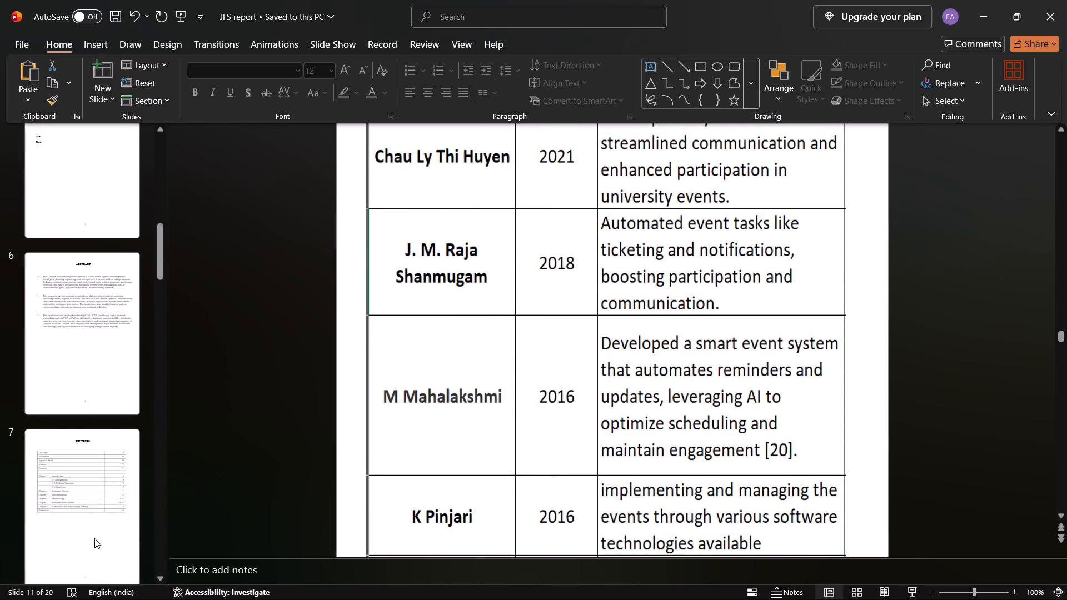
pyautogui.scroll(-2, 94, 538)
pyautogui.click(85, 498)
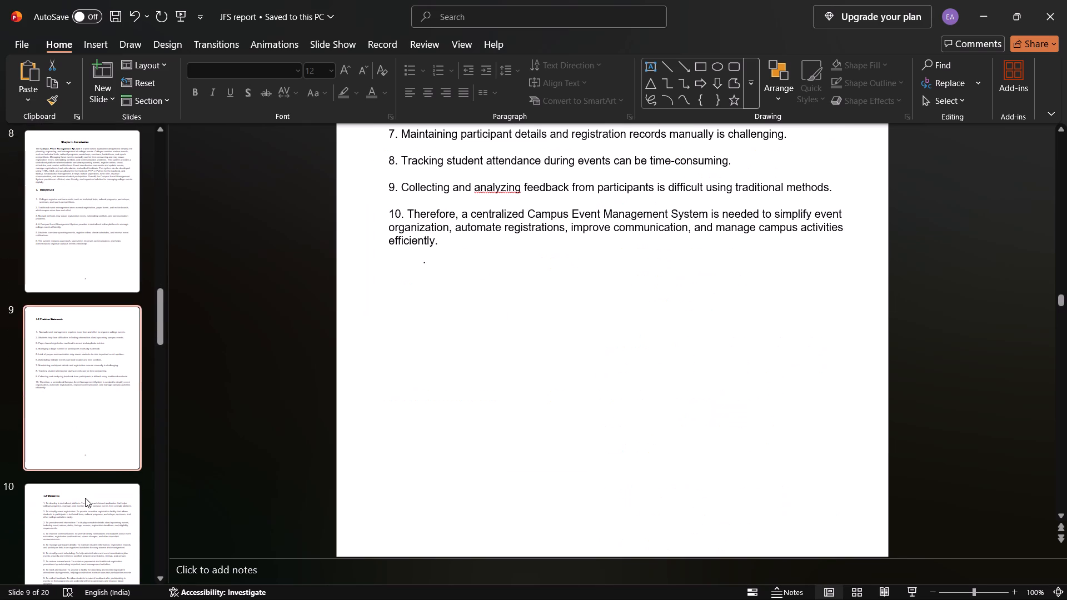
pyautogui.click(85, 498)
pyautogui.click(79, 522)
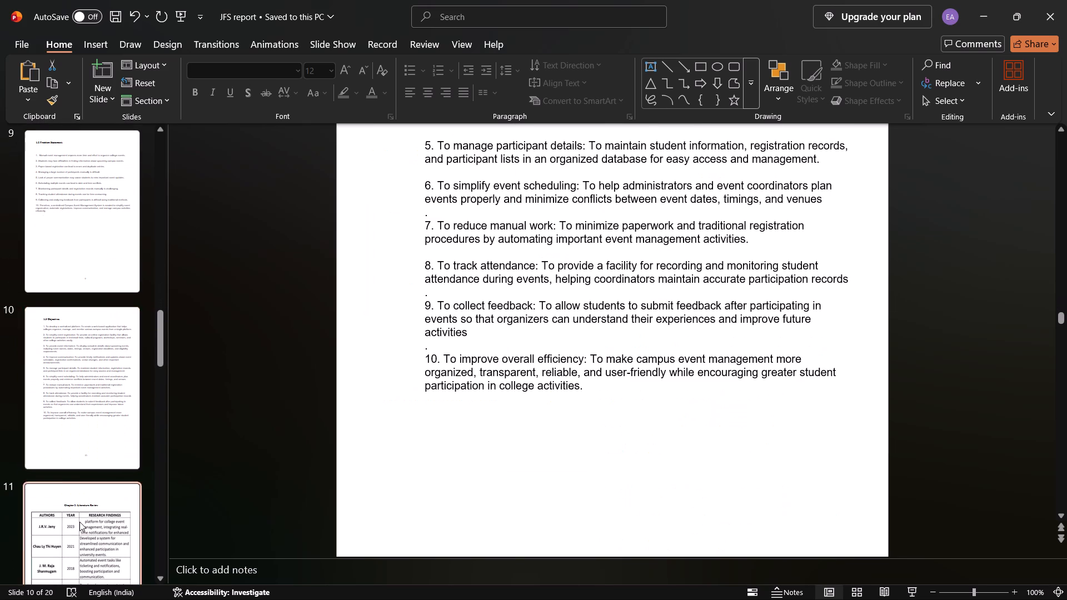
pyautogui.scroll(-1, 82, 514)
pyautogui.click(82, 514)
pyautogui.scroll(-1, 82, 514)
pyautogui.click(82, 514)
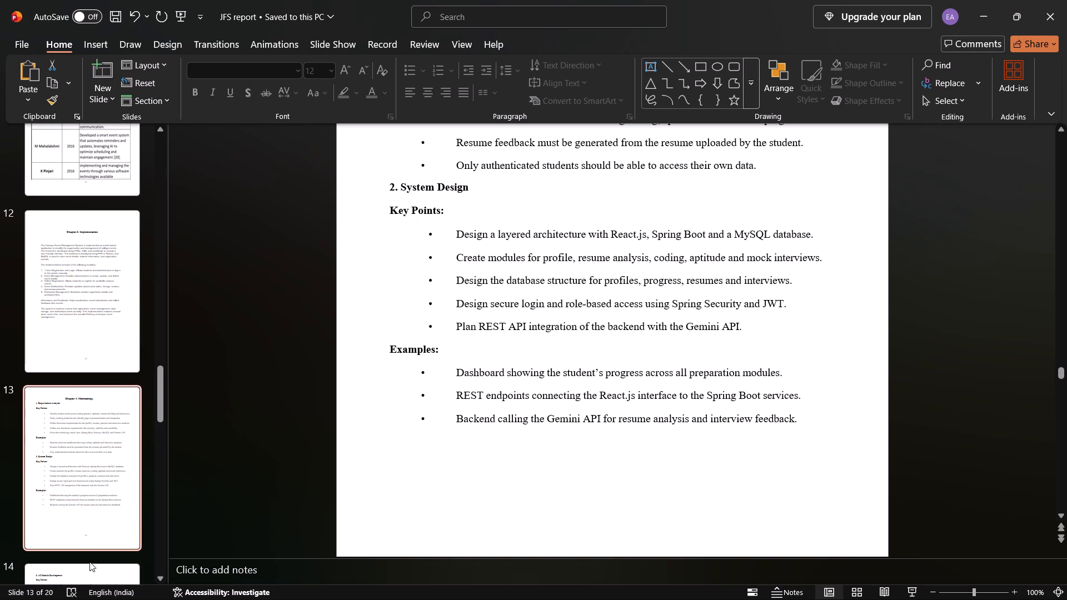
pyautogui.click(88, 569)
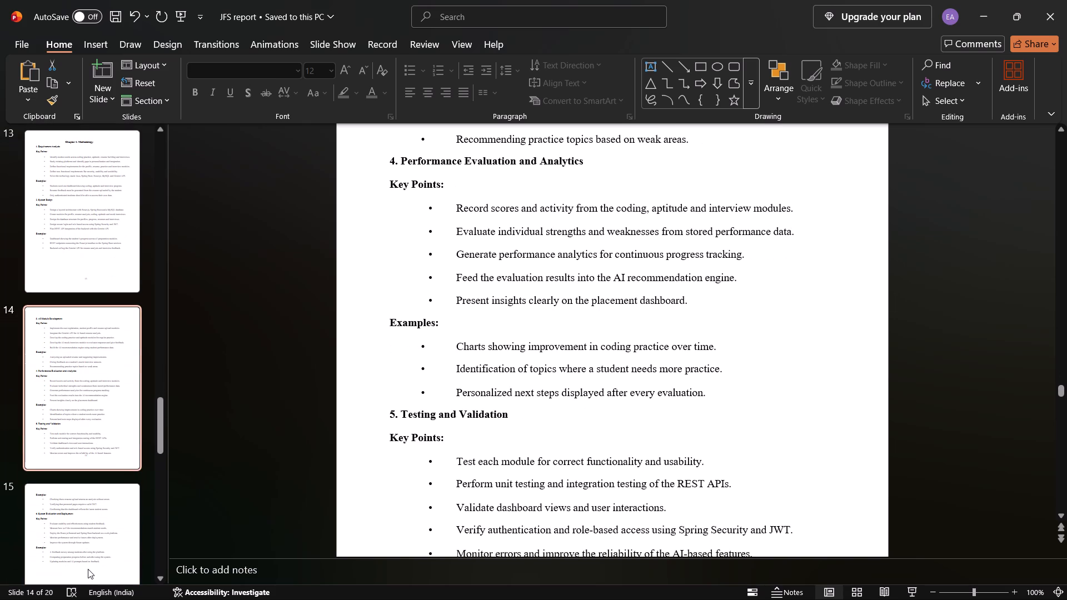
# Look back over the Literature Review on slide 11, Implementation on slide 12 and the start of Methodology on slide 13.
pyautogui.scroll(-1, 492, 224)
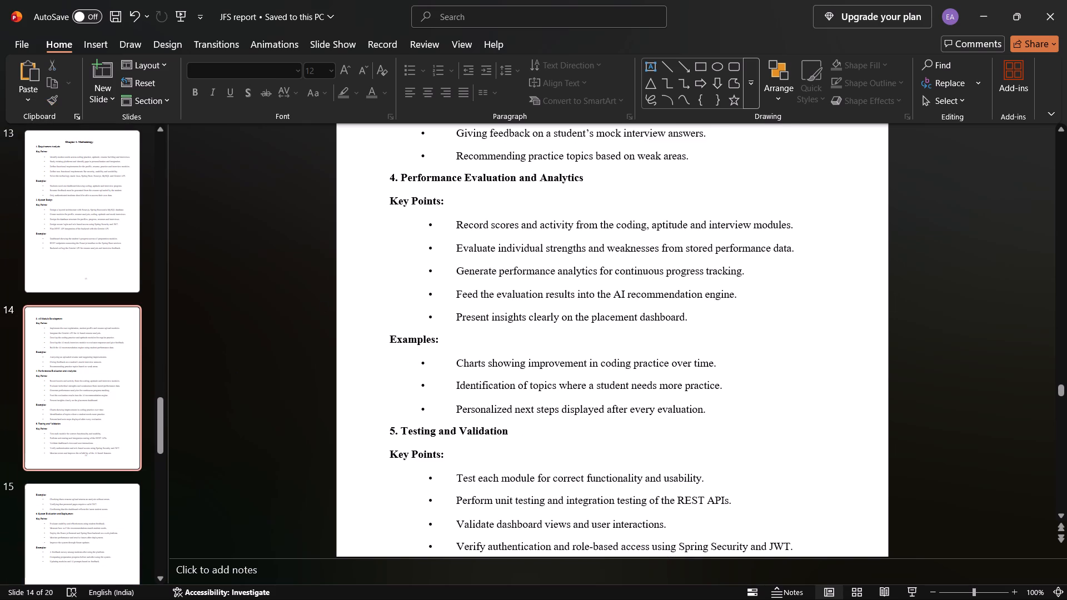
pyautogui.scroll(-1, 492, 224)
pyautogui.scroll(1, 492, 224)
pyautogui.scroll(-1, 492, 224)
pyautogui.scroll(1, 492, 224)
pyautogui.scroll(-1, 492, 224)
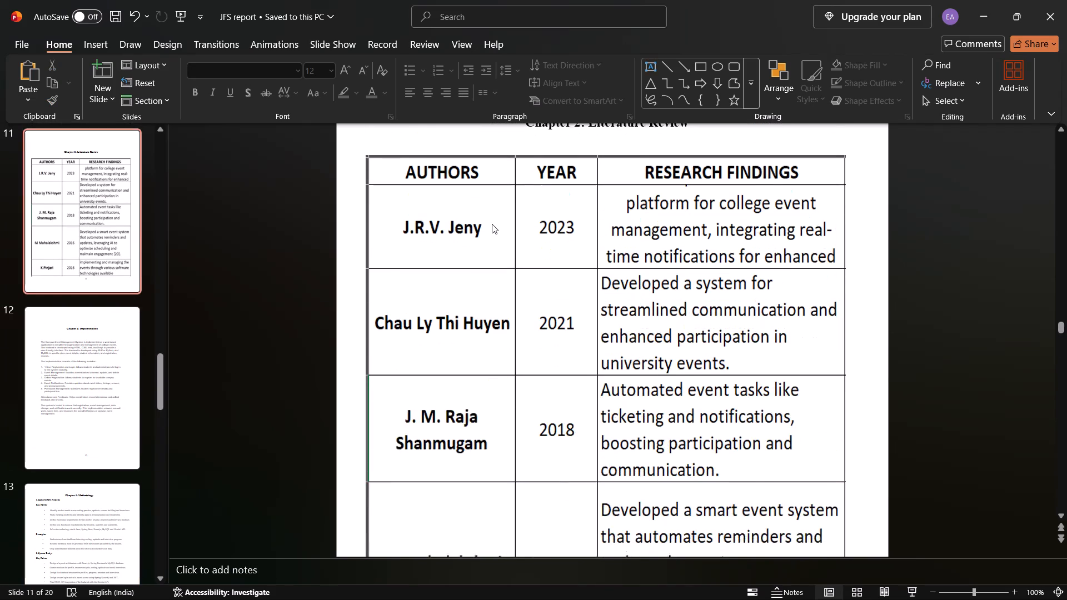
pyautogui.scroll(-5, 492, 224)
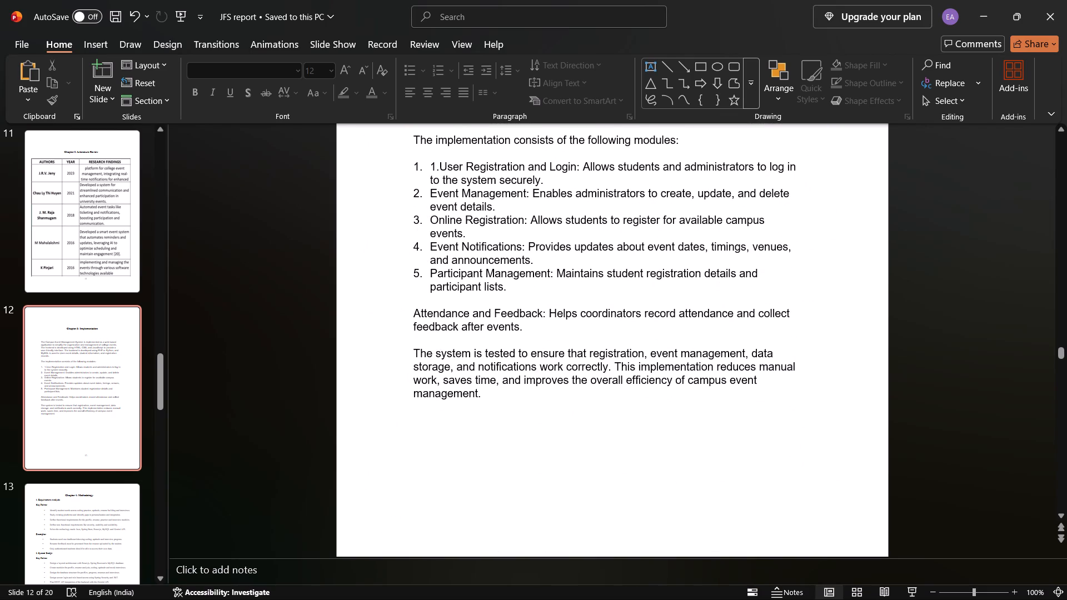
pyautogui.scroll(-4, 492, 224)
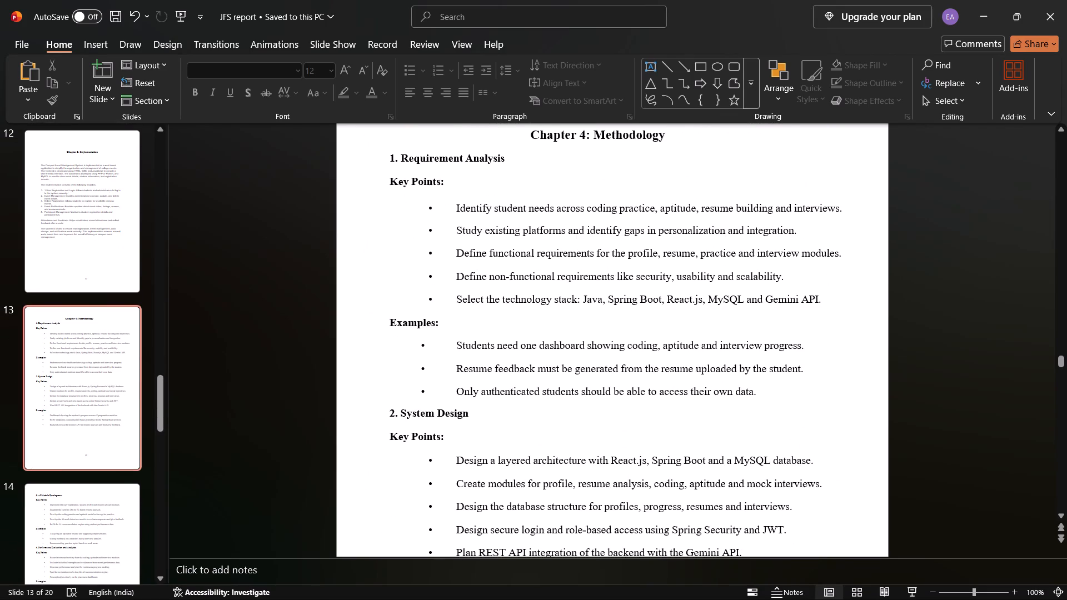
# Page back and forth through slides 13 to 15 to review the Methodology sections from Requirement Analysis to System Evaluation and Deployment.
pyautogui.press('Down')
pyautogui.press('Down')
pyautogui.press('Up')
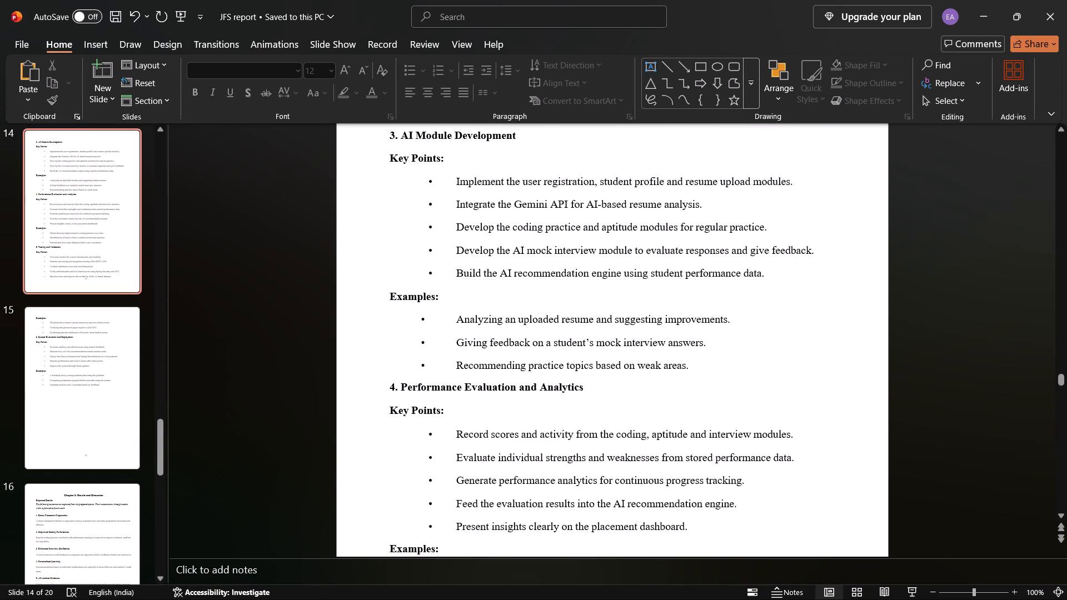
pyautogui.press('Up')
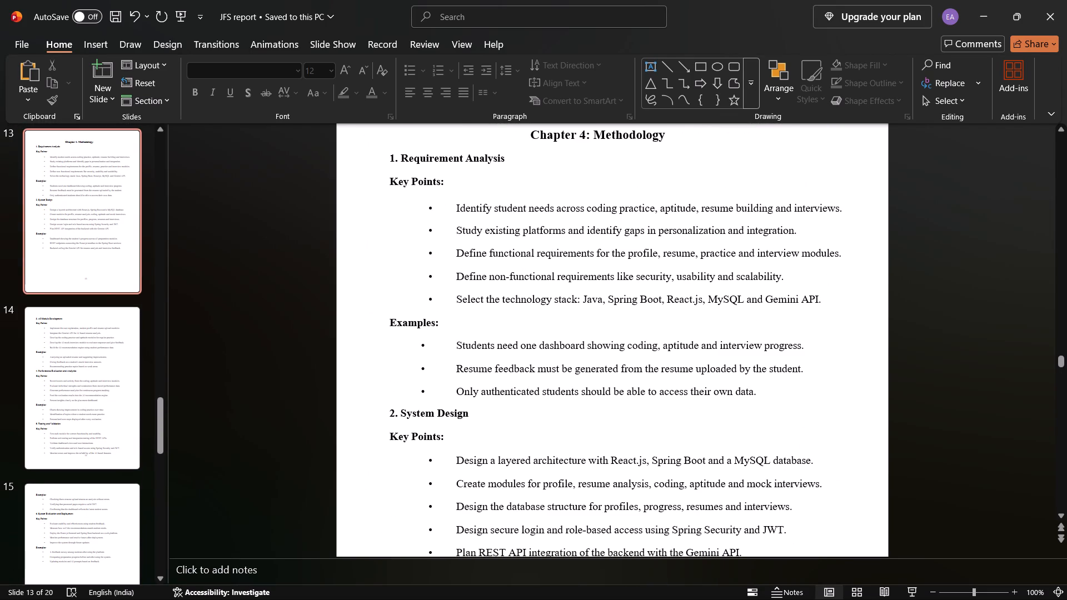
pyautogui.click(338, 319)
pyautogui.press('Right')
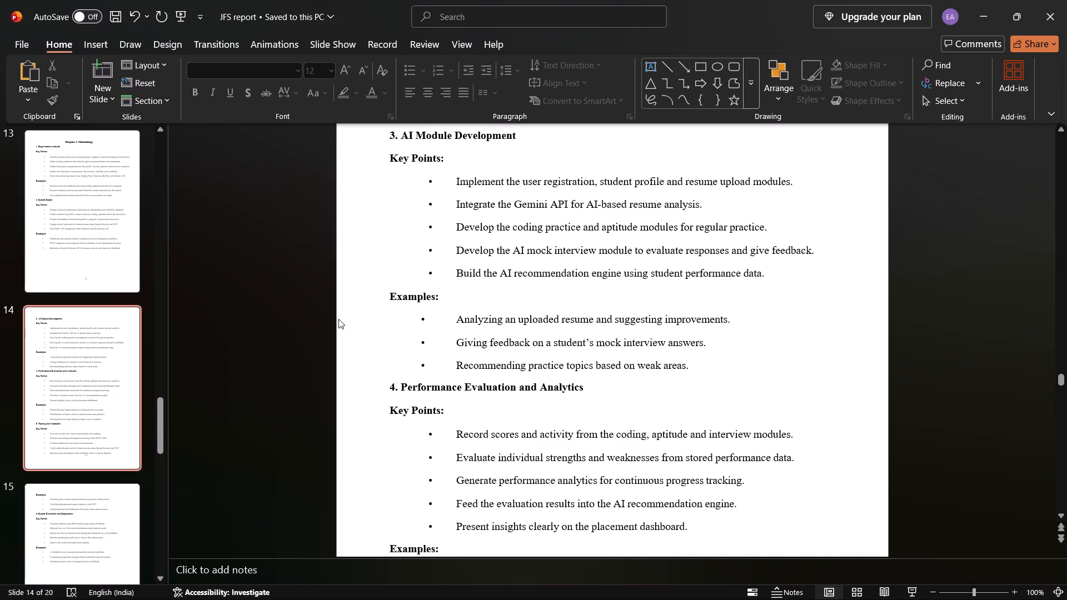
pyautogui.press('Right')
pyautogui.press('Left')
pyautogui.press('Left')
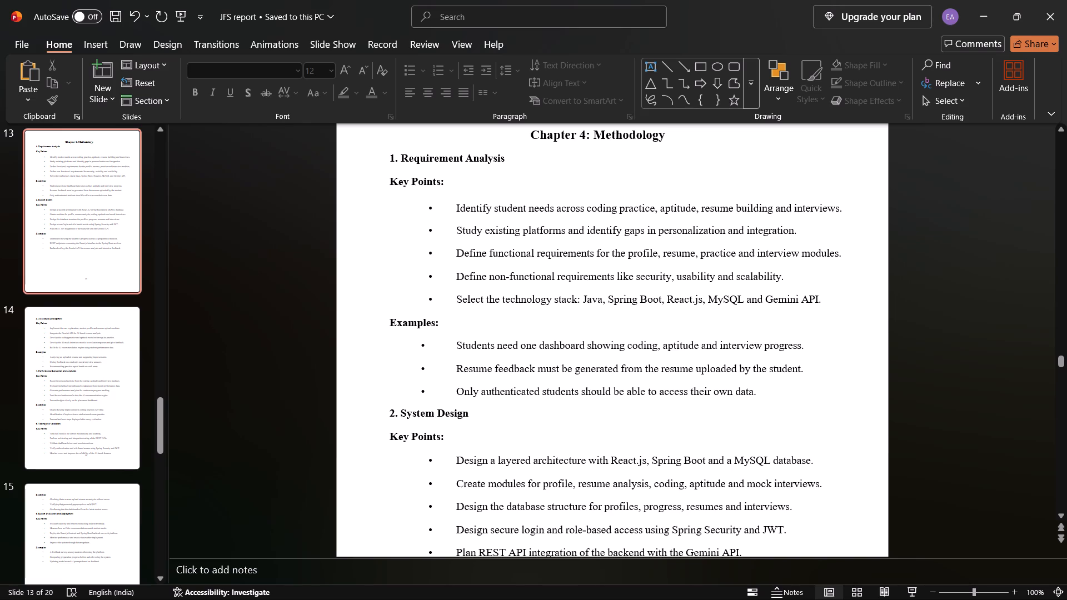
pyautogui.press('Down')
pyautogui.press('Down')
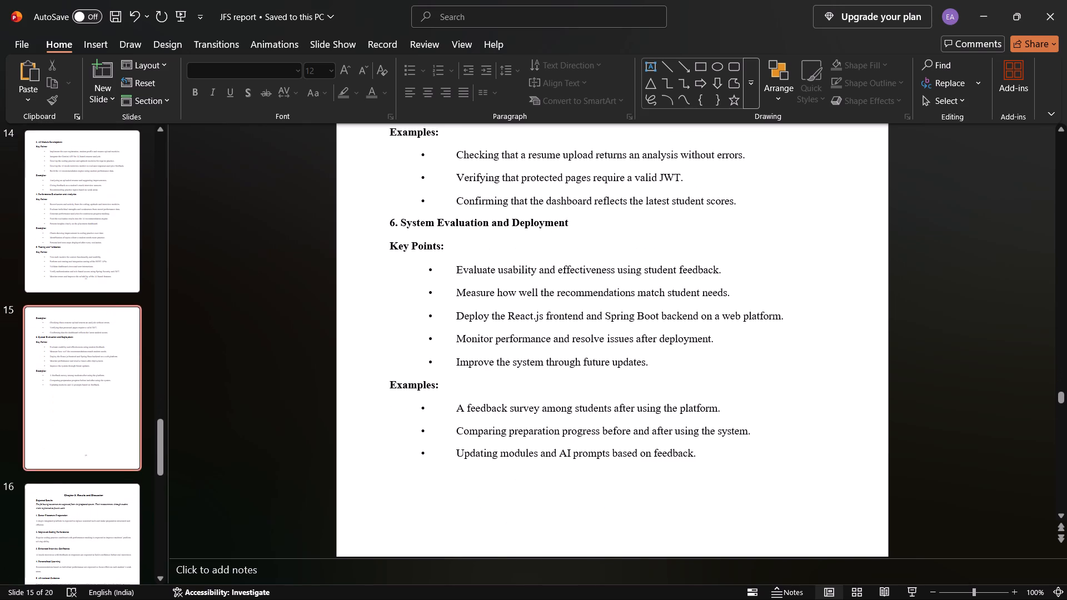
pyautogui.press('Up')
pyautogui.press('Up')
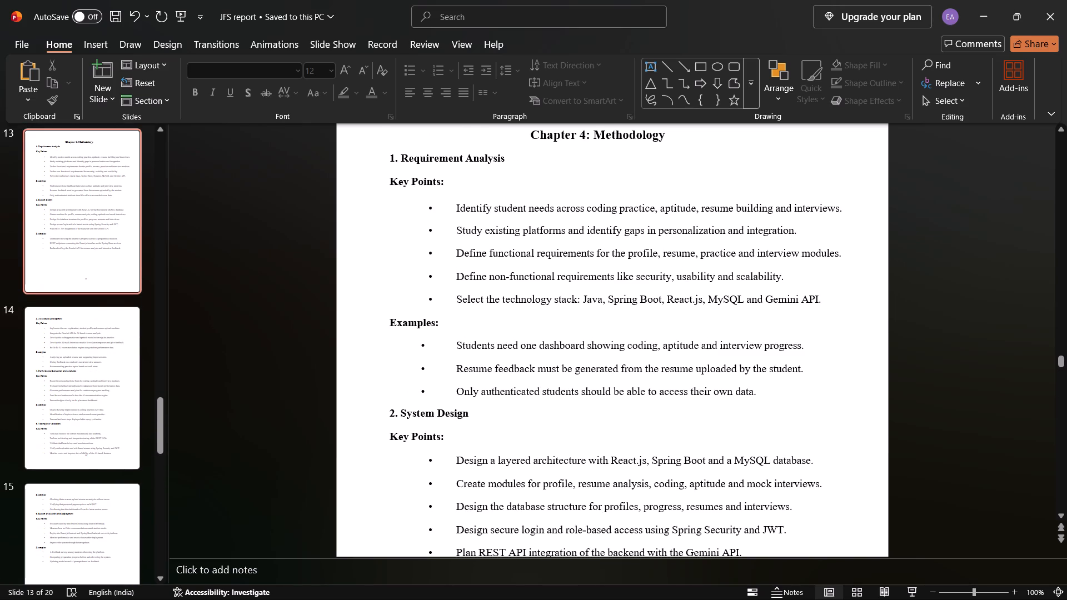
# Read through the text on slide 13 from the Requirement Analysis points down to the last System Design example.
pyautogui.click(522, 219)
pyautogui.press('Down')
pyautogui.press('Down')
pyautogui.press('Down')
pyautogui.press('Down')
pyautogui.press('Down')
pyautogui.press('Down')
pyautogui.press('Down')
pyautogui.press('Down')
pyautogui.press('Down')
pyautogui.press('Down')
pyautogui.press('Down')
pyautogui.press('Down')
pyautogui.press('Down')
pyautogui.press('Down')
pyautogui.press('Down')
pyautogui.press('Down')
pyautogui.press('Down')
pyautogui.press('Down')
pyautogui.press('Down')
pyautogui.press('Down')
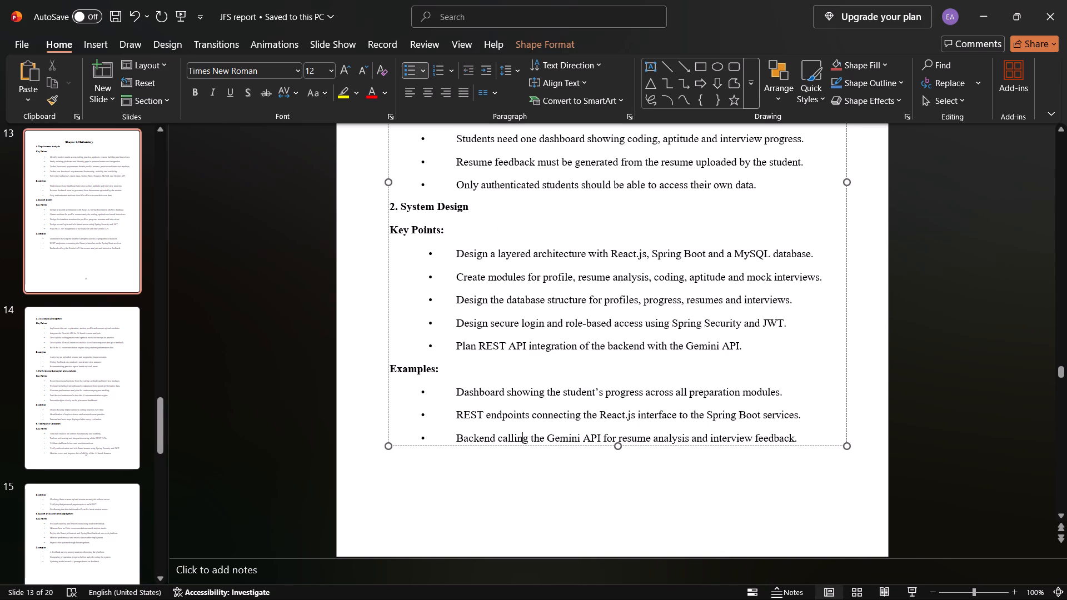
pyautogui.click(512, 476)
pyautogui.press('Down')
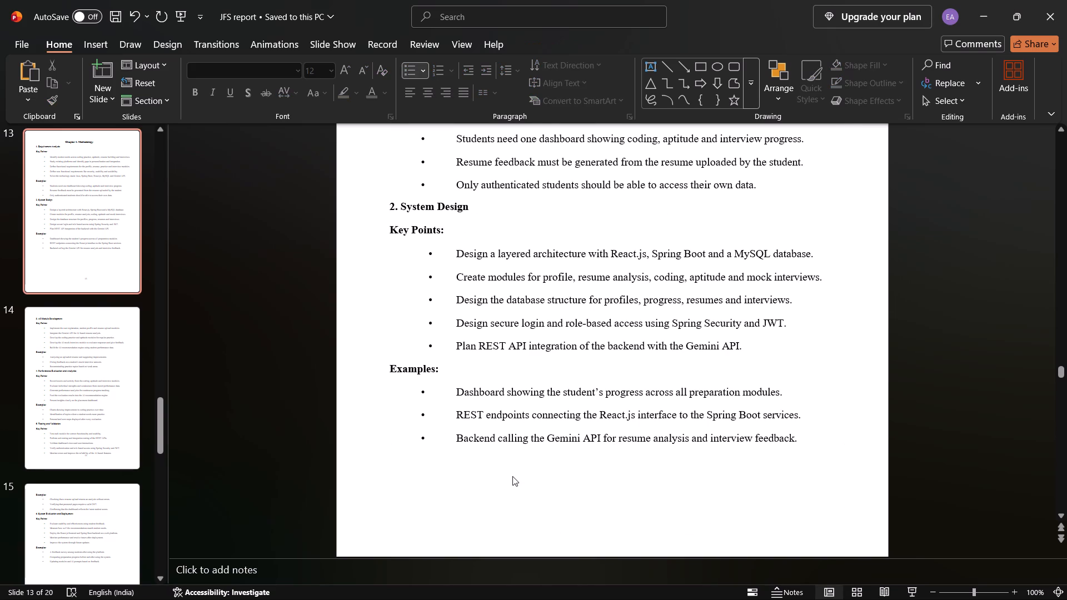
# Look over the end of the Methodology chapter on slide 15 and the expected results on slide 16.
pyautogui.scroll(-1, 512, 476)
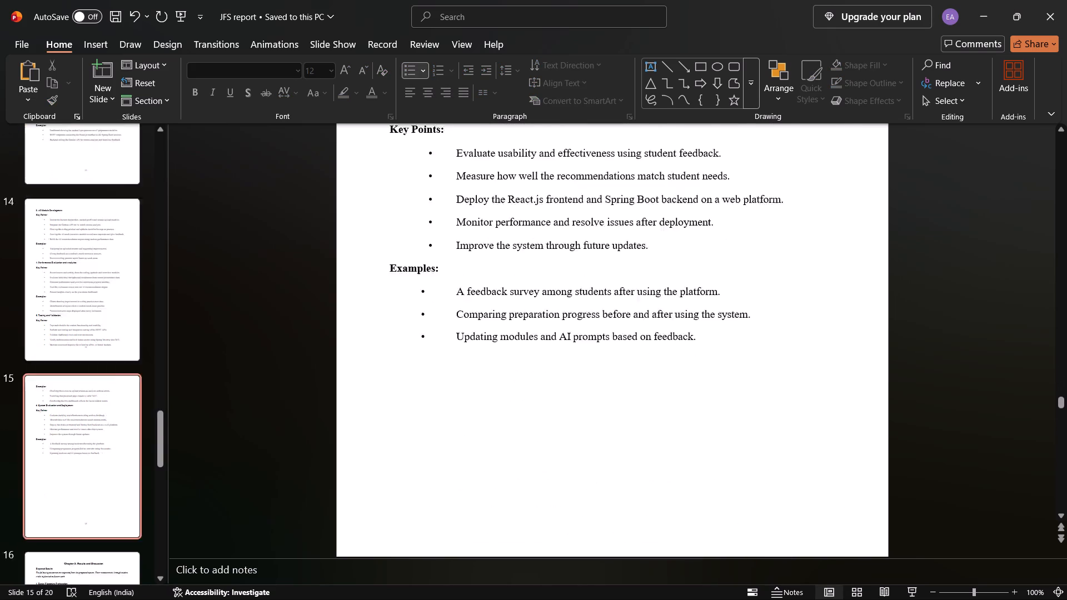
pyautogui.scroll(-1, 512, 476)
pyautogui.keyDown('ctrl'); pyautogui.scroll(1, 512, 476); pyautogui.keyUp('ctrl')
pyautogui.keyDown('ctrl'); pyautogui.scroll(-2, 512, 476); pyautogui.keyUp('ctrl')
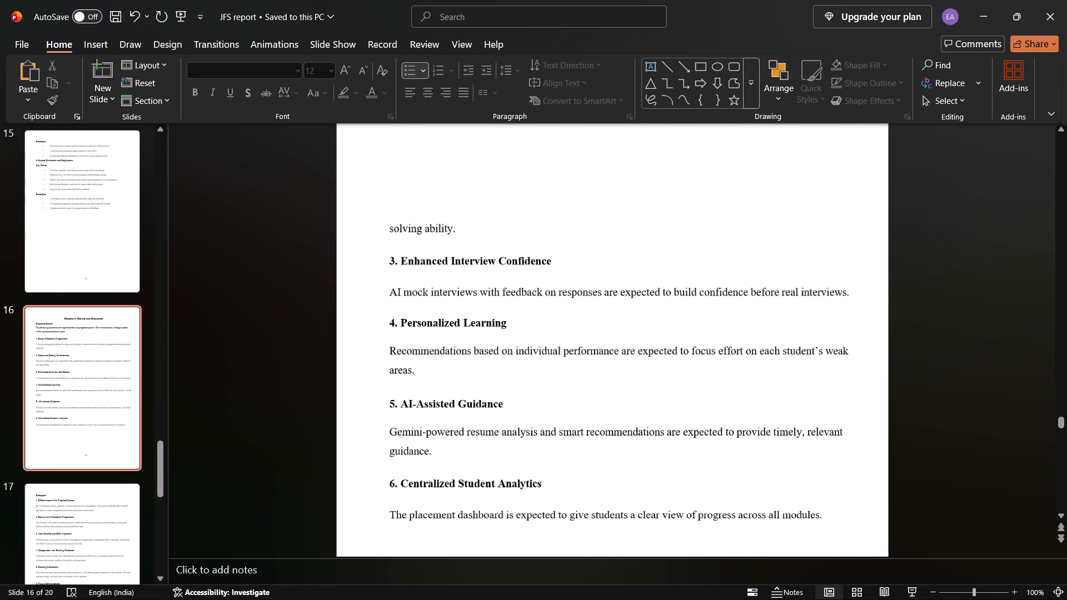
pyautogui.keyDown('ctrl'); pyautogui.scroll(-1, 531, 351); pyautogui.keyUp('ctrl')
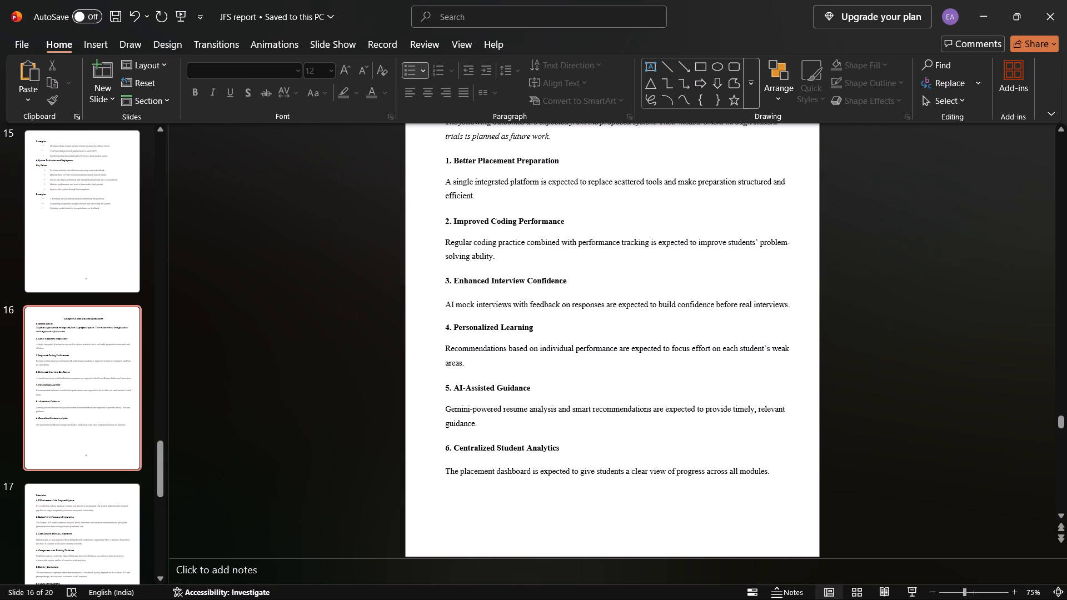
pyautogui.scroll(-1, 531, 351)
pyautogui.scroll(6, 531, 351)
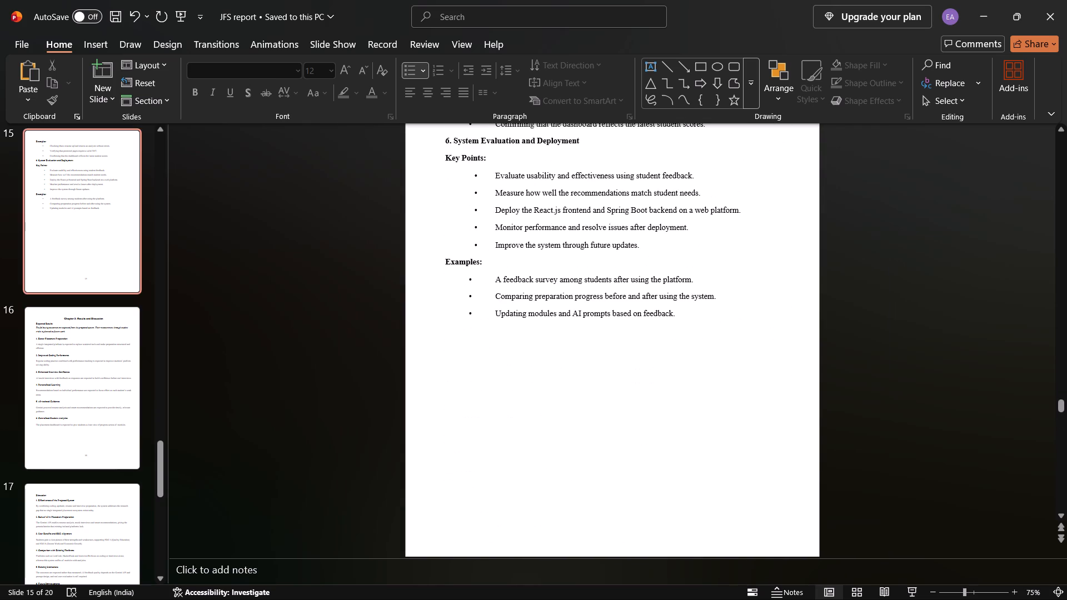
pyautogui.scroll(3, 531, 351)
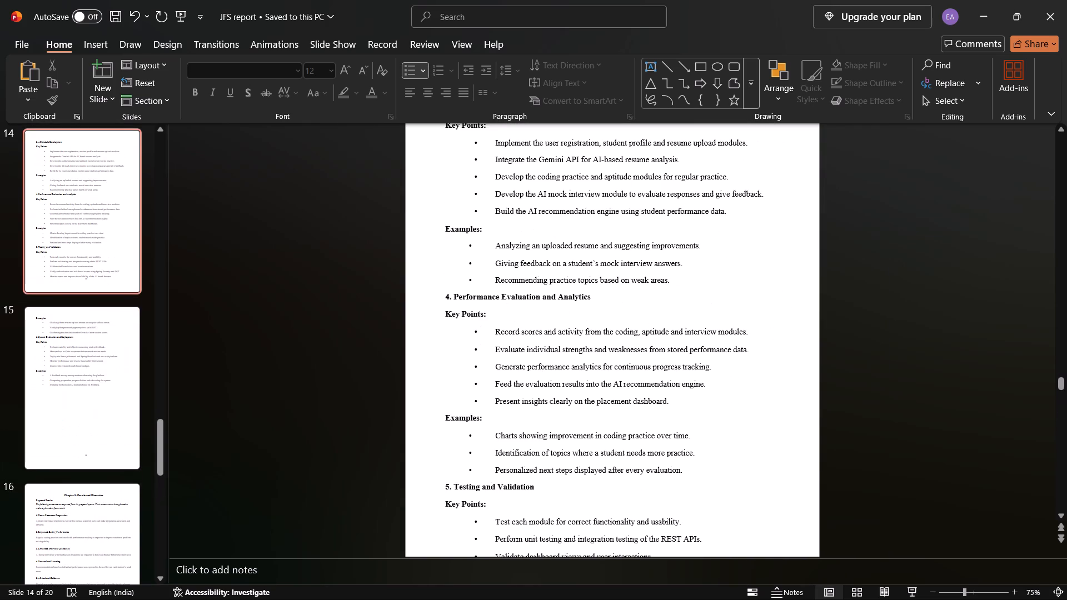
pyautogui.scroll(1, 536, 257)
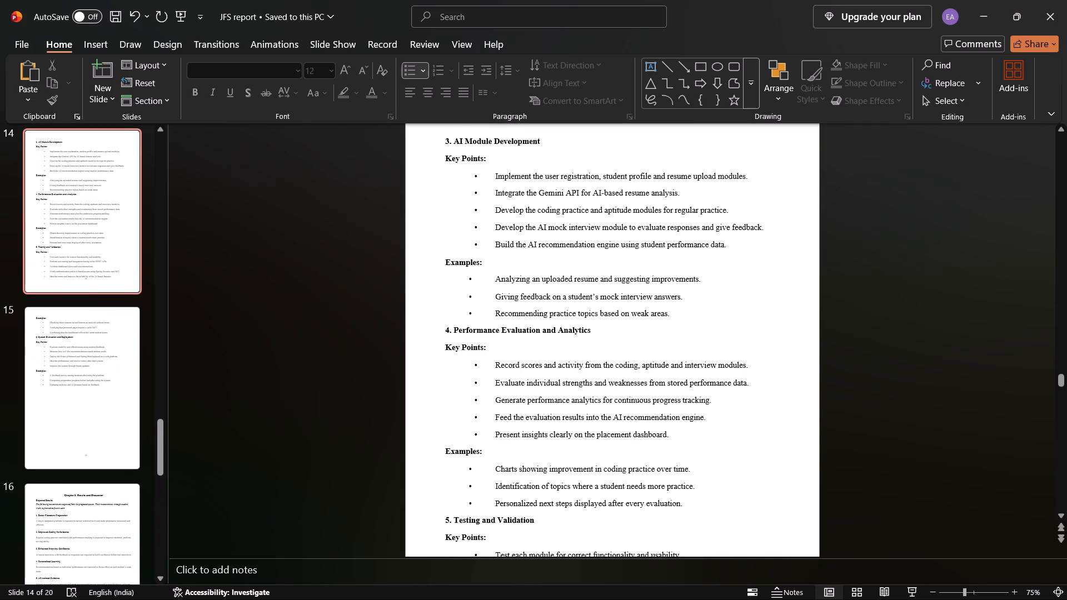
pyautogui.scroll(1, 536, 257)
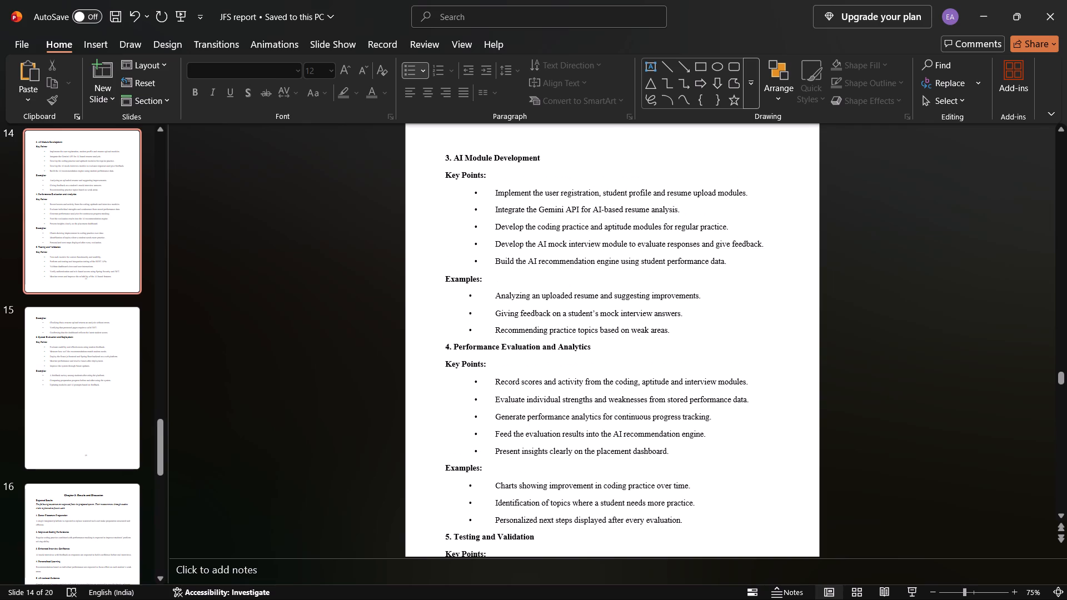
pyautogui.doubleClick(487, 162)
pyautogui.doubleClick(487, 162)
pyautogui.tripleClick(487, 162)
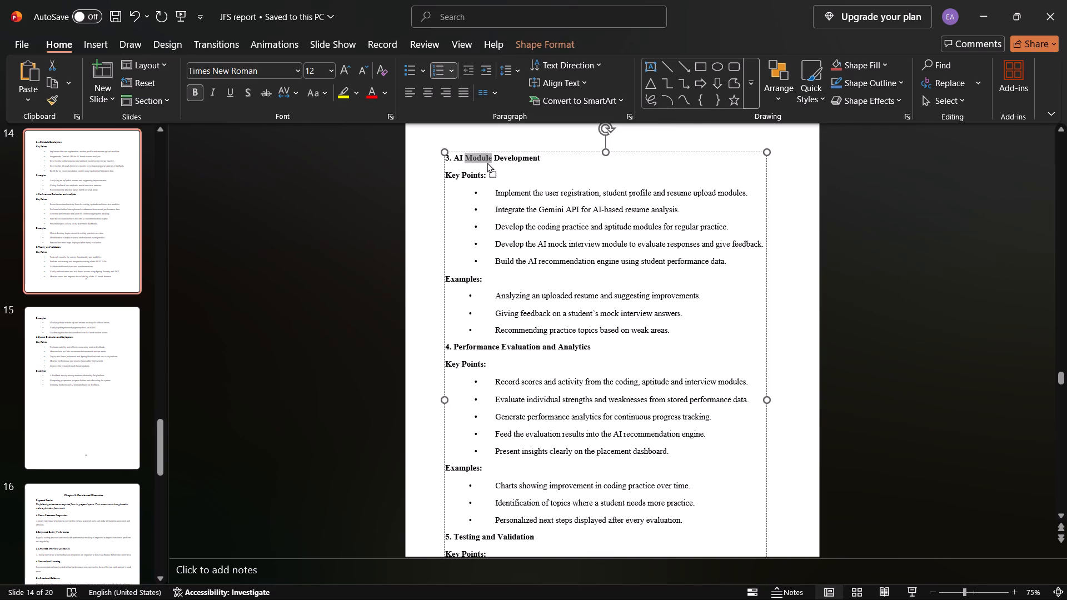
pyautogui.click(487, 162)
pyautogui.tripleClick(487, 162)
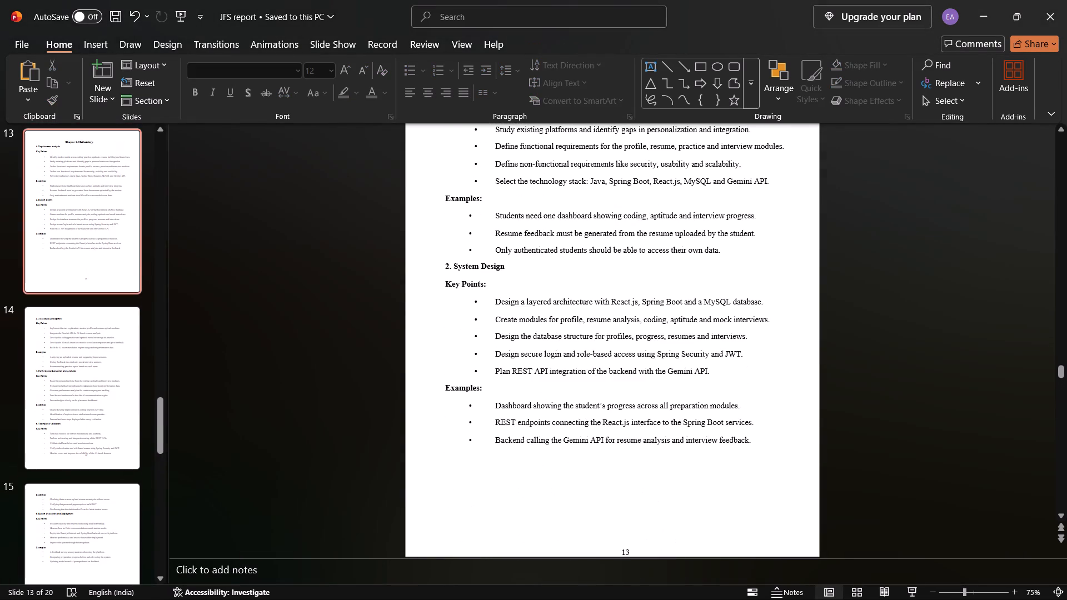
pyautogui.scroll(2, 599, 490)
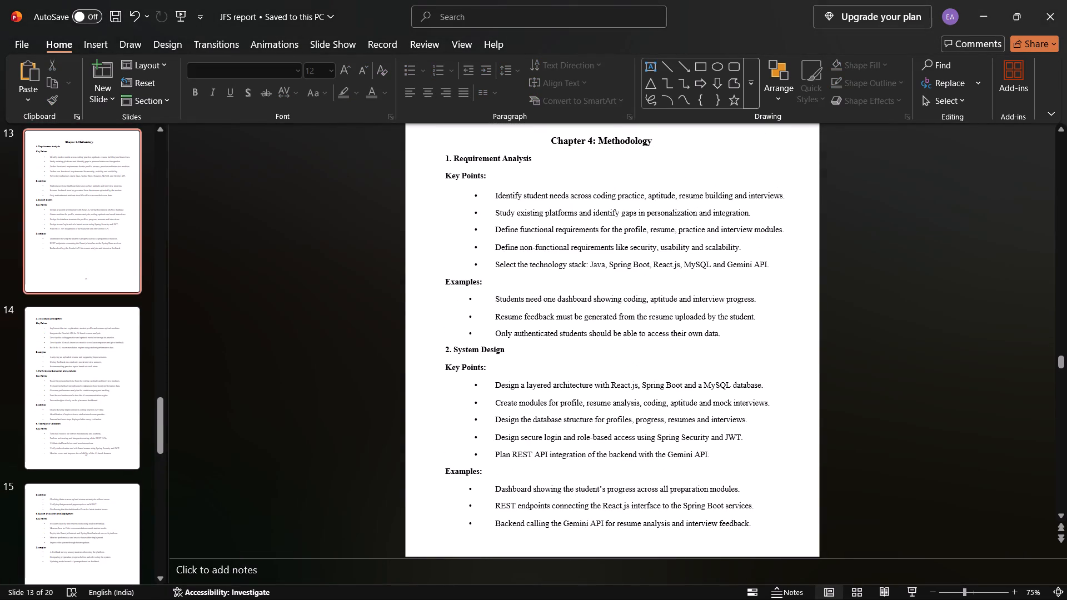
pyautogui.tripleClick(576, 246)
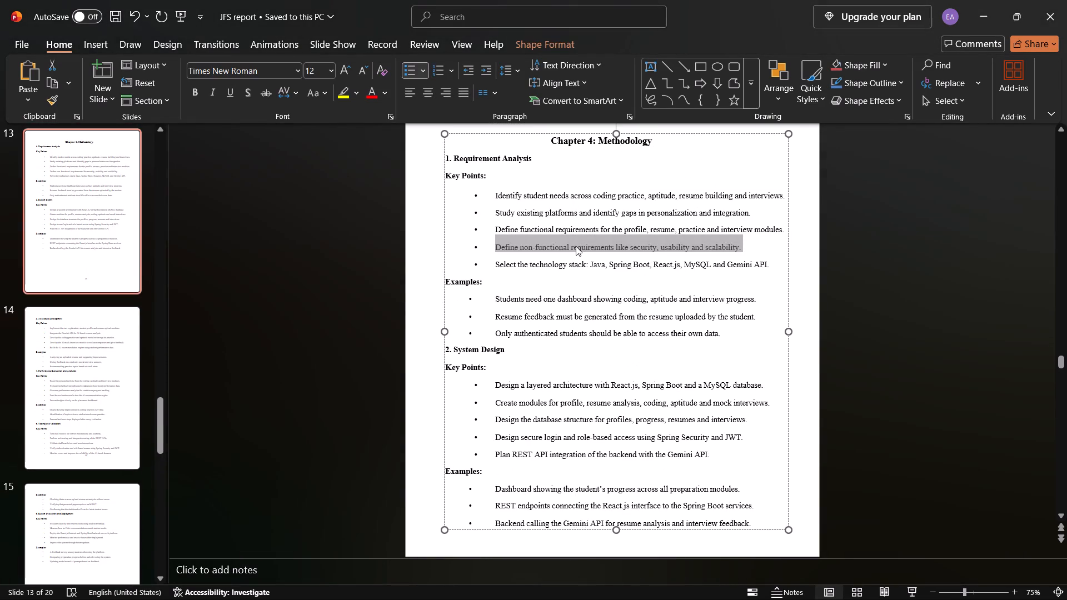
pyautogui.moveTo(498, 194); pyautogui.dragTo(609, 237)
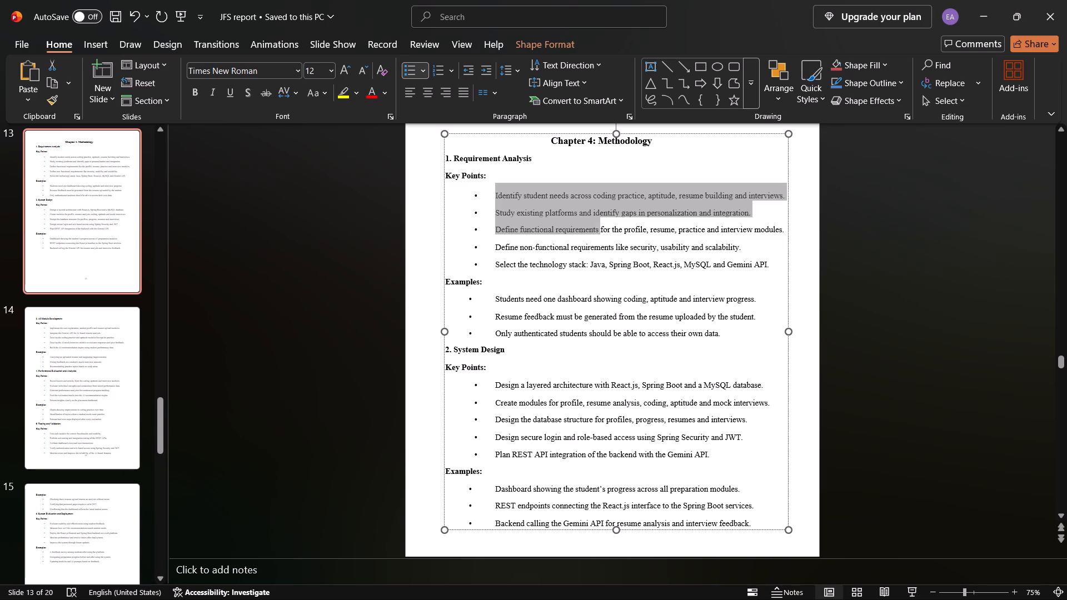
pyautogui.moveTo(609, 237); pyautogui.dragTo(800, 269)
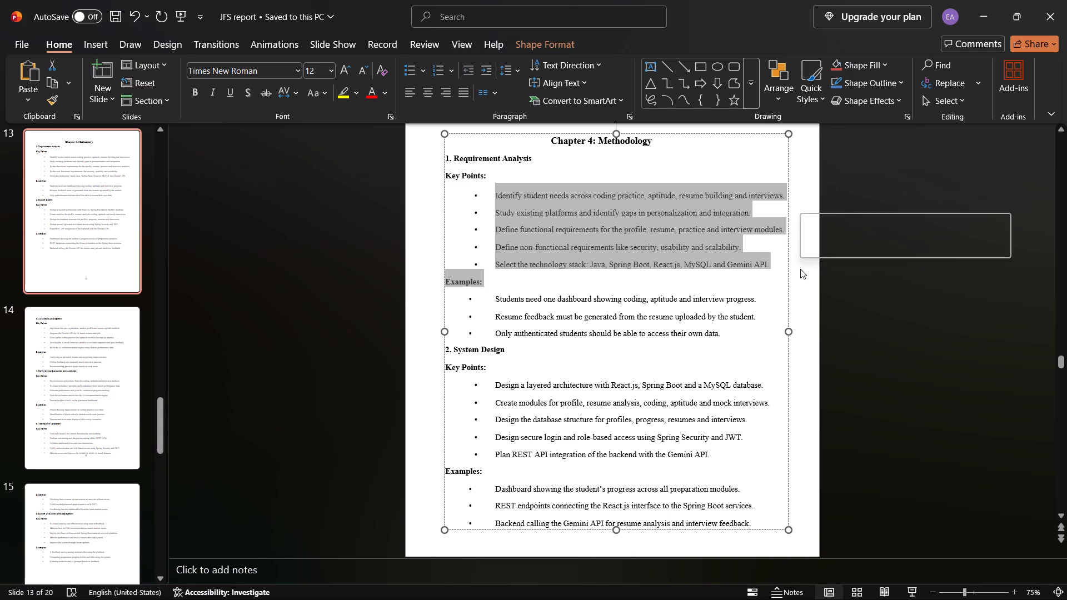
pyautogui.click(766, 266)
pyautogui.moveTo(770, 266); pyautogui.dragTo(615, 225)
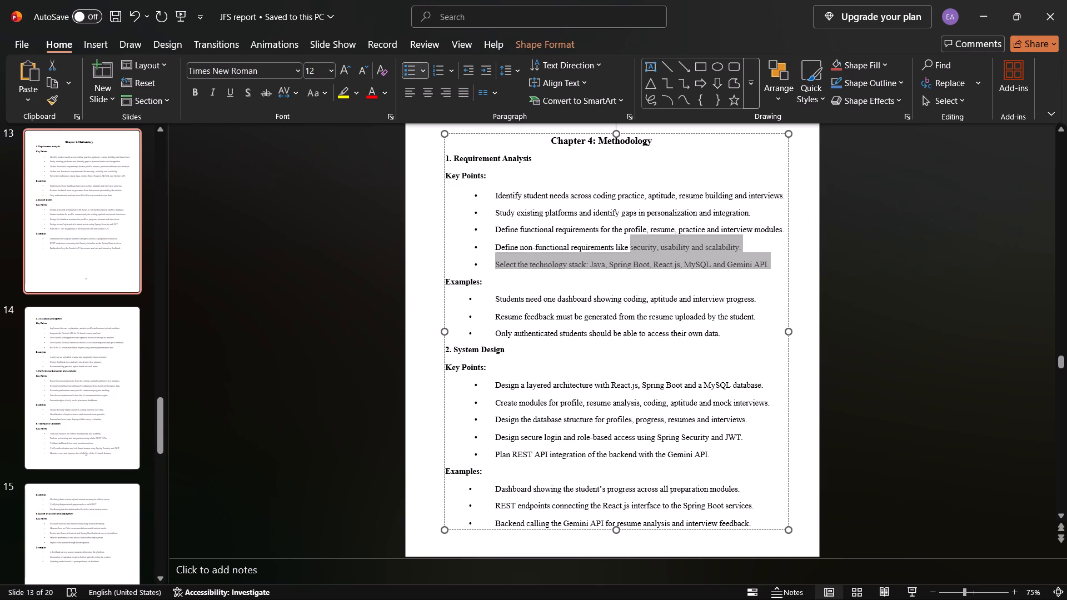
pyautogui.moveTo(615, 225); pyautogui.dragTo(502, 197)
pyautogui.hotkey('ctrl', 'v')
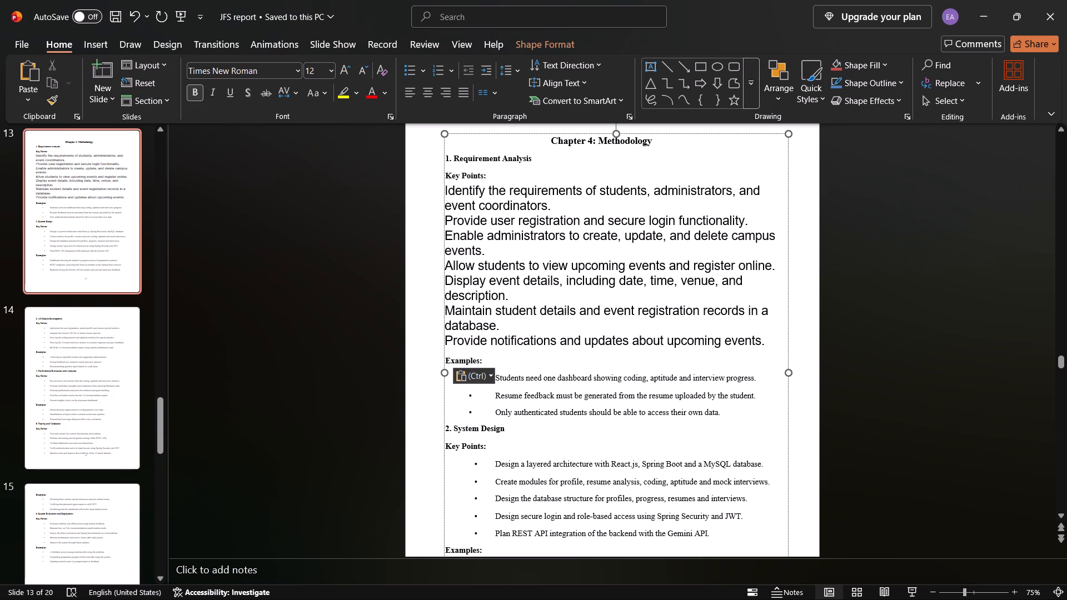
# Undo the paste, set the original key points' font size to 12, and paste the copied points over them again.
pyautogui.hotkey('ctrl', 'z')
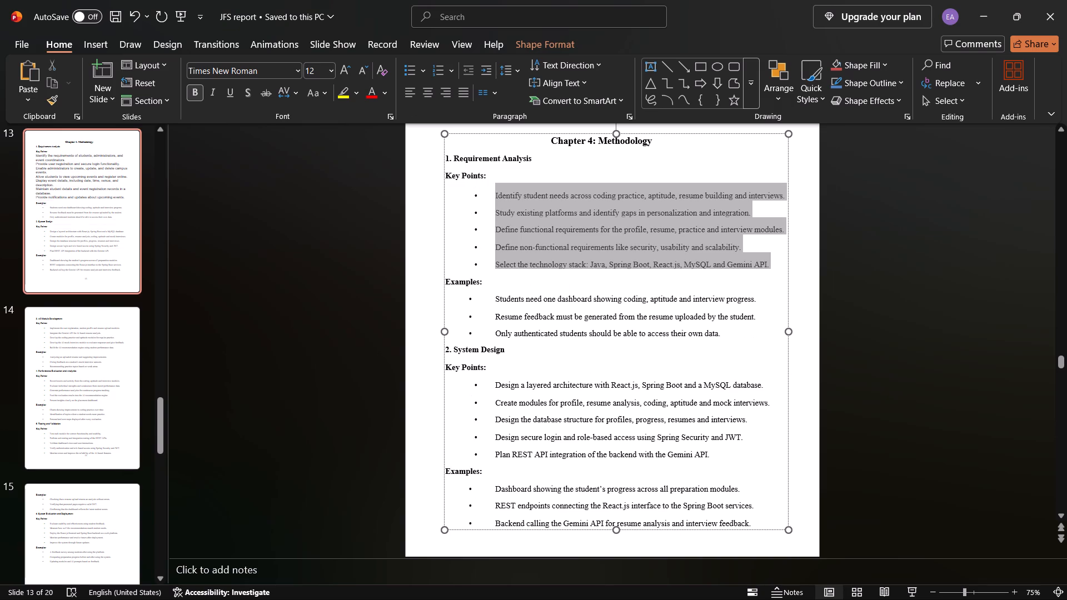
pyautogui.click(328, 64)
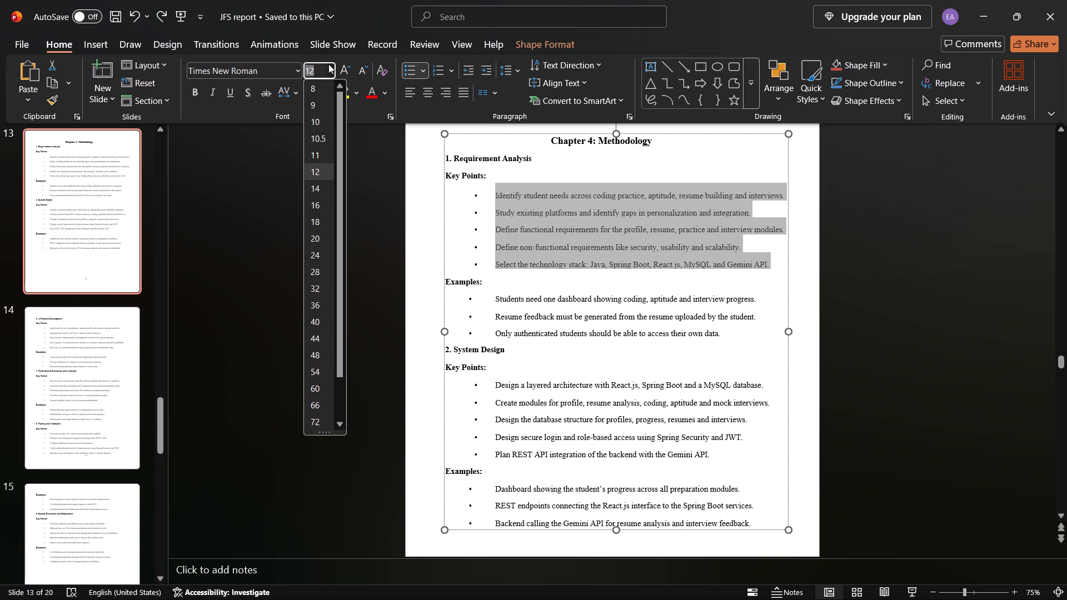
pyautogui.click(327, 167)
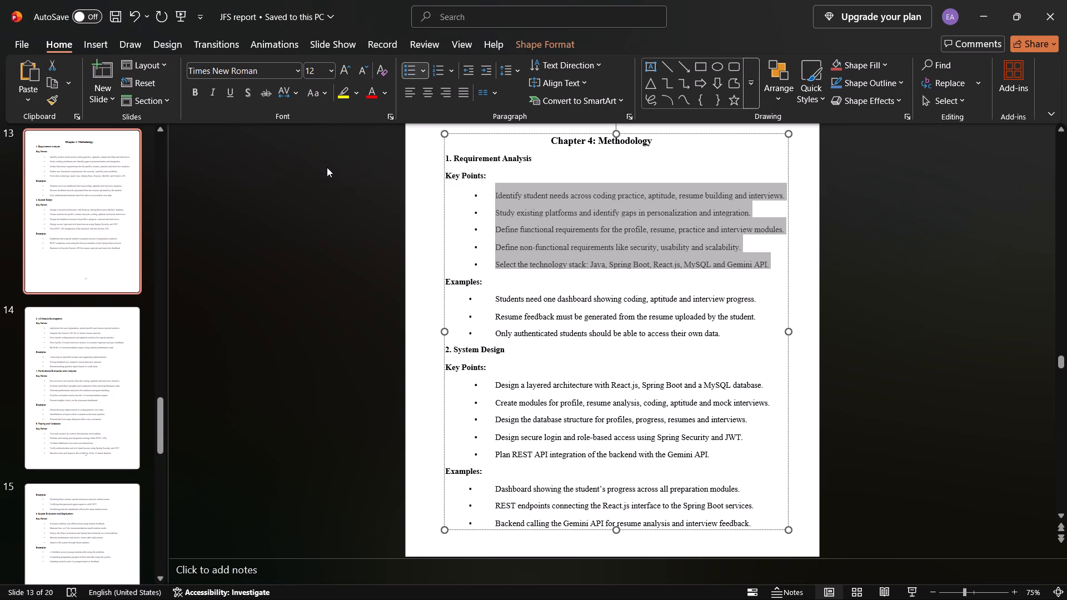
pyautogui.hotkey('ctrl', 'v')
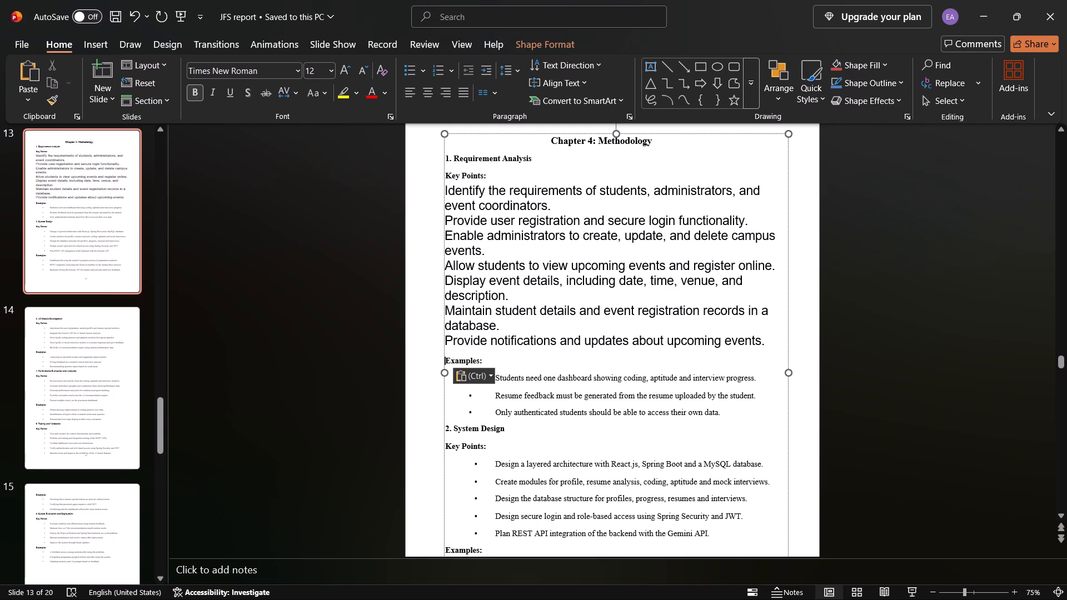
# Set the pasted Requirement Analysis key points to font size 12 and format them as a bulleted list.
pyautogui.moveTo(771, 341); pyautogui.dragTo(473, 209)
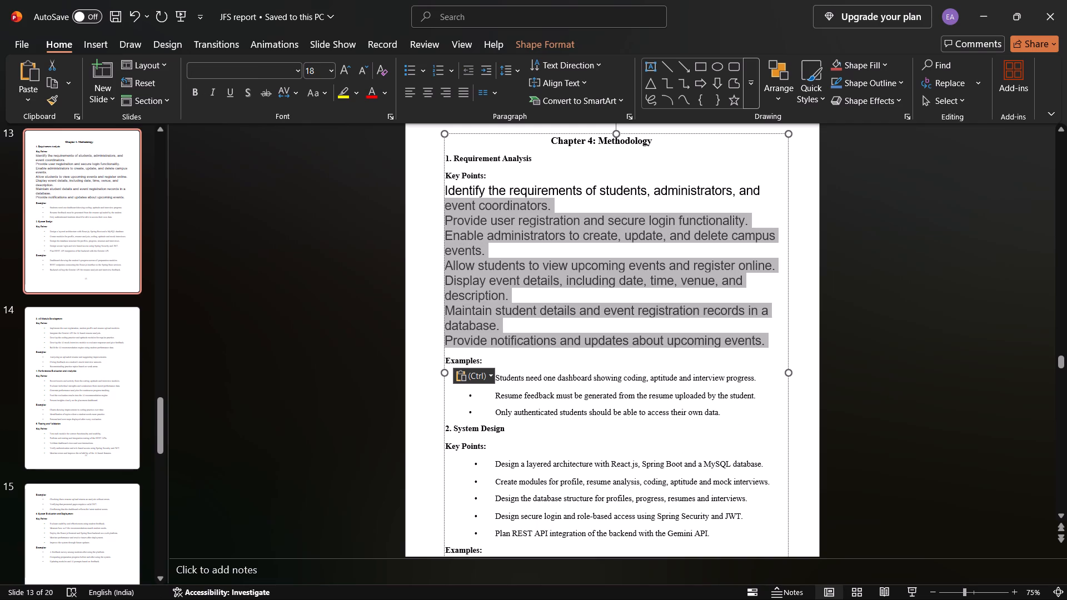
pyautogui.moveTo(473, 209); pyautogui.dragTo(451, 200)
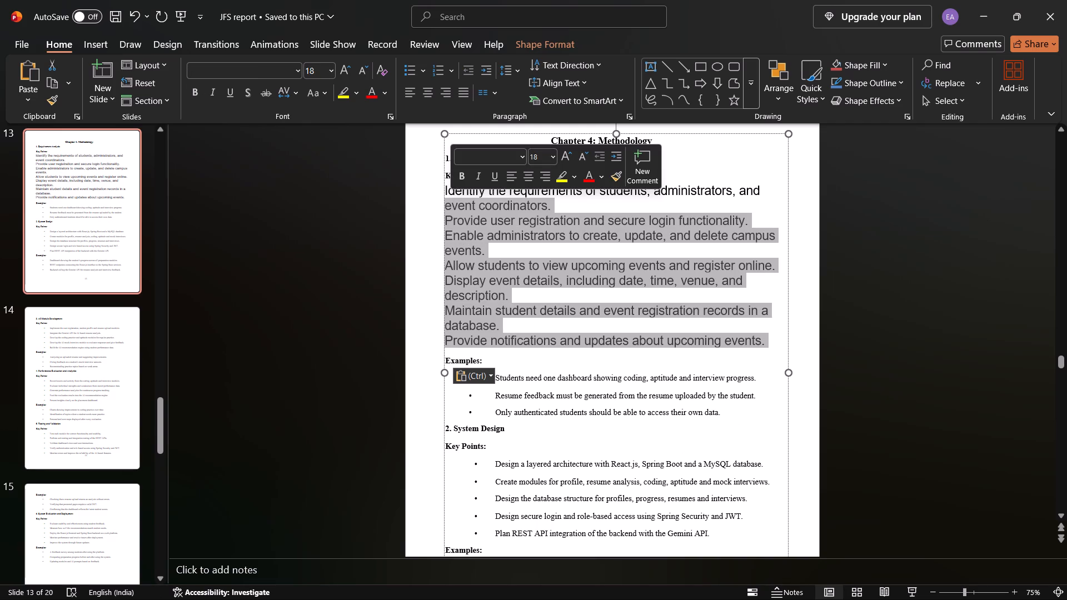
pyautogui.click(443, 193)
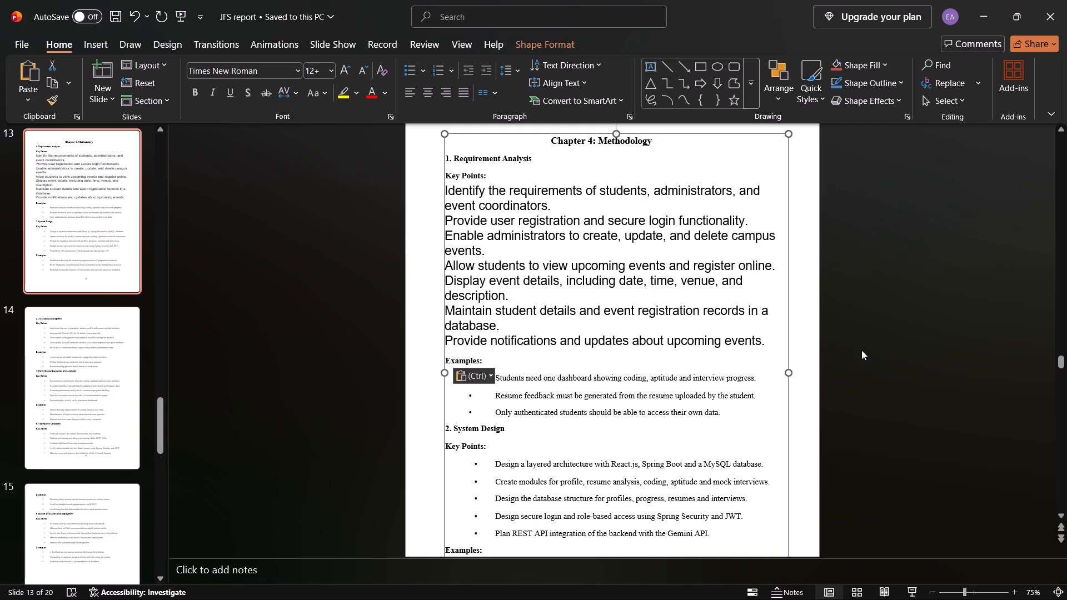
pyautogui.moveTo(762, 340); pyautogui.dragTo(455, 167)
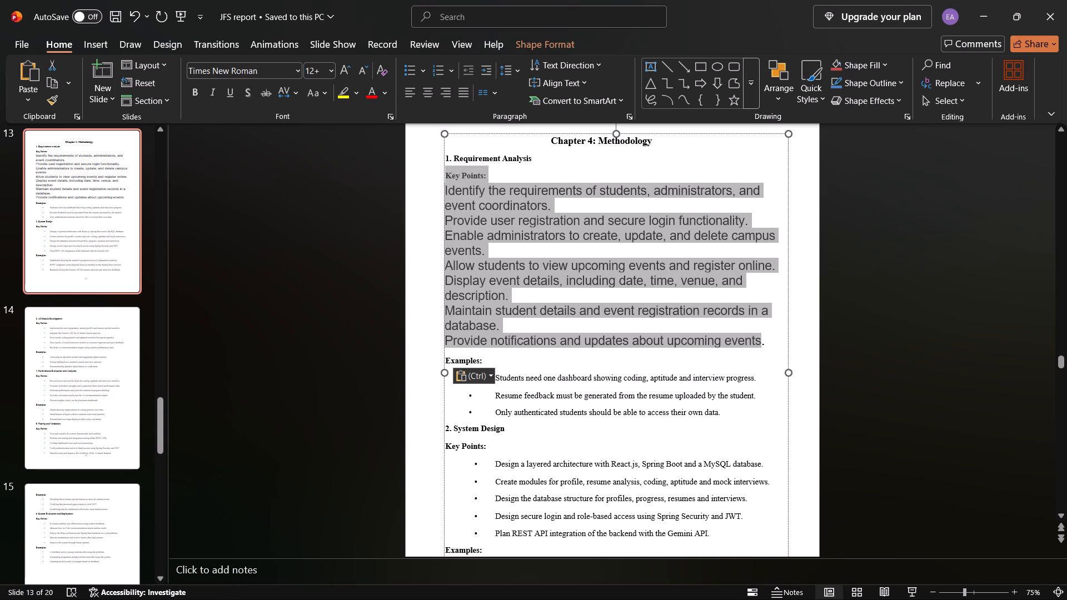
pyautogui.moveTo(455, 167); pyautogui.dragTo(451, 186)
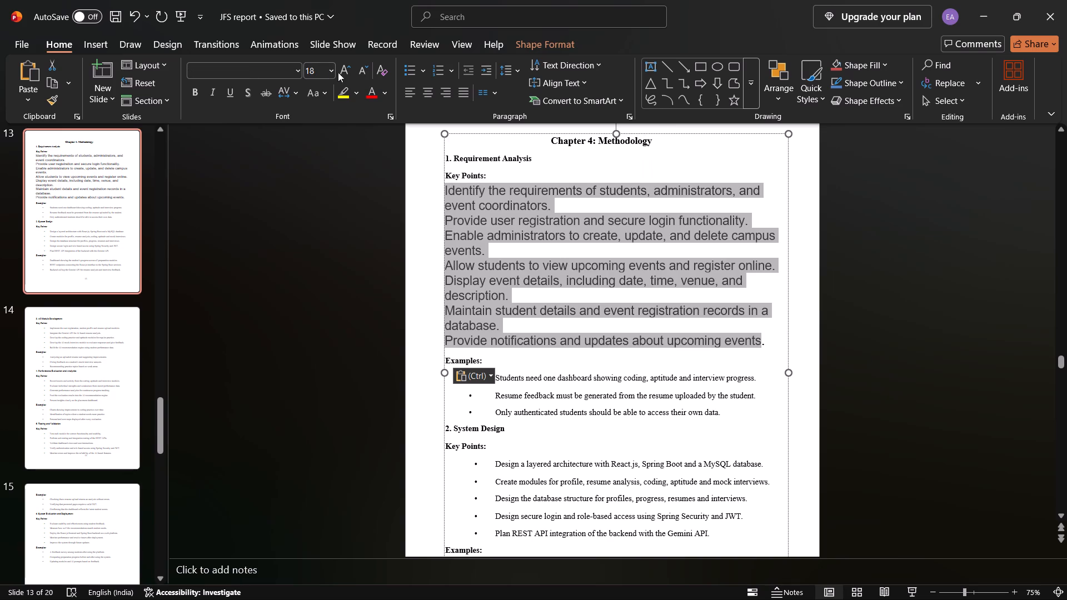
pyautogui.click(330, 72)
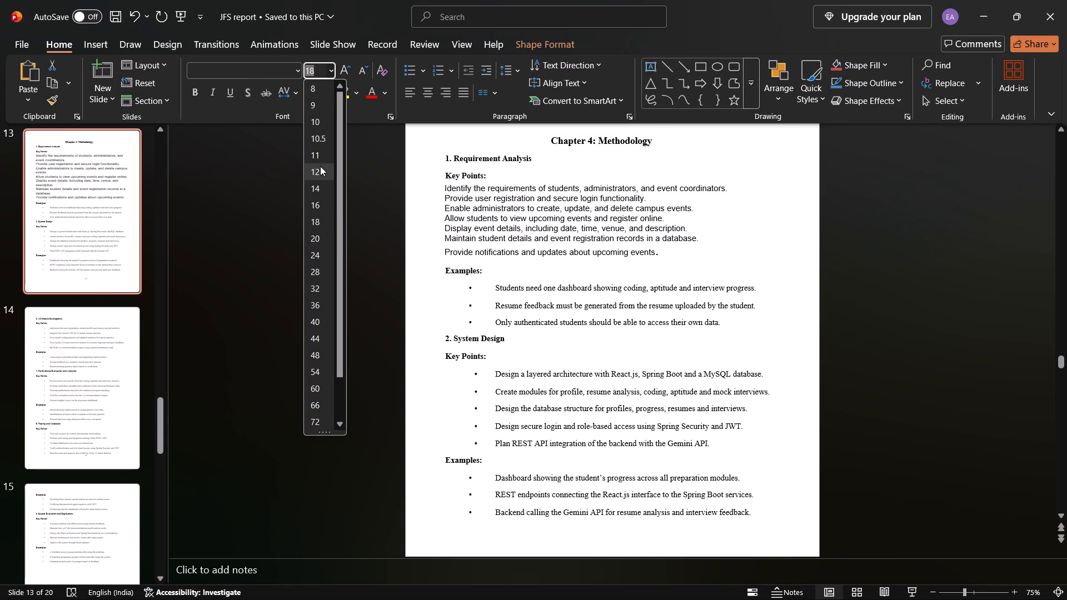
pyautogui.click(320, 166)
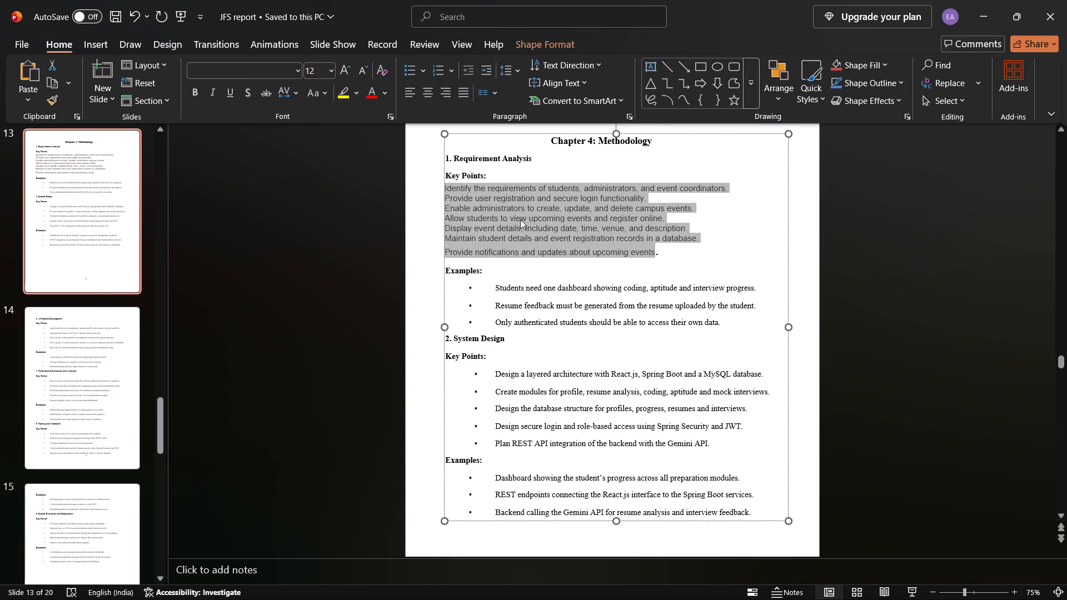
pyautogui.click(413, 69)
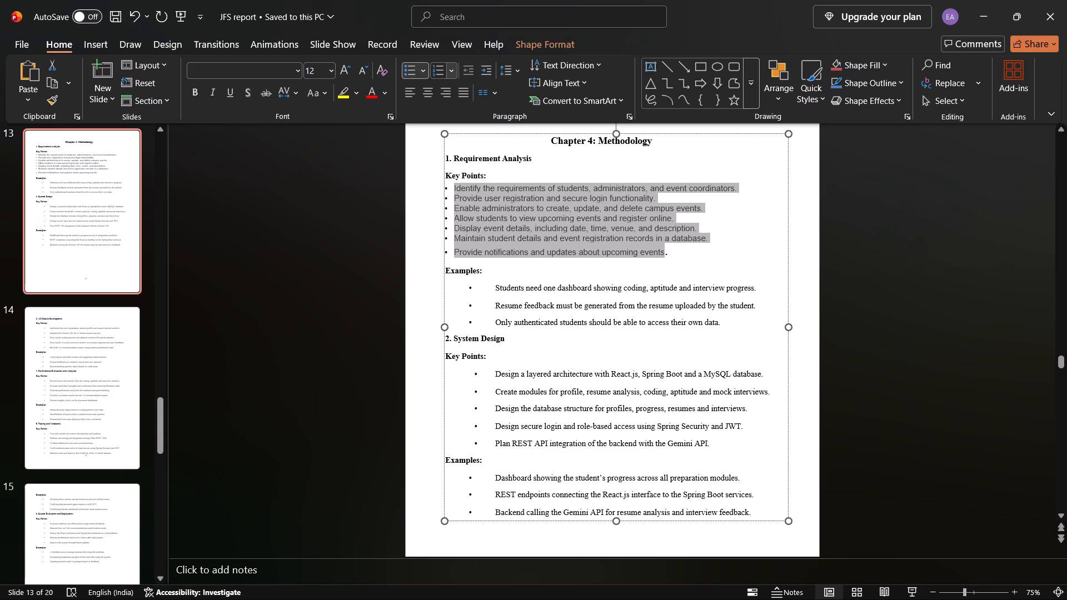
# Place the text cursor at the end of the first Requirement Analysis key point, after "event coordinators.".
pyautogui.click(724, 191)
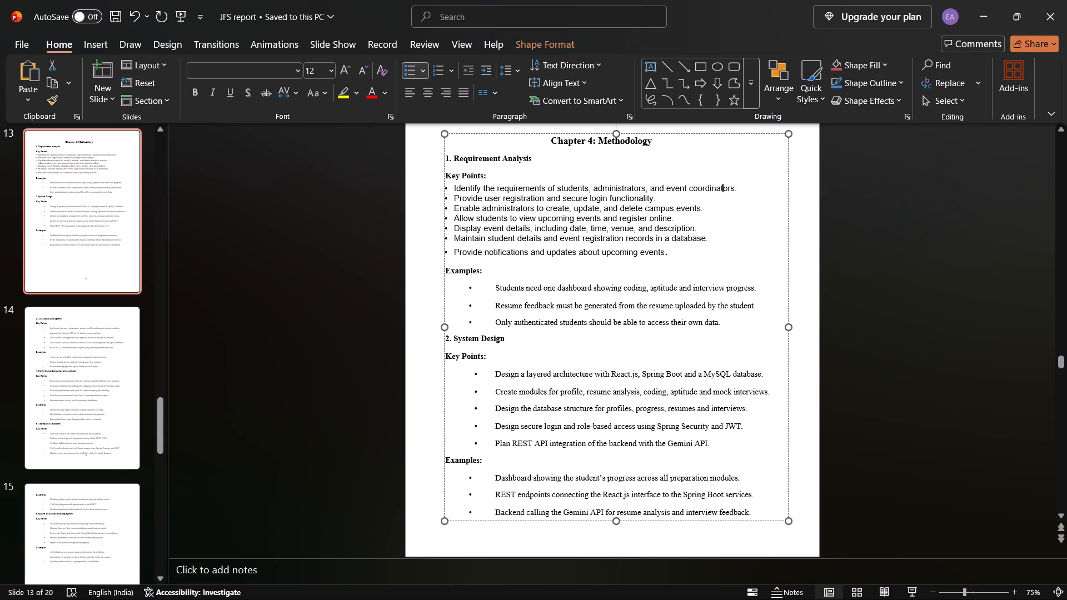
pyautogui.click(744, 192)
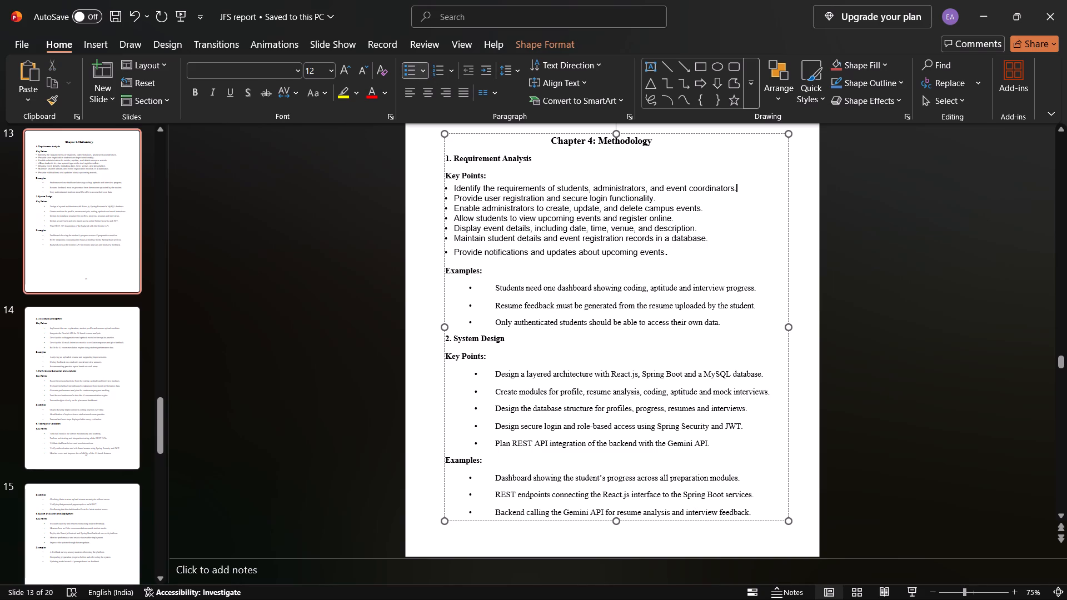
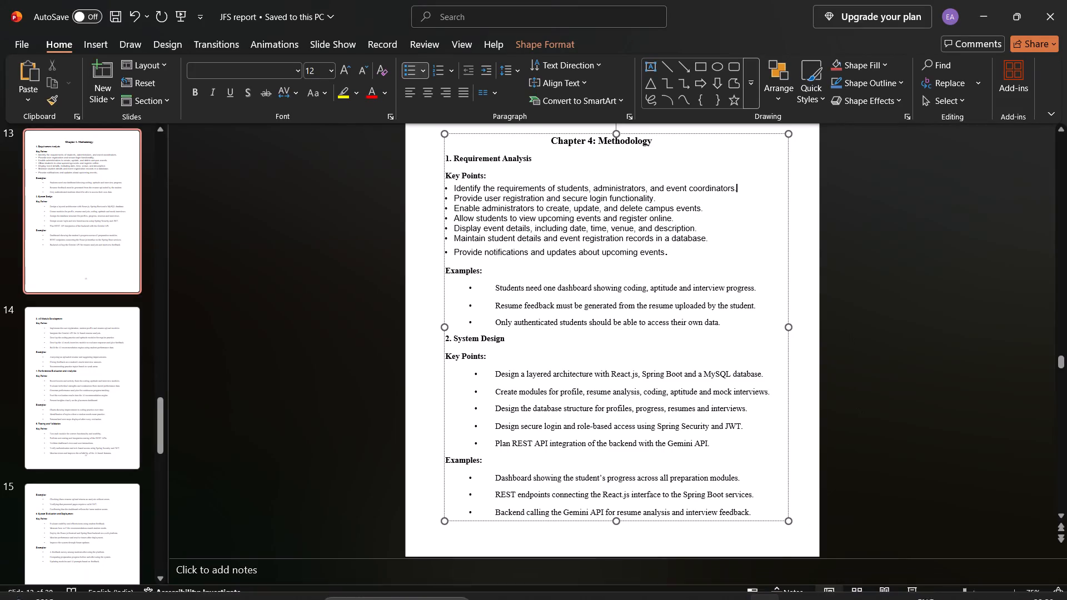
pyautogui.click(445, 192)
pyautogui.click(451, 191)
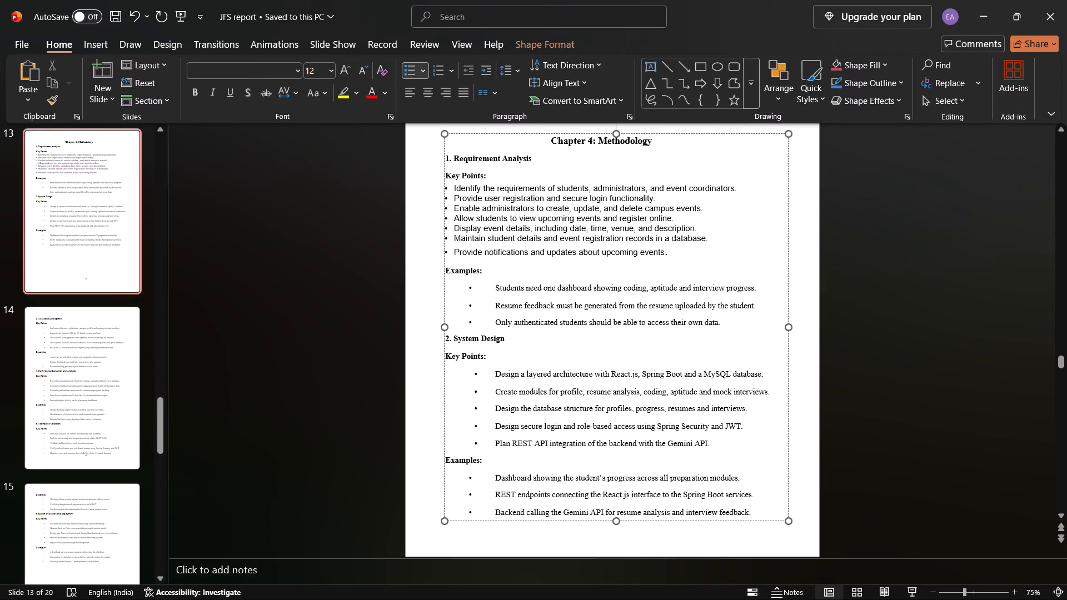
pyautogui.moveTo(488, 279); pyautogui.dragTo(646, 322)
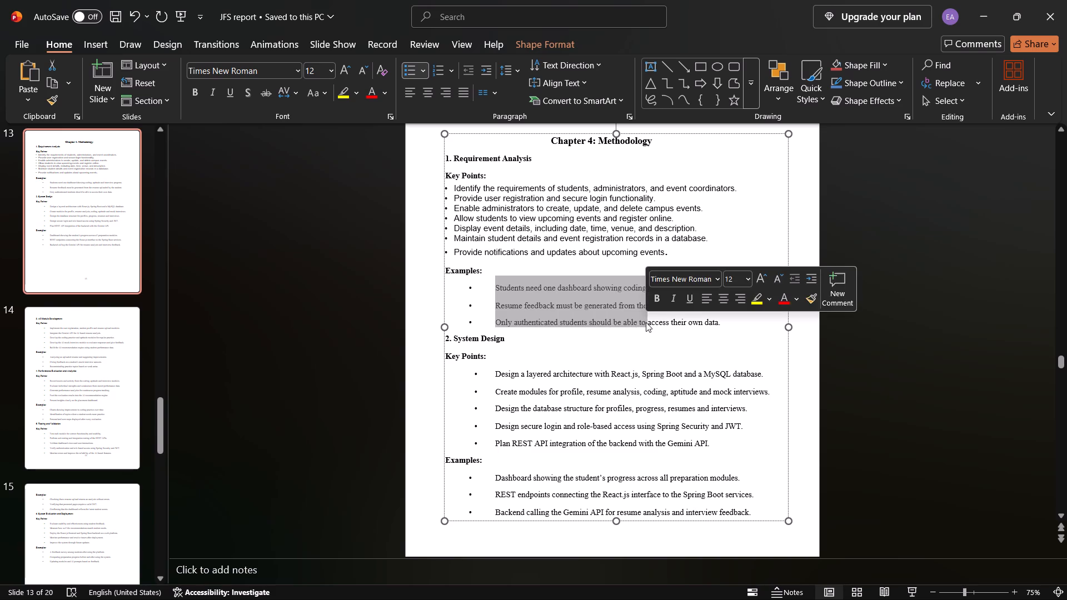
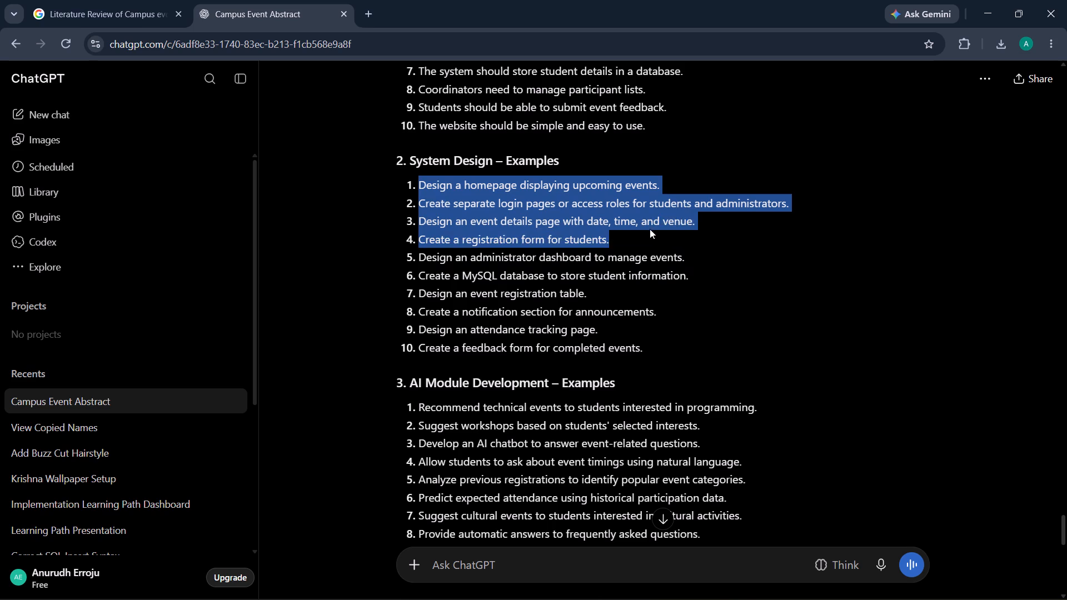
pyautogui.moveTo(650, 229); pyautogui.dragTo(654, 243)
pyautogui.hotkey('ctrl', 'c')
pyautogui.hotkey('ctrl', 'v')
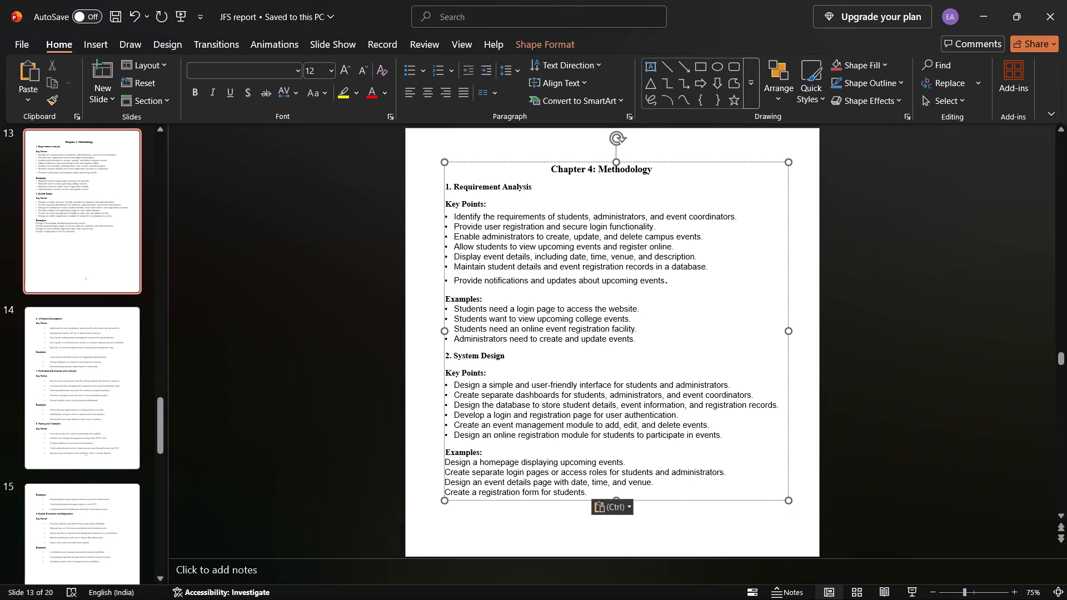
# Apply bullets to the four pasted example lines under System Design.
pyautogui.moveTo(590, 497); pyautogui.dragTo(588, 489)
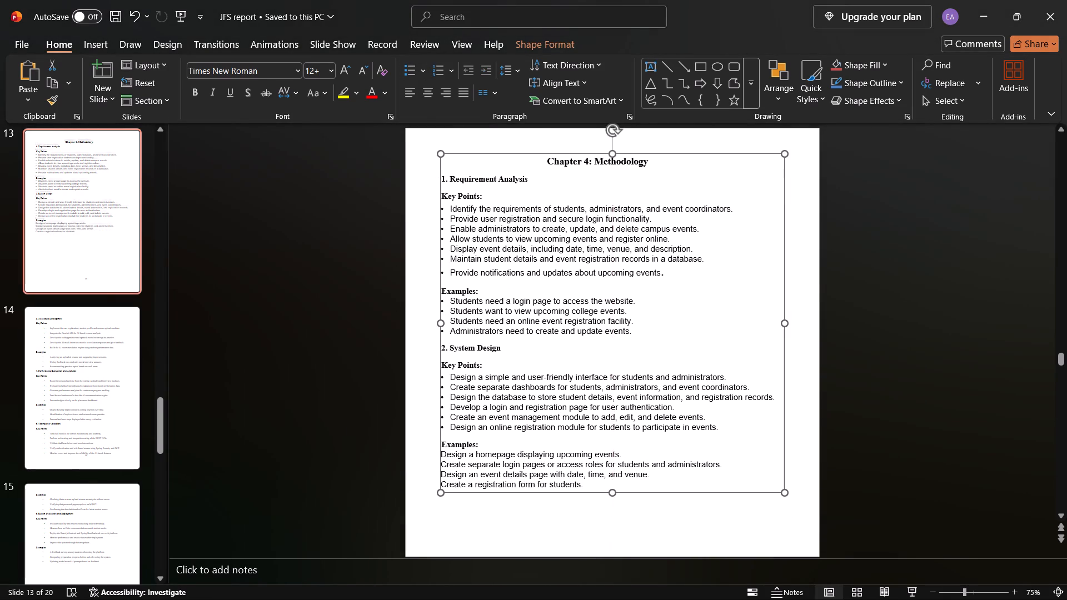
pyautogui.hotkey('ctrl', 'z')
pyautogui.moveTo(586, 493); pyautogui.dragTo(545, 474)
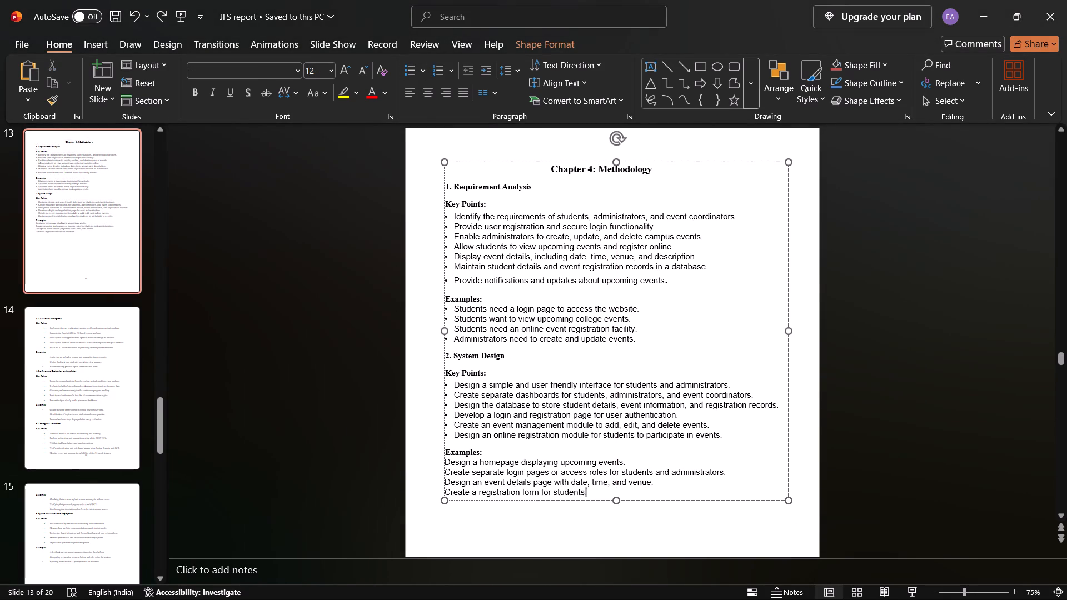
pyautogui.moveTo(545, 474); pyautogui.dragTo(445, 463)
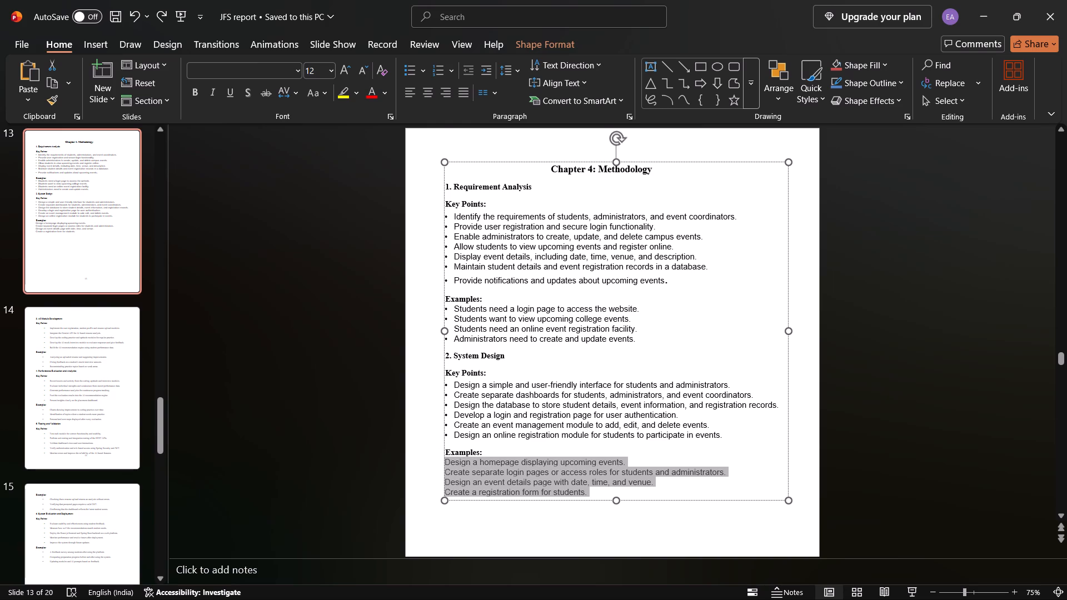
pyautogui.click(414, 76)
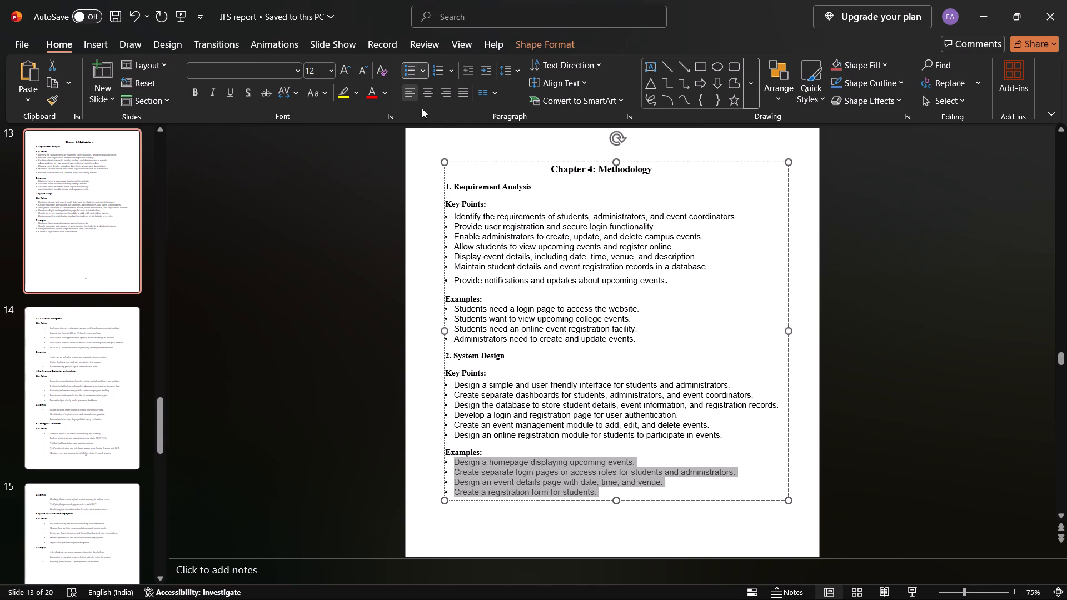
pyautogui.click(401, 420)
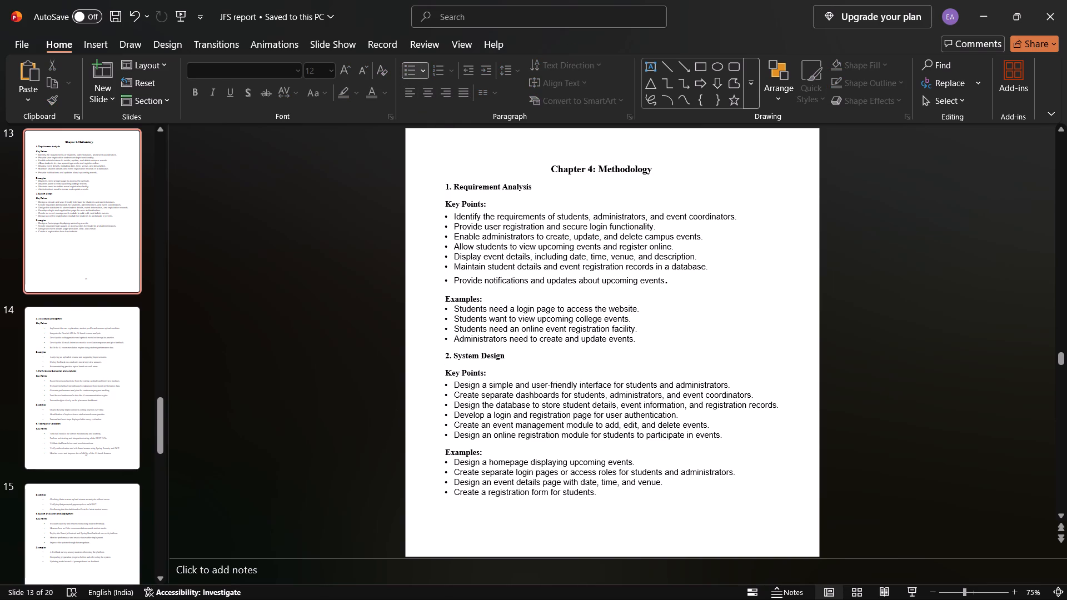
# Look through the Methodology, Results and Conclusion slides 15 to 18, and return to slide 13.
pyautogui.hscroll(1, 577, 494)
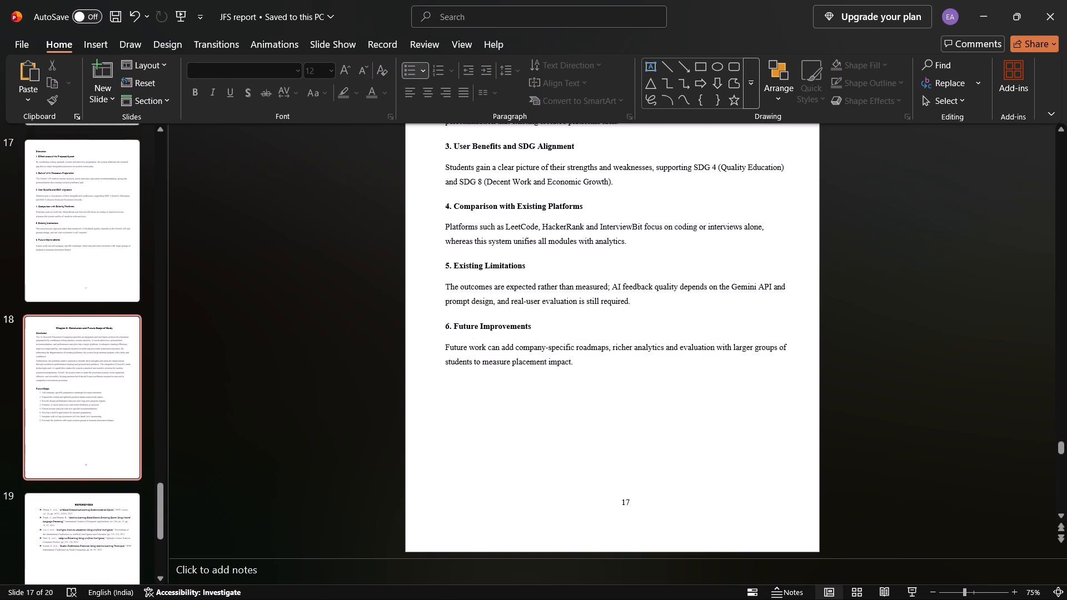
pyautogui.hscroll(1, 577, 494)
pyautogui.scroll(1, 577, 494)
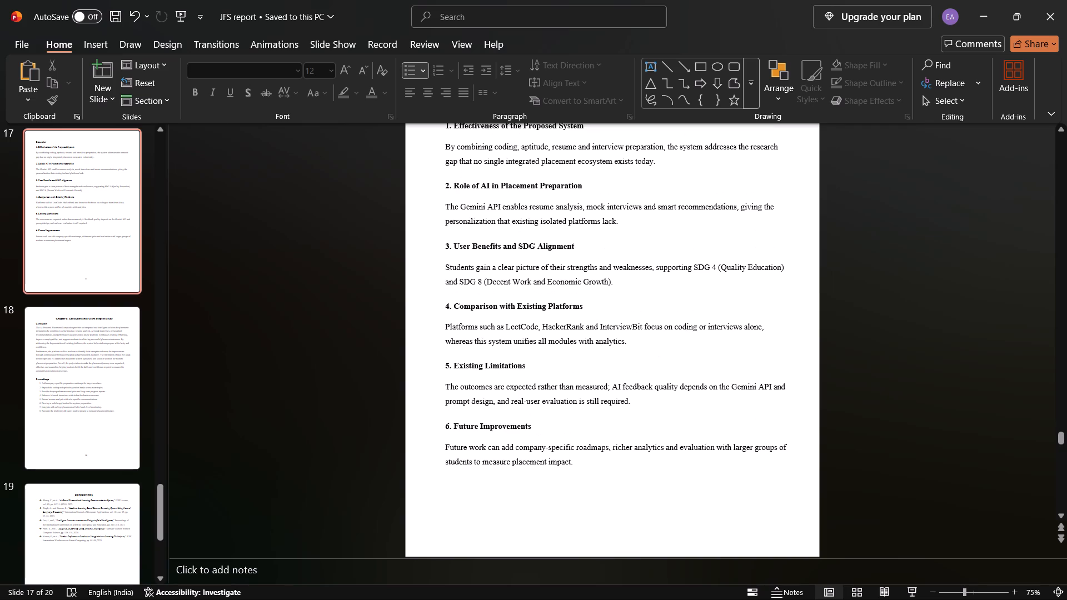
pyautogui.click(83, 429)
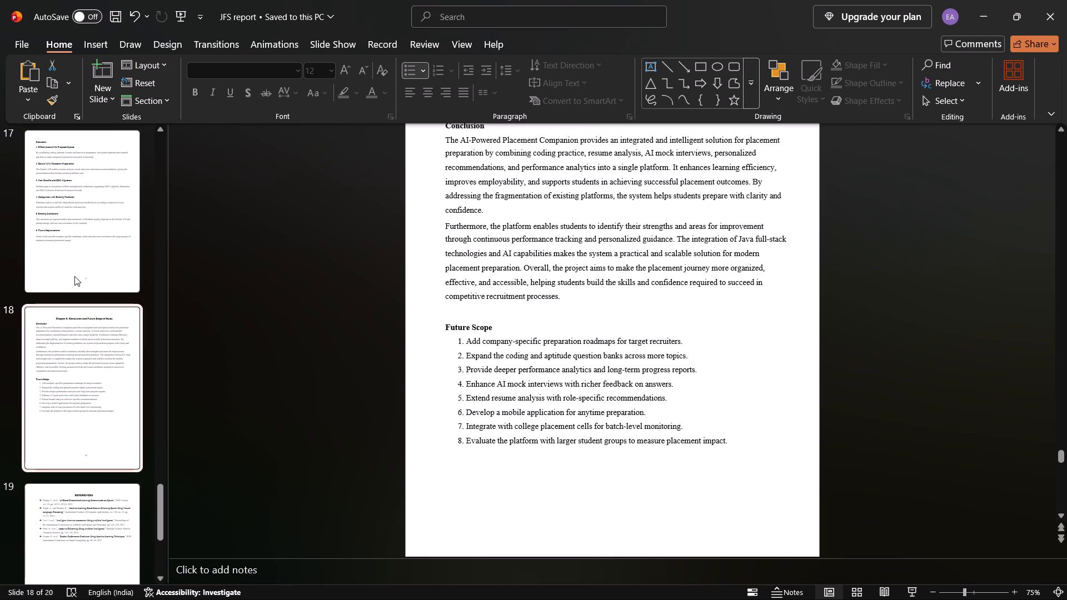
pyautogui.click(79, 226)
pyautogui.scroll(1, 79, 226)
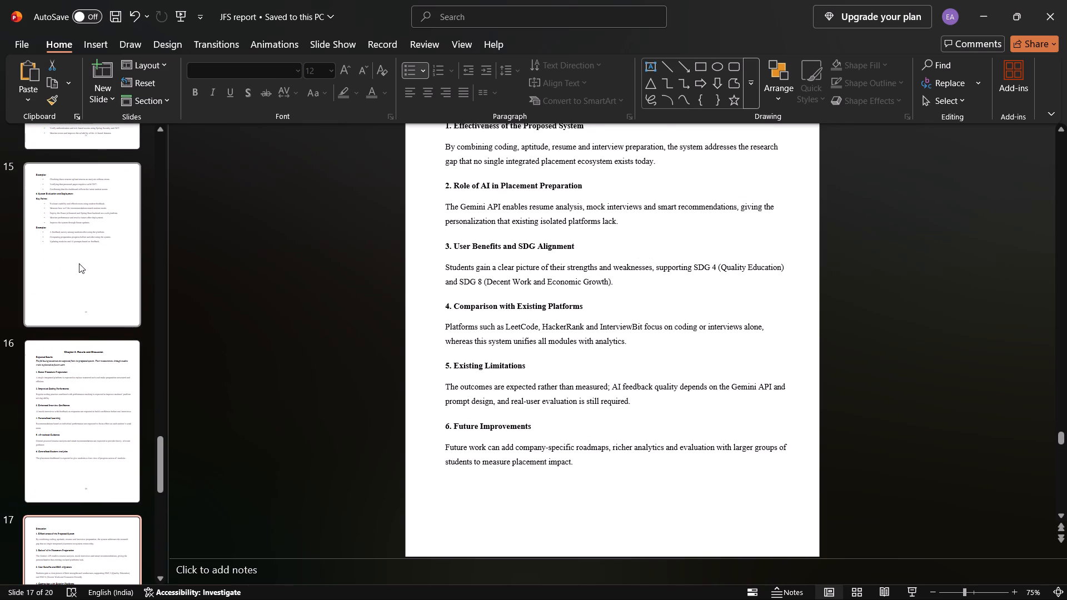
pyautogui.click(81, 271)
pyautogui.click(88, 379)
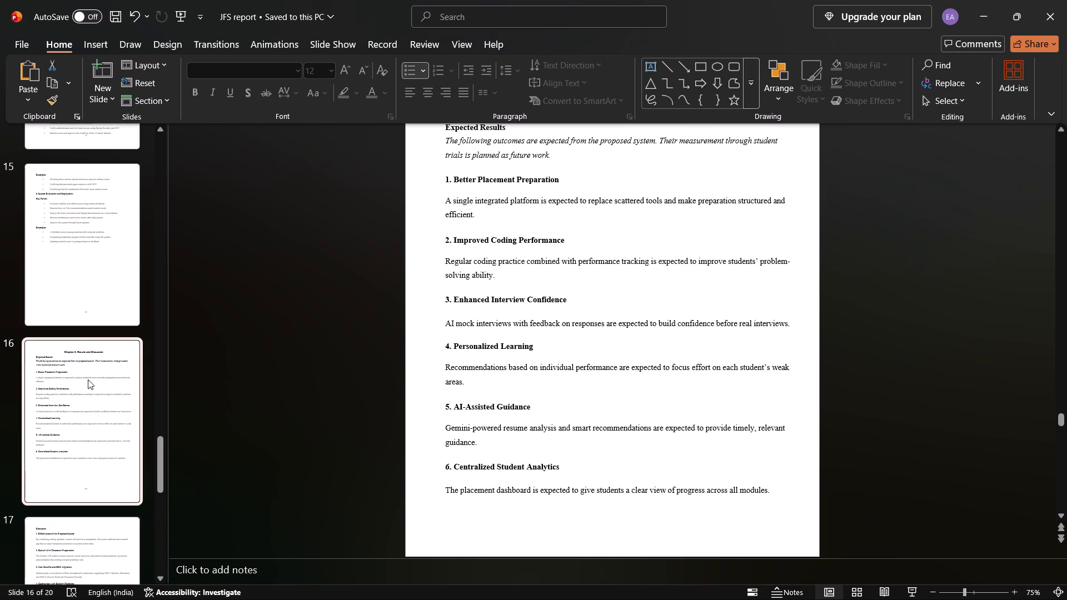
pyautogui.scroll(1, 79, 254)
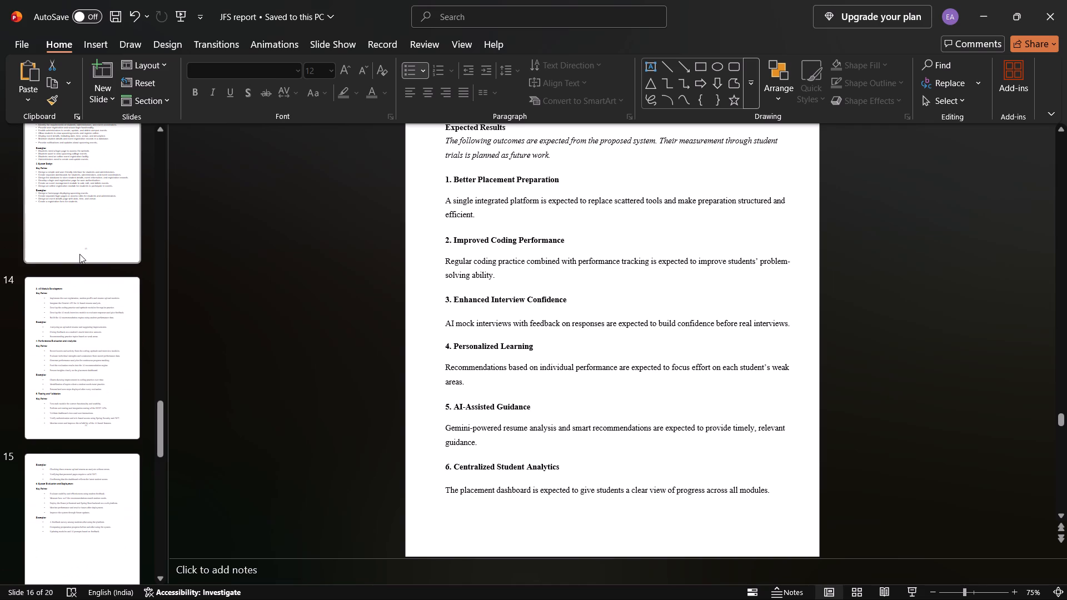
pyautogui.click(79, 254)
pyautogui.scroll(1, 463, 210)
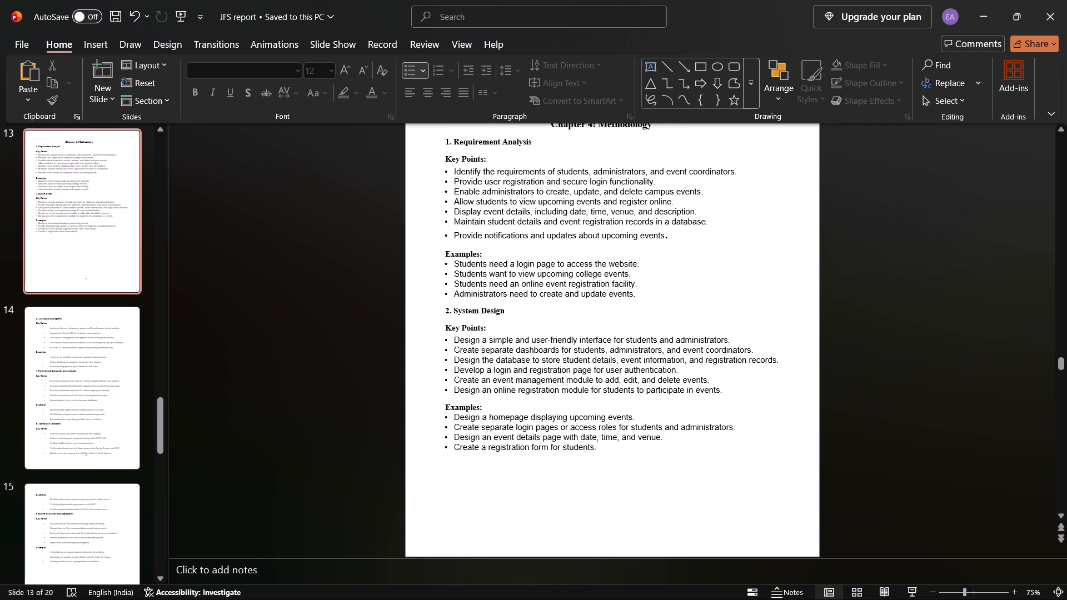
pyautogui.scroll(1, 463, 210)
# Insert a blank line below the Key Points heading and below the Examples heading under Requirement Analysis.
pyautogui.click(494, 149)
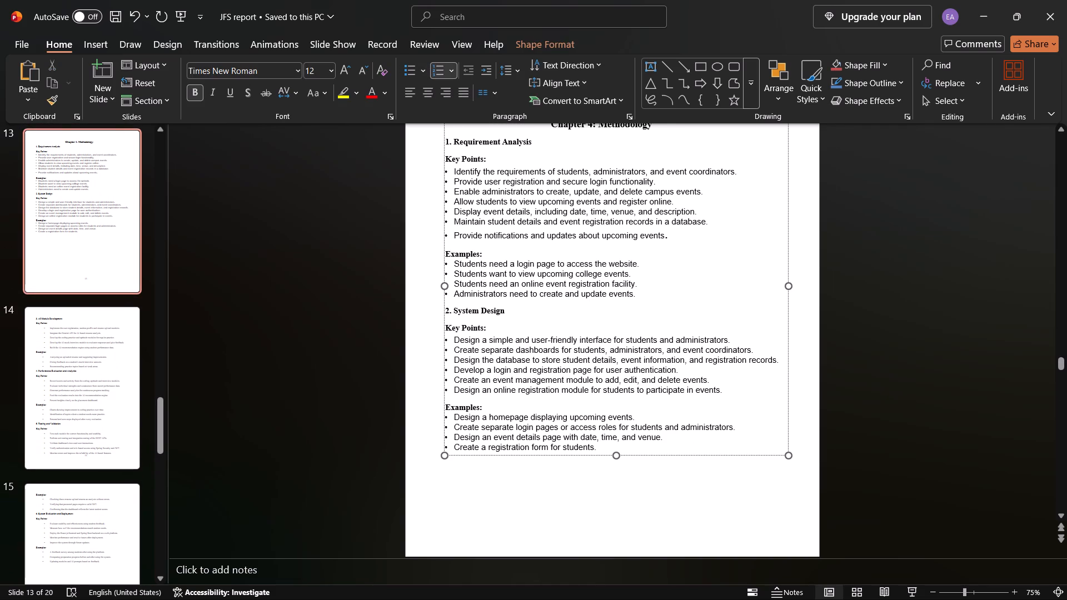
pyautogui.press('Return')
pyautogui.click(497, 277)
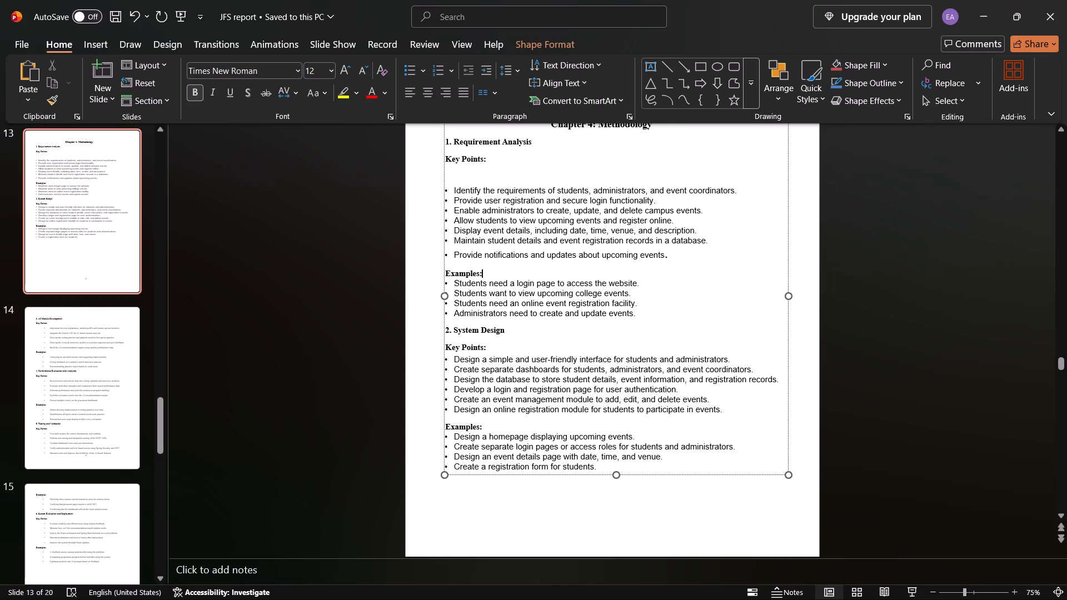
pyautogui.press('Return')
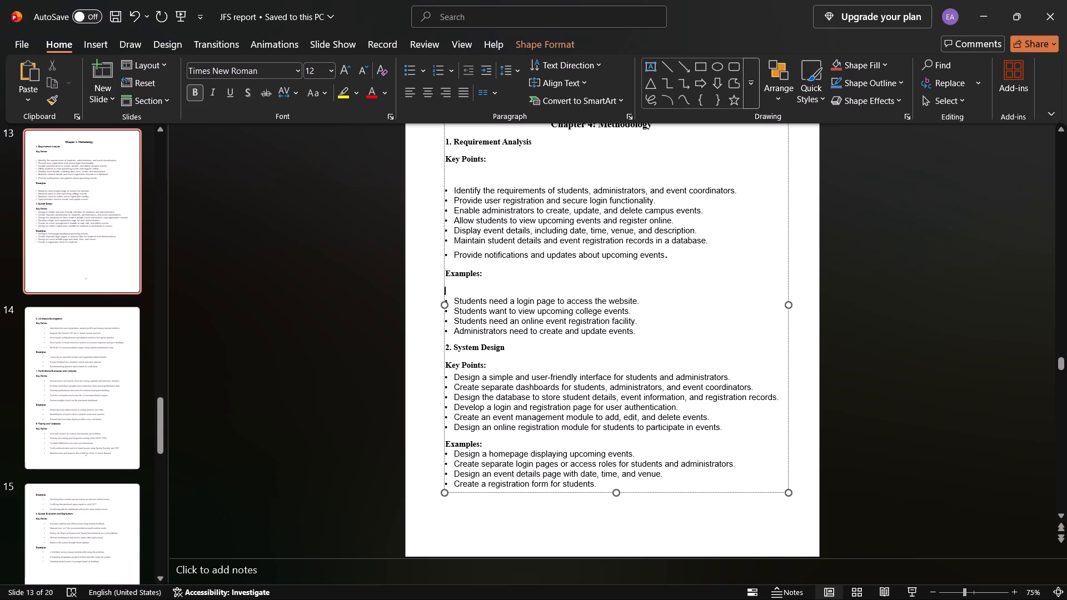
# Add blank space between the 2. System Design heading and its Key Points heading, and a blank line below its Examples heading.
pyautogui.click(506, 351)
pyautogui.press('Return')
pyautogui.press('Return')
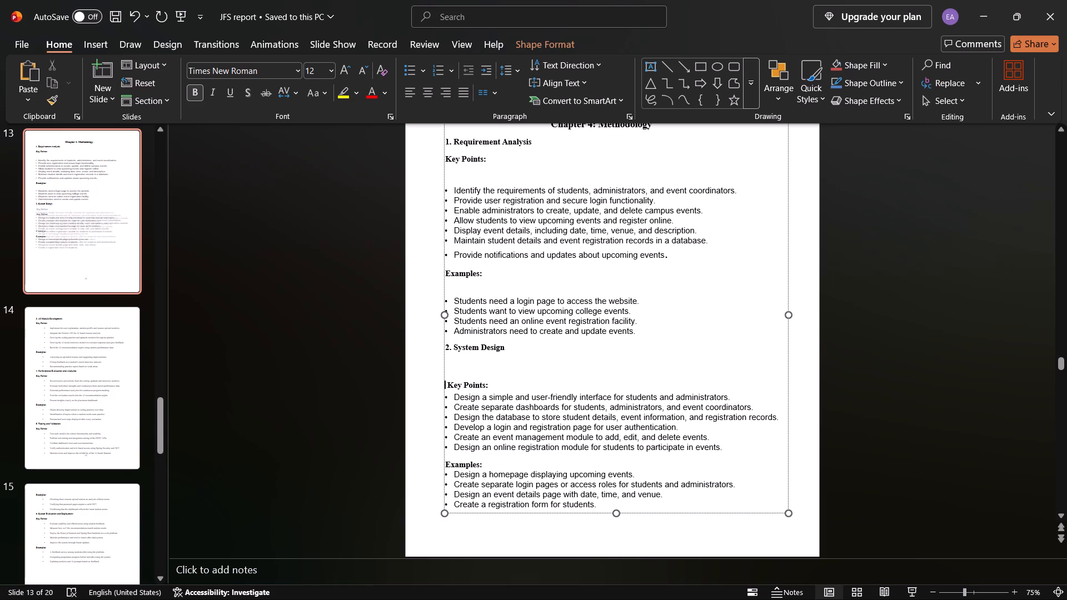
pyautogui.click(483, 460)
pyautogui.press('Return')
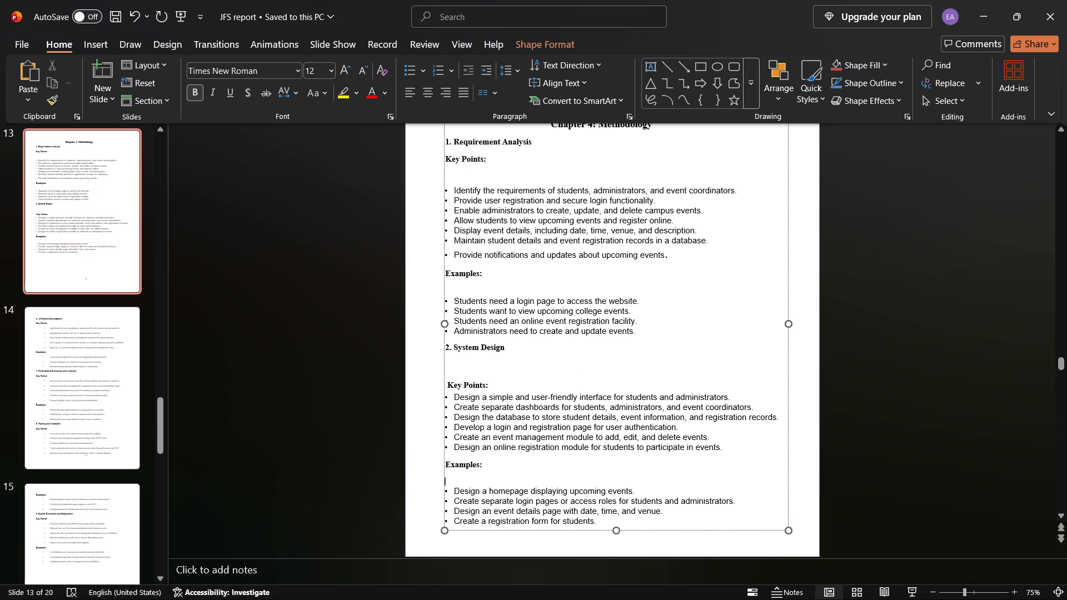
# Review the edited Methodology slide 13 and look through the neighbouring slides between 8 and 14, ending on slide 14.
pyautogui.click(800, 475)
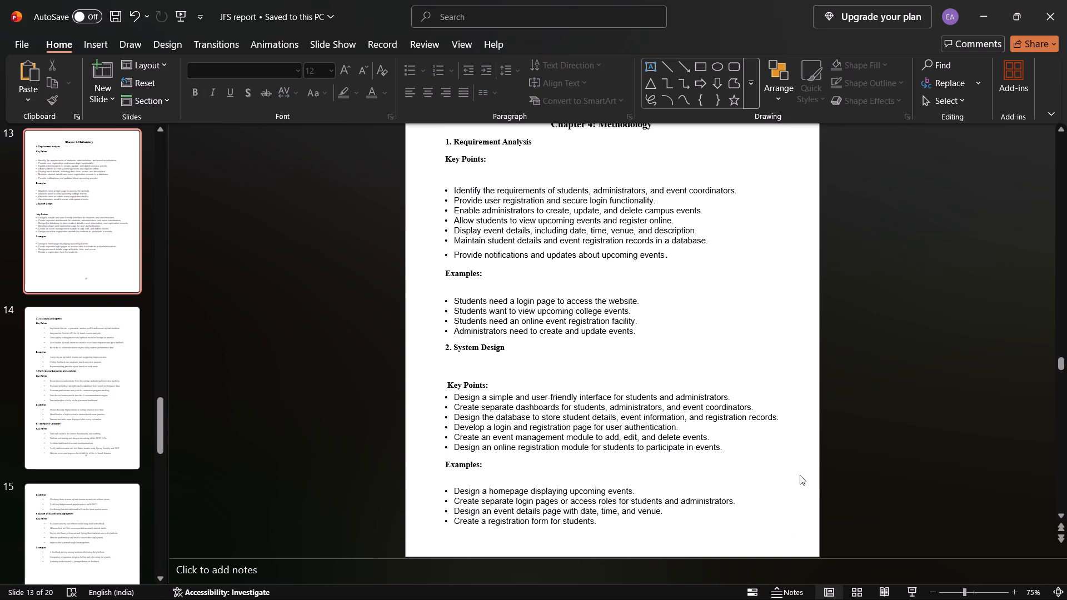
pyautogui.scroll(-1, 800, 475)
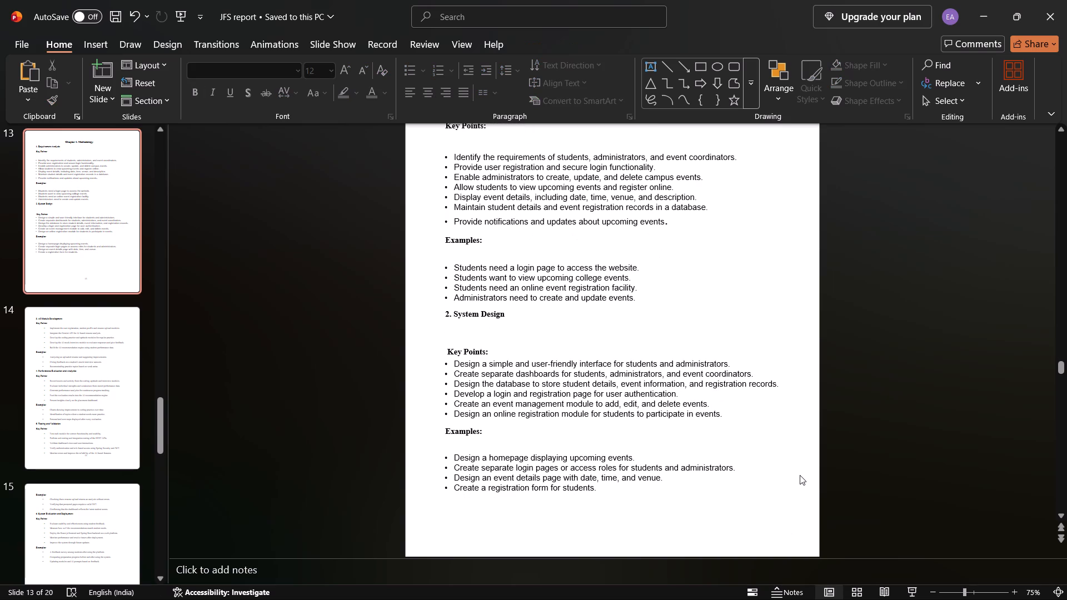
pyautogui.scroll(-6, 800, 475)
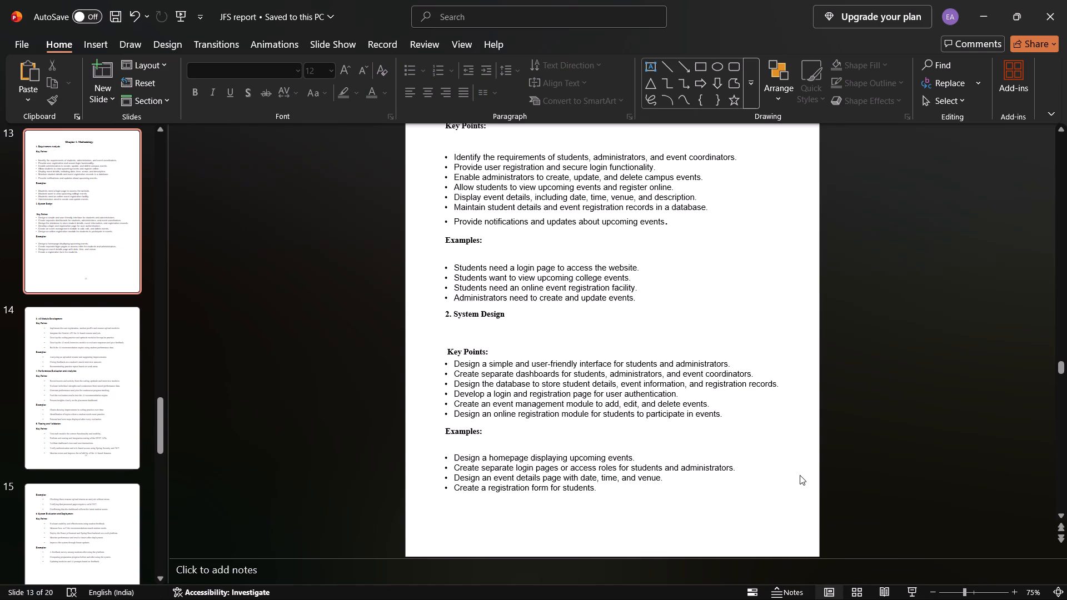
pyautogui.scroll(-1, 800, 475)
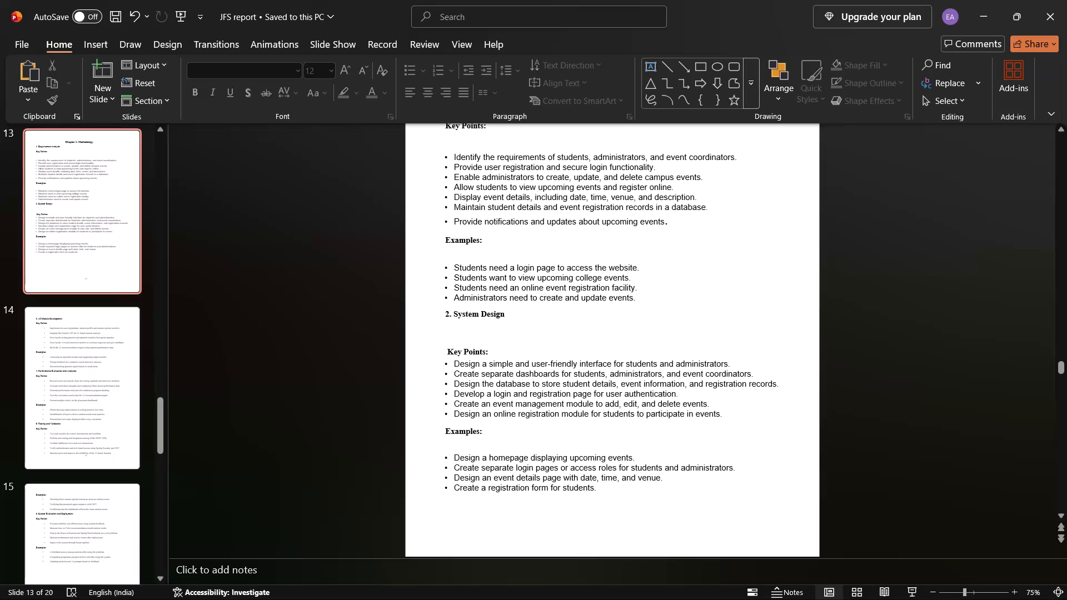
pyautogui.click(115, 384)
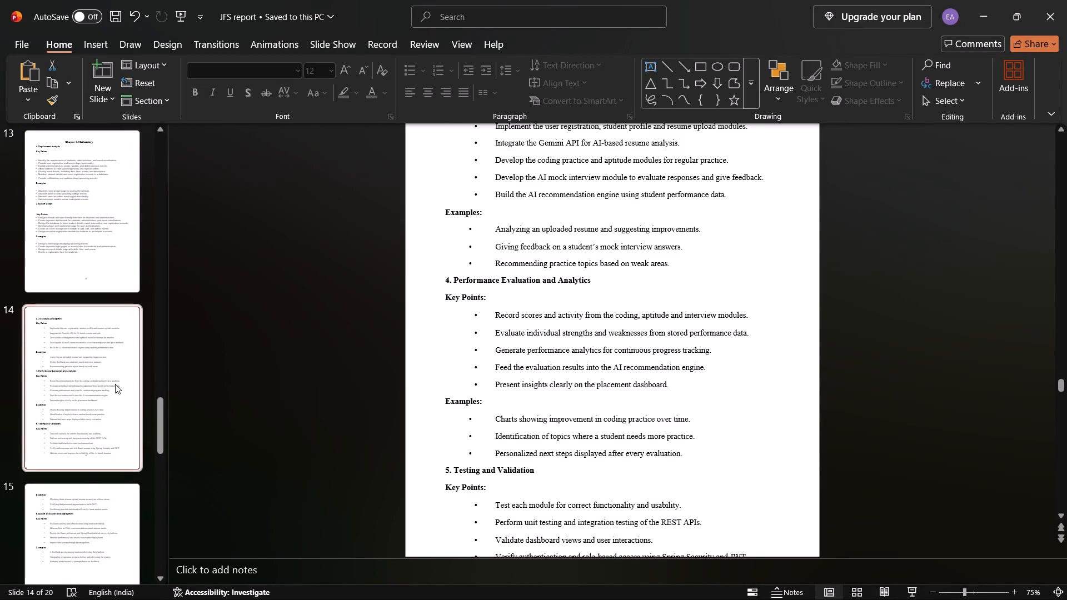
pyautogui.hscroll(1, 620, 187)
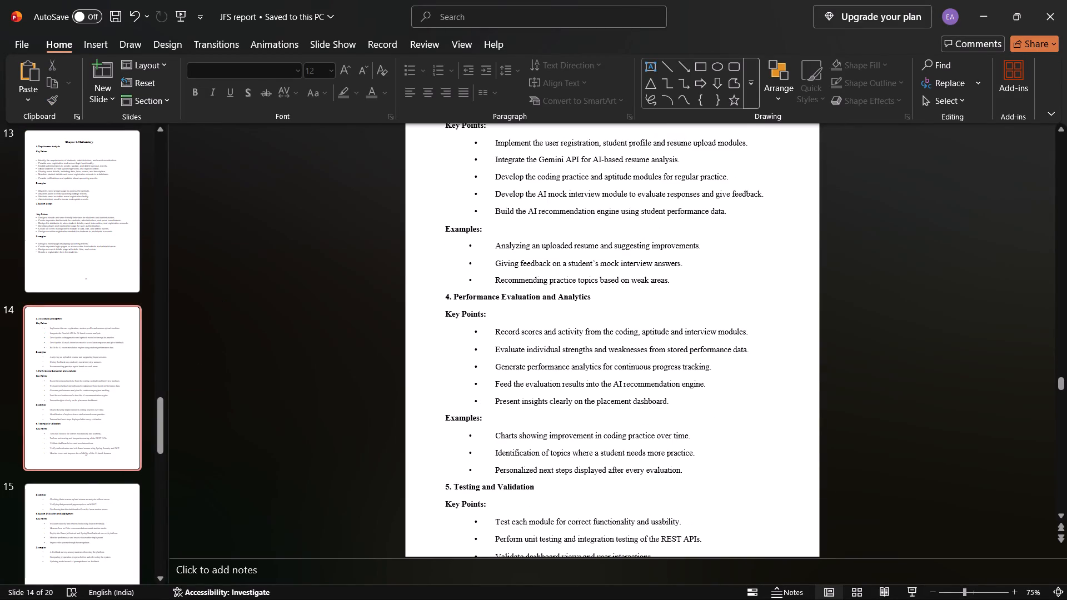
pyautogui.hscroll(1, 620, 187)
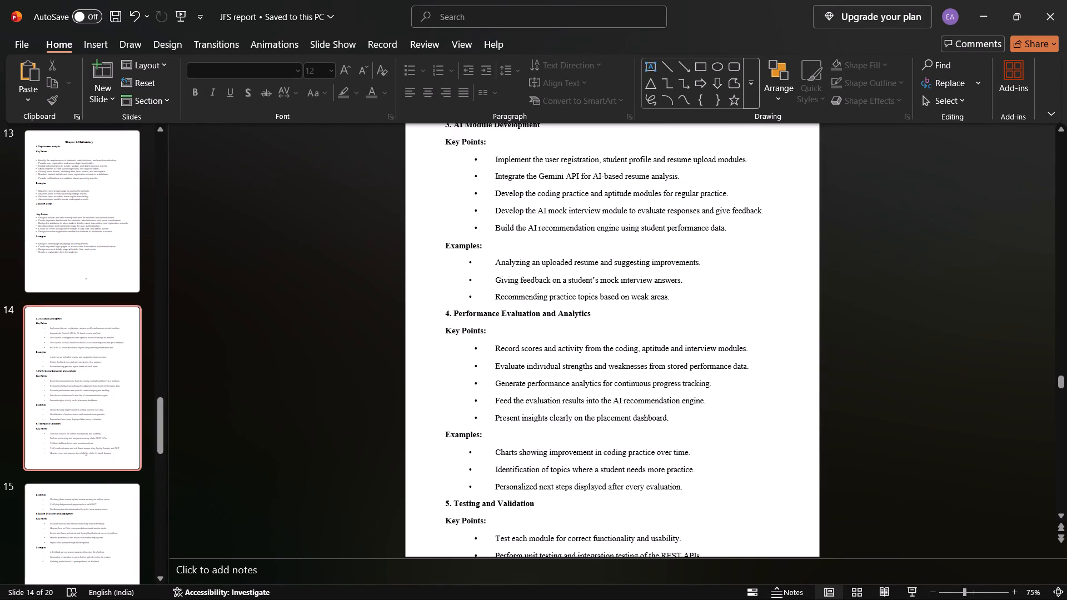
pyautogui.hscroll(1, 620, 187)
pyautogui.scroll(1, 620, 187)
pyautogui.hscroll(1, 620, 187)
pyautogui.scroll(1, 620, 187)
pyautogui.hscroll(1, 620, 187)
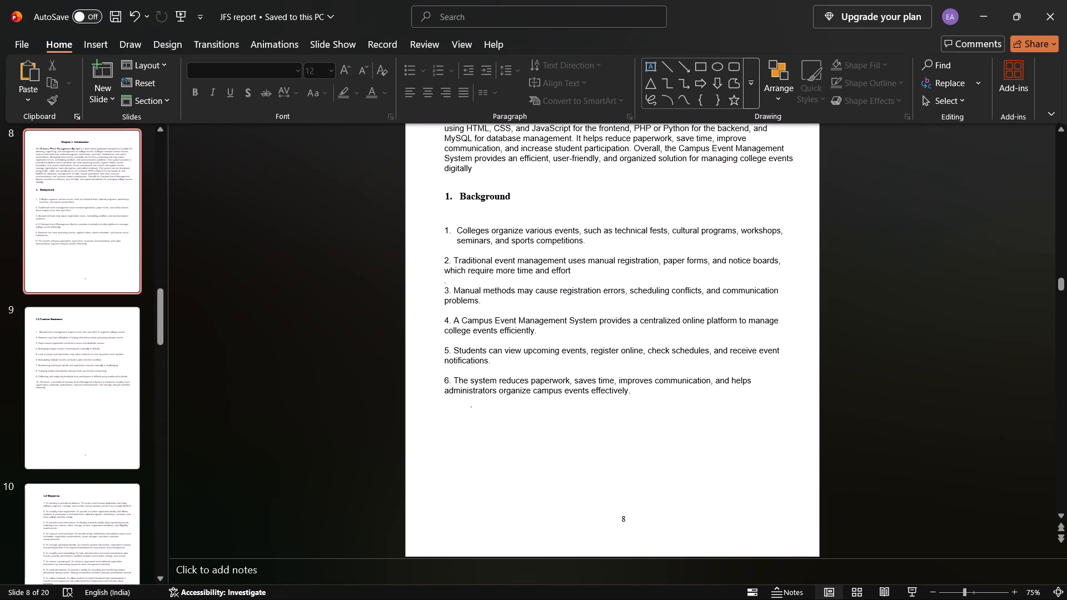
pyautogui.click(103, 533)
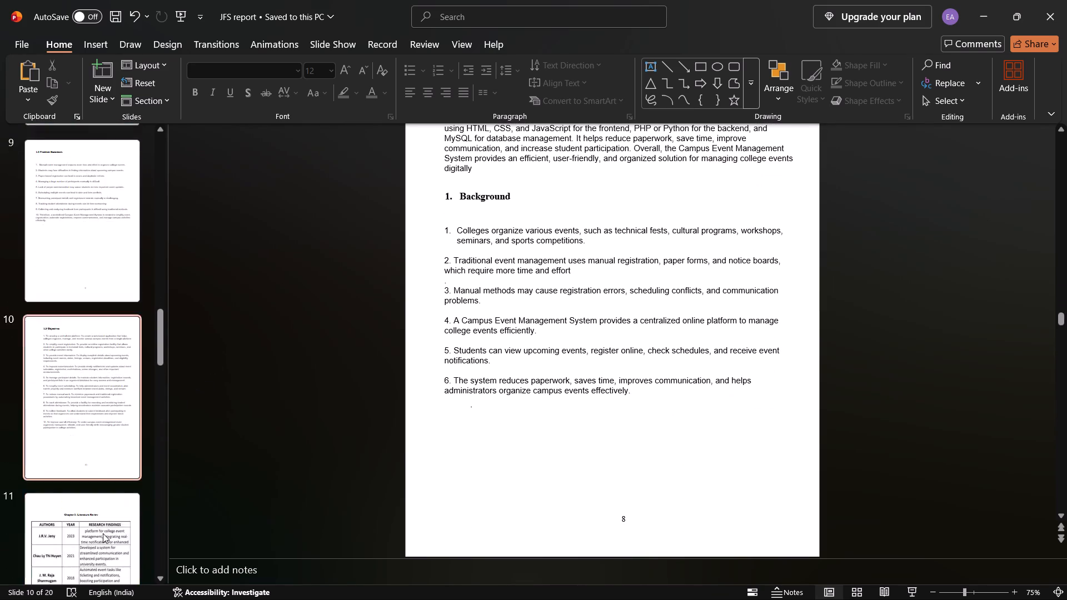
pyautogui.scroll(-1, 103, 533)
pyautogui.click(71, 326)
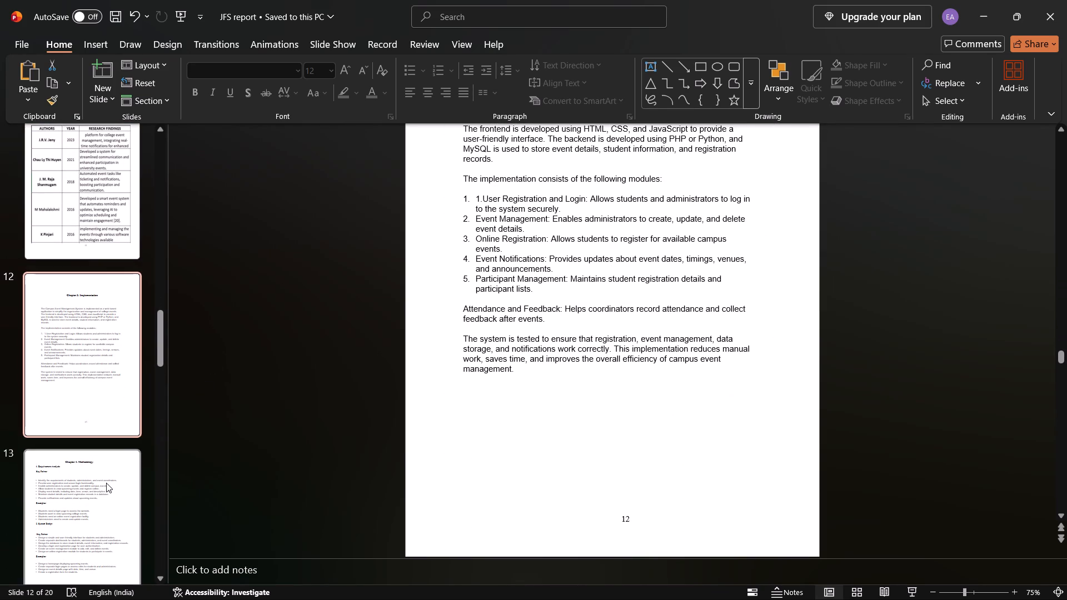
pyautogui.click(106, 486)
pyautogui.click(91, 523)
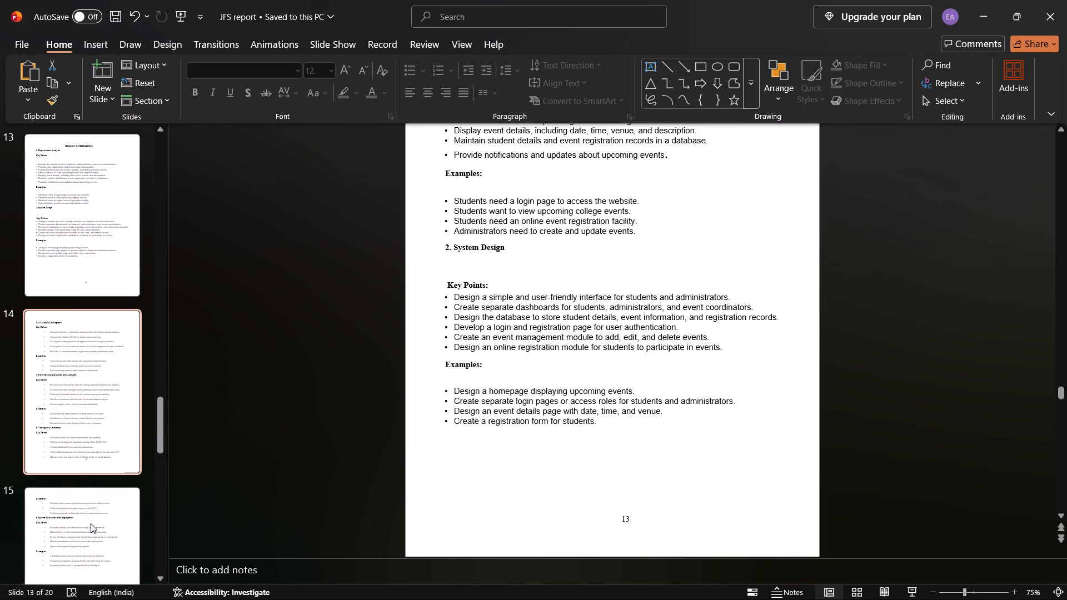
# Replace the Key Points bullets under 3. AI Module Development with the first four AI Module Development key points from the ChatGPT conversation in Chrome.
pyautogui.scroll(1, 465, 354)
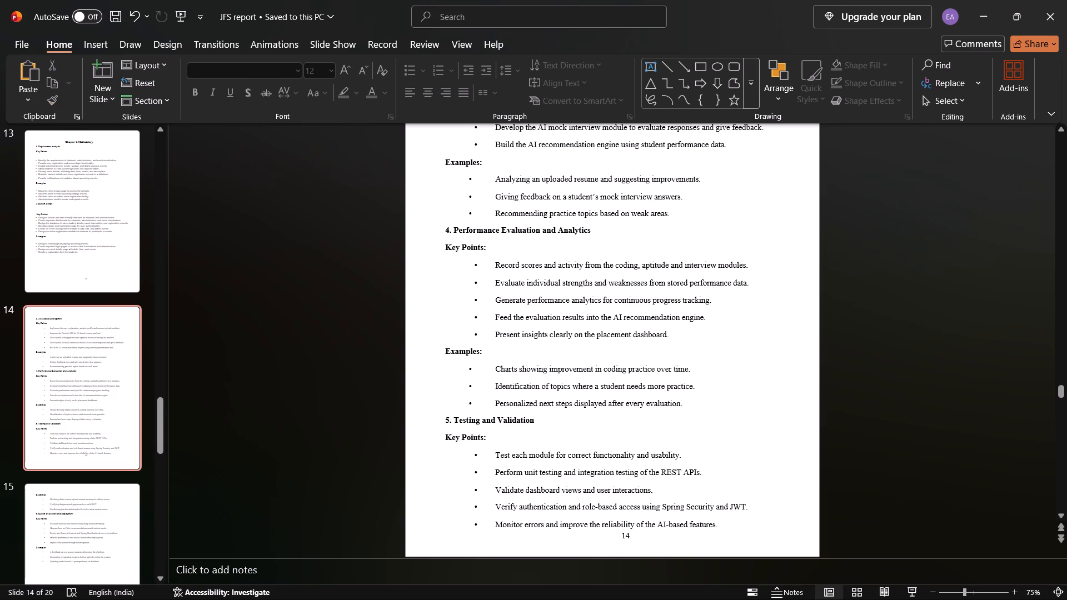
pyautogui.scroll(1, 465, 354)
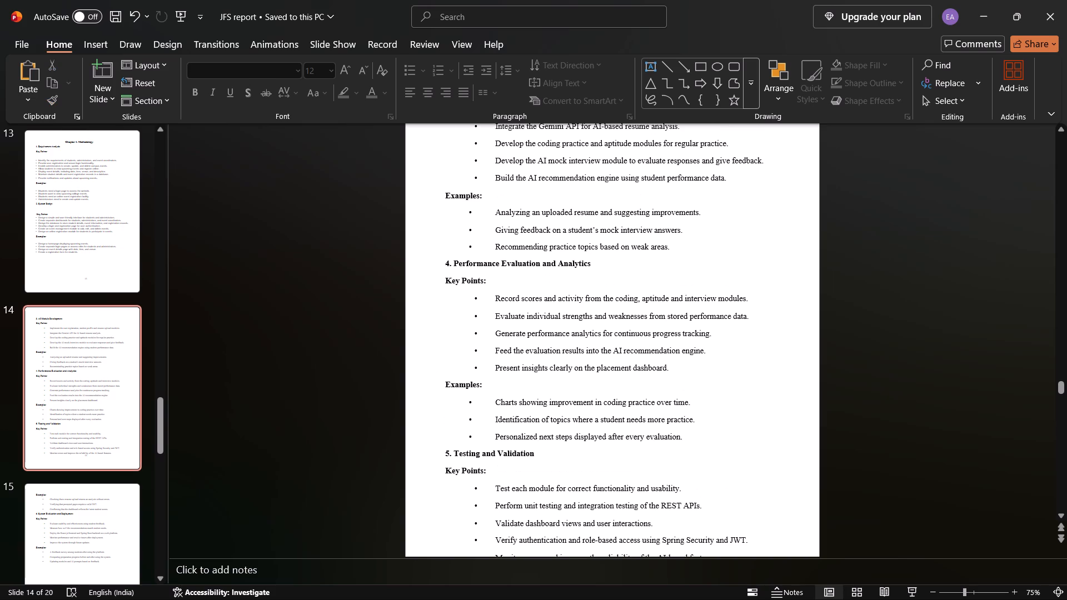
pyautogui.scroll(1, 465, 354)
pyautogui.scroll(1, 554, 269)
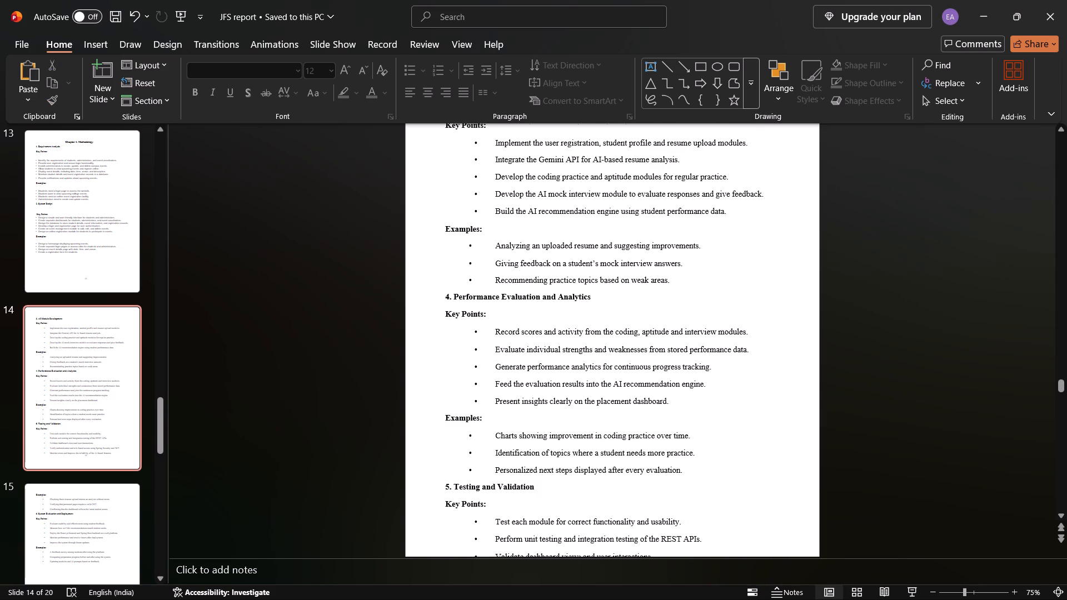
pyautogui.scroll(1, 554, 269)
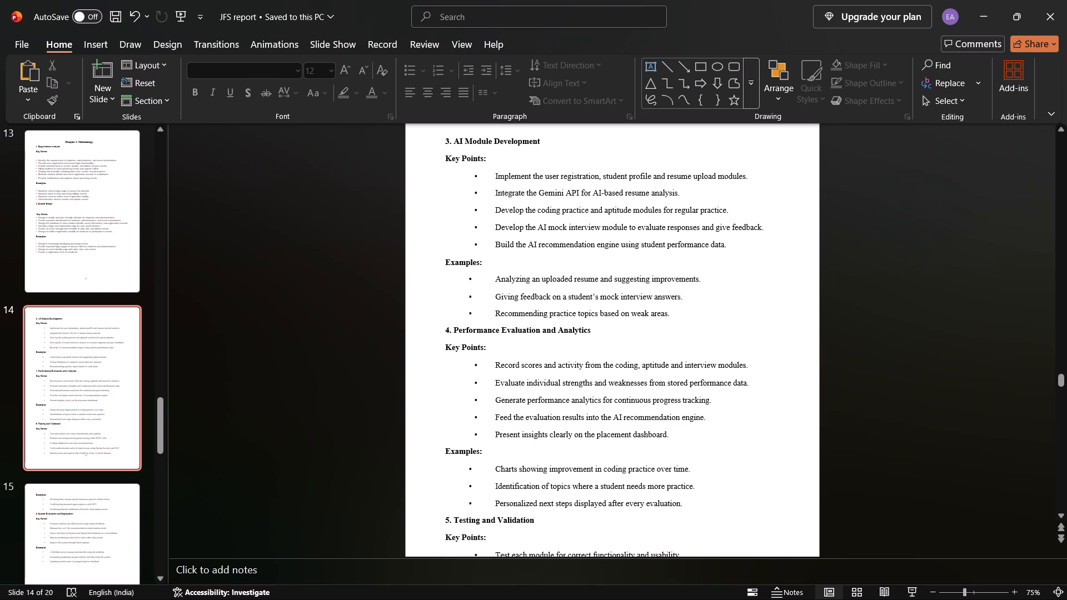
pyautogui.moveTo(731, 244); pyautogui.dragTo(488, 173)
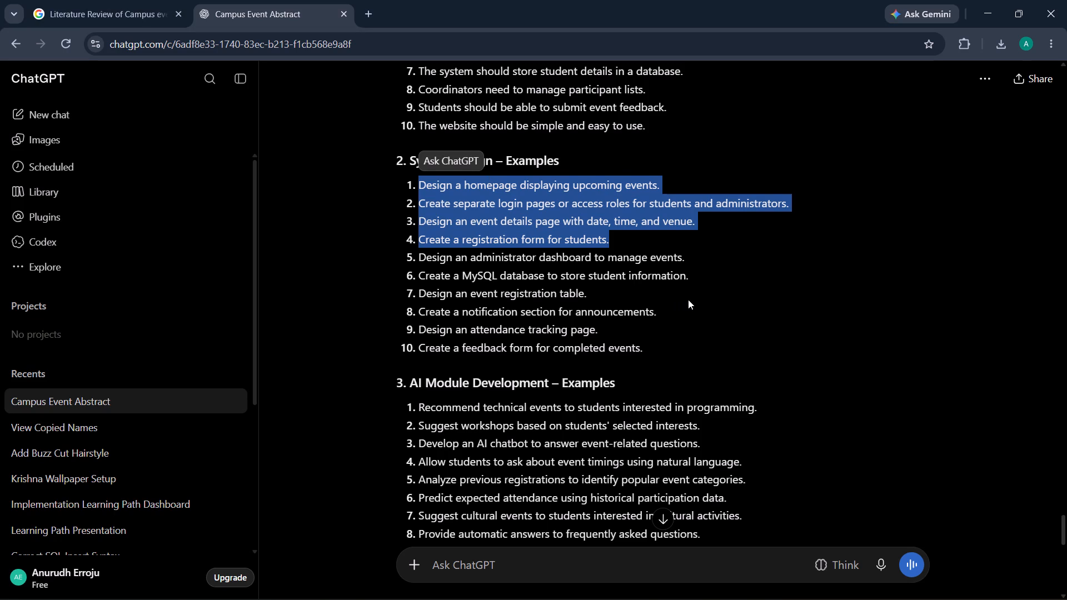
pyautogui.click(688, 299)
pyautogui.scroll(7, 688, 299)
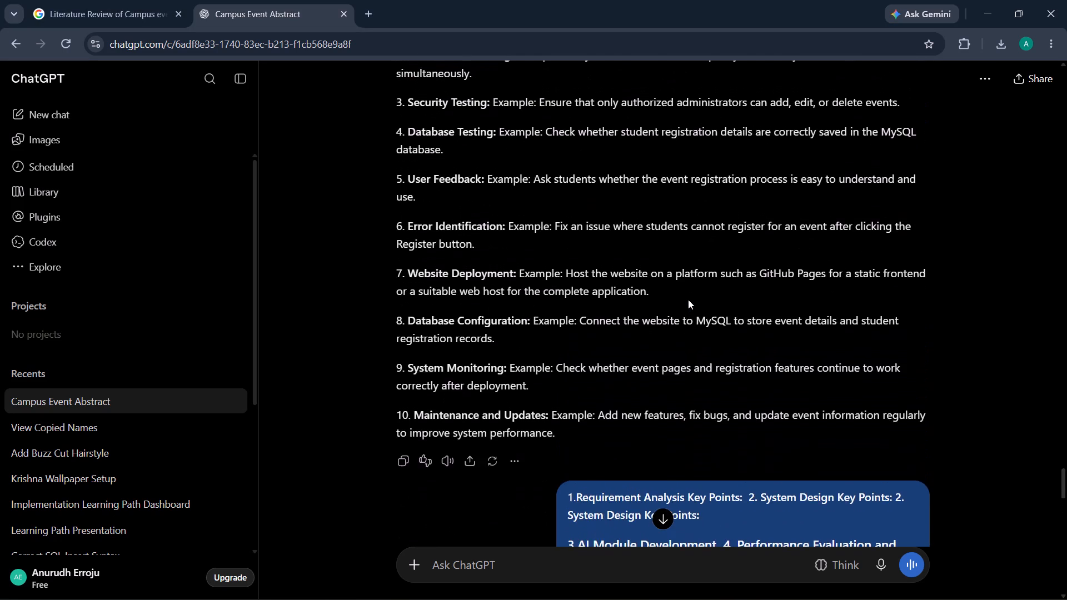
pyautogui.scroll(11, 688, 299)
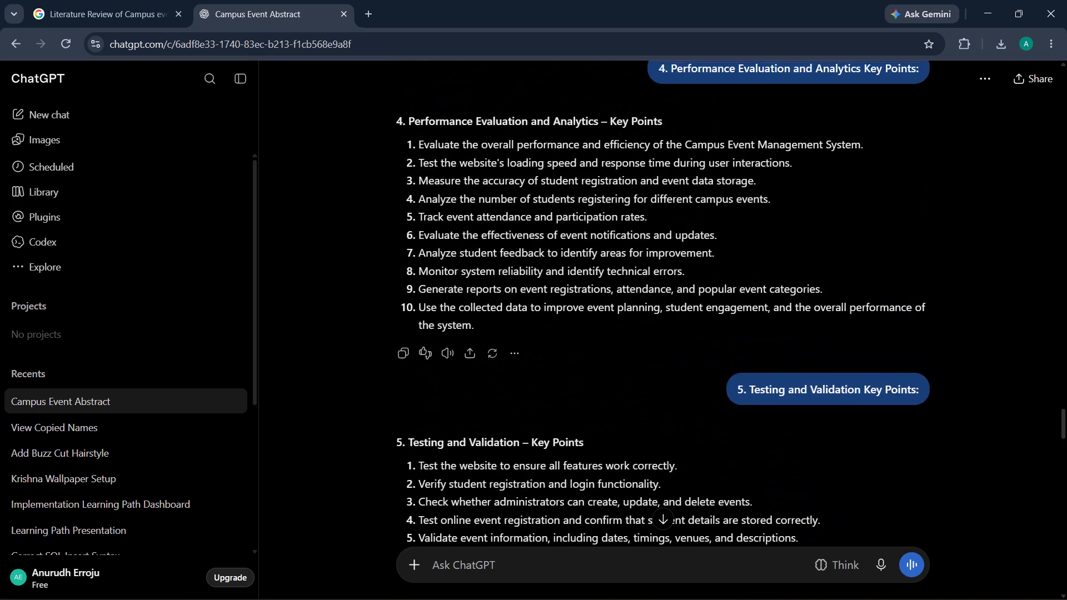
pyautogui.scroll(7, 688, 299)
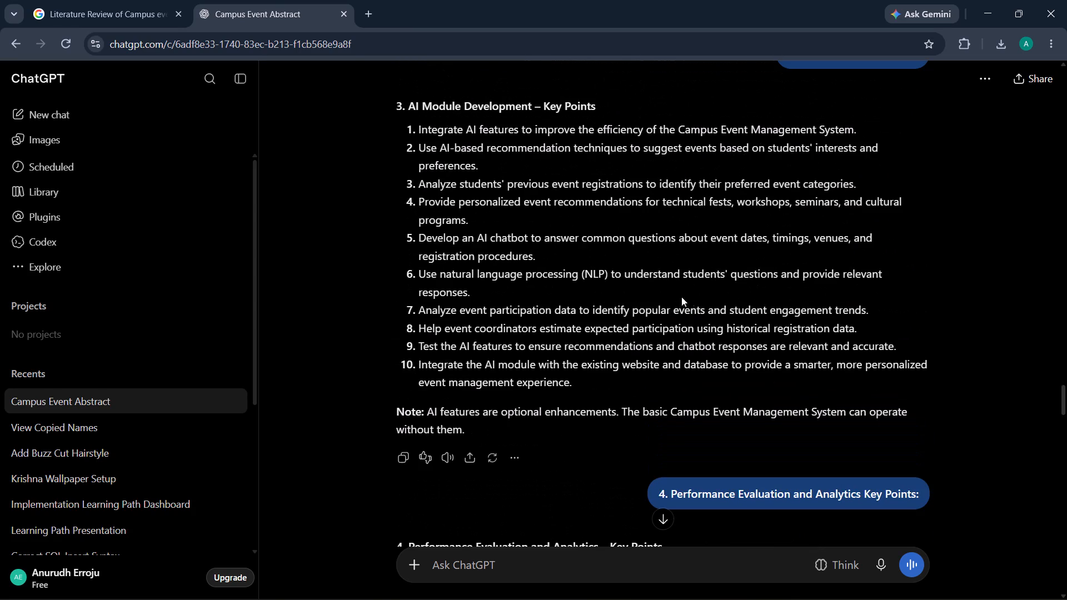
pyautogui.moveTo(472, 216); pyautogui.dragTo(420, 128)
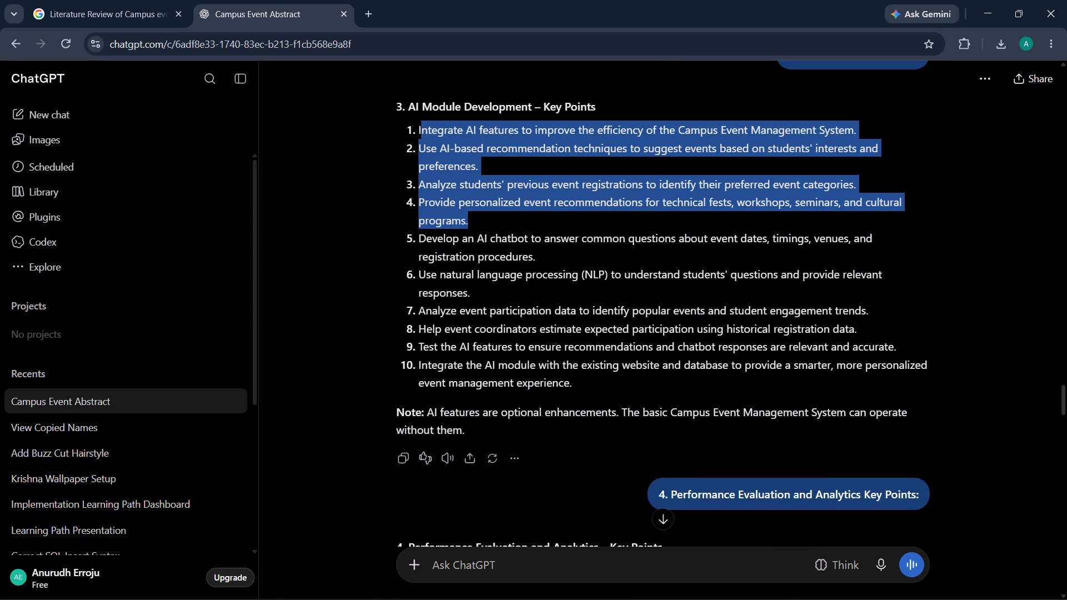
pyautogui.moveTo(420, 128); pyautogui.dragTo(418, 124)
pyautogui.hotkey('ctrl', 'c')
pyautogui.hotkey('ctrl', 'c')
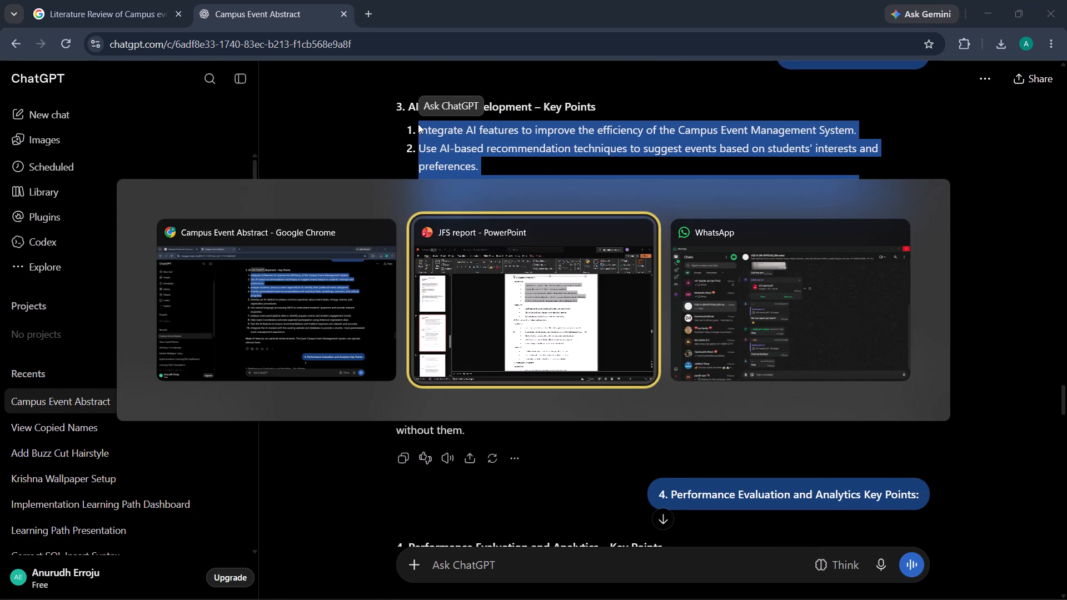
pyautogui.hotkey('ctrl', 'v')
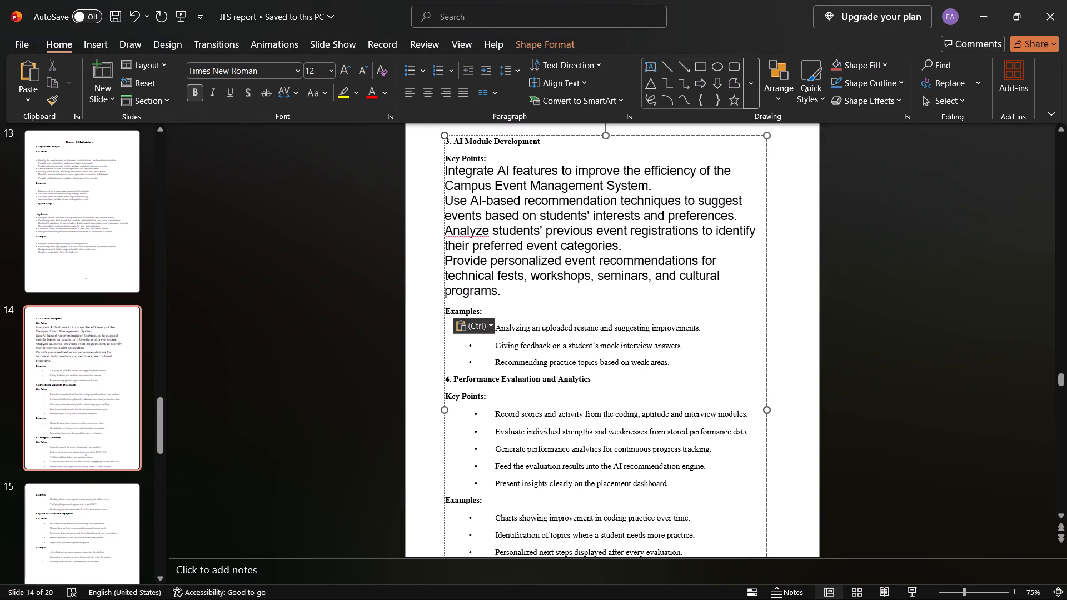
# Format the four pasted AI Module Development key points at font size 12 with bullets.
pyautogui.moveTo(503, 283); pyautogui.dragTo(446, 178)
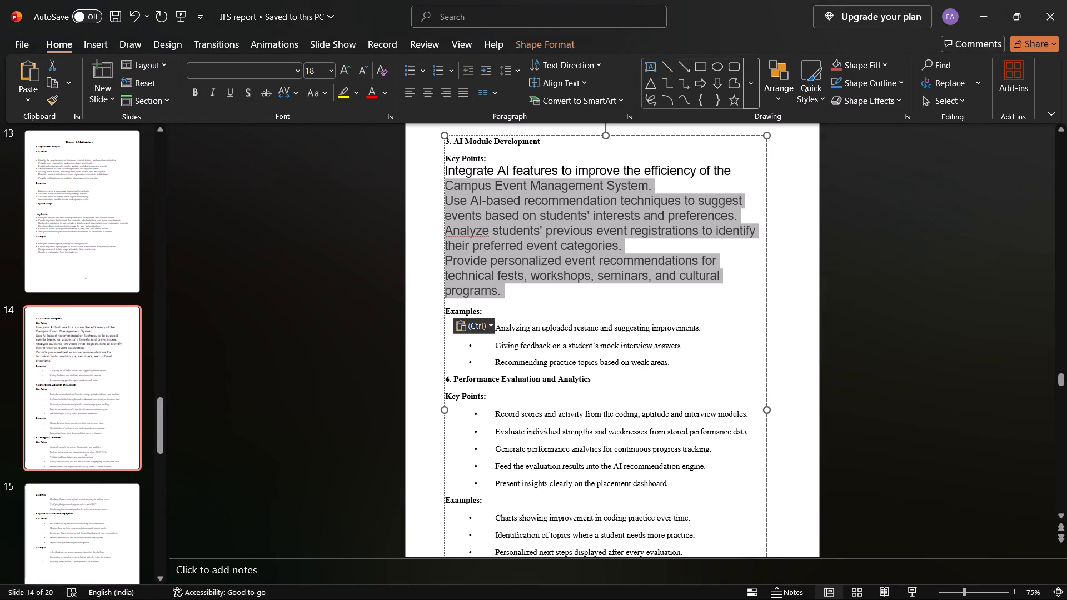
pyautogui.moveTo(446, 178); pyautogui.dragTo(444, 175)
pyautogui.click(330, 69)
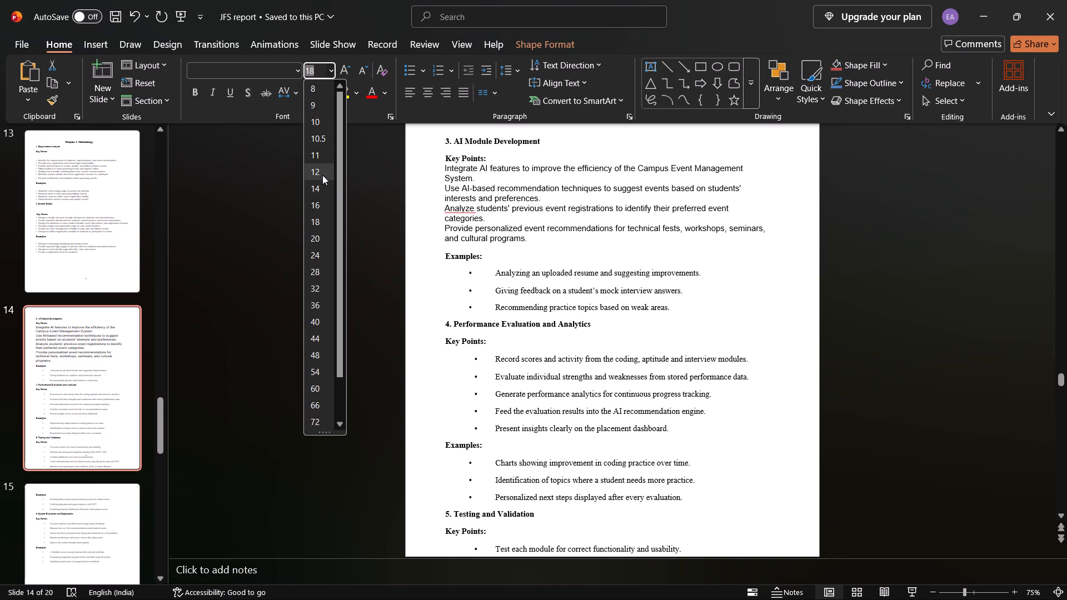
pyautogui.click(322, 175)
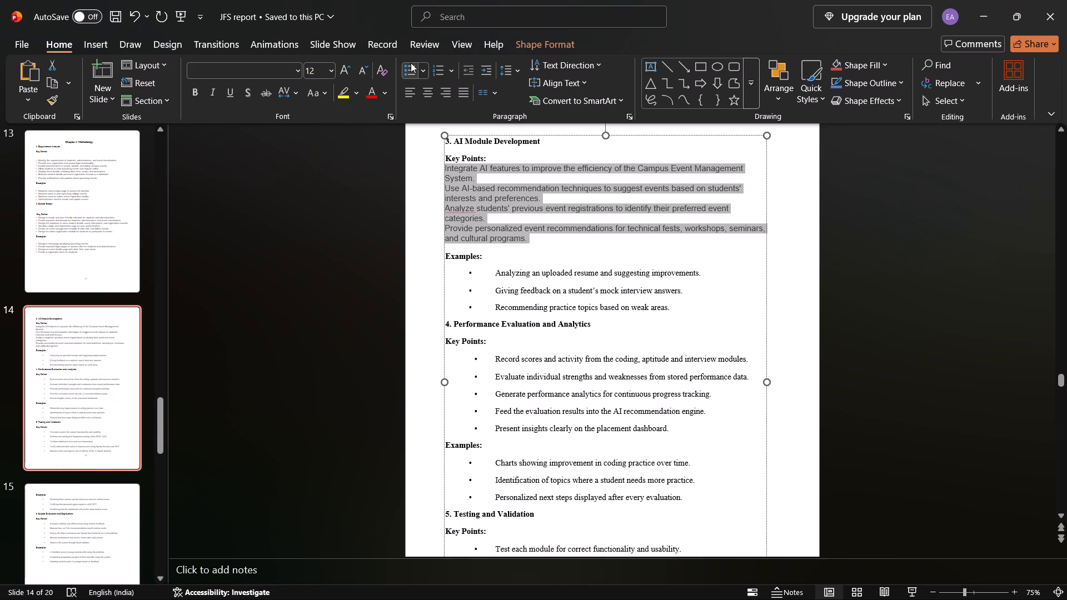
pyautogui.click(409, 65)
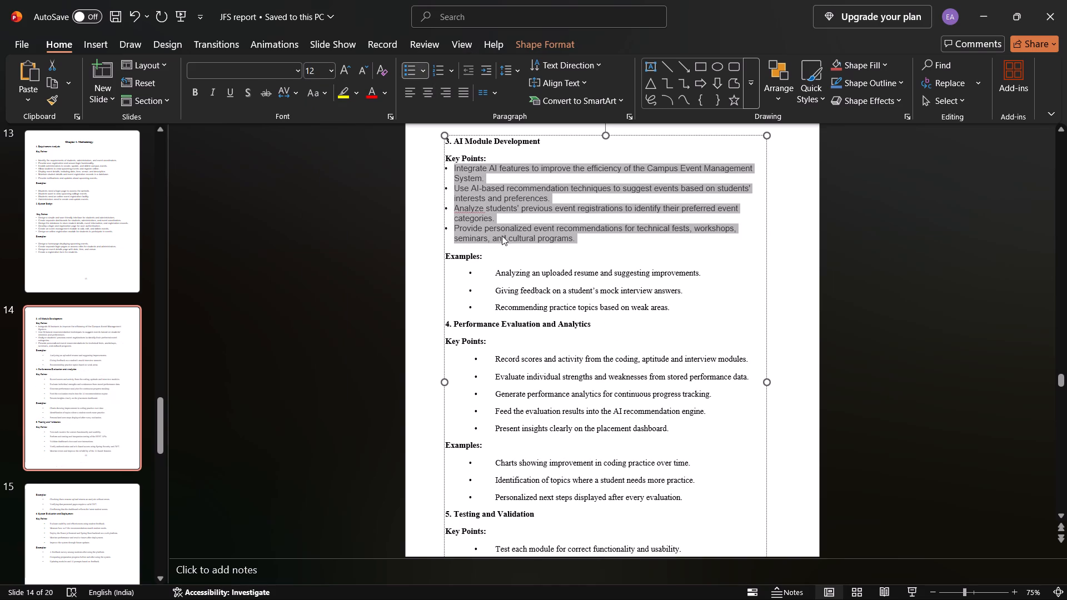
# Delete the apostrophe after "students" in the third AI Module Development key point.
pyautogui.click(518, 201)
pyautogui.click(519, 211)
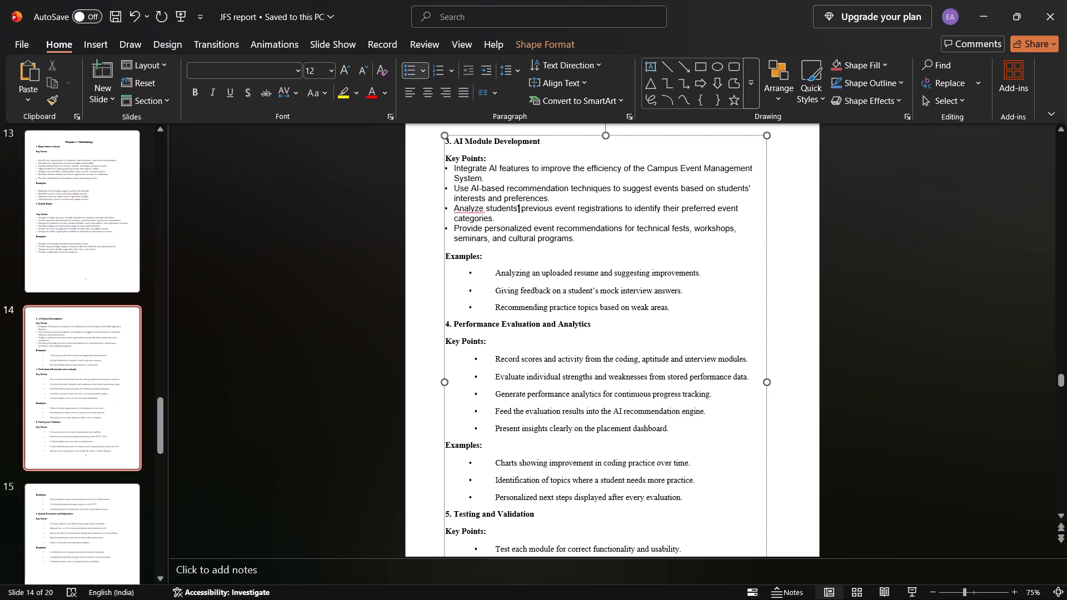
pyautogui.click(518, 210)
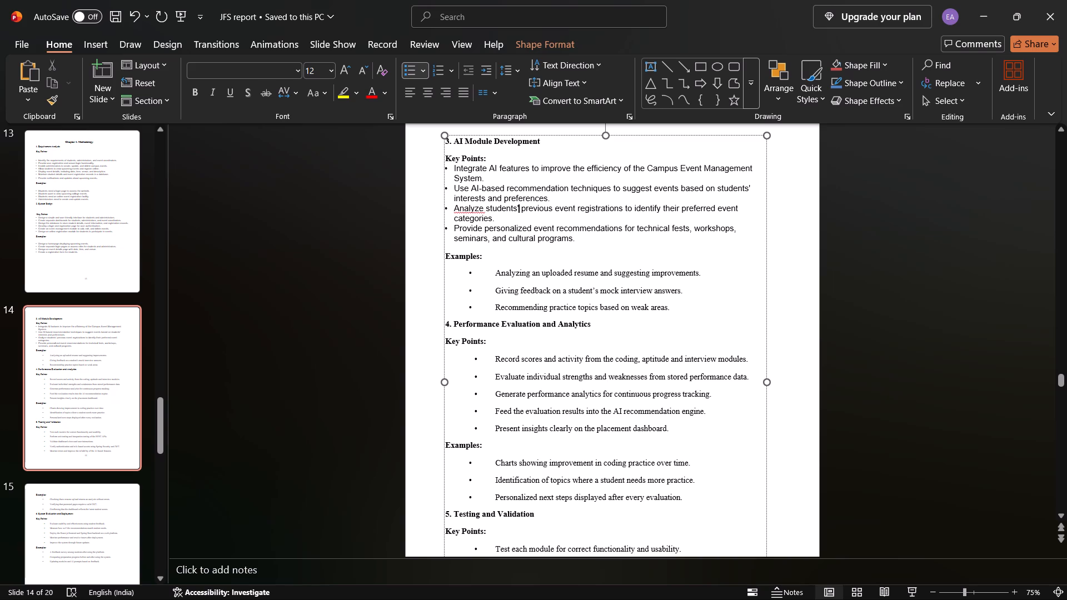
pyautogui.click(518, 209)
pyautogui.click(519, 206)
pyautogui.press('BackSpace')
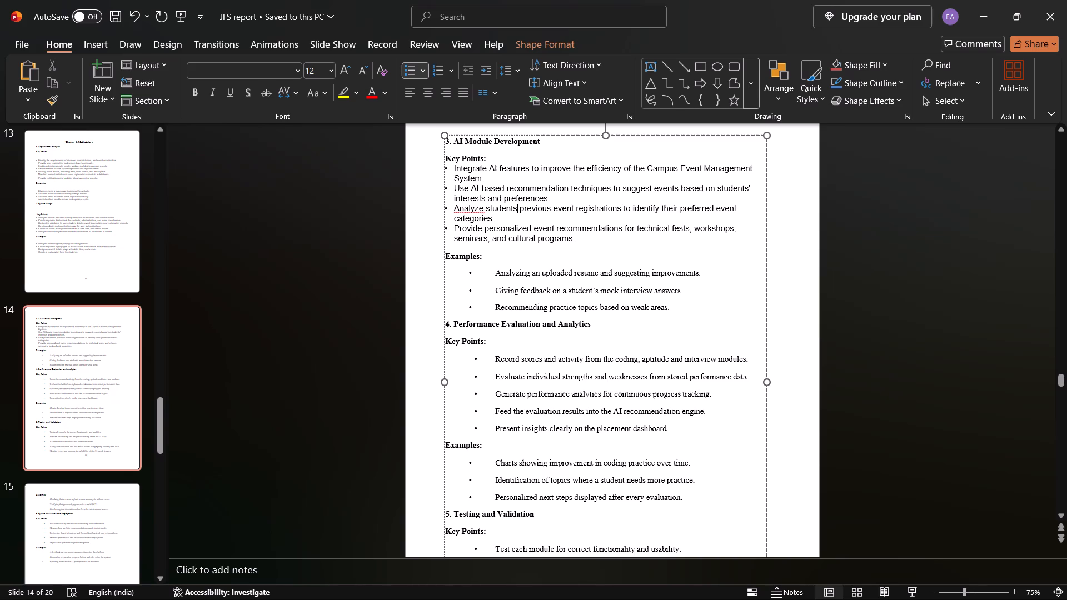
# Copy the first four AI Module Development examples from the ChatGPT conversation in Chrome.
pyautogui.click(586, 243)
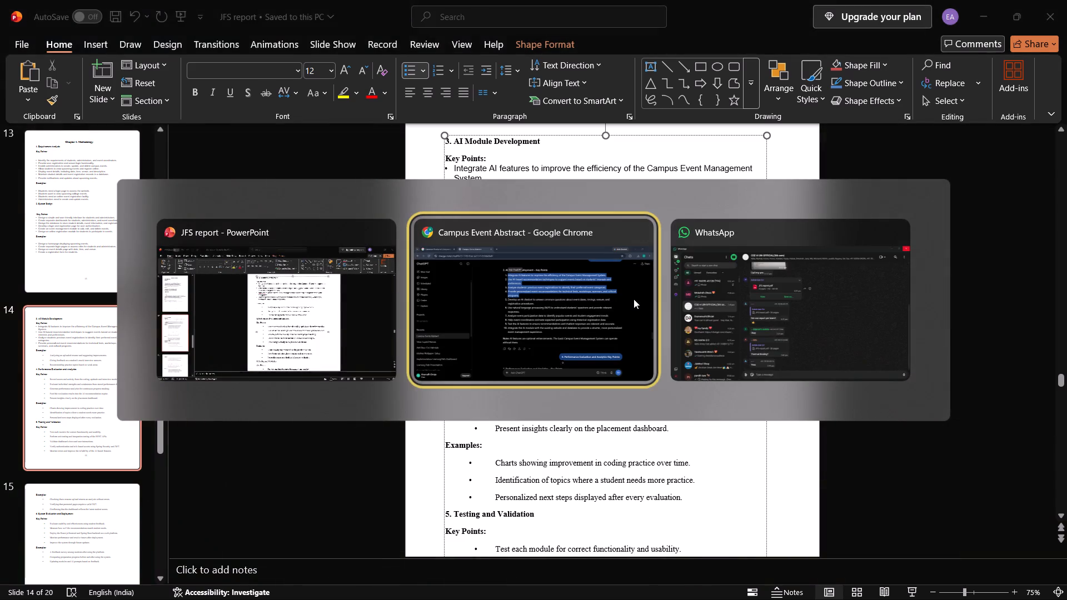
pyautogui.scroll(-9, 634, 299)
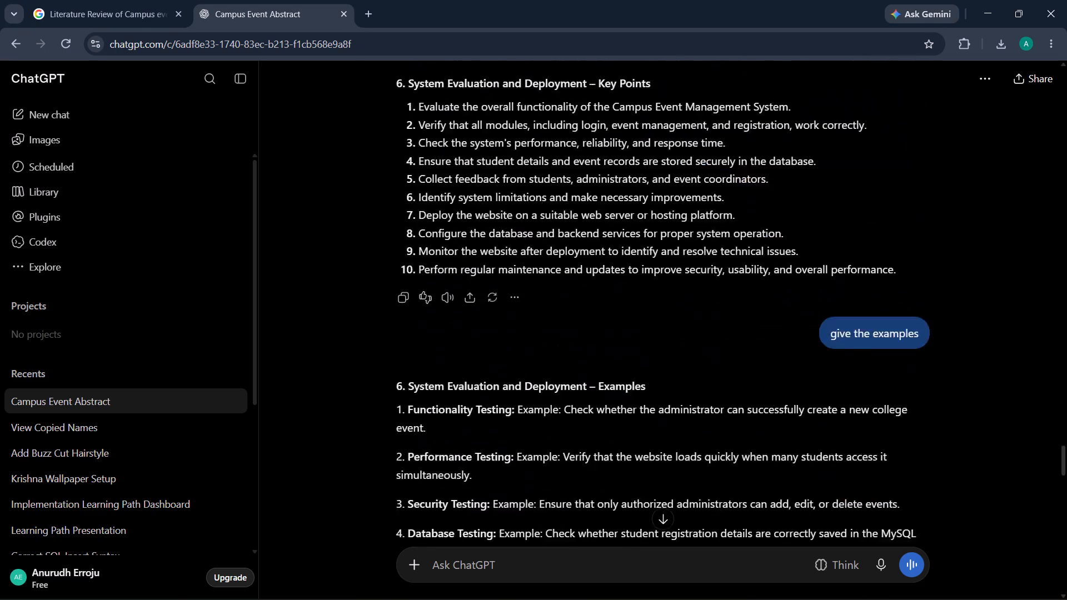
pyautogui.scroll(-6, 634, 299)
pyautogui.hscroll(1, 634, 299)
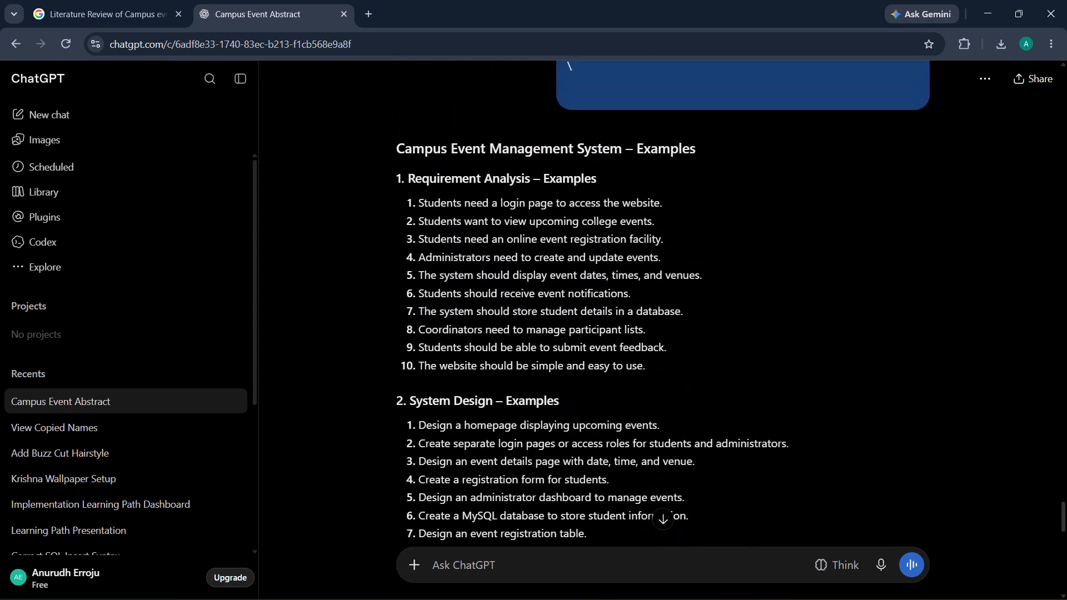
pyautogui.hscroll(1, 634, 299)
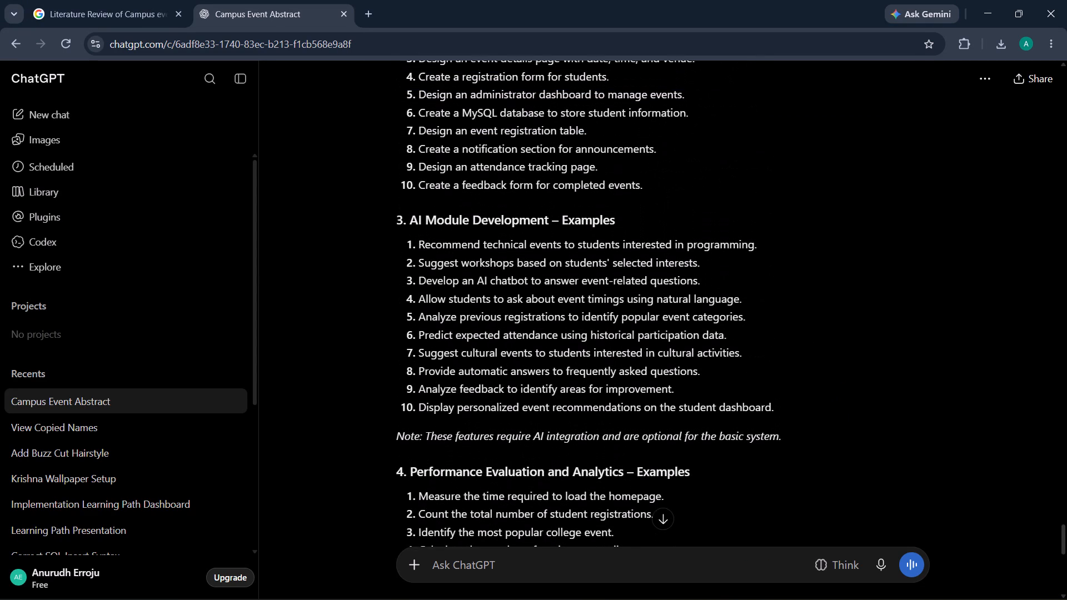
pyautogui.hscroll(1, 634, 299)
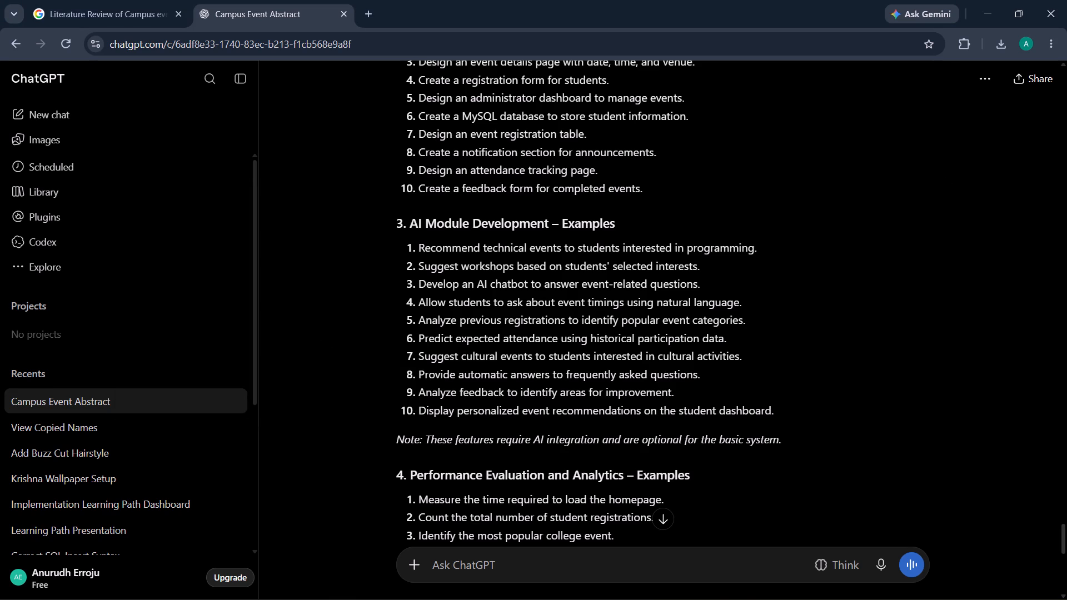
pyautogui.moveTo(742, 311); pyautogui.dragTo(441, 248)
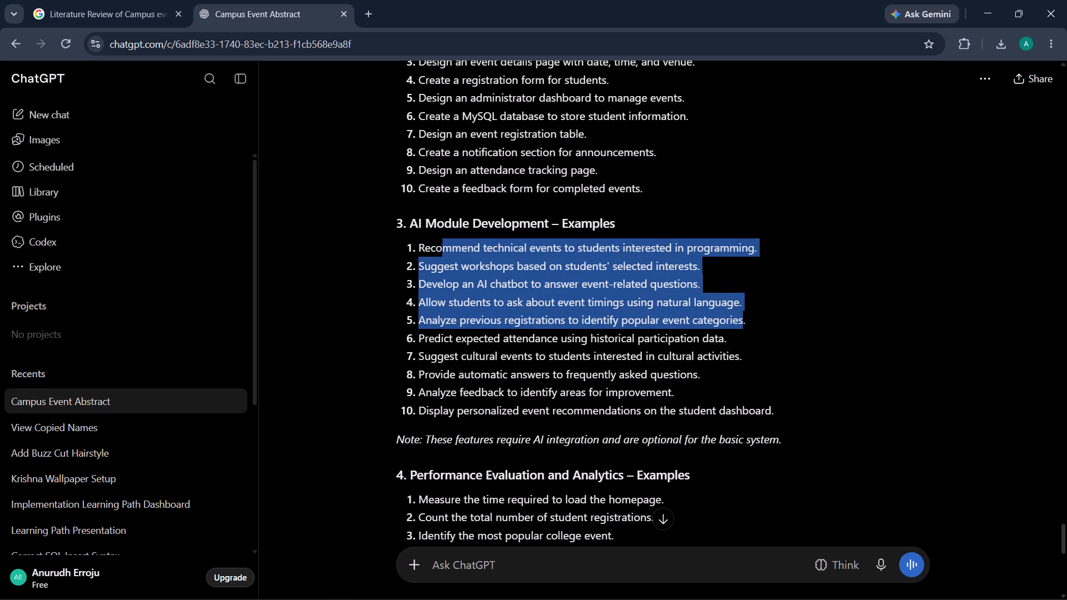
pyautogui.moveTo(441, 248); pyautogui.dragTo(418, 254)
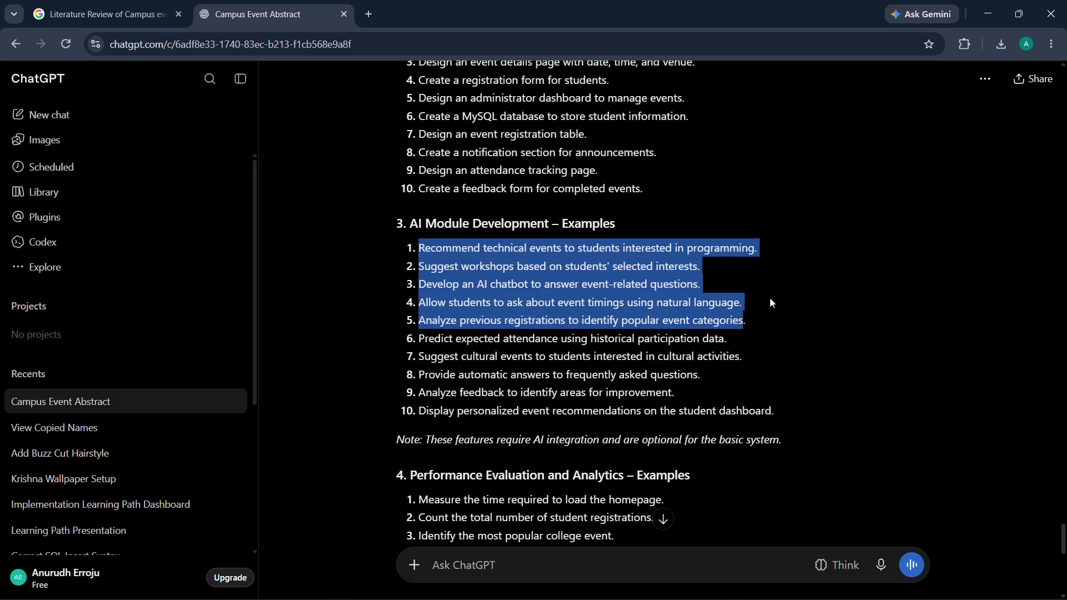
pyautogui.click(770, 298)
pyautogui.moveTo(747, 299); pyautogui.dragTo(510, 248)
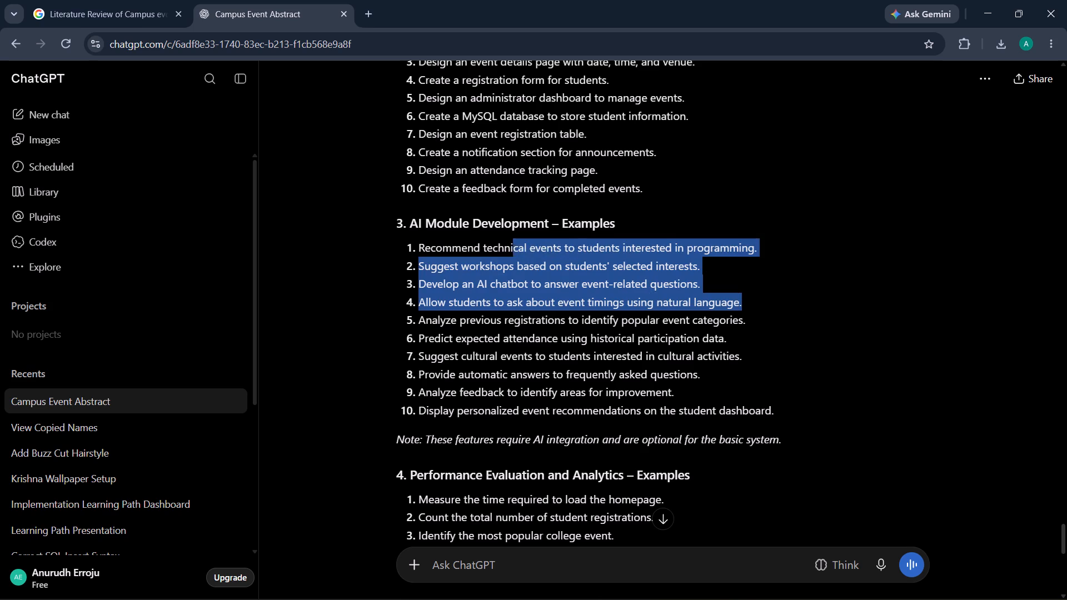
pyautogui.moveTo(510, 248); pyautogui.dragTo(418, 254)
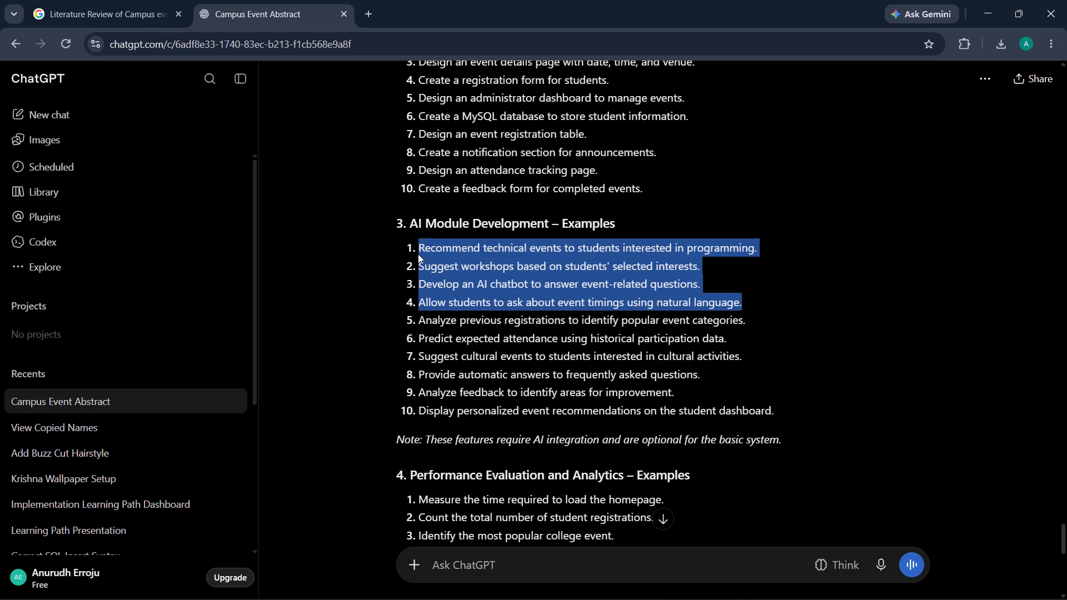
pyautogui.hotkey('ctrl', 'c')
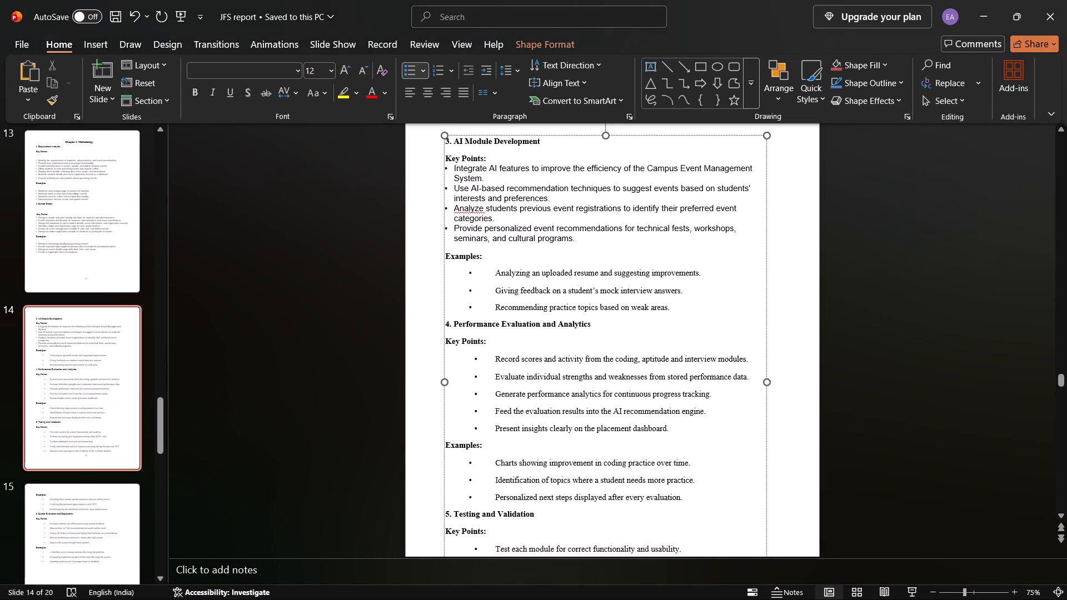
# Replace the three example bullets under 3. AI Module Development in PowerPoint with the first four AI Module Development examples from ChatGPT.
pyautogui.moveTo(674, 315); pyautogui.dragTo(552, 310)
pyautogui.click(552, 310)
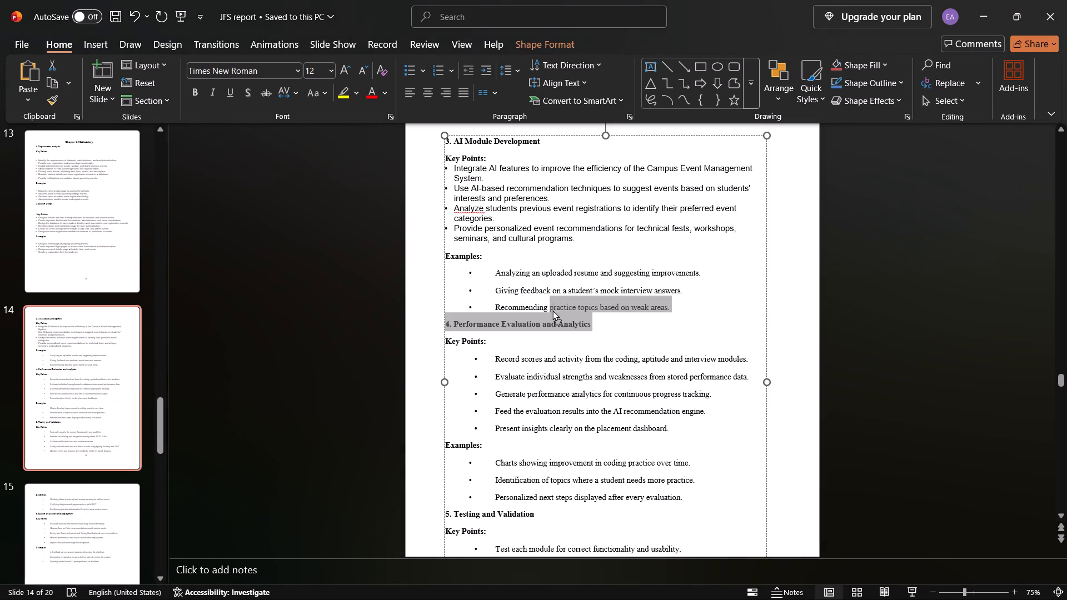
pyautogui.moveTo(669, 314); pyautogui.dragTo(556, 288)
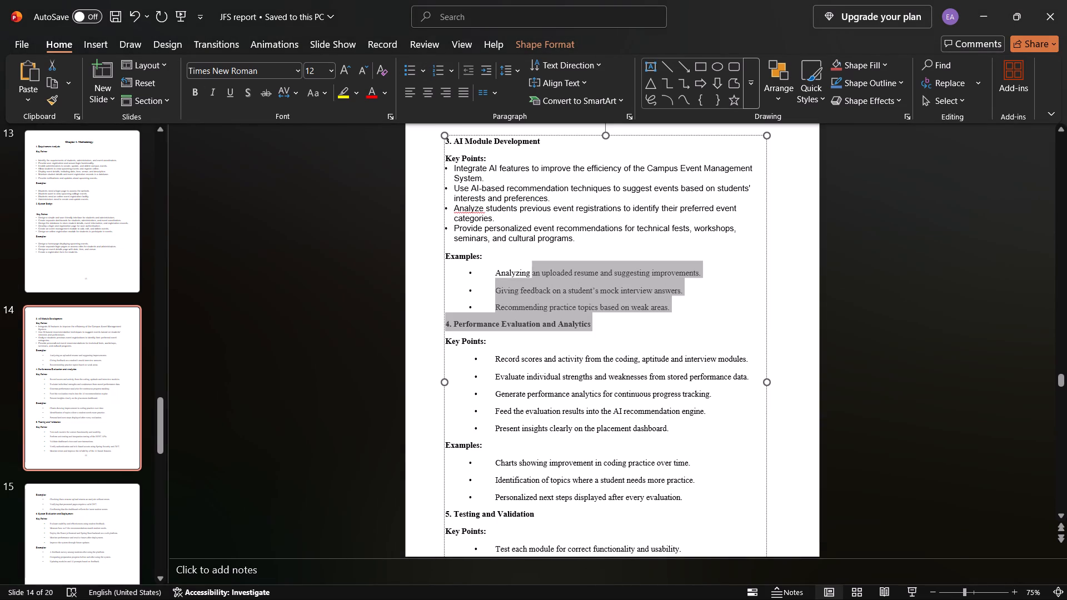
pyautogui.moveTo(556, 288); pyautogui.dragTo(626, 325)
pyautogui.click(626, 325)
pyautogui.moveTo(673, 304); pyautogui.dragTo(497, 268)
pyautogui.hotkey('ctrl', 'c')
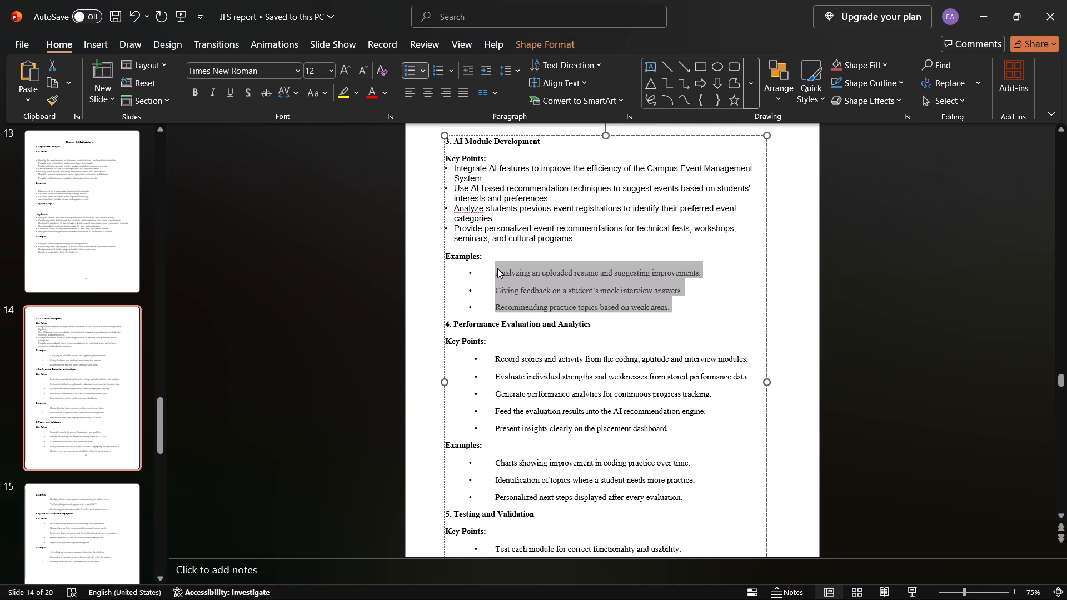
pyautogui.hotkey('ctrl', 'v')
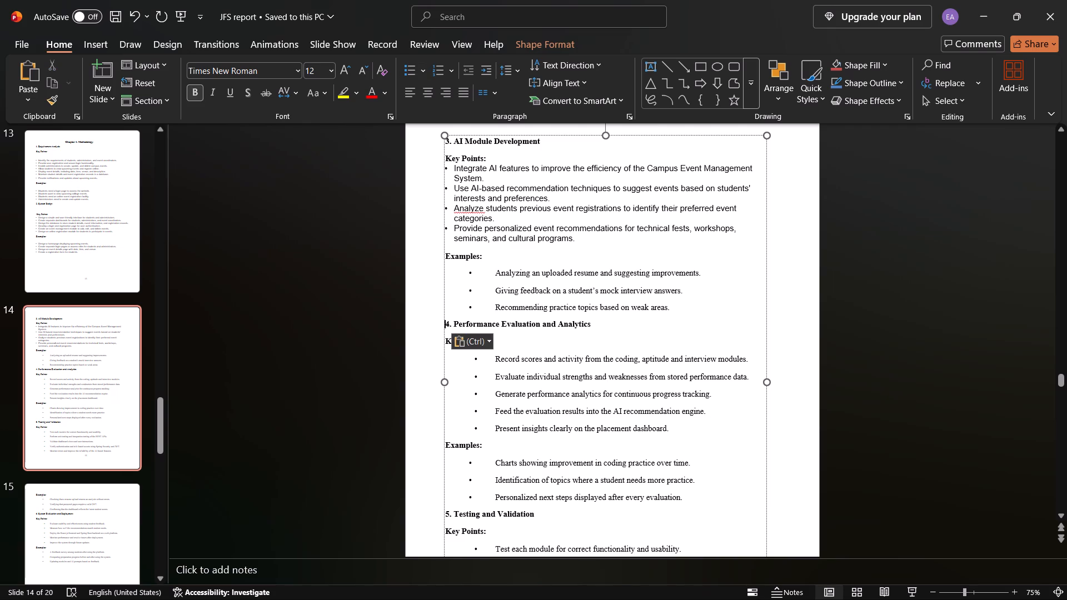
pyautogui.hotkey('ctrl', 'z')
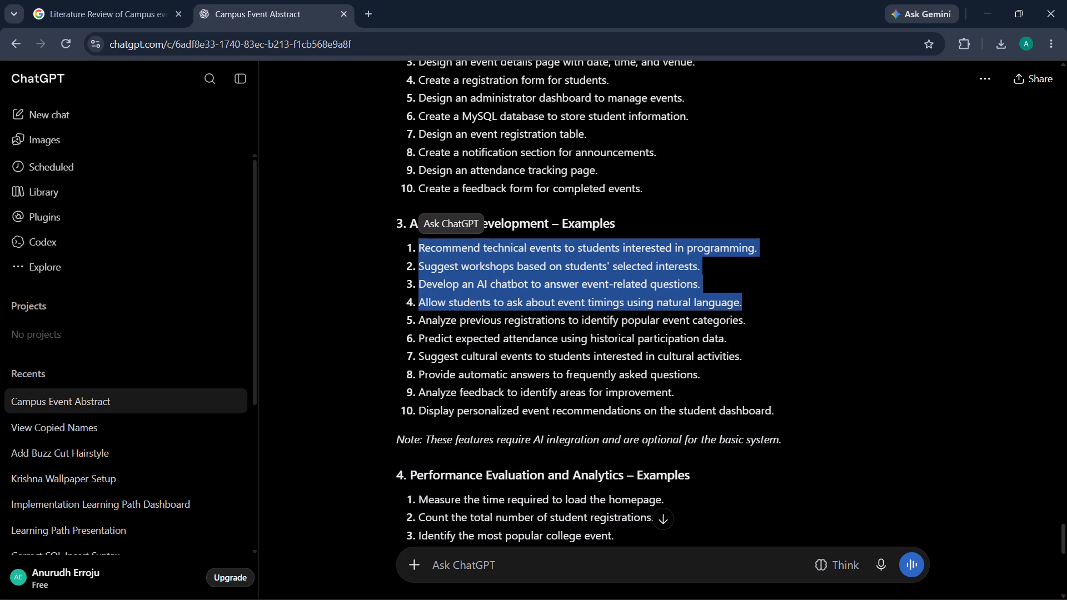
pyautogui.hotkey('ctrl', 'c')
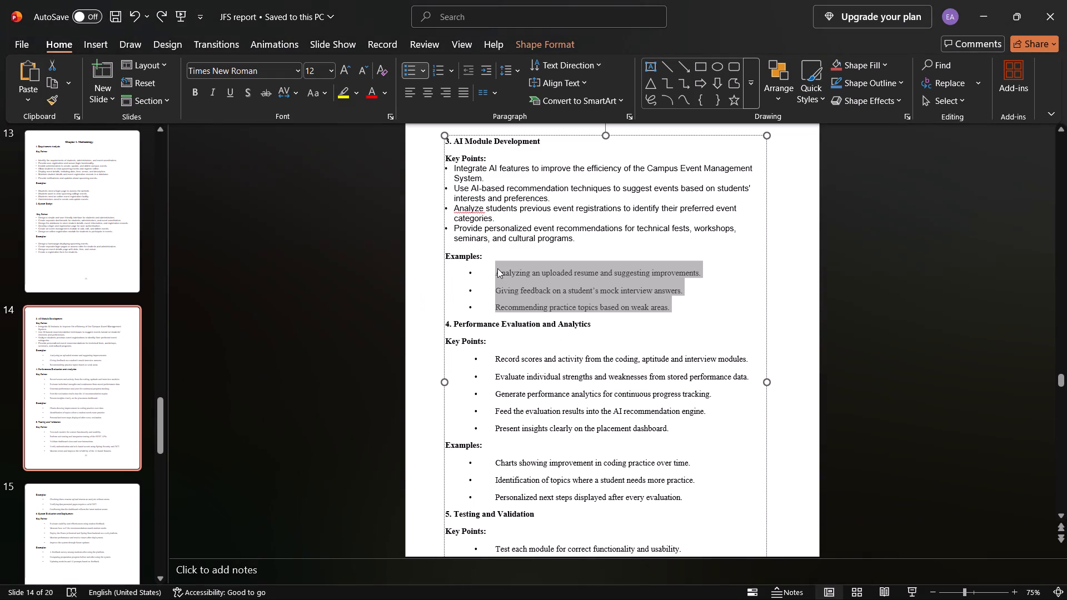
pyautogui.hotkey('ctrl', 'v')
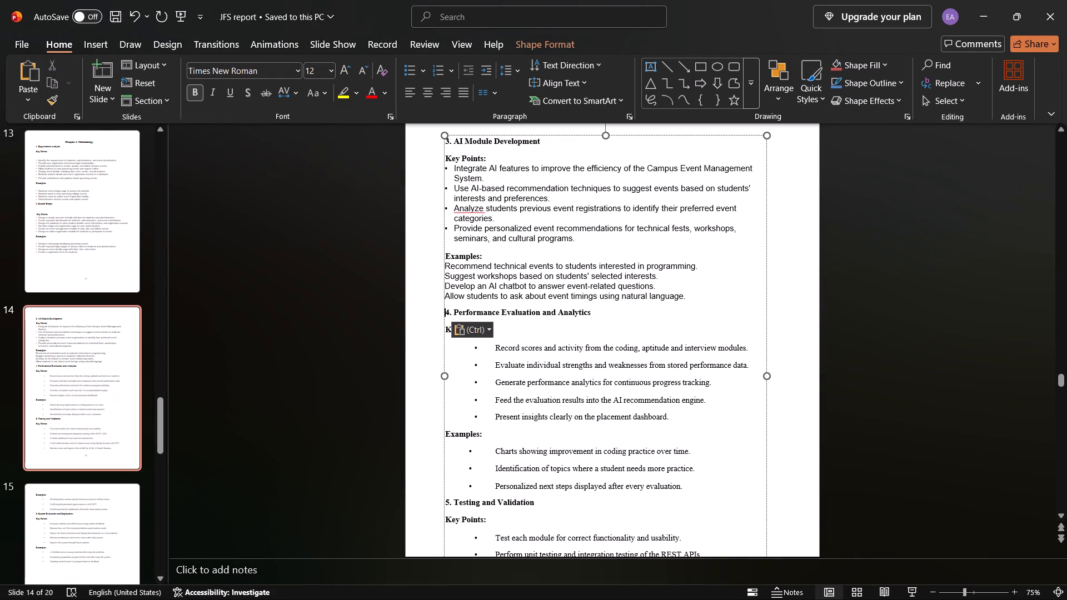
# Add bullets to the four pasted AI Module Development examples.
pyautogui.moveTo(688, 297); pyautogui.dragTo(455, 266)
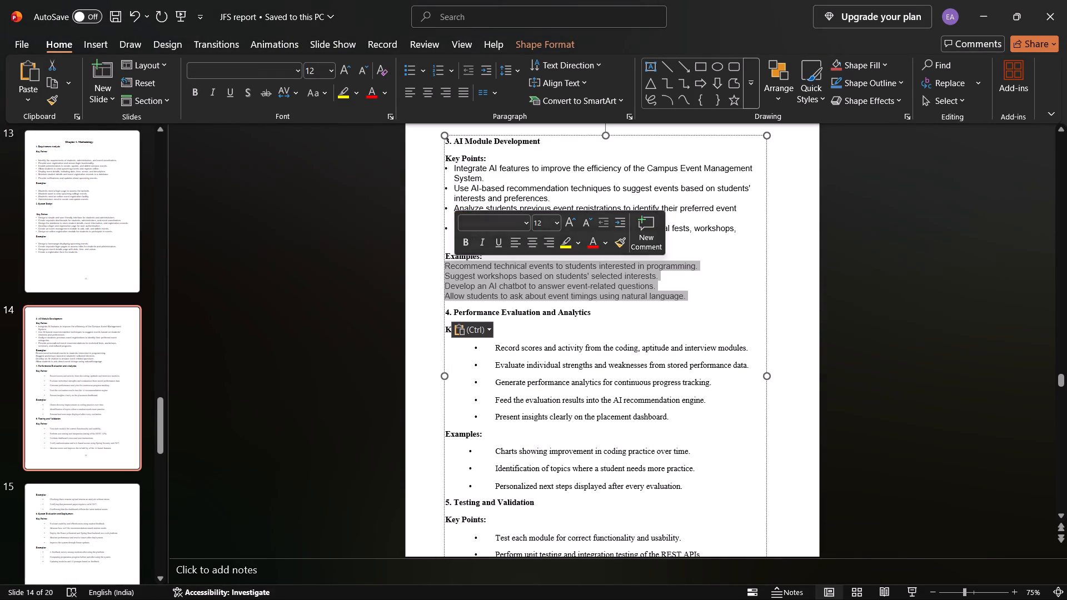
pyautogui.click(408, 68)
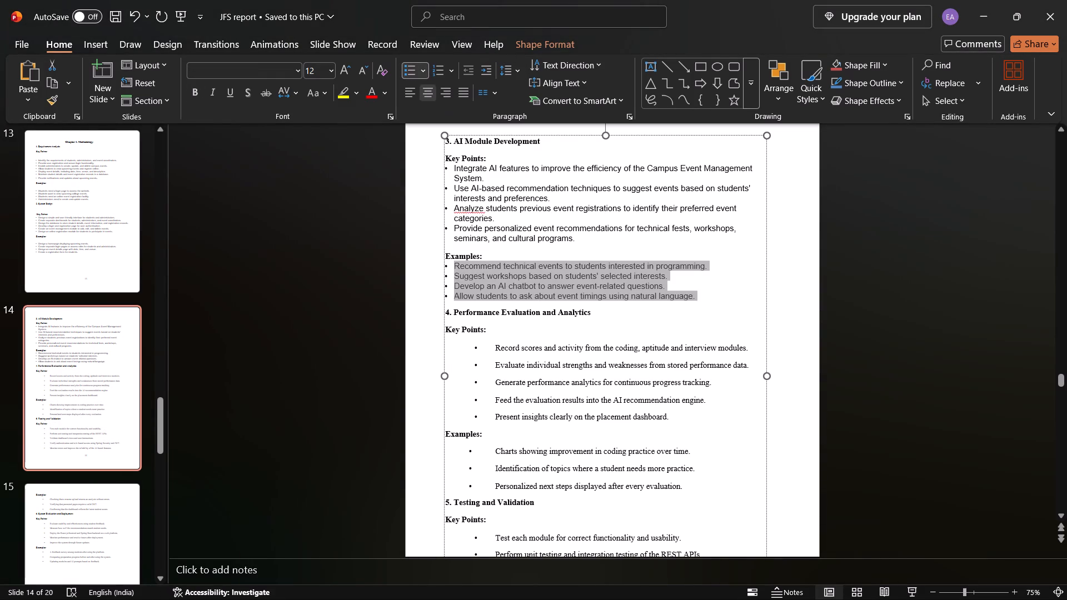
pyautogui.click(627, 309)
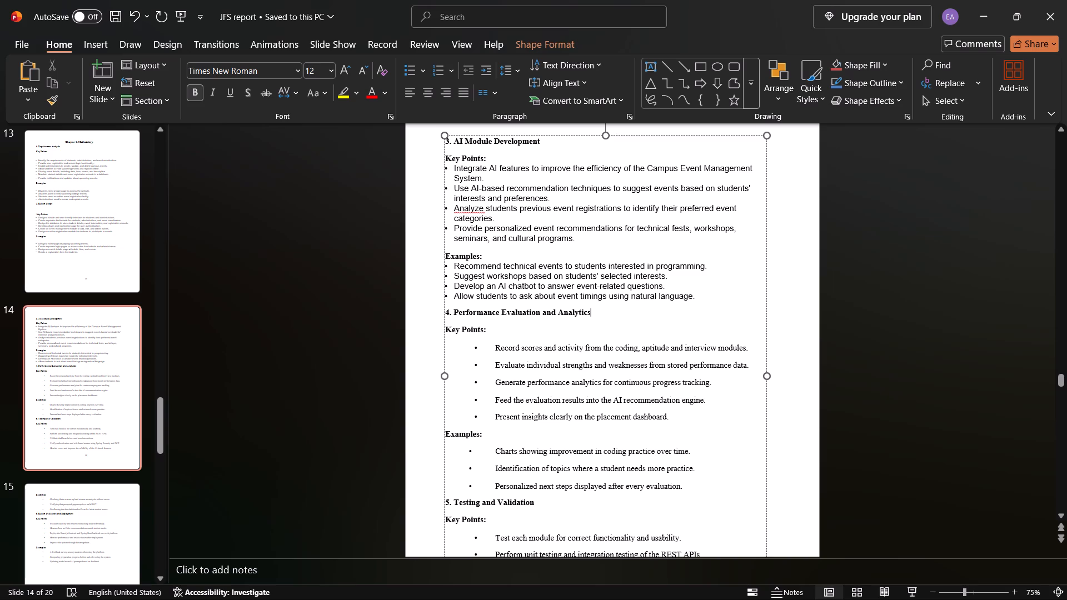
# Ignore all spelling flags for the word "Analyze" in the third AI Module Development key point.
pyautogui.rightClick(480, 211)
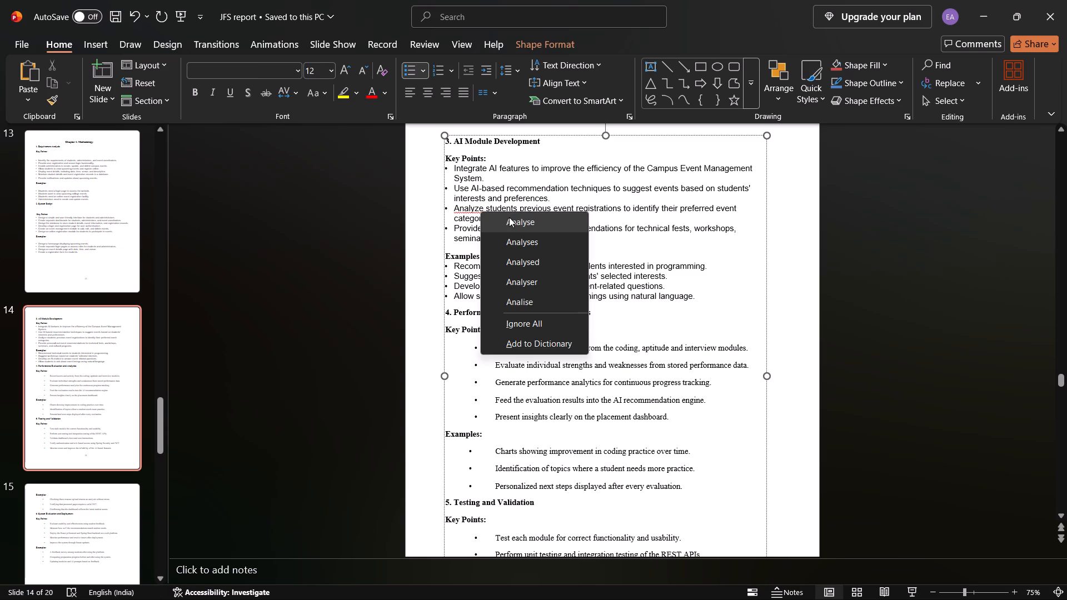
pyautogui.click(471, 204)
pyautogui.rightClick(471, 204)
pyautogui.tripleClick(471, 204)
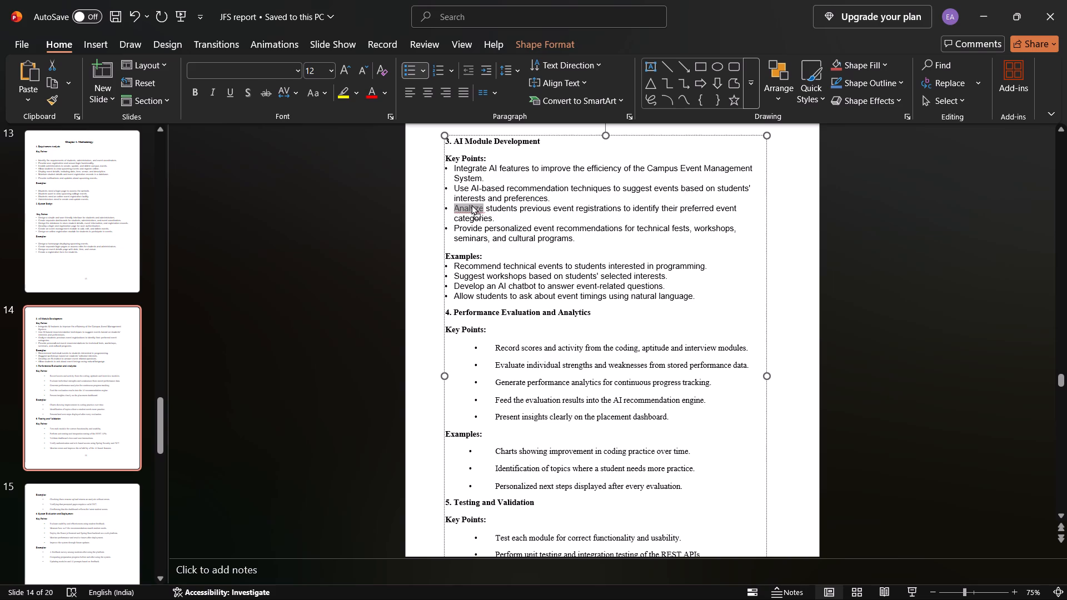
pyautogui.rightClick(471, 204)
pyautogui.click(534, 326)
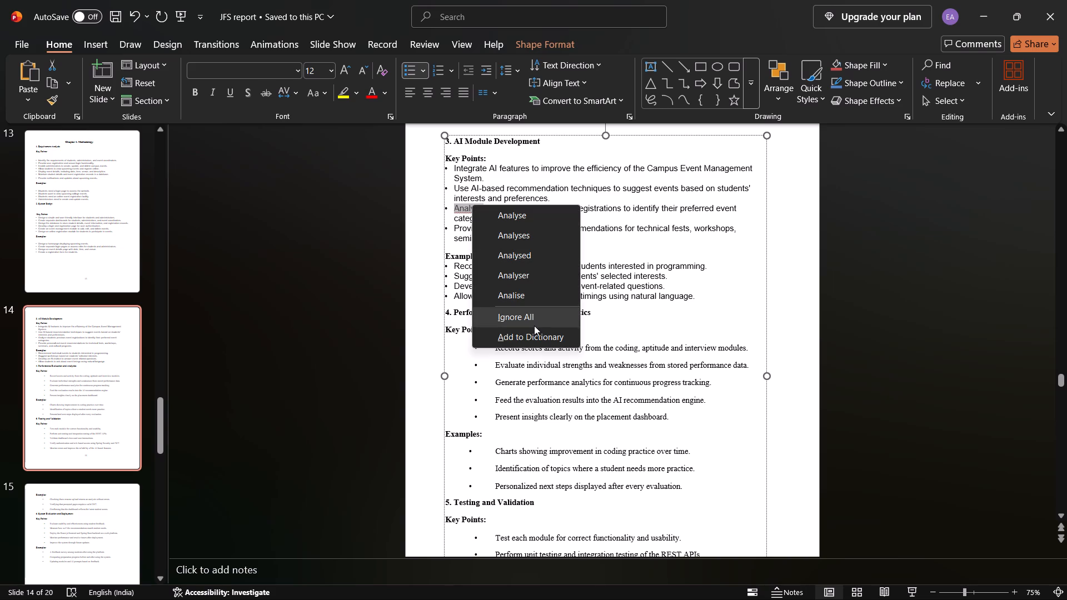
pyautogui.click(721, 316)
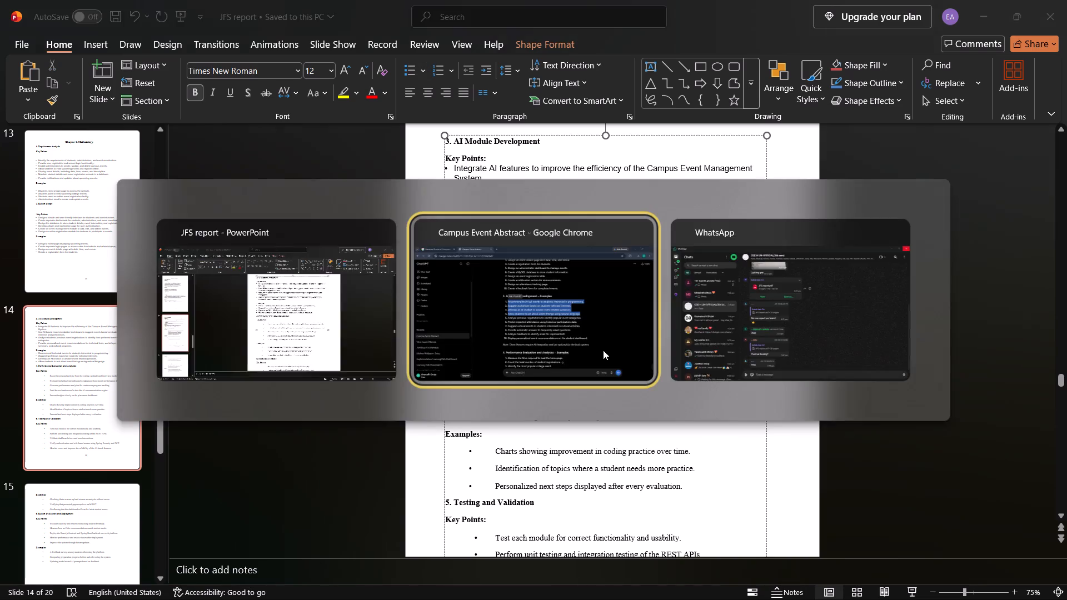
# Replace the Key Points bullets under 4. Performance Evaluation and Analytics with the first five matching key points from the ChatGPT conversation in Chrome.
pyautogui.click(780, 298)
pyautogui.scroll(5, 780, 298)
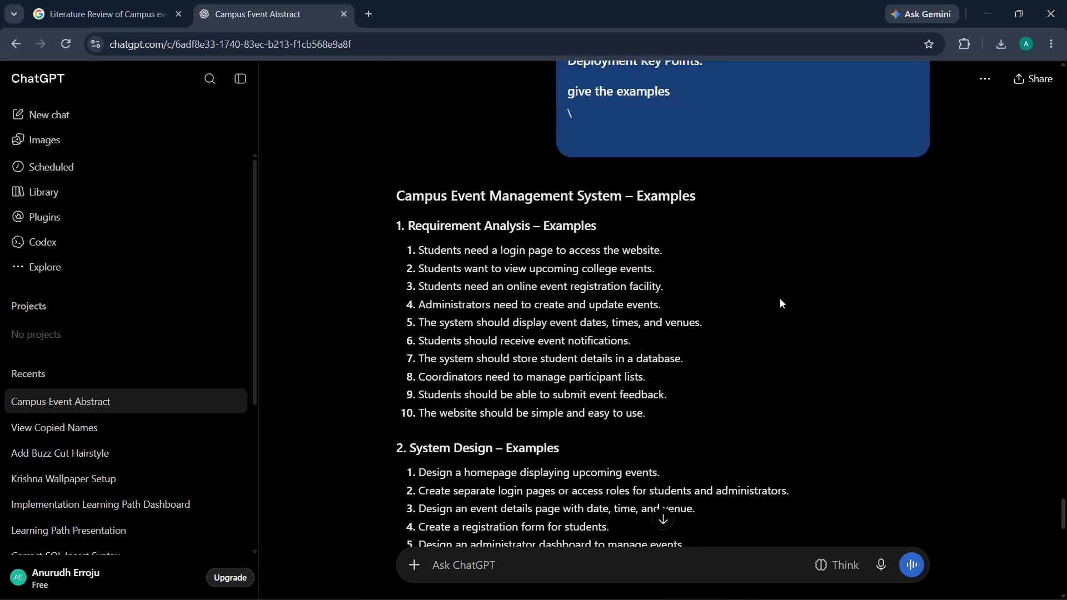
pyautogui.scroll(9, 780, 298)
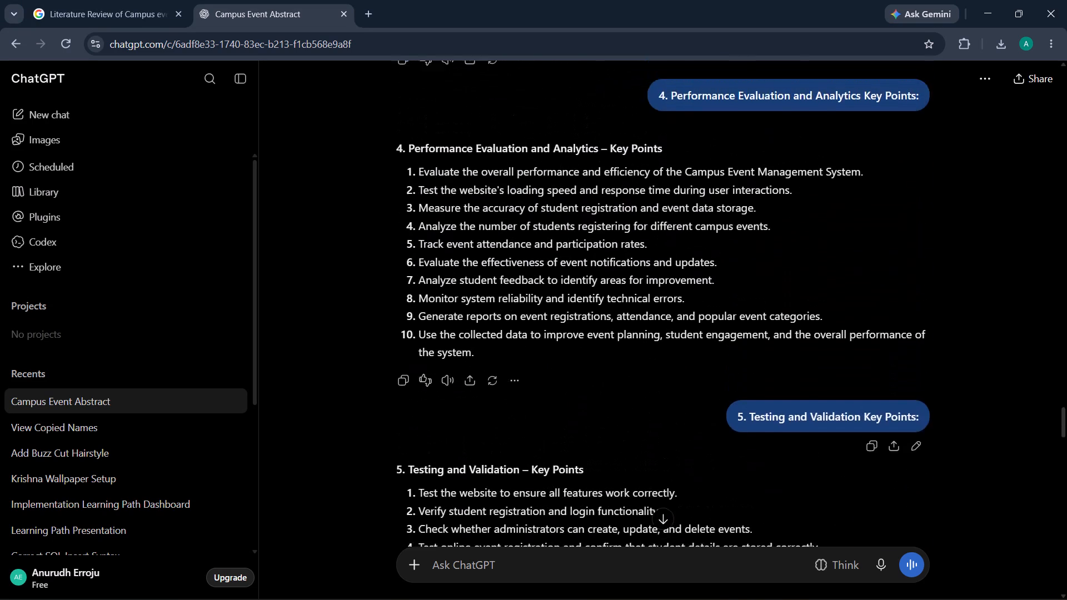
pyautogui.scroll(1, 780, 298)
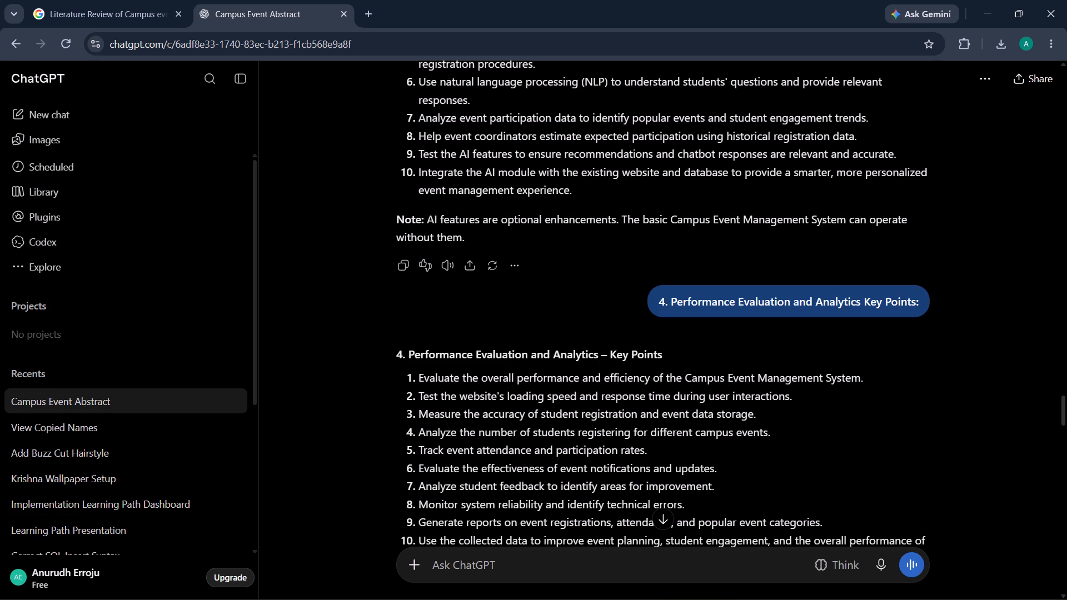
pyautogui.moveTo(645, 446); pyautogui.dragTo(420, 382)
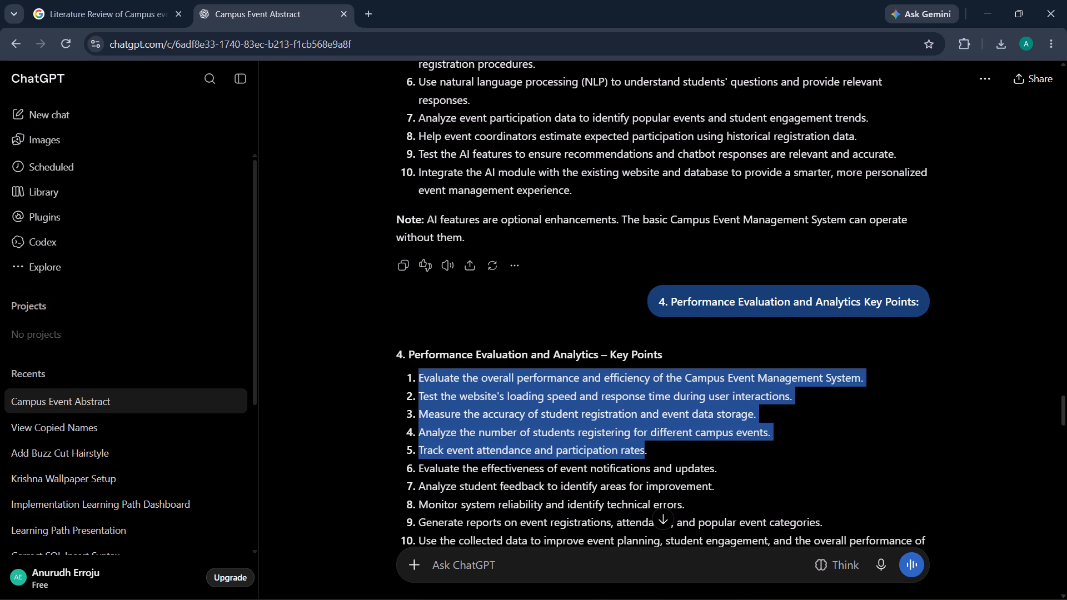
pyautogui.hotkey('ctrl', 'c')
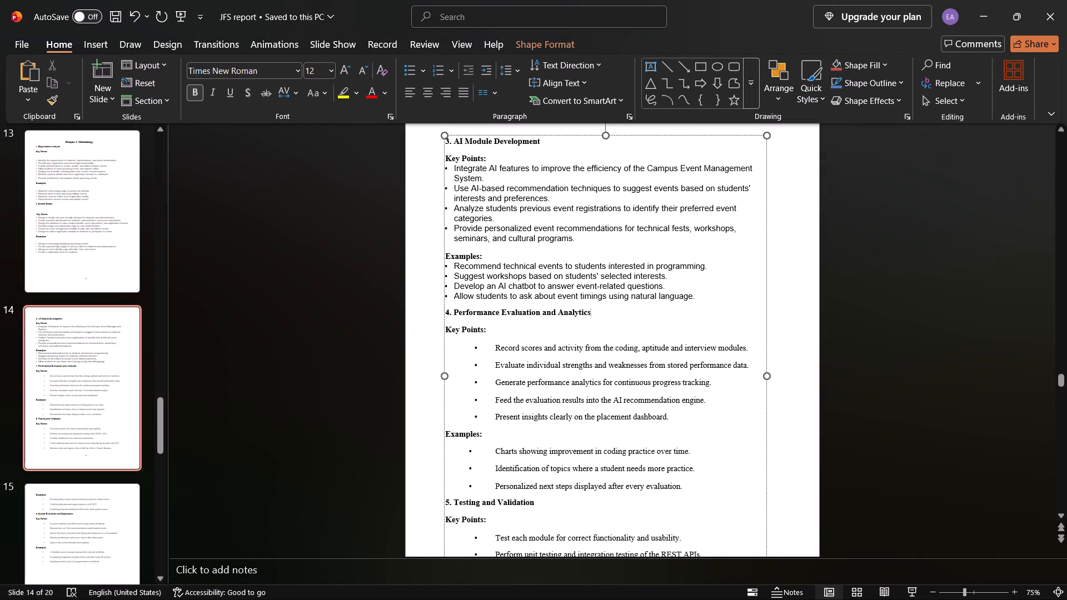
pyautogui.moveTo(671, 418); pyautogui.dragTo(495, 351)
pyautogui.hotkey('ctrl', 'v')
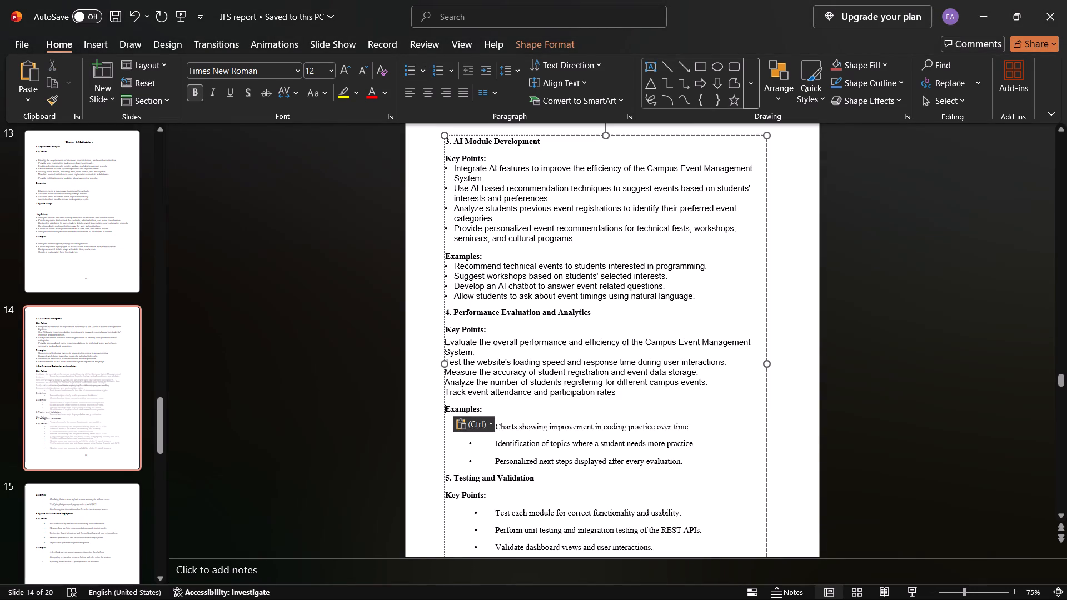
# Add bullets to the five pasted Performance Evaluation and Analytics key points and the Examples heading below them.
pyautogui.click(621, 397)
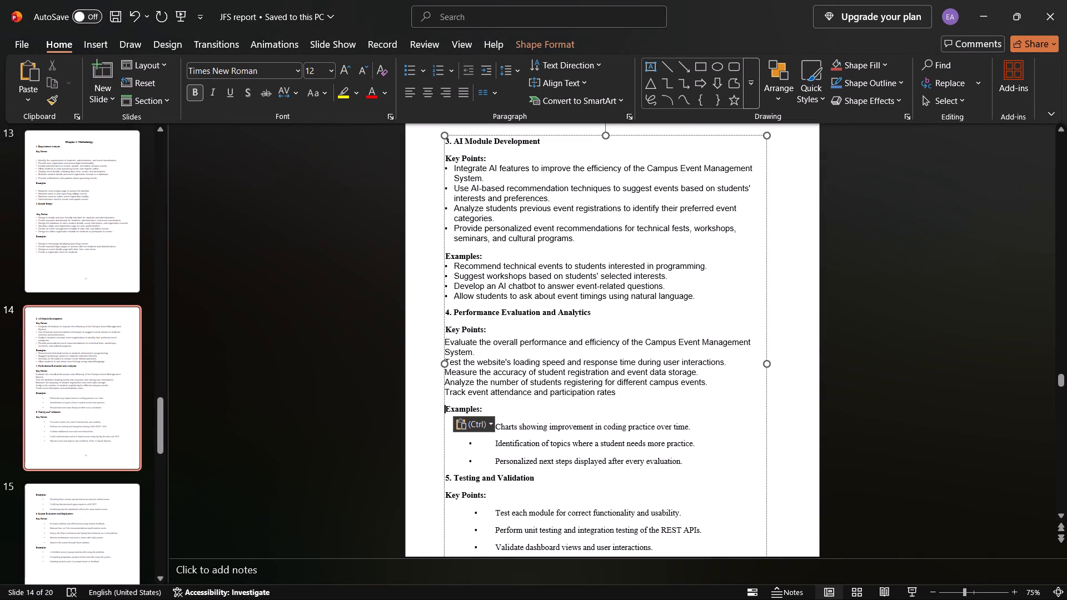
pyautogui.moveTo(616, 397); pyautogui.dragTo(571, 384)
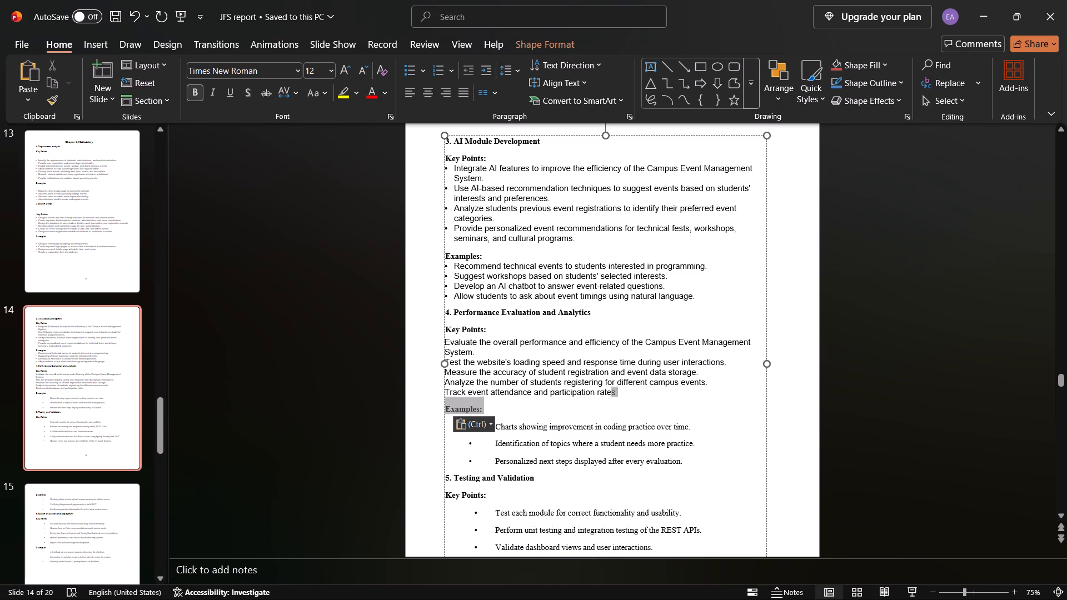
pyautogui.moveTo(571, 384); pyautogui.dragTo(447, 344)
pyautogui.click(407, 66)
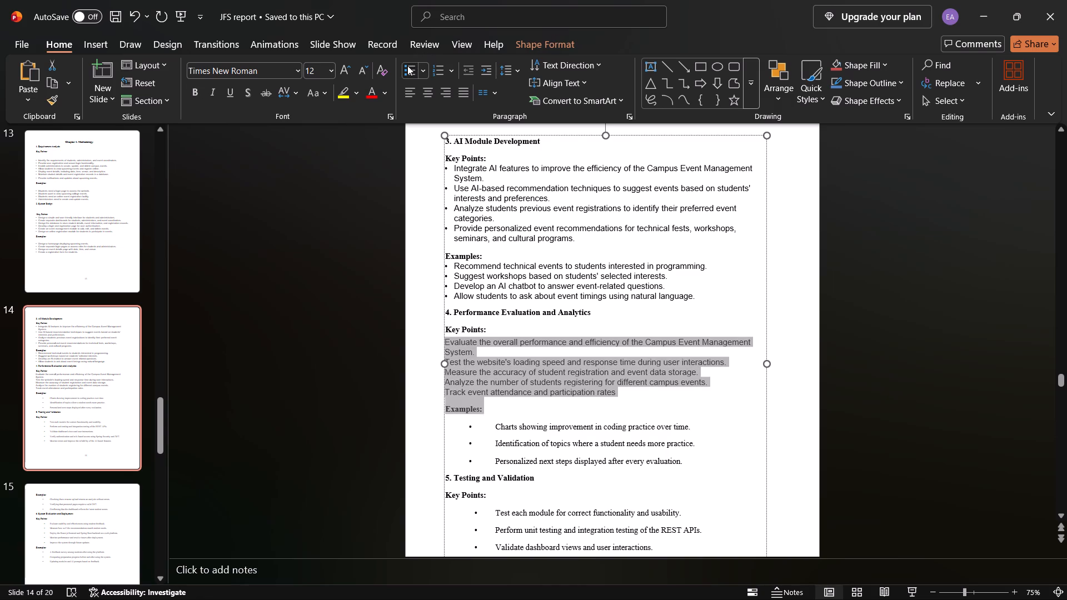
pyautogui.click(617, 412)
pyautogui.click(617, 412)
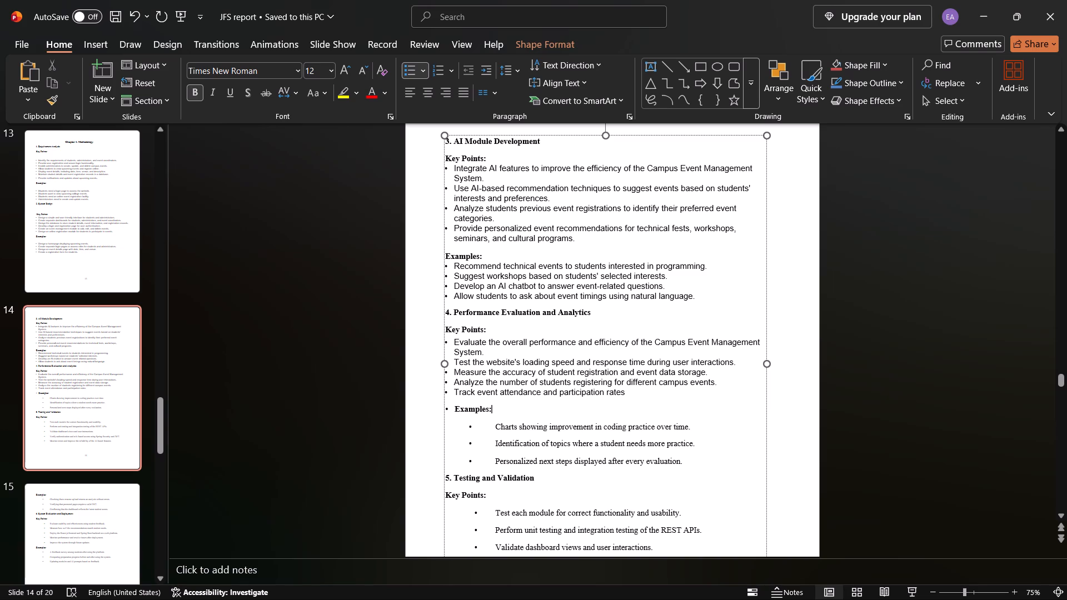
pyautogui.moveTo(696, 466); pyautogui.dragTo(618, 462)
pyautogui.click(618, 462)
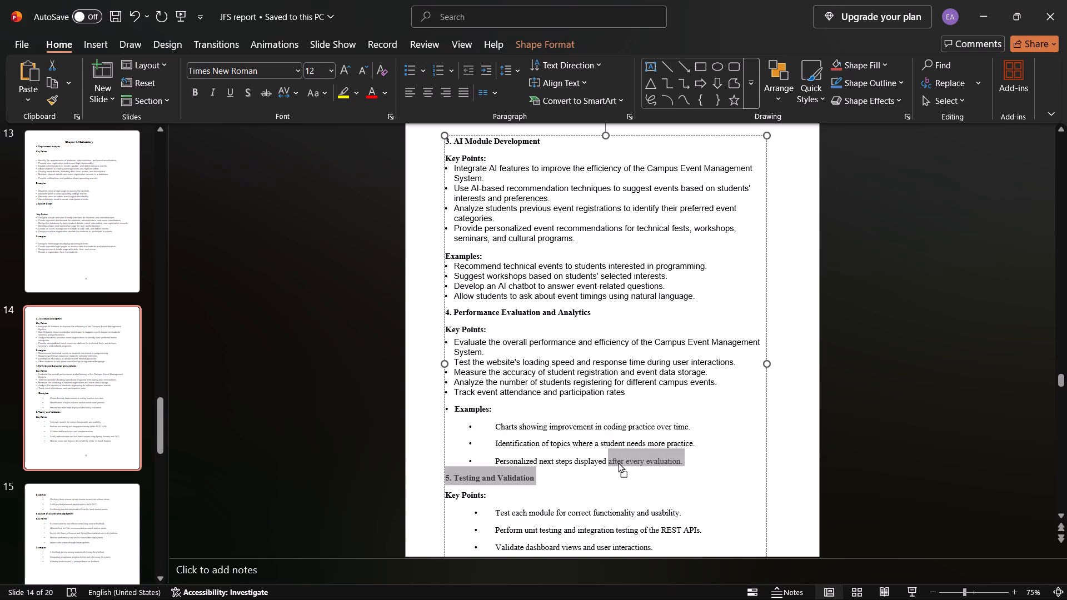
pyautogui.moveTo(689, 467); pyautogui.dragTo(705, 484)
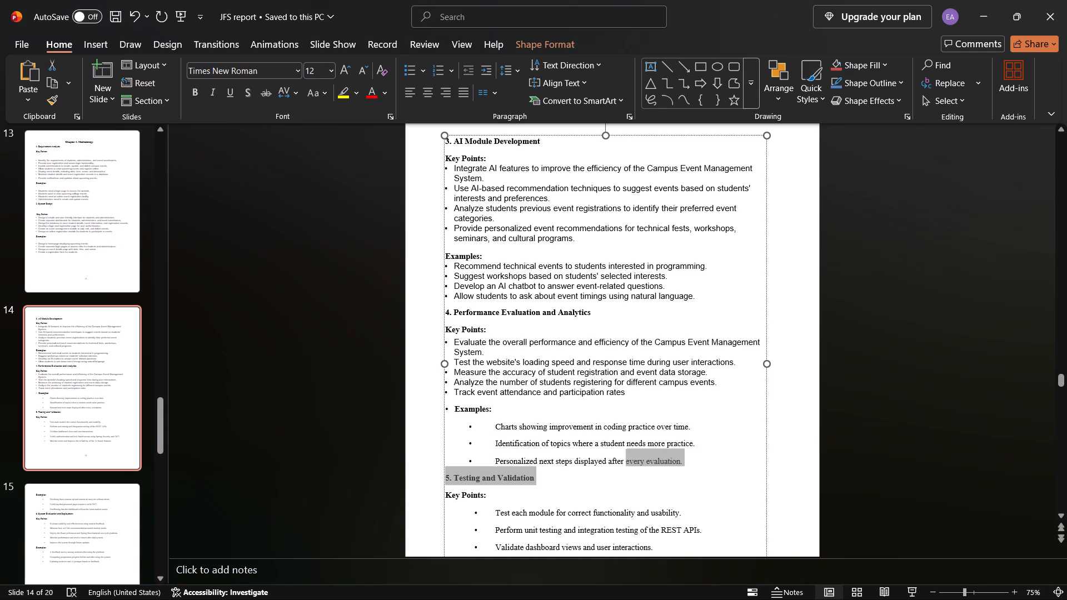
pyautogui.moveTo(705, 484); pyautogui.dragTo(707, 485)
pyautogui.click(707, 485)
pyautogui.moveTo(682, 462); pyautogui.dragTo(555, 444)
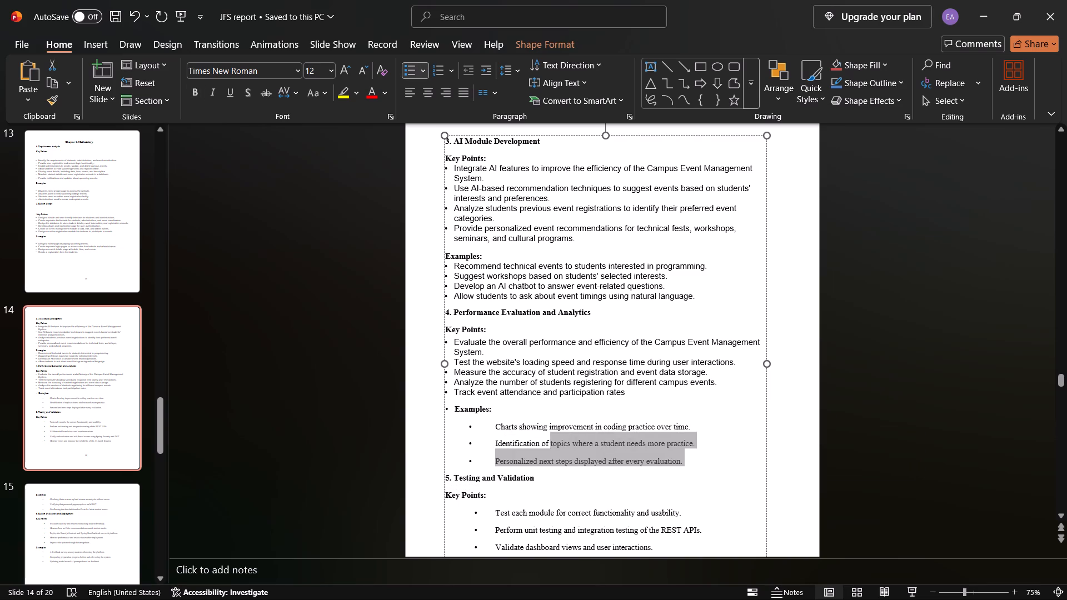
pyautogui.moveTo(555, 444); pyautogui.dragTo(500, 431)
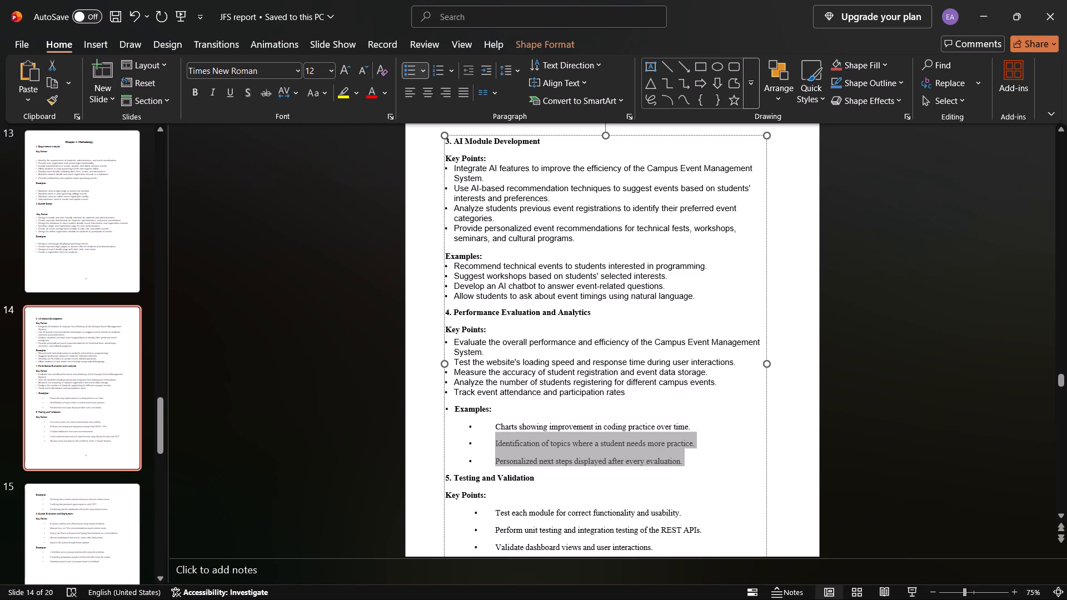
pyautogui.moveTo(680, 458); pyautogui.dragTo(675, 458)
pyautogui.moveTo(684, 458); pyautogui.dragTo(496, 429)
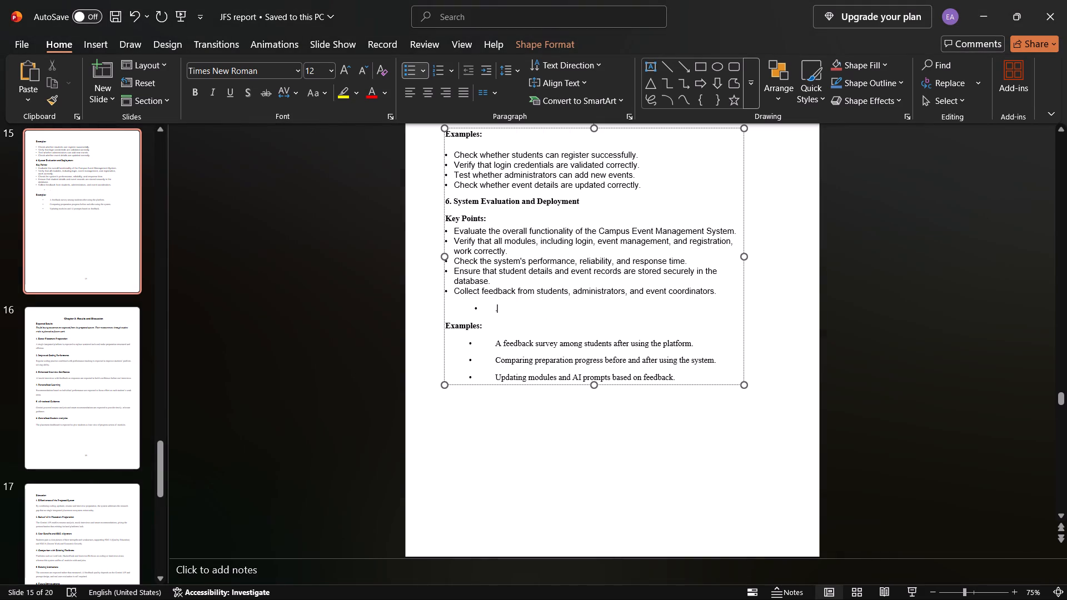
pyautogui.moveTo(672, 379); pyautogui.dragTo(503, 348)
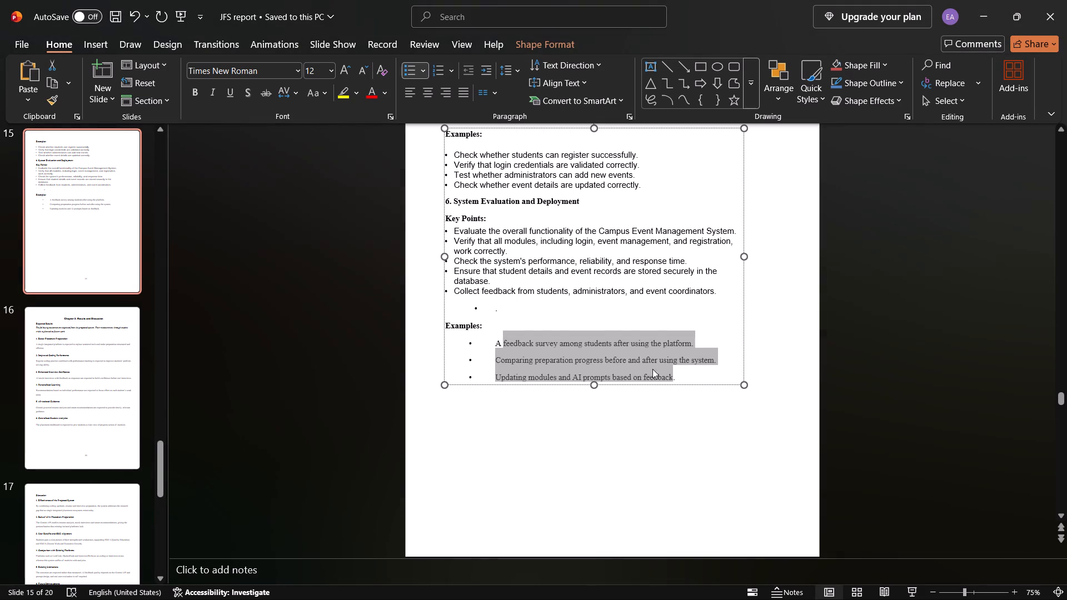
pyautogui.moveTo(683, 371); pyautogui.dragTo(492, 348)
pyautogui.hotkey('ctrl', 'c')
pyautogui.hotkey('ctrl', 'c')
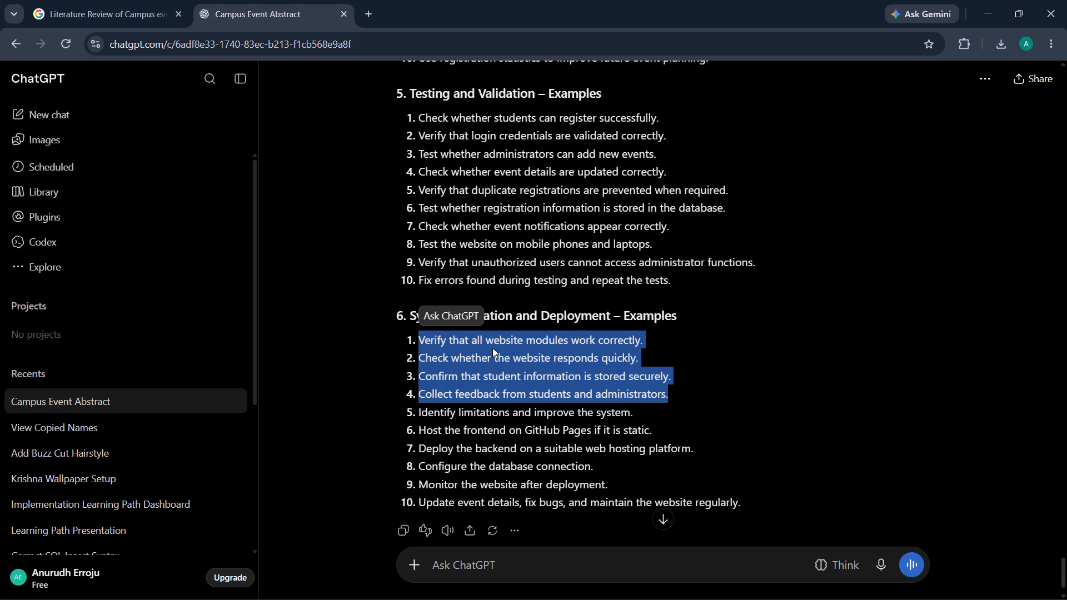
pyautogui.hotkey('ctrl', 'v')
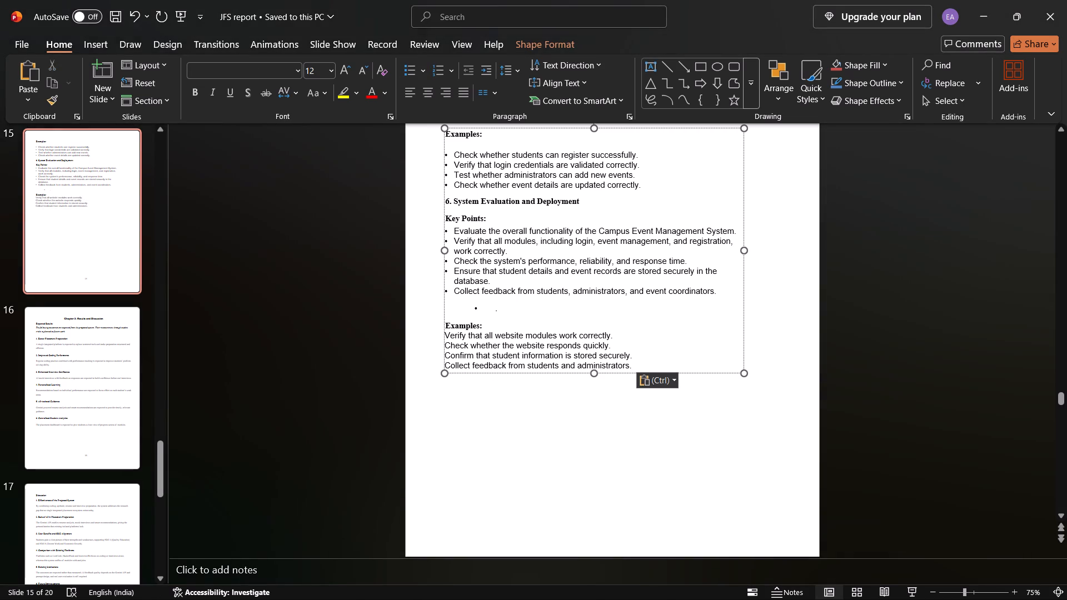
# Add bullets to the four pasted System Evaluation and Deployment examples and insert a blank line below their Examples heading.
pyautogui.moveTo(636, 363); pyautogui.dragTo(457, 338)
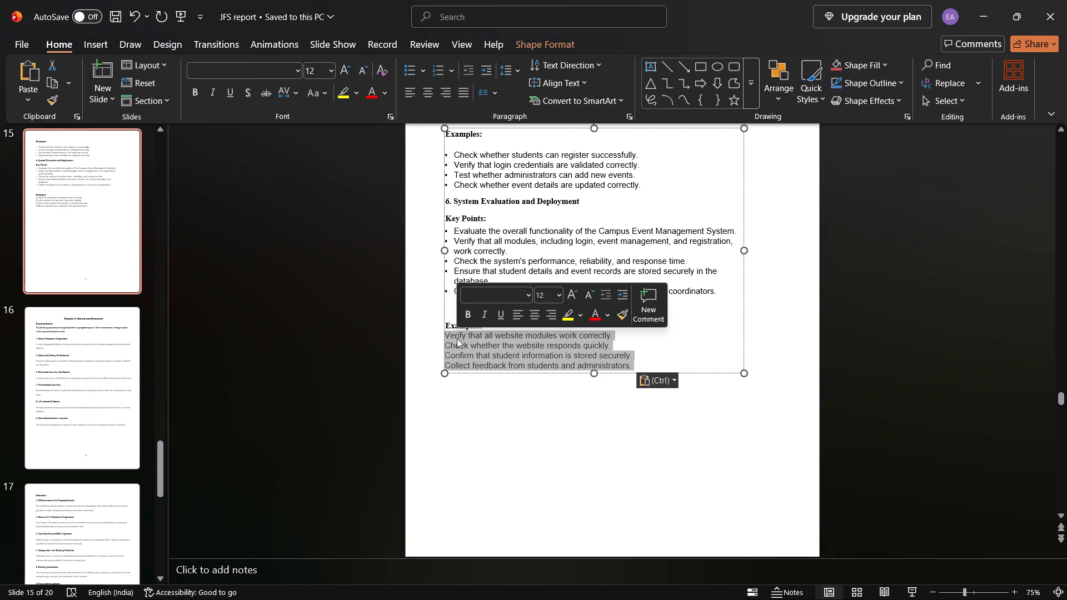
pyautogui.click(412, 77)
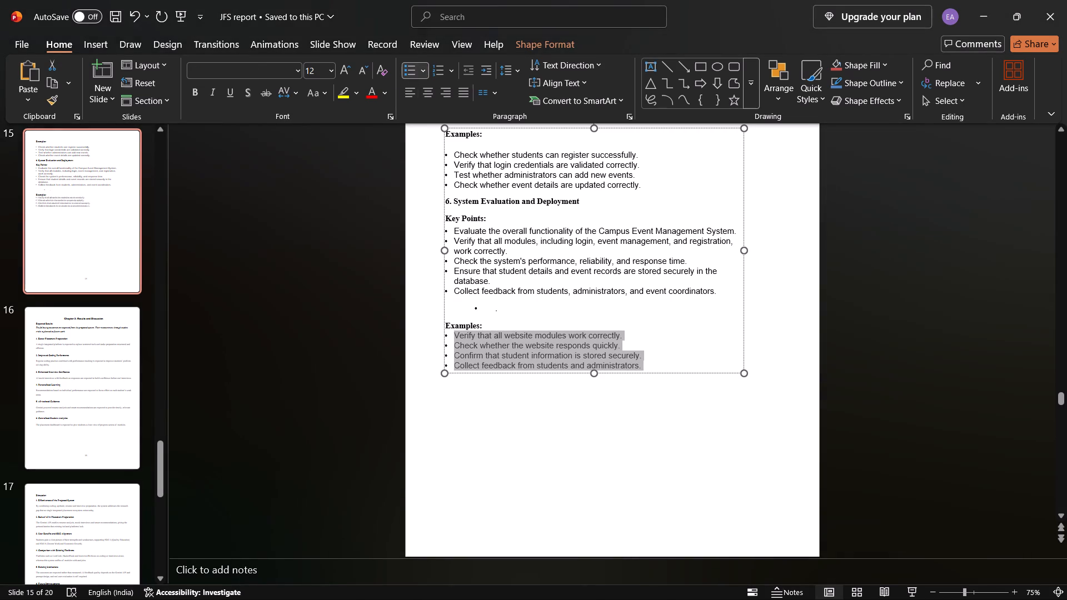
pyautogui.click(491, 318)
pyautogui.press('Return')
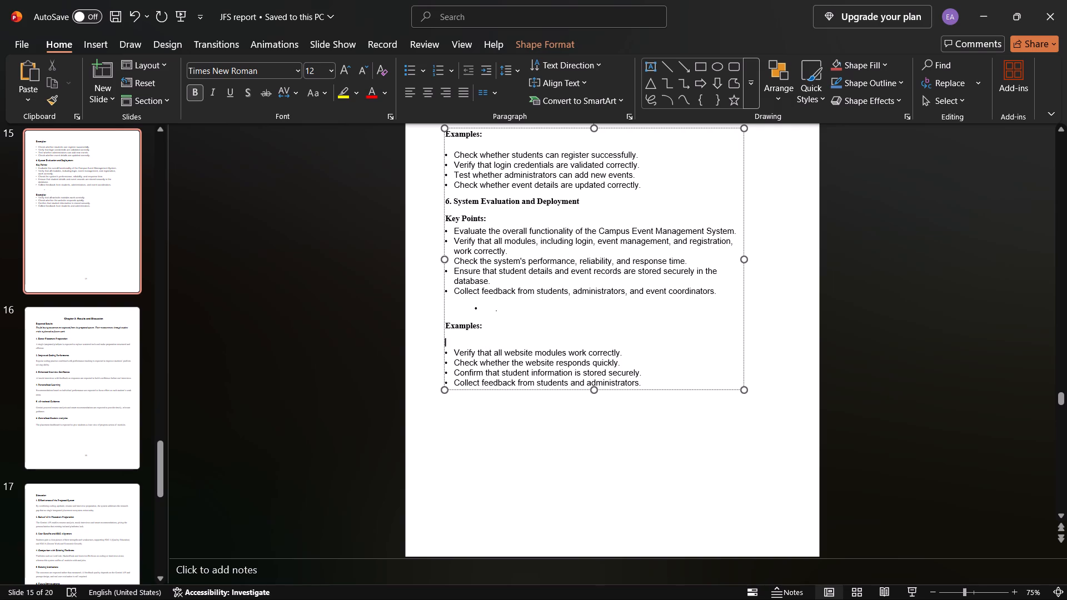
# Insert a blank line below the Key Points heading of 6. System Evaluation and Deployment.
pyautogui.click(487, 212)
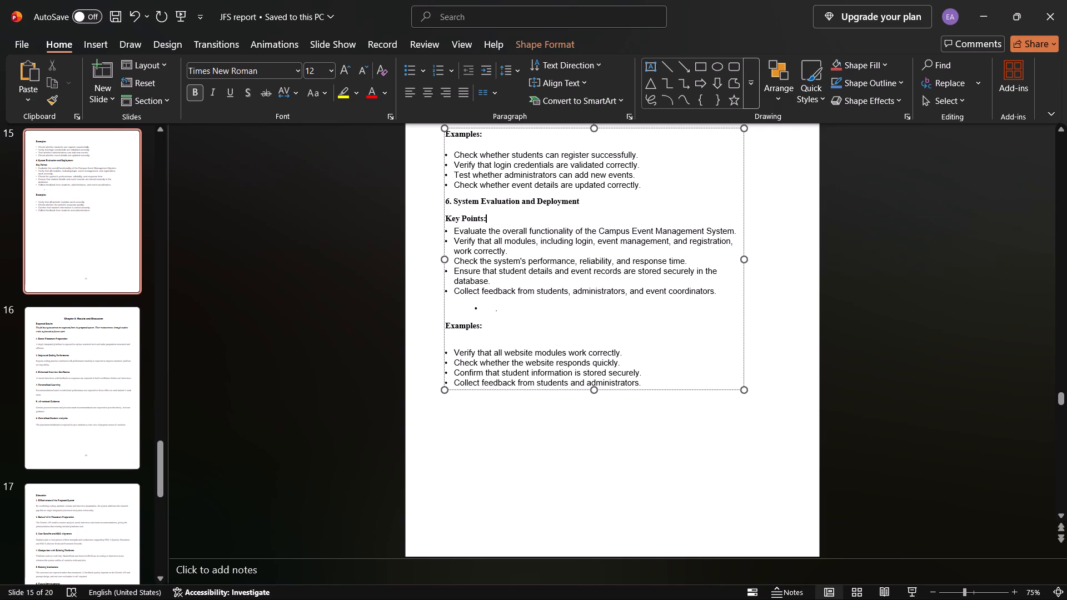
pyautogui.press('Return')
pyautogui.scroll(1, 487, 212)
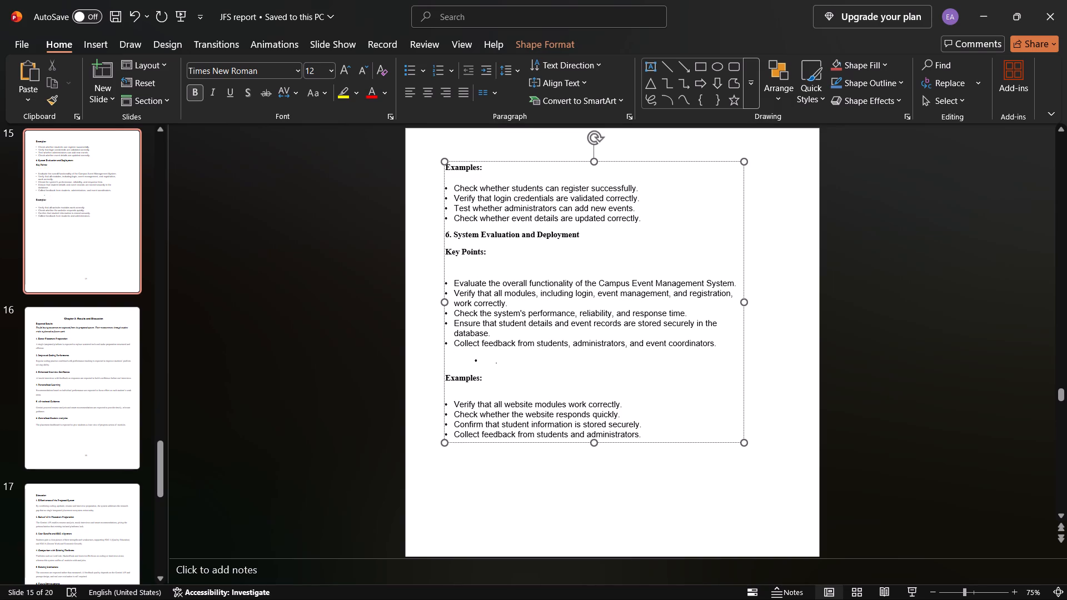
pyautogui.click(567, 483)
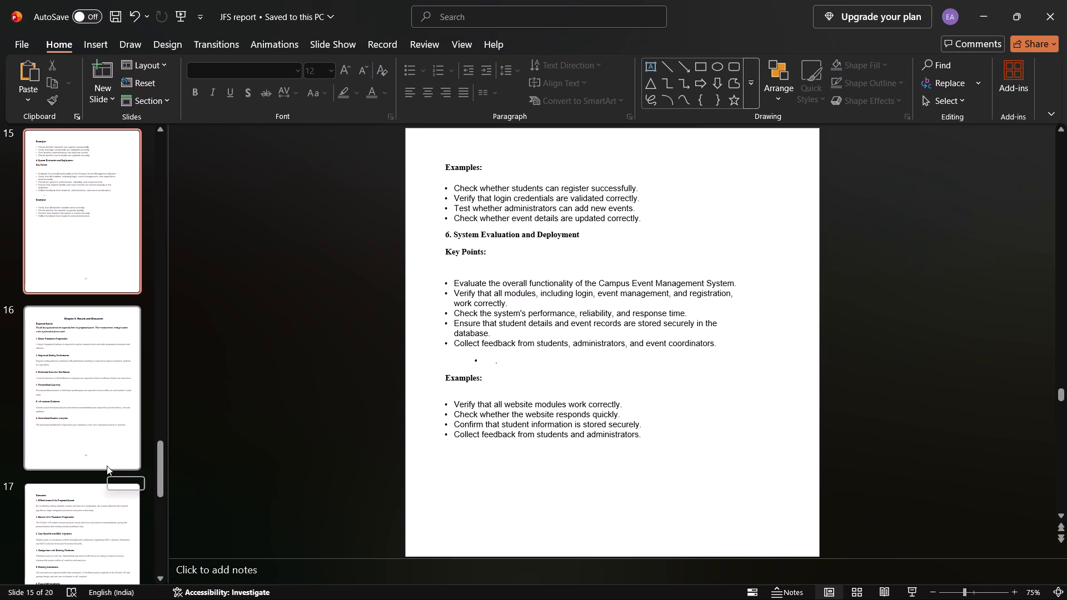
# Copy the chapter title "Results and Discussion" from slide 16 into a new ChatGPT prompt in Chrome.
pyautogui.click(107, 466)
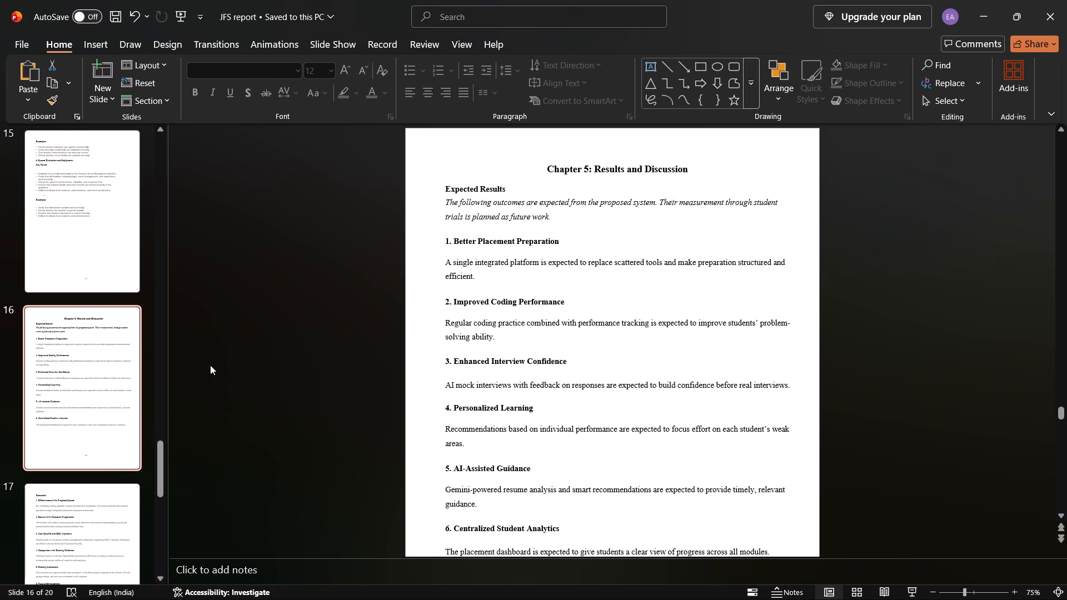
pyautogui.tripleClick(639, 178)
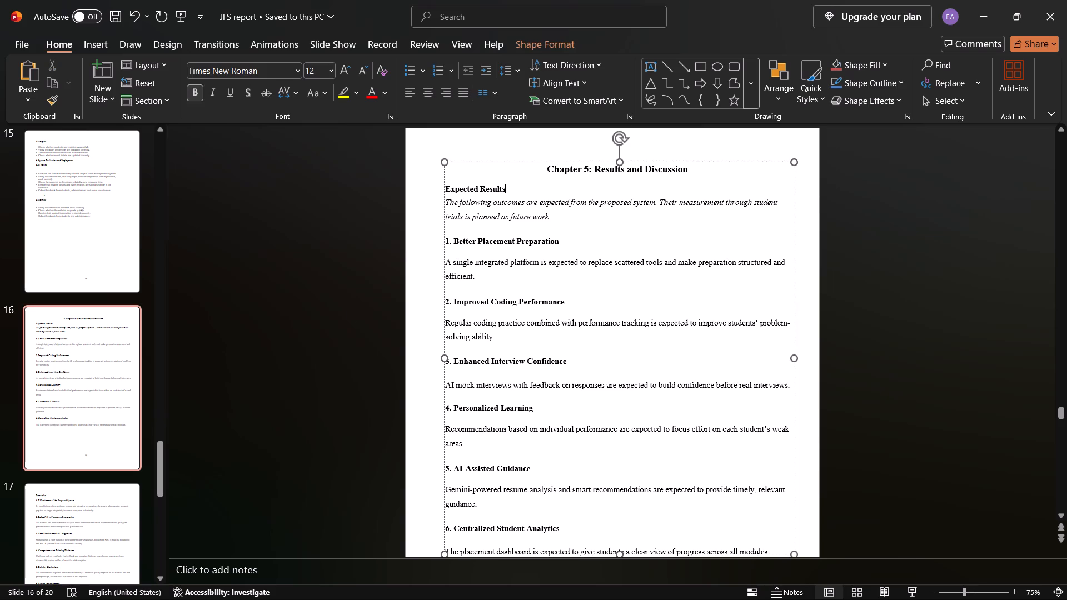
pyautogui.click(636, 177)
pyautogui.doubleClick(636, 177)
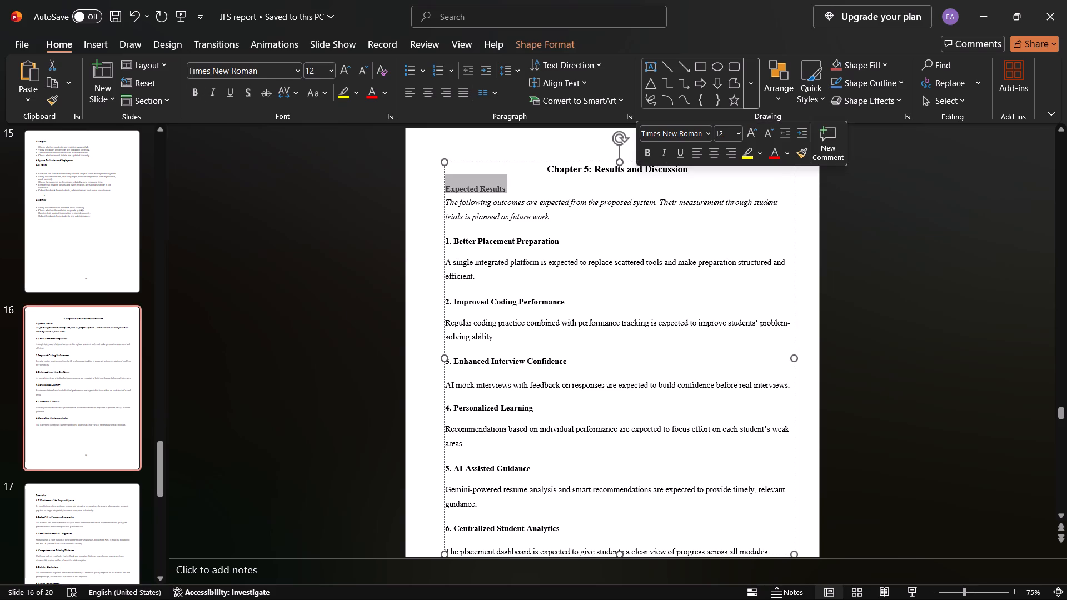
pyautogui.tripleClick(631, 174)
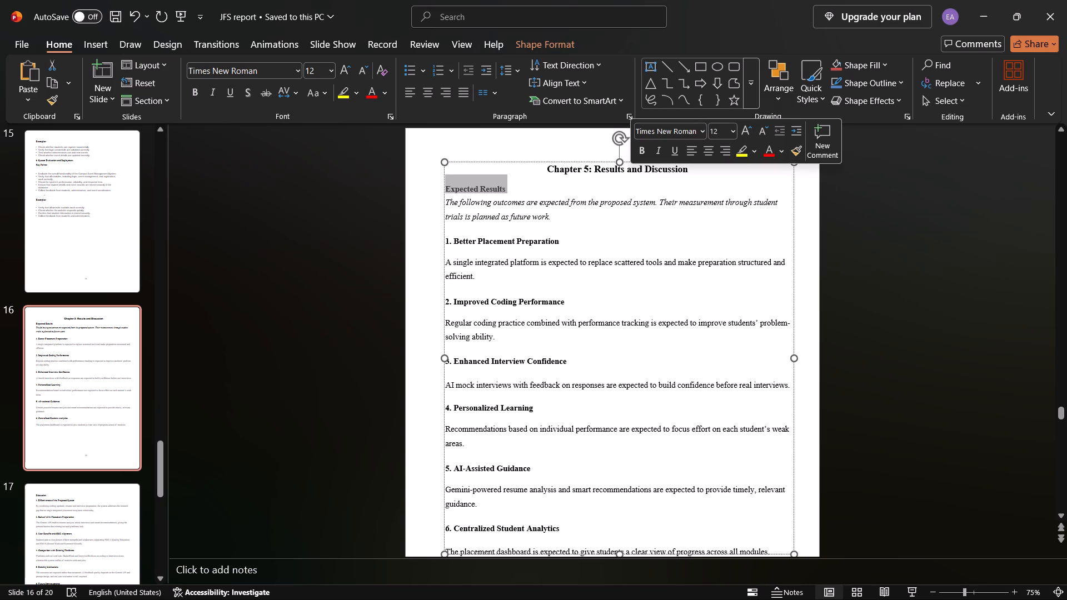
pyautogui.click(701, 169)
pyautogui.moveTo(701, 169); pyautogui.dragTo(598, 173)
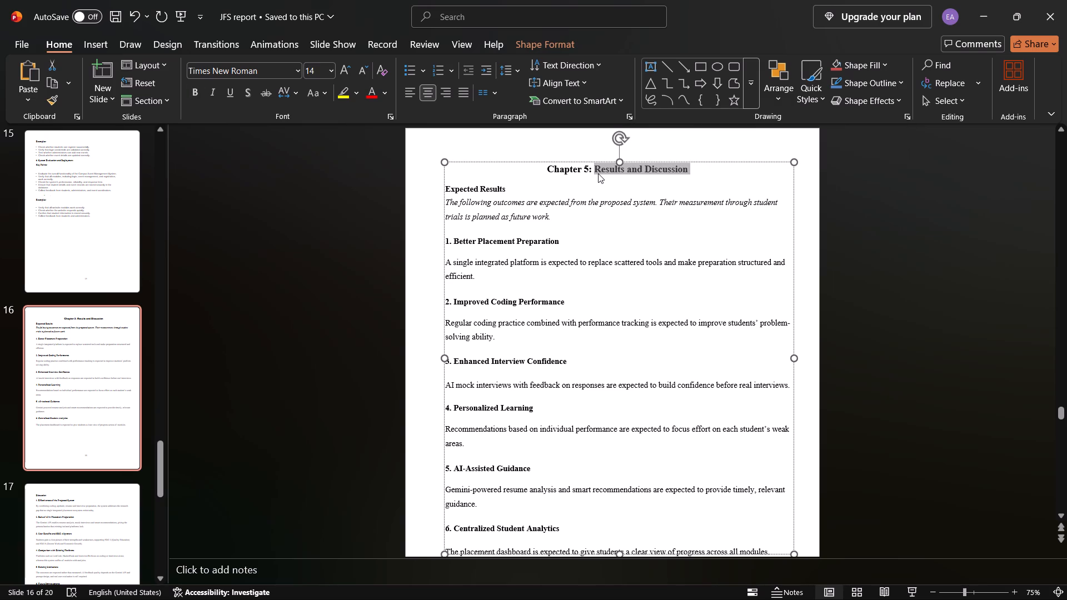
pyautogui.hotkey('ctrl', 'c')
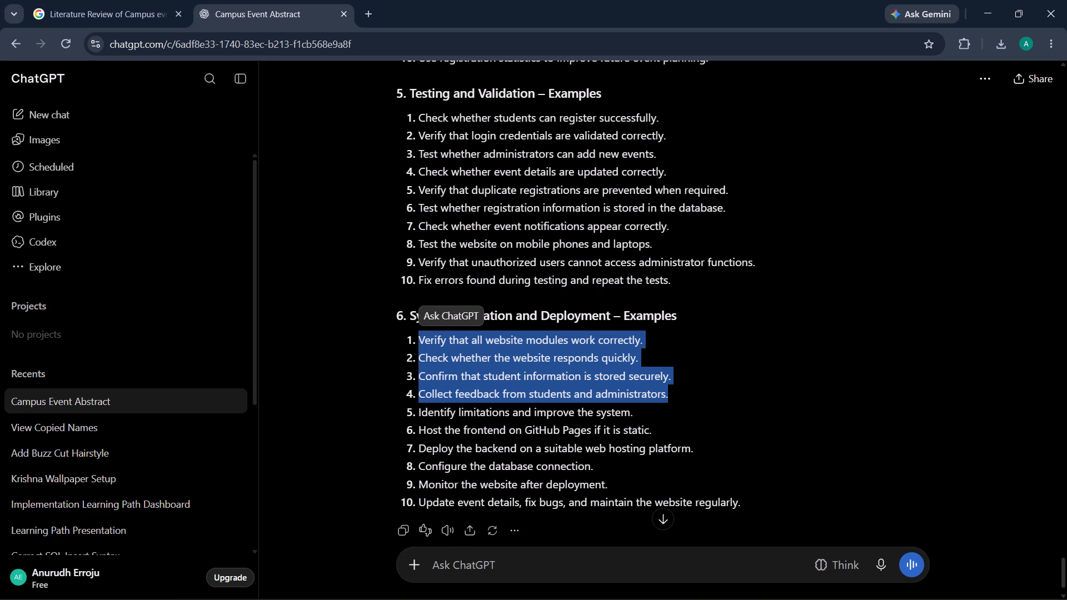
pyautogui.click(450, 565)
pyautogui.hotkey('ctrl', 'v')
pyautogui.press('space')
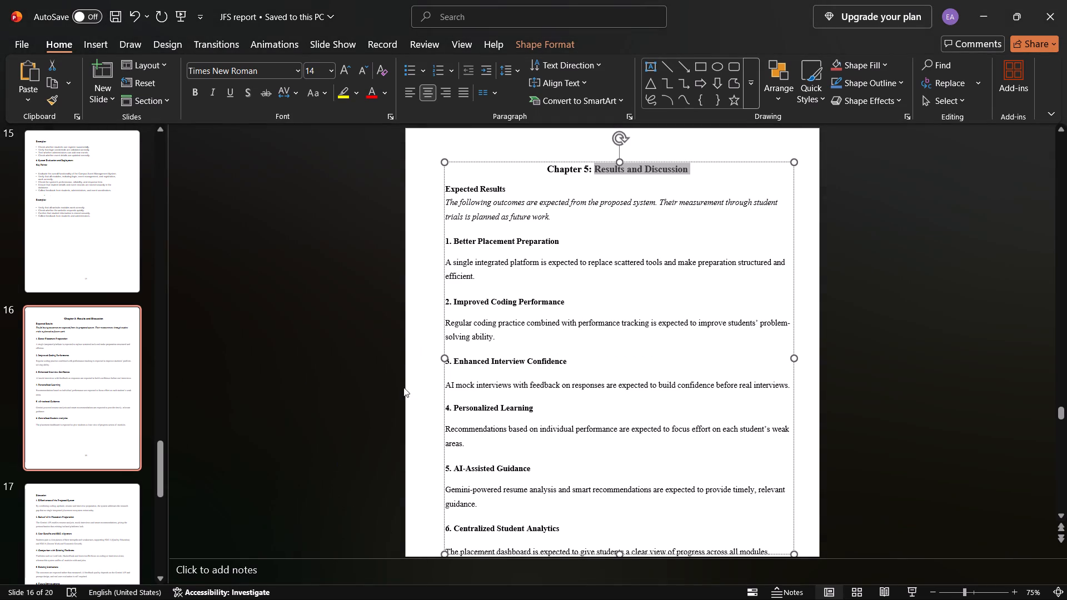
pyautogui.tripleClick(486, 241)
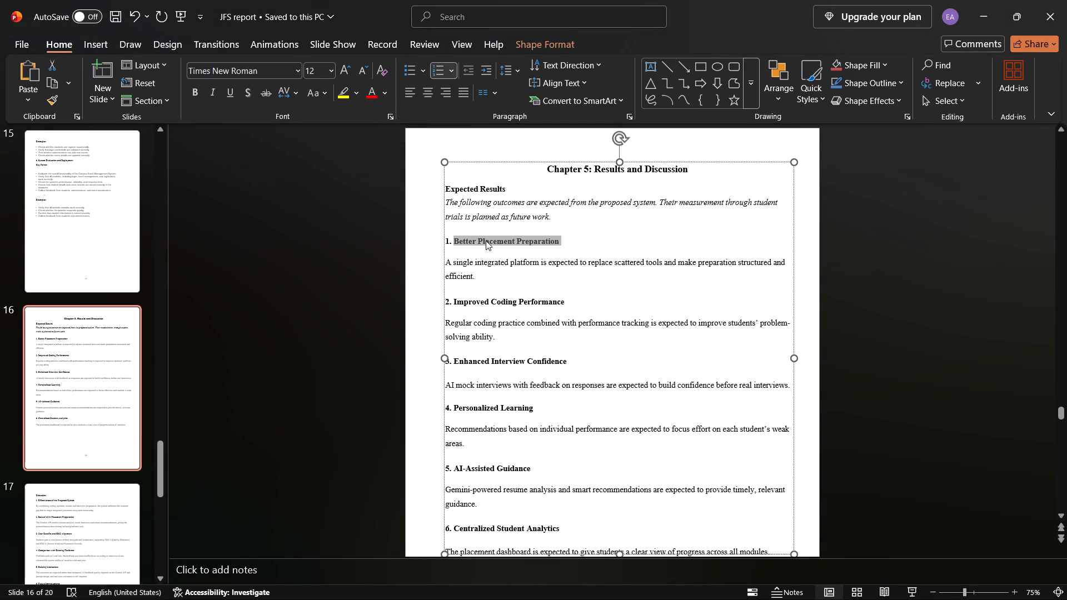
pyautogui.hotkey('ctrl', 'c')
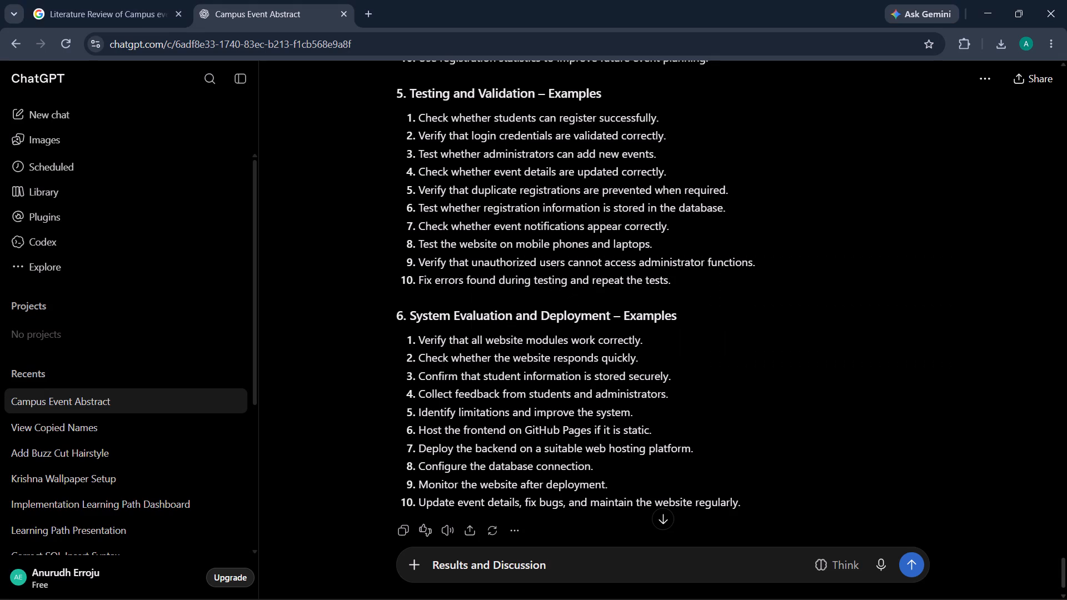
pyautogui.hotkey('ctrl', 'v')
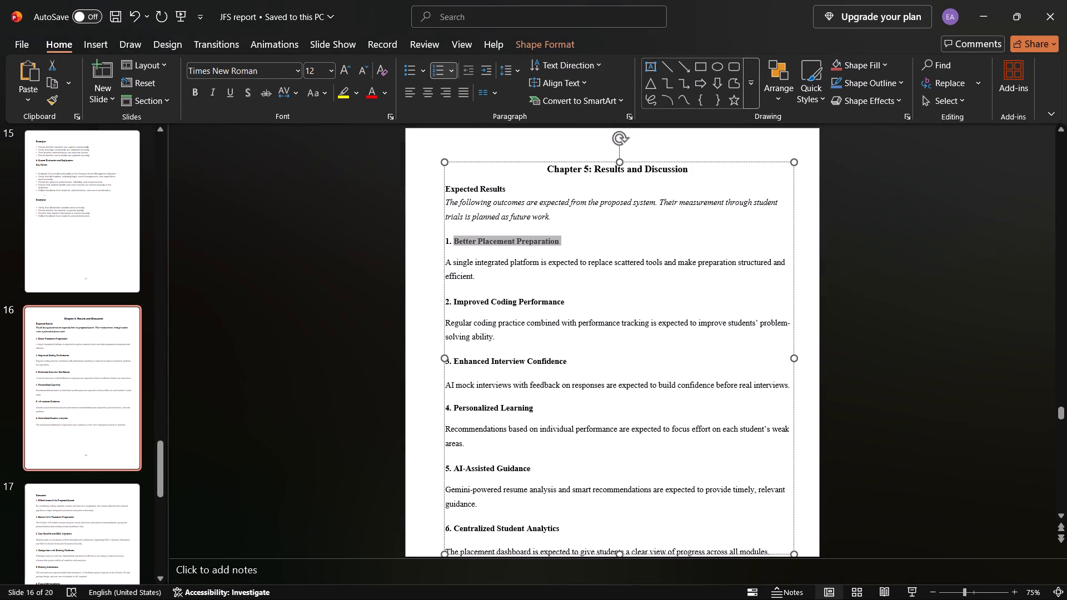
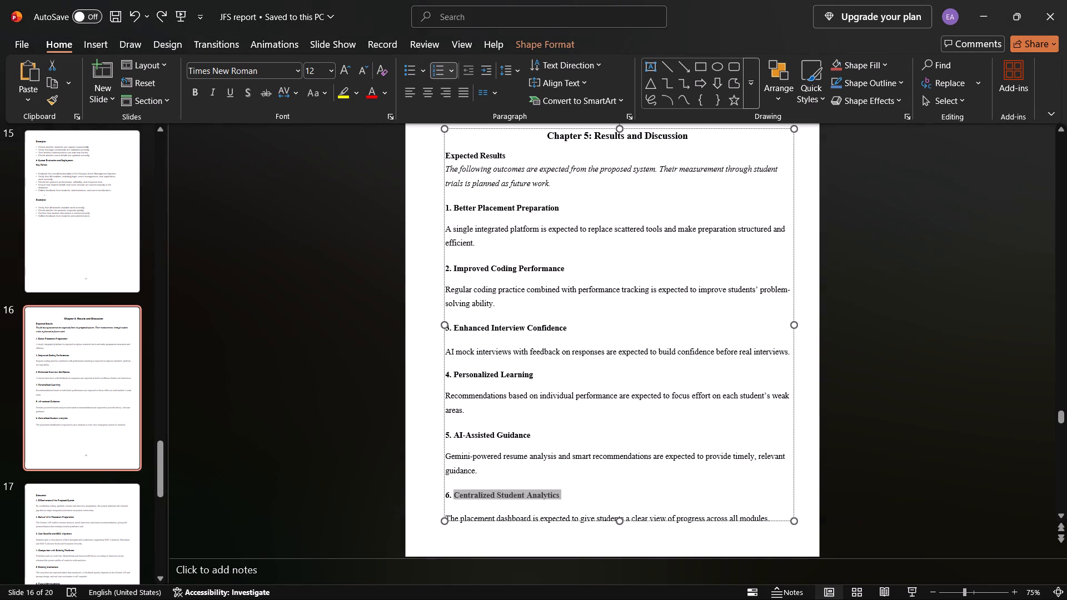
# In the PowerPoint report, replace all slide 16 text below the Chapter 5 heading with the copied points.
pyautogui.moveTo(528, 422); pyautogui.dragTo(523, 403)
pyautogui.tripleClick(523, 403)
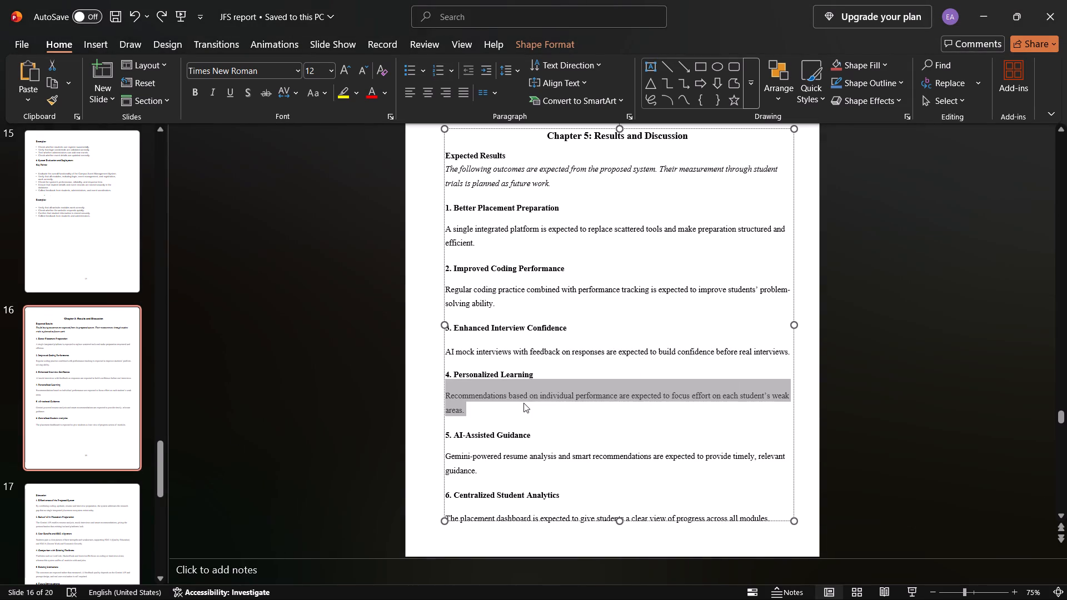
pyautogui.hotkey('ctrl', 'a')
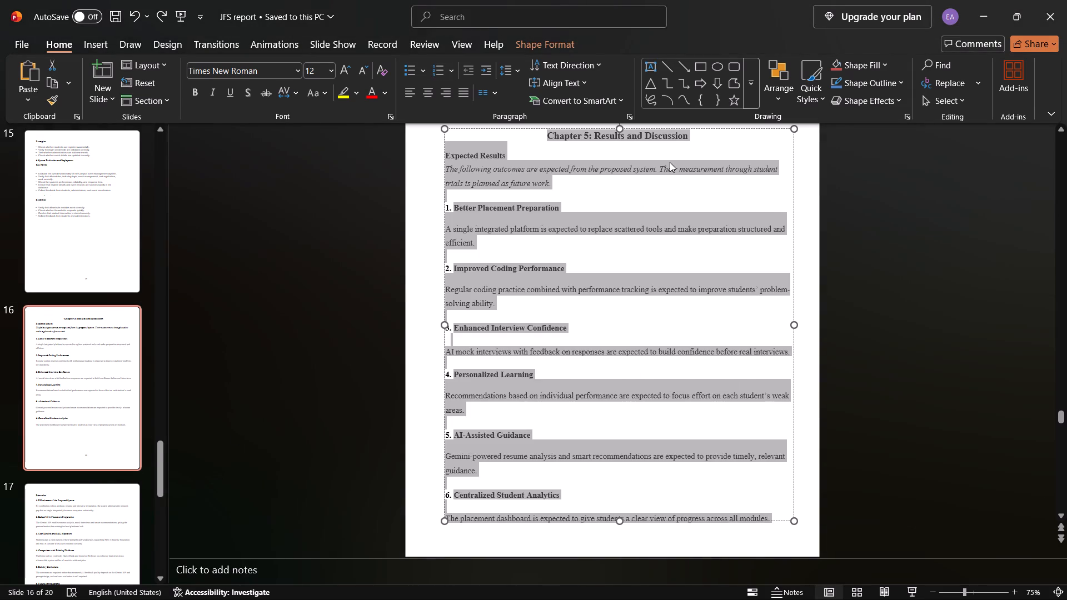
pyautogui.click(664, 138)
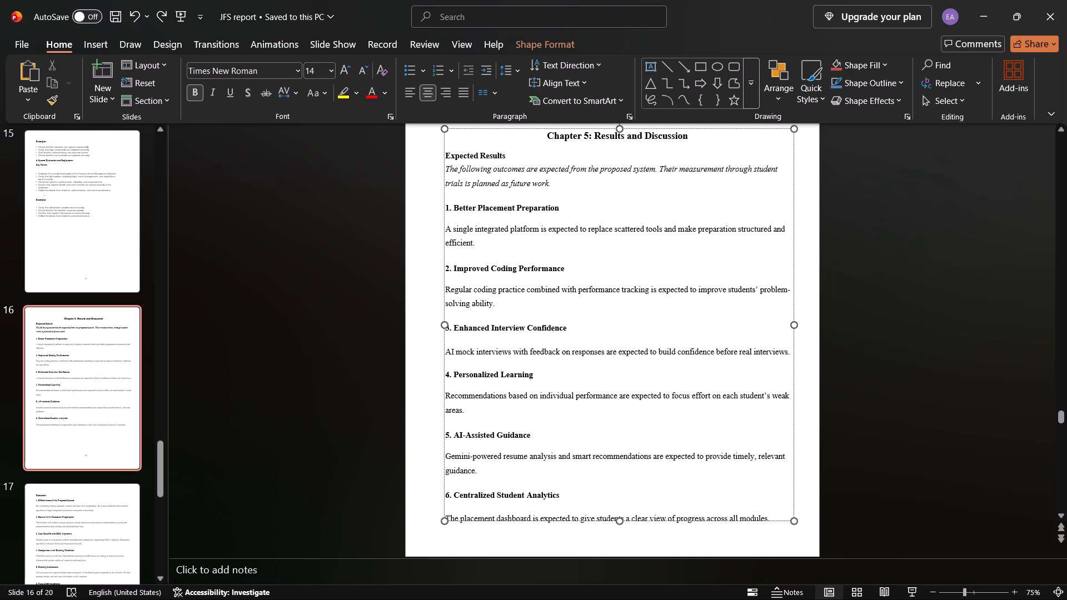
pyautogui.moveTo(447, 154); pyautogui.dragTo(705, 508)
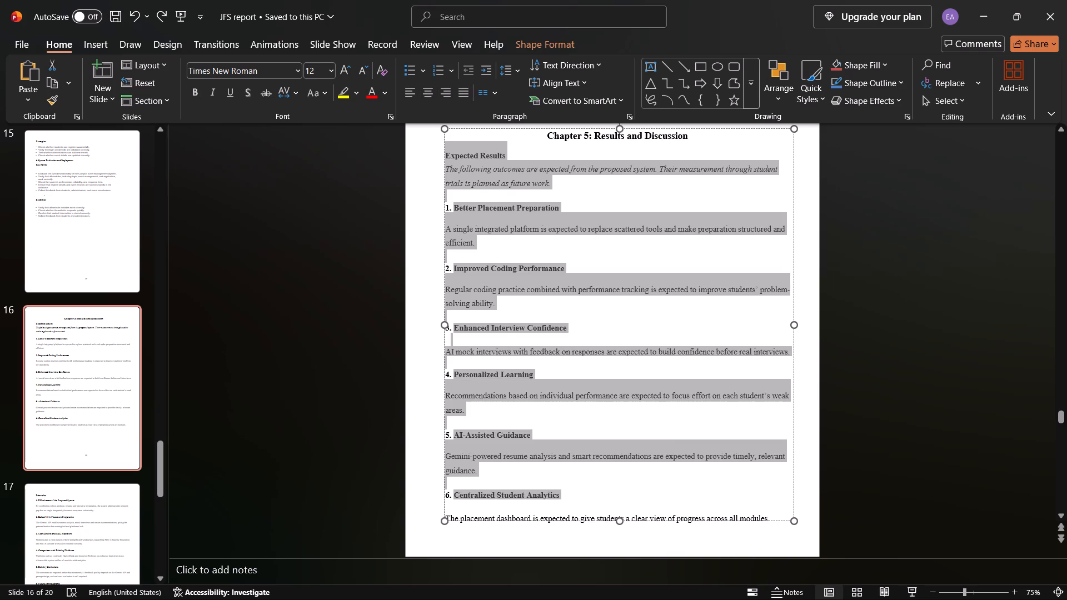
pyautogui.moveTo(705, 508); pyautogui.dragTo(807, 516)
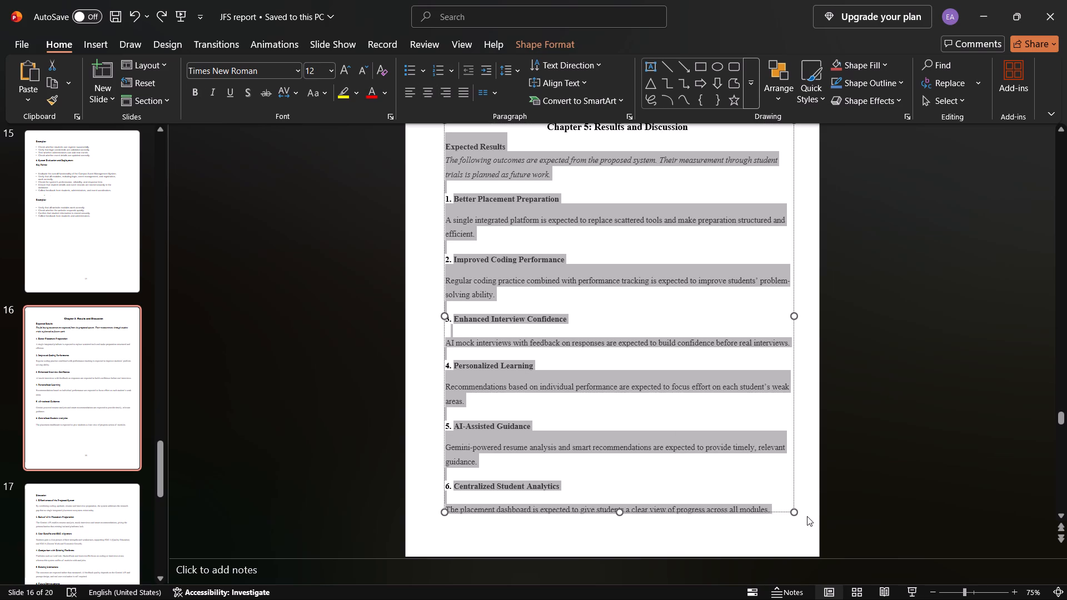
pyautogui.hotkey('ctrl', 'v')
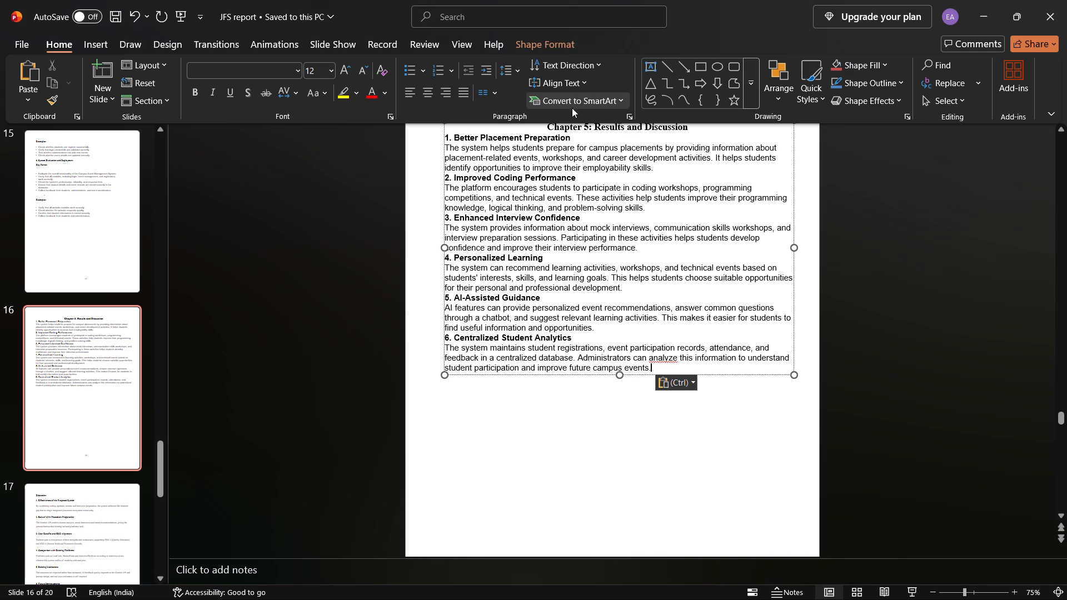
# Insert one blank line below the Chapter 5 heading and two blank lines after each of points 1 and 2.
pyautogui.click(694, 132)
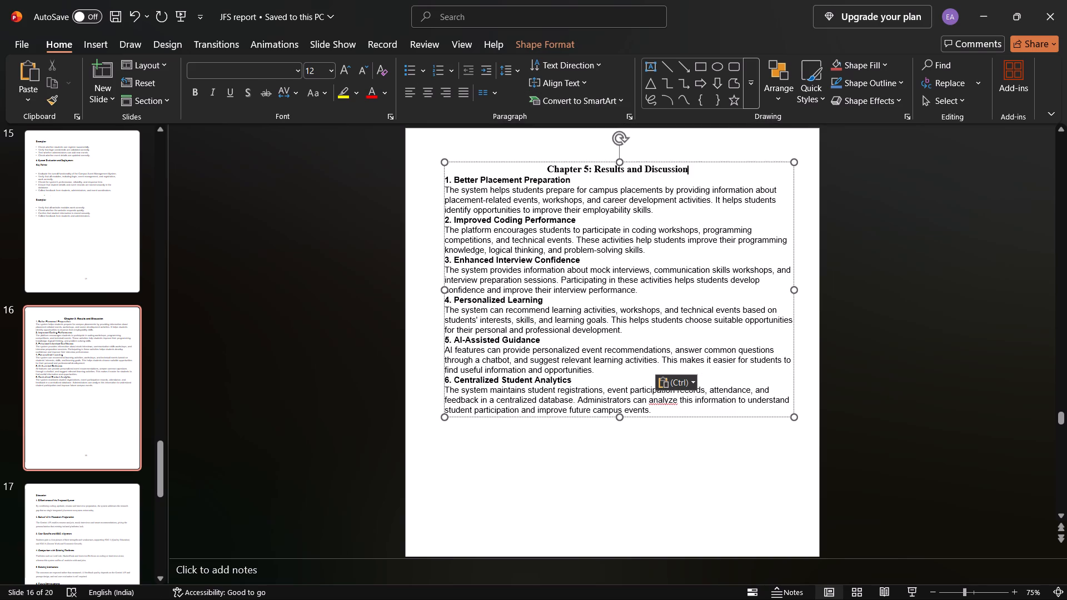
pyautogui.press('Return')
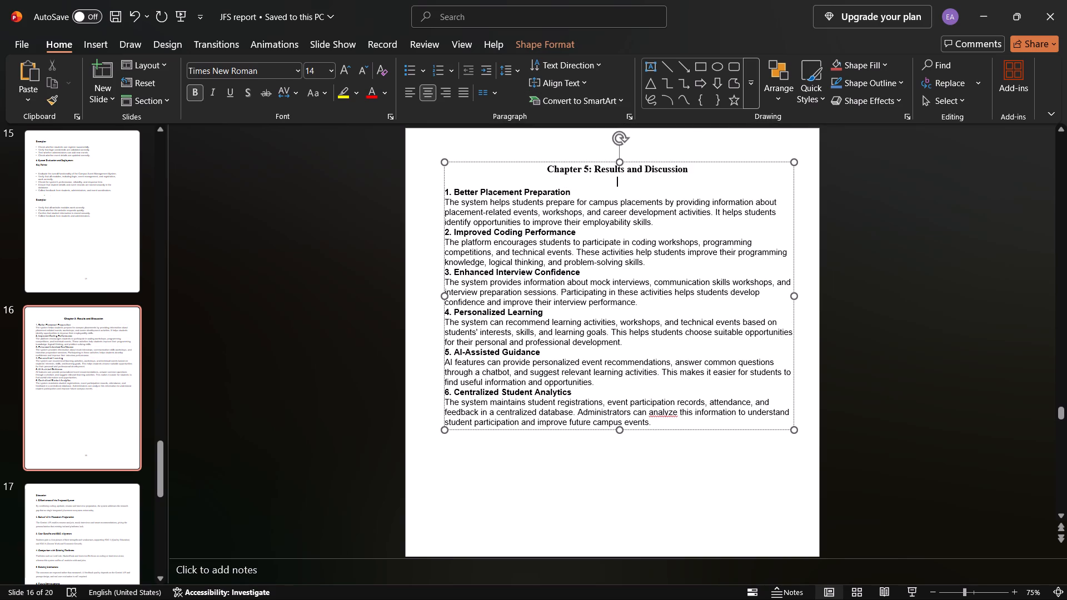
pyautogui.click(656, 227)
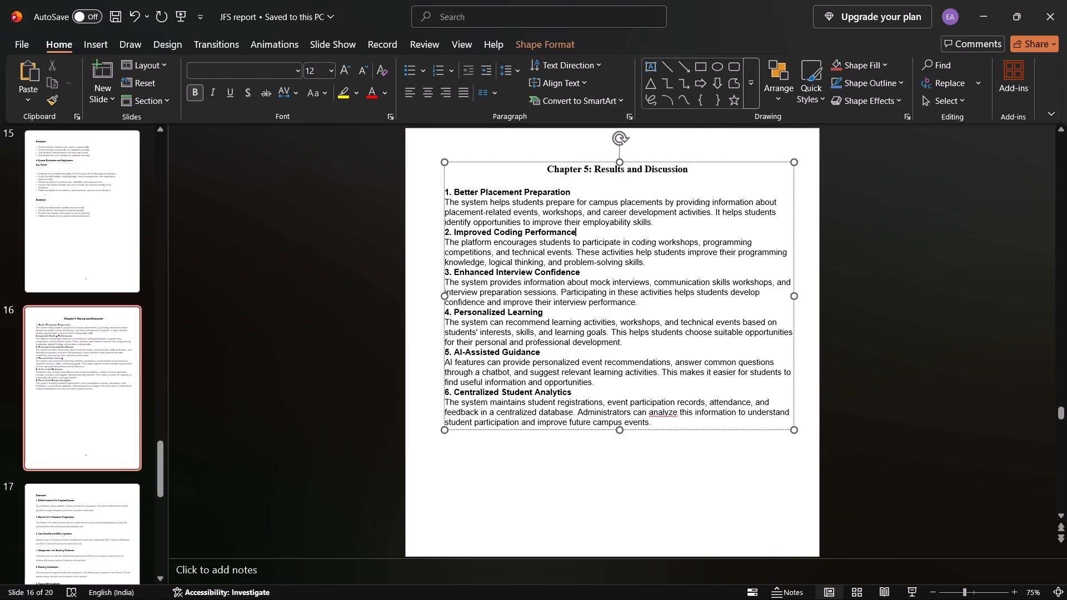
pyautogui.click(653, 218)
pyautogui.press('Return')
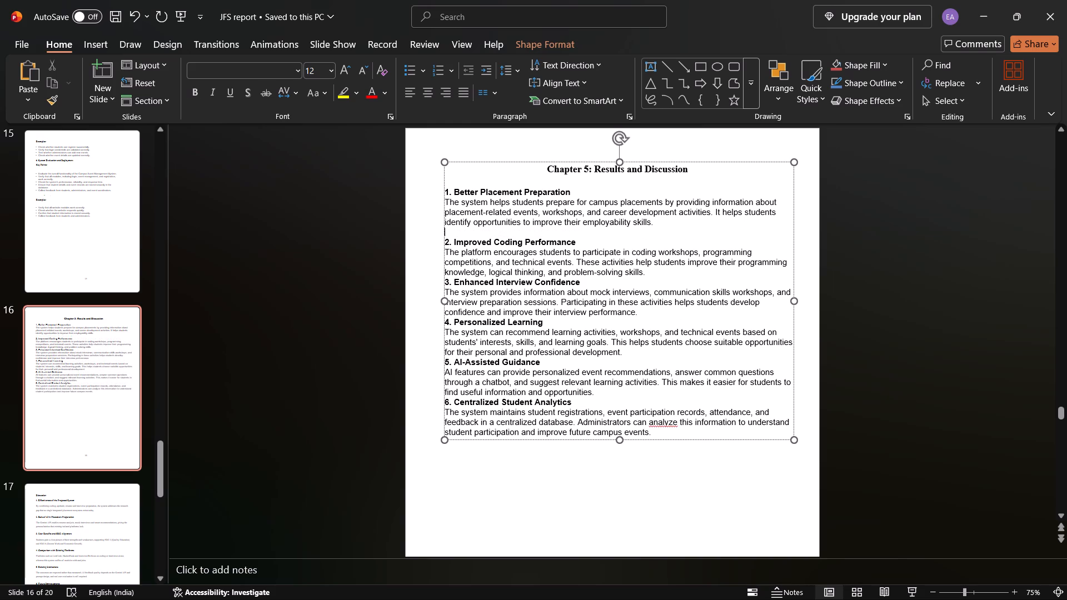
pyautogui.press('Return')
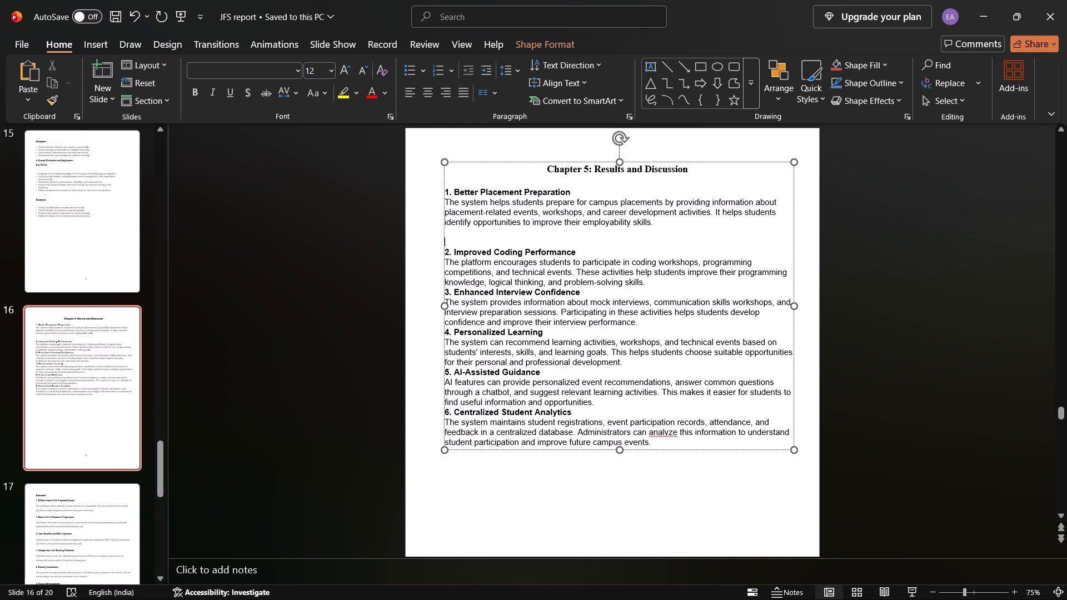
pyautogui.click(646, 284)
pyautogui.press('Return')
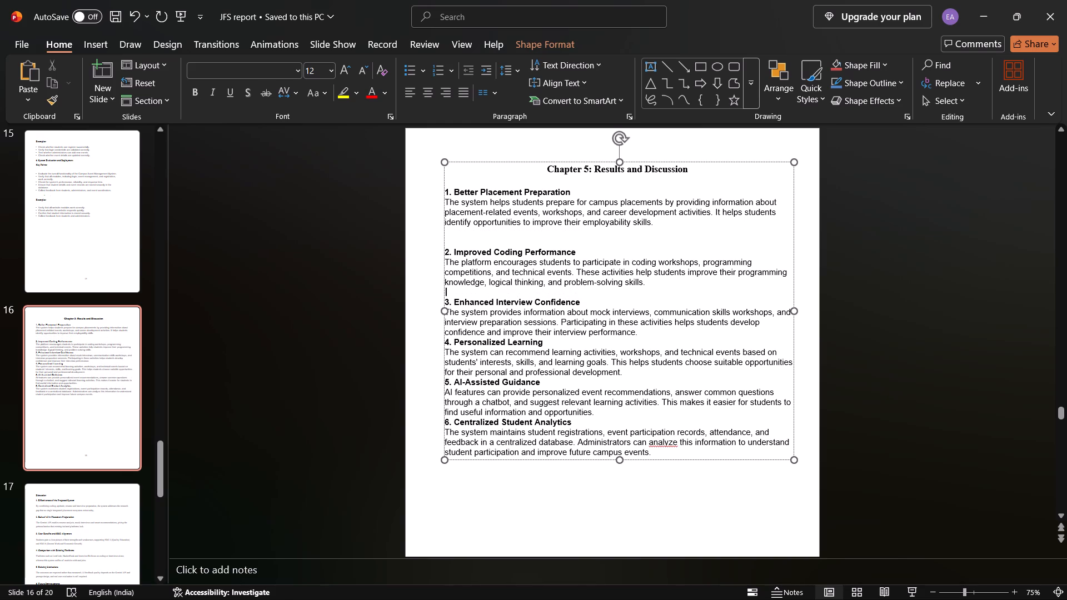
pyautogui.press('Return')
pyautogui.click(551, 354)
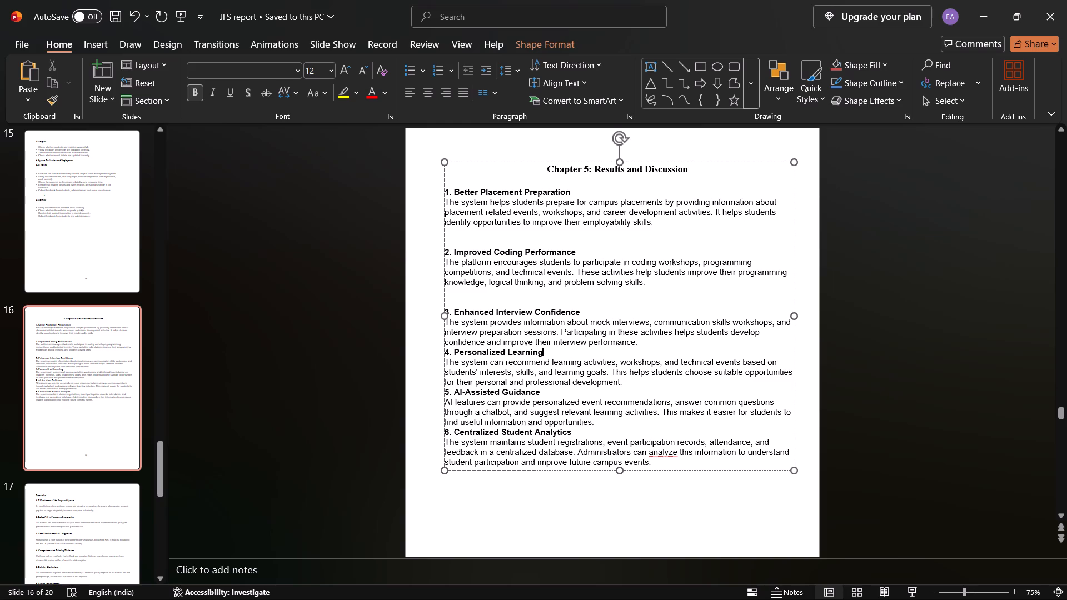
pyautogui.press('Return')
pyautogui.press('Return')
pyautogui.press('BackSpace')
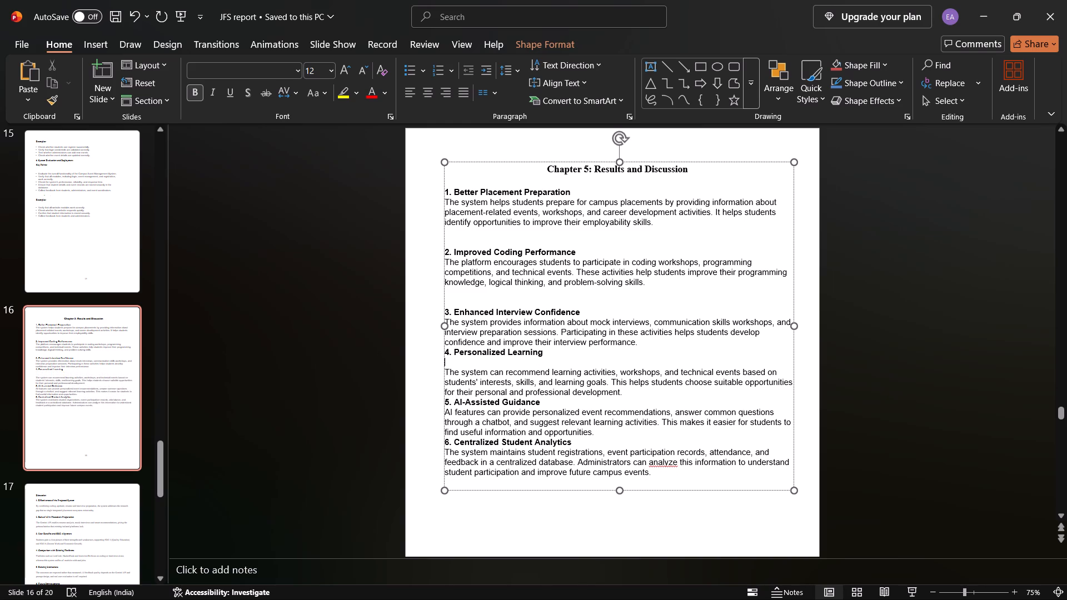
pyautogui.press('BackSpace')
# Insert two line breaks at the end of the Enhanced Interview Confidence paragraph to separate it from point 4.
pyautogui.press('Up')
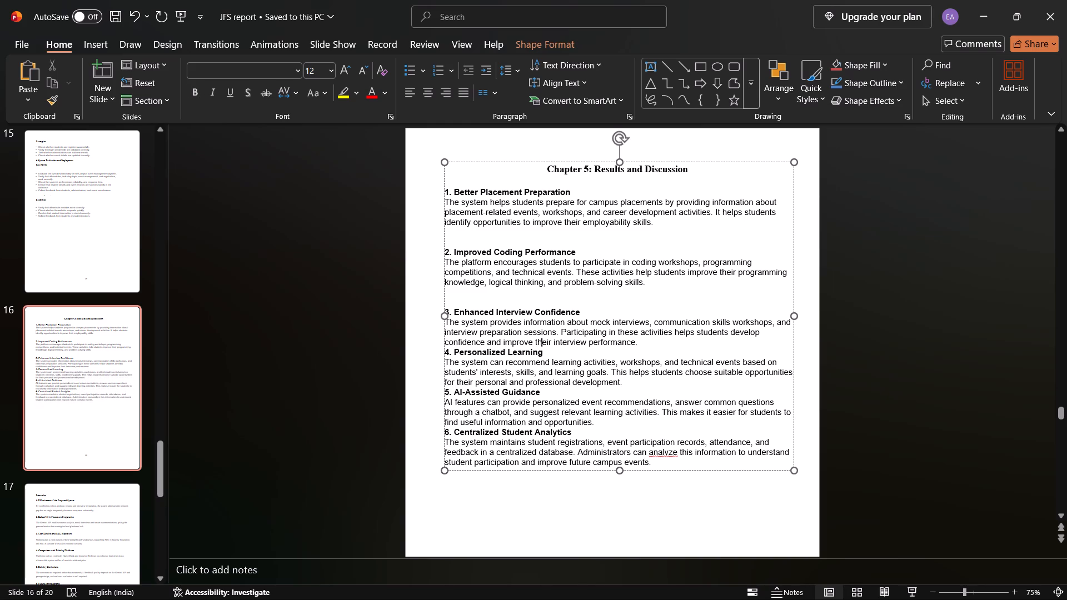
pyautogui.press('Right')
pyautogui.press('Right')
pyautogui.press('Right')
pyautogui.press('Right')
pyautogui.press('Right')
pyautogui.press('Right')
pyautogui.press('Right')
pyautogui.press('Right')
pyautogui.press('Right')
pyautogui.press('Right')
pyautogui.press('Right')
pyautogui.press('Right')
pyautogui.press('Right')
pyautogui.press('Right')
pyautogui.press('Right')
pyautogui.press('Right')
pyautogui.press('Right')
pyautogui.press('Right')
pyautogui.press('Right')
pyautogui.press('Right')
pyautogui.press('Right')
pyautogui.press('Right')
pyautogui.press('Right')
pyautogui.press('Right')
pyautogui.press('Right')
pyautogui.press('Return')
pyautogui.press('Return')
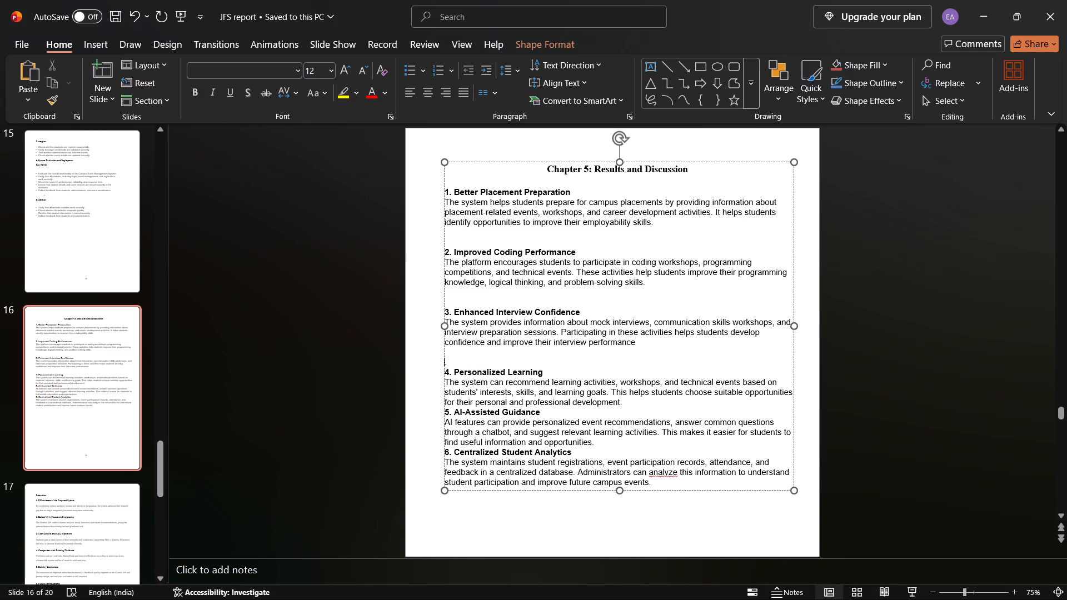
# Insert two blank lines after the Personalized Learning paragraph and two after the AI-Assisted Guidance paragraph.
pyautogui.click(626, 406)
pyautogui.press('Return')
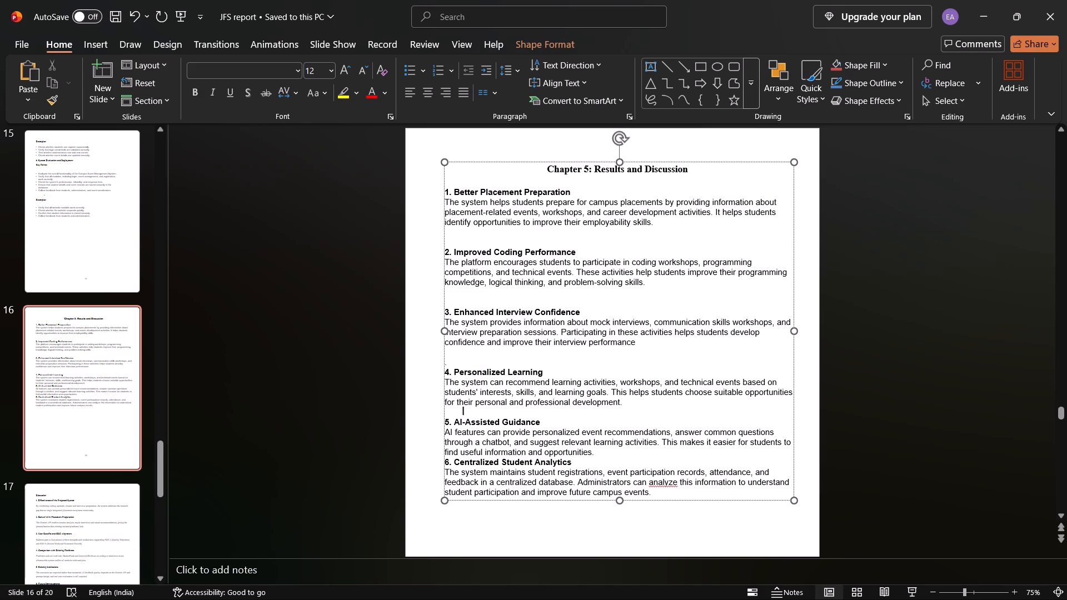
pyautogui.press('Return')
pyautogui.click(594, 468)
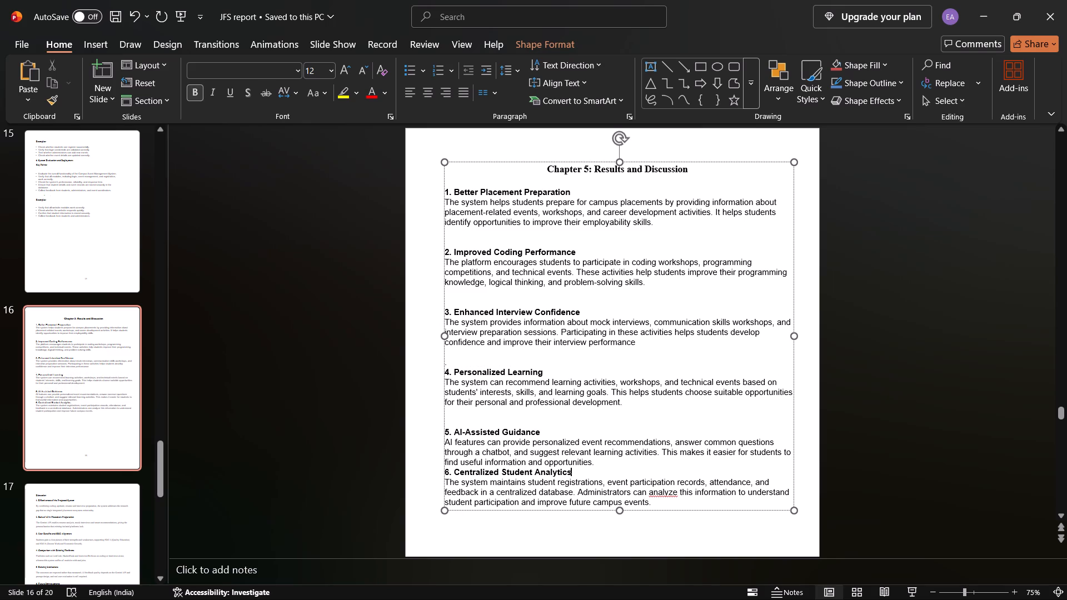
pyautogui.click(601, 462)
pyautogui.press('Return')
pyautogui.press('Return')
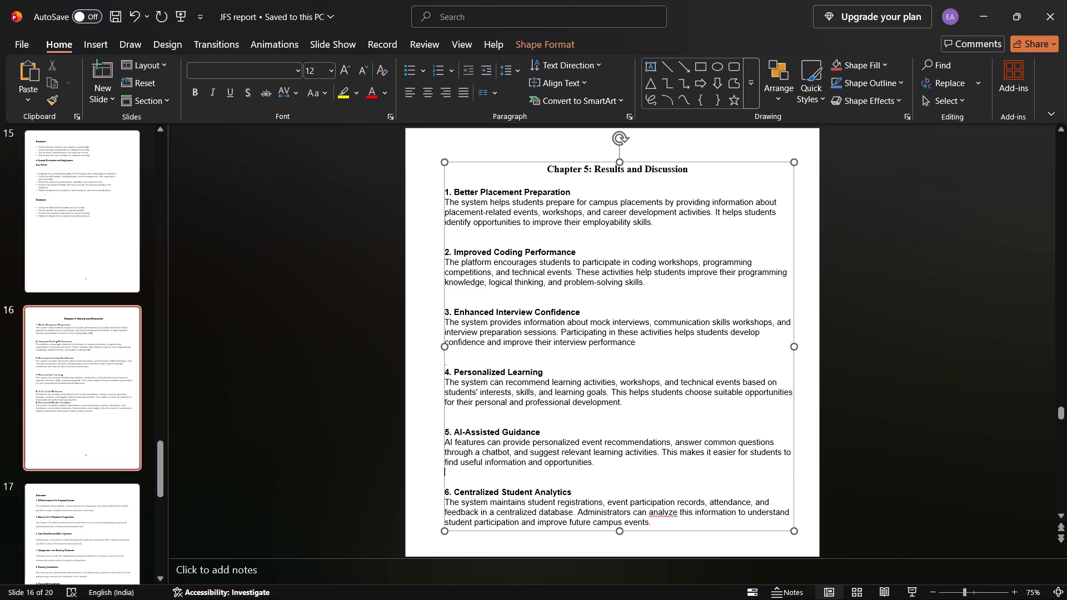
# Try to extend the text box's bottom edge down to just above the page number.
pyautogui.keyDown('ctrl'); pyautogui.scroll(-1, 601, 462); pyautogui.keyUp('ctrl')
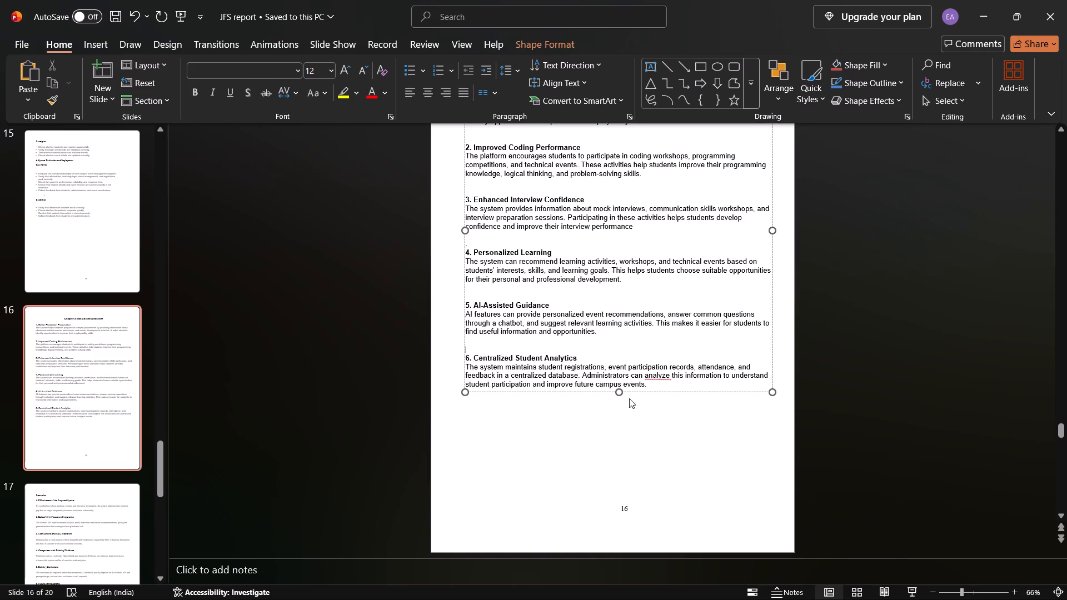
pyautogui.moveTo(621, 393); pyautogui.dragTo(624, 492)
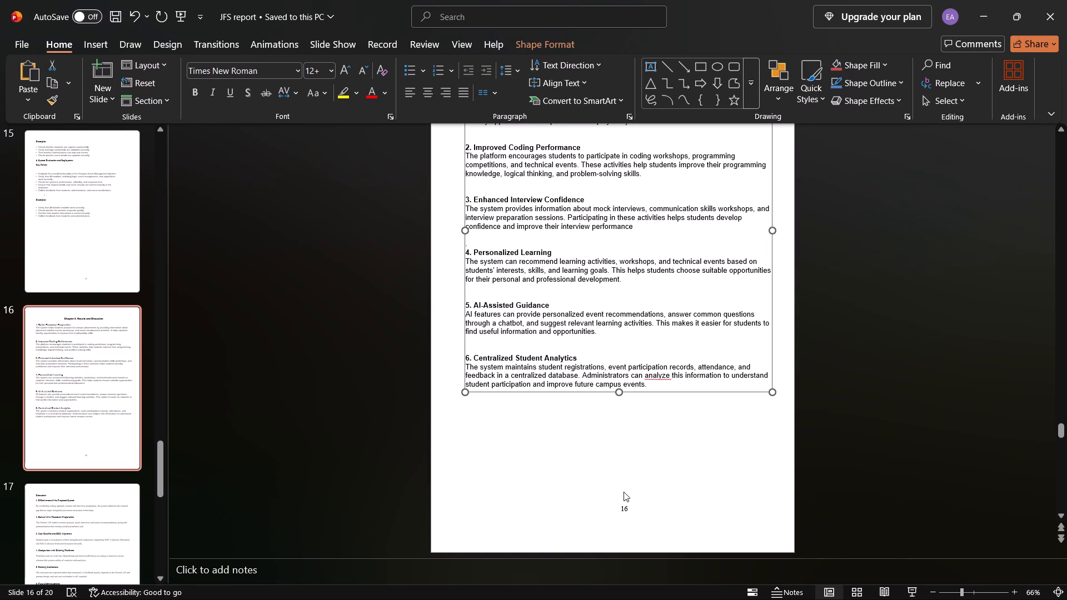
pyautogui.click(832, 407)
# Add three more blank lines between the Chapter 5 heading and point 1.
pyautogui.scroll(1, 626, 351)
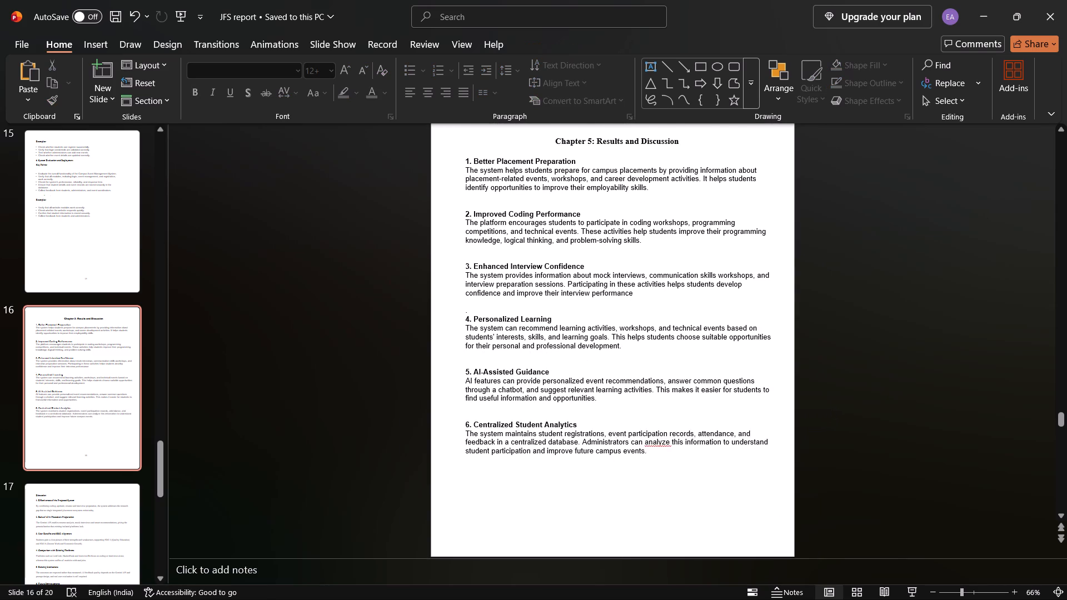
pyautogui.scroll(1, 626, 351)
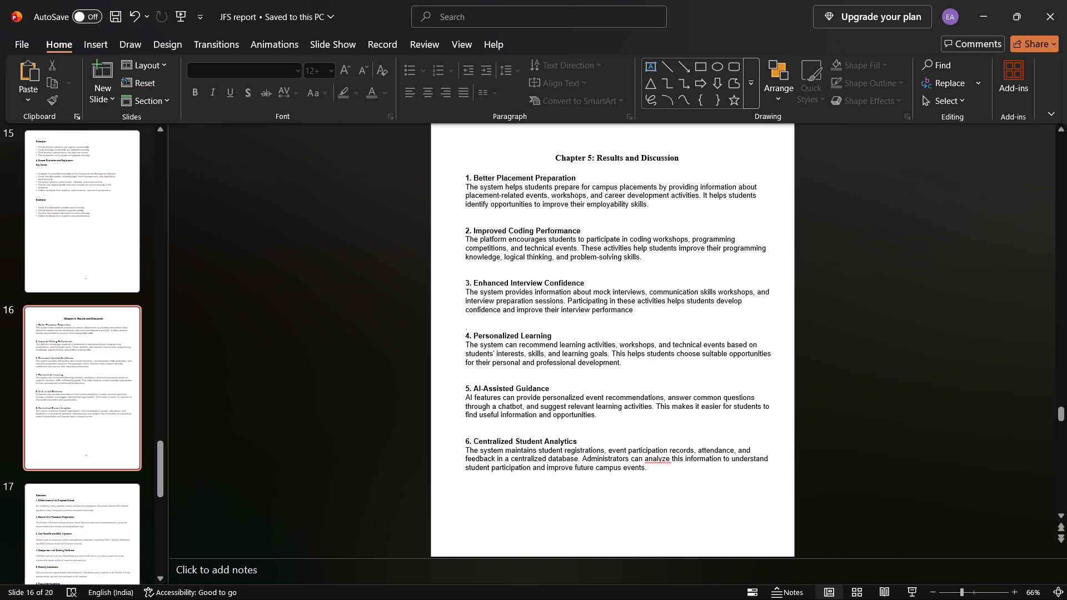
pyautogui.click(686, 156)
pyautogui.press('Return')
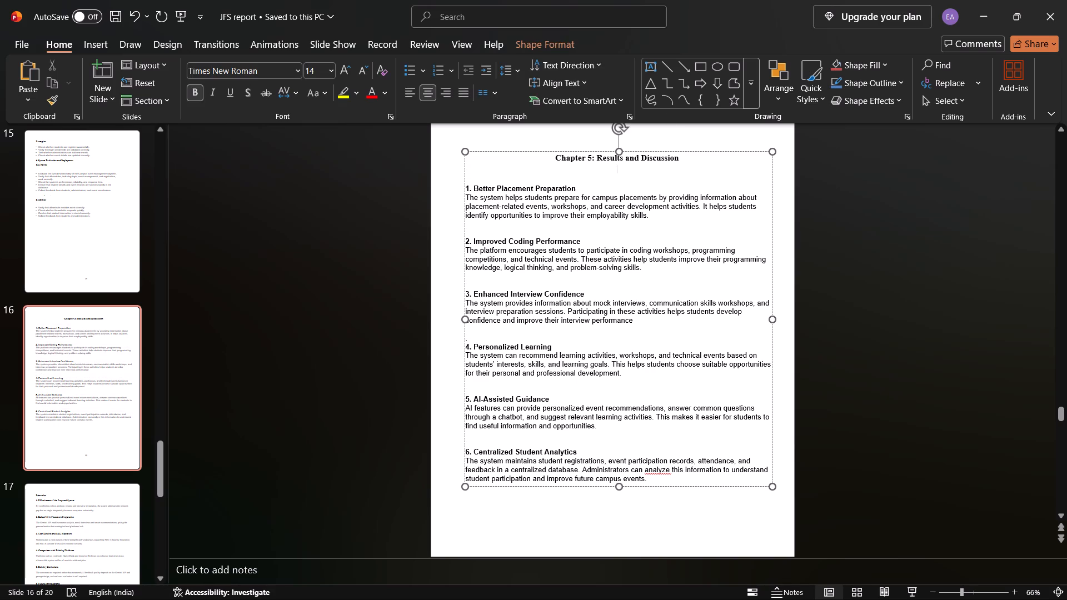
pyautogui.press('Return')
pyautogui.press('Return')
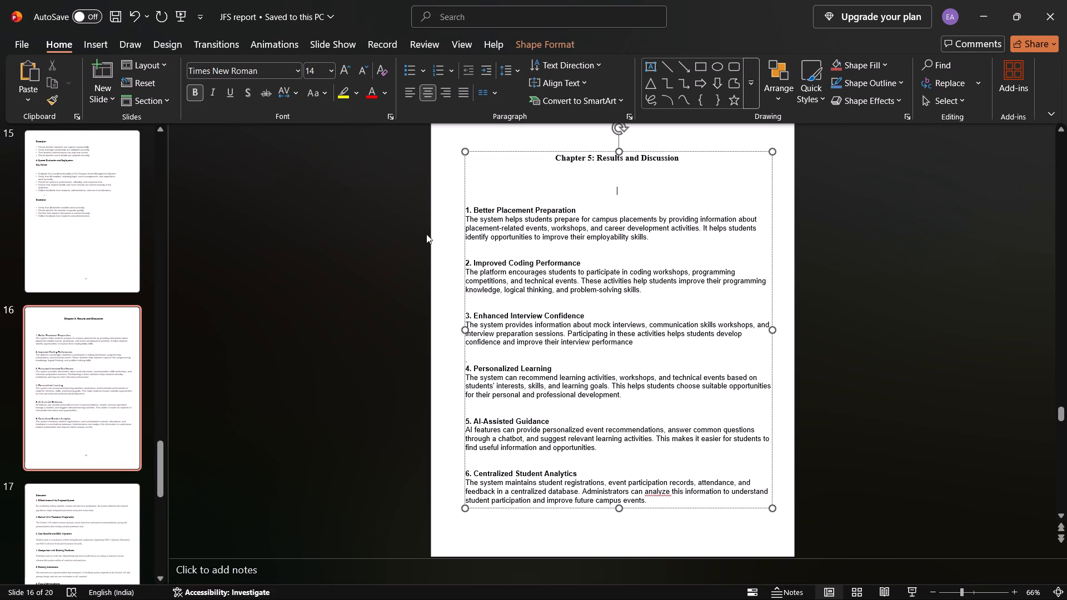
pyautogui.click(87, 527)
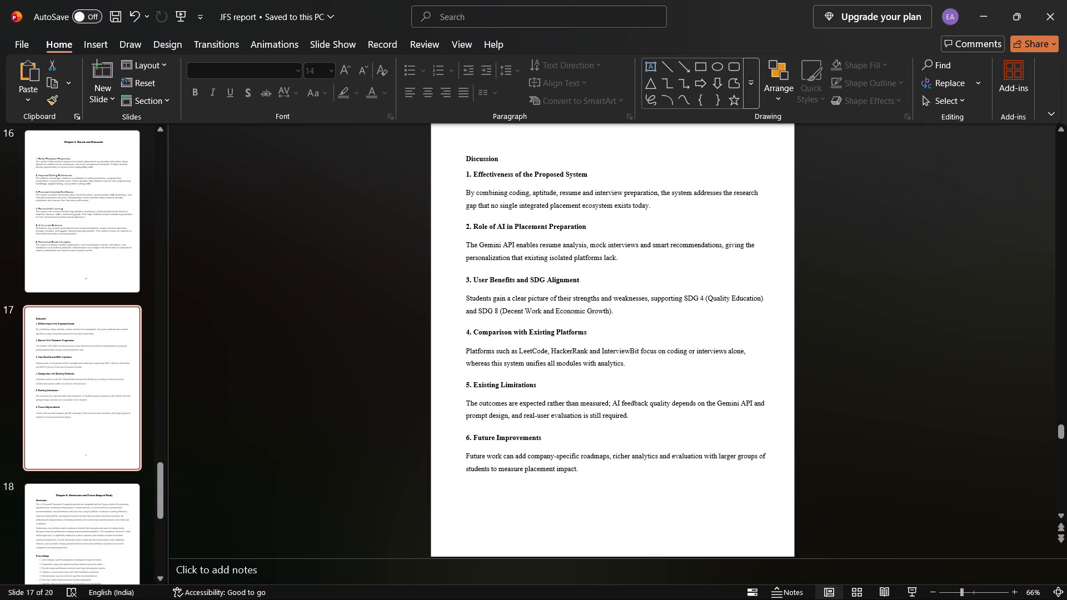
pyautogui.scroll(-1, 83, 426)
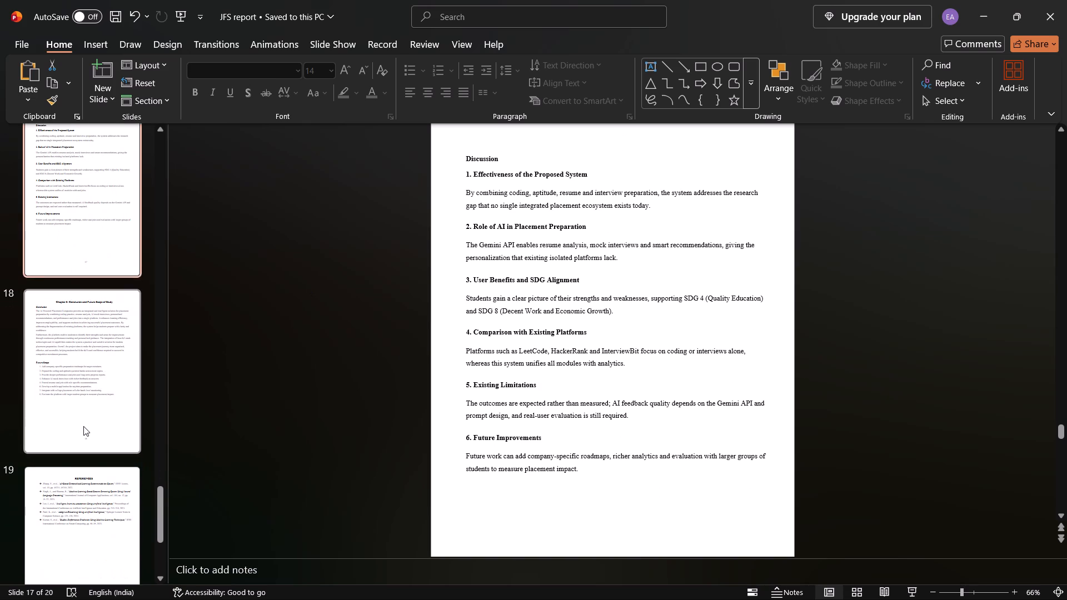
pyautogui.click(83, 426)
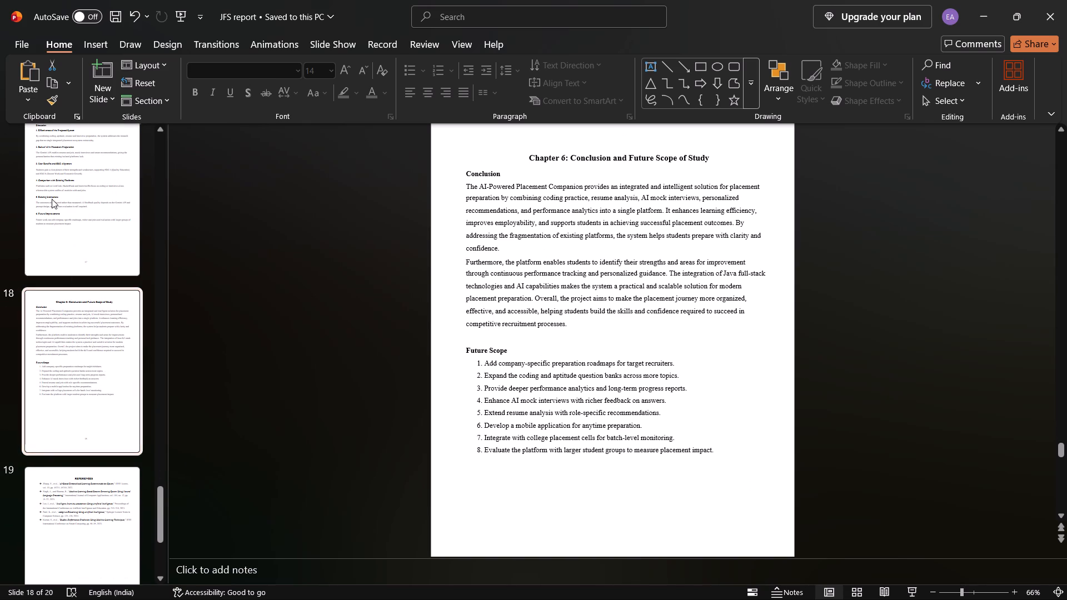
pyautogui.click(63, 197)
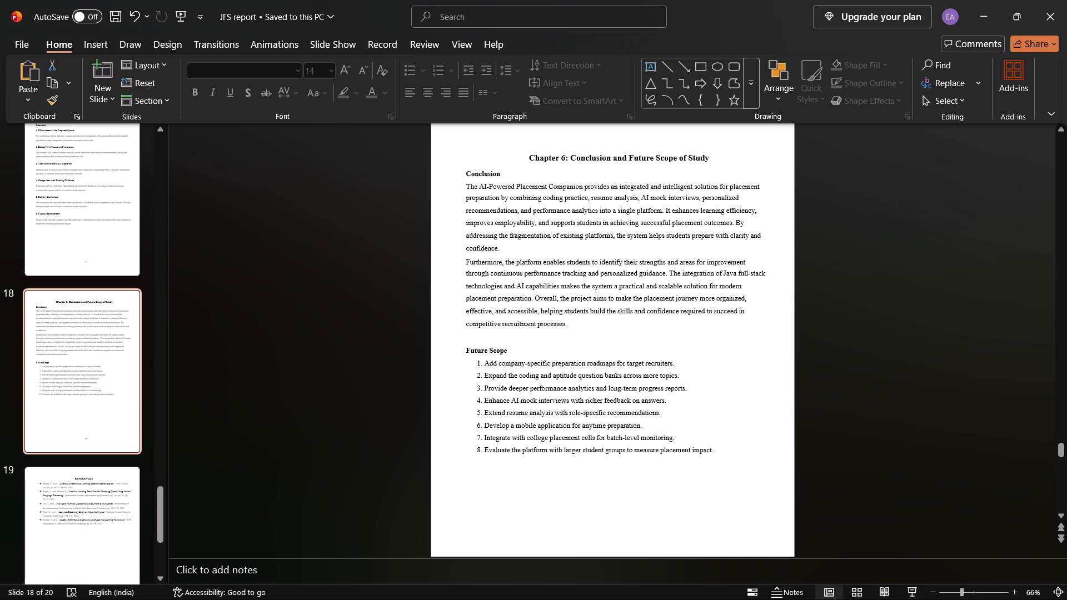
pyautogui.tripleClick(626, 158)
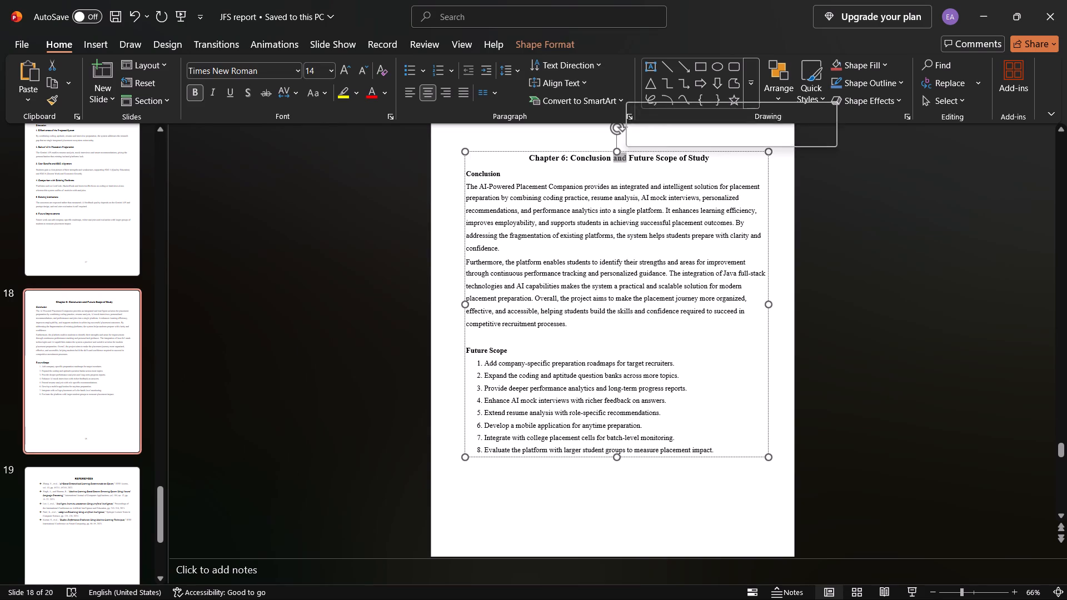
pyautogui.click(626, 158)
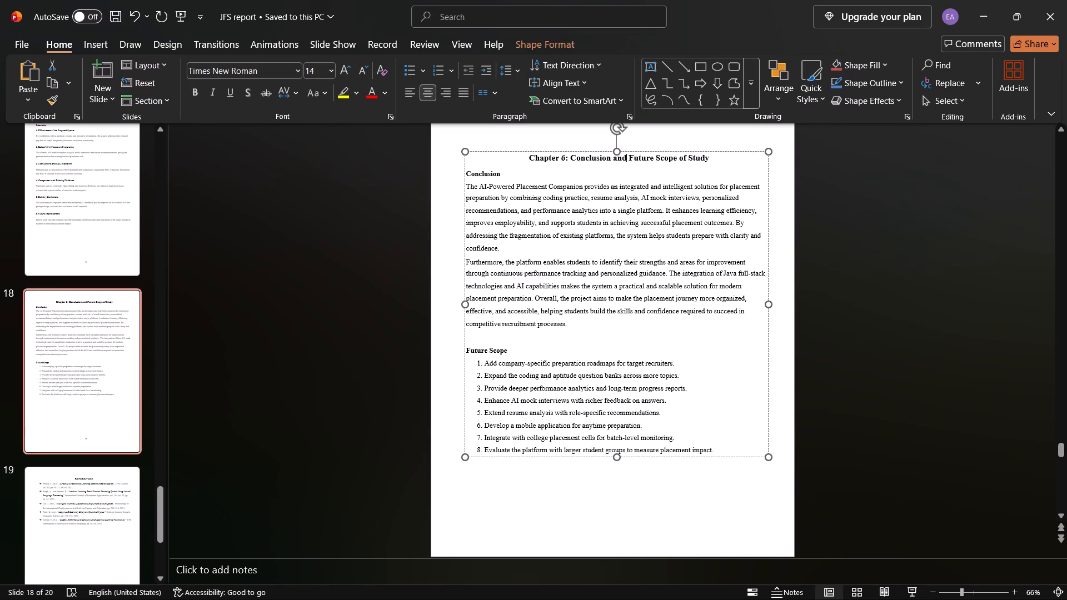
pyautogui.moveTo(709, 164); pyautogui.dragTo(571, 161)
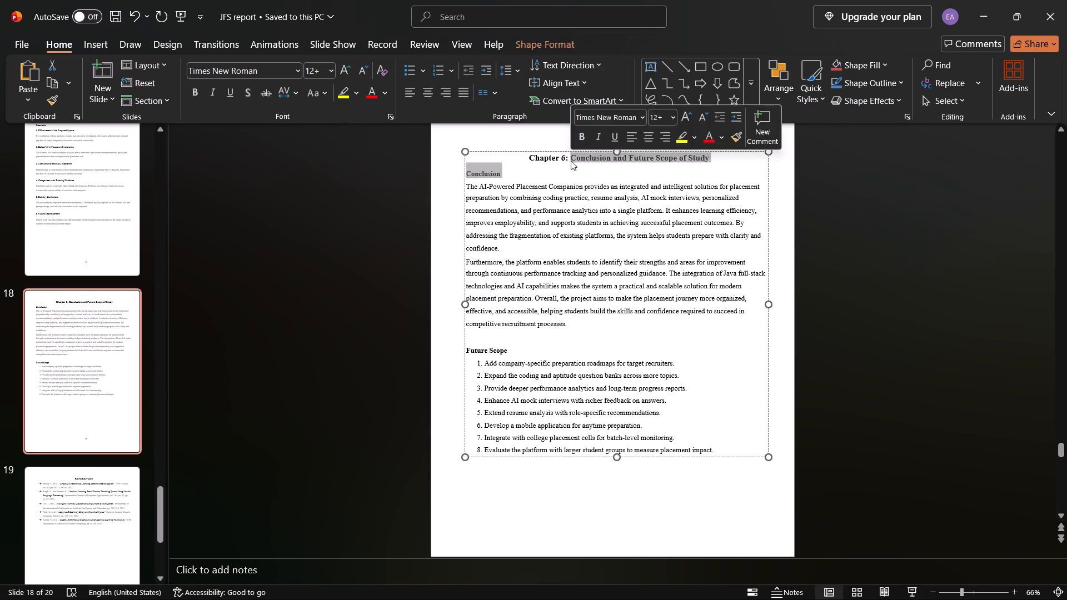
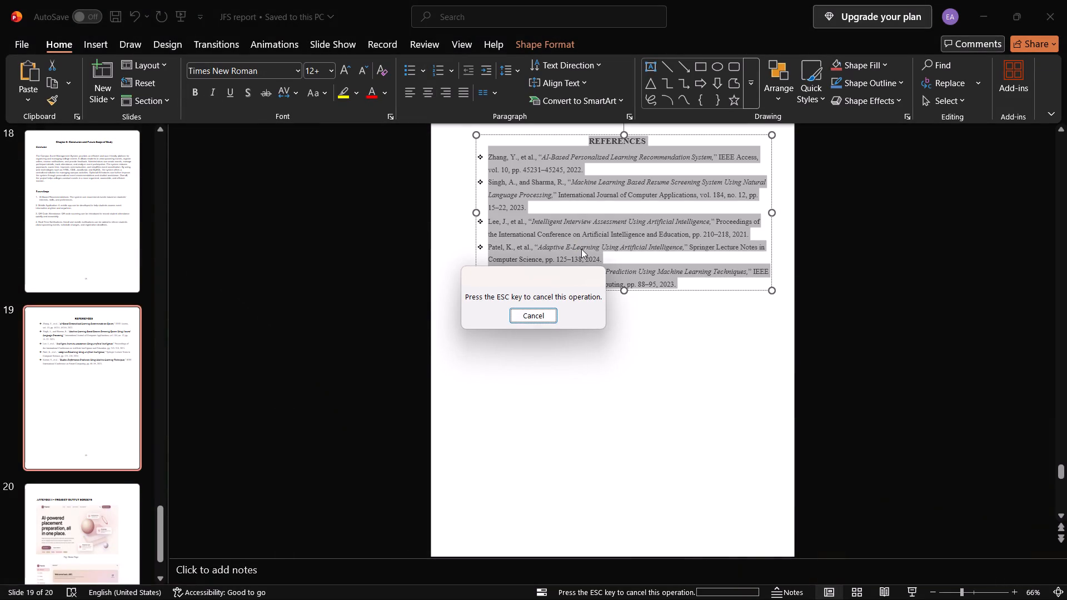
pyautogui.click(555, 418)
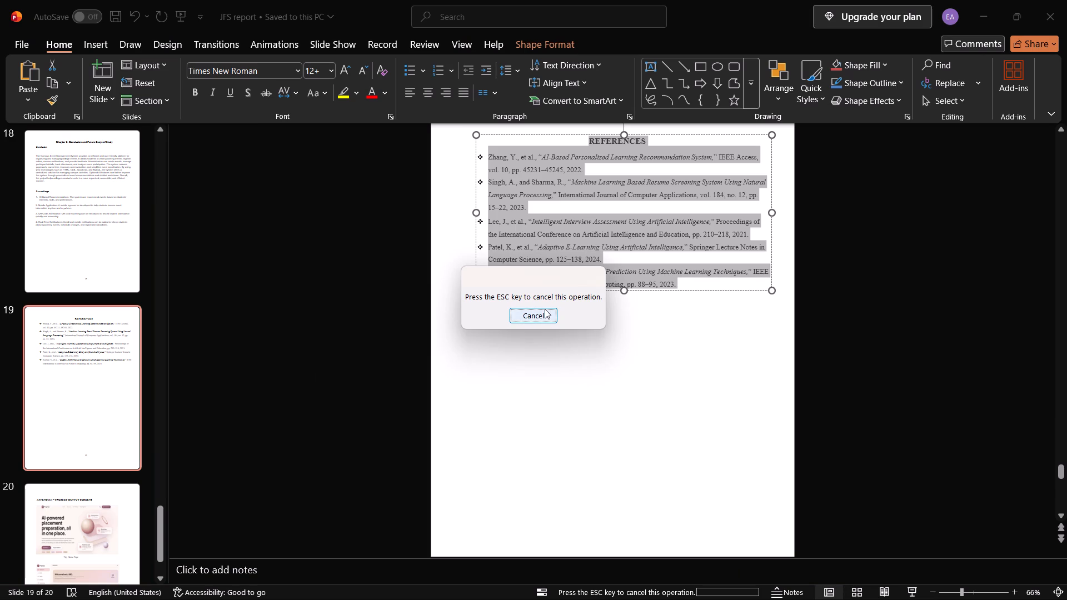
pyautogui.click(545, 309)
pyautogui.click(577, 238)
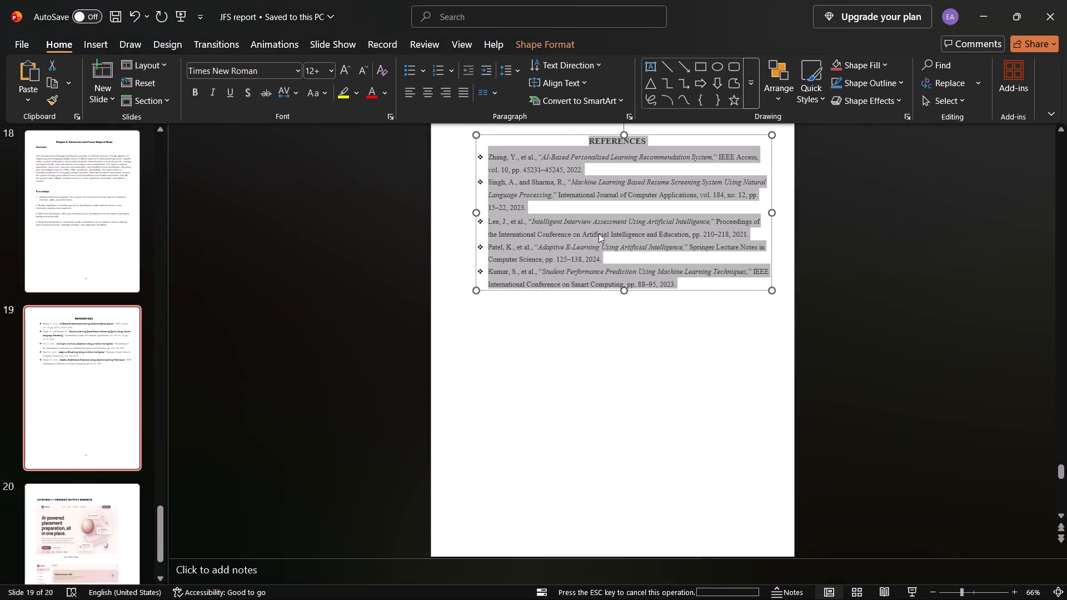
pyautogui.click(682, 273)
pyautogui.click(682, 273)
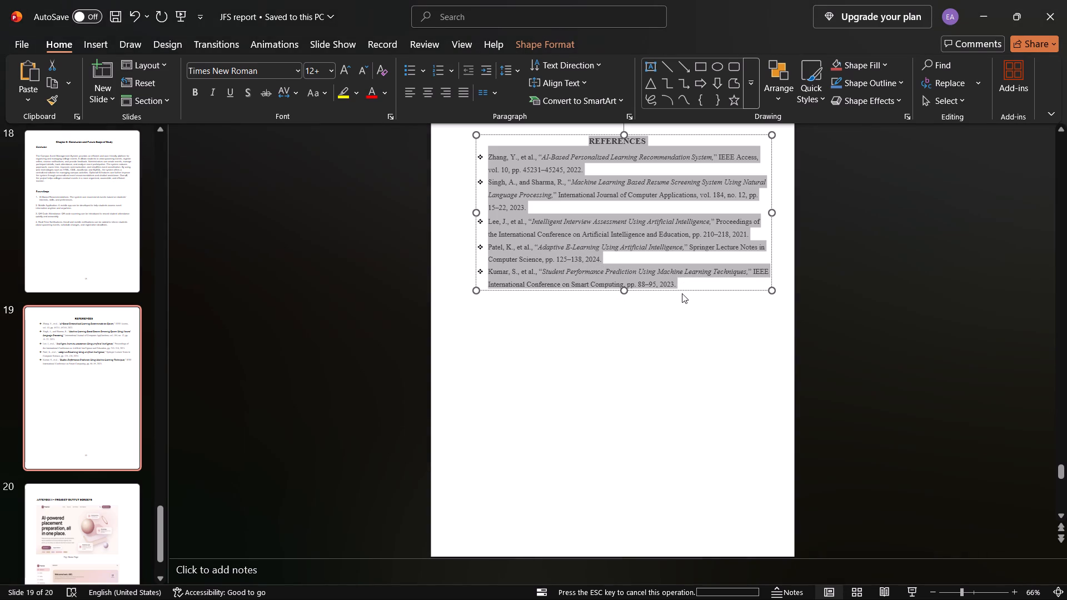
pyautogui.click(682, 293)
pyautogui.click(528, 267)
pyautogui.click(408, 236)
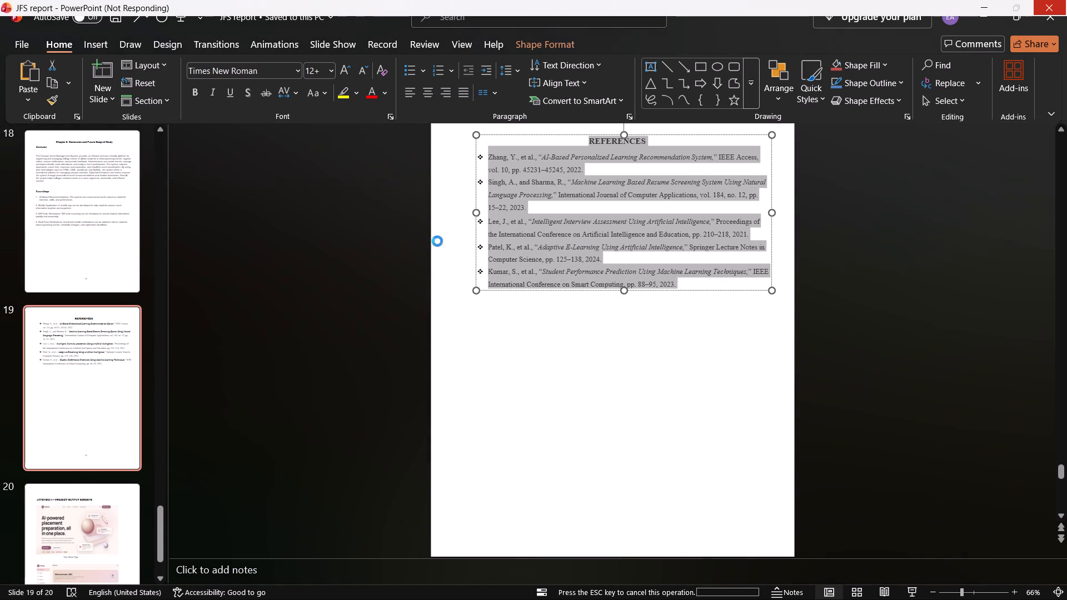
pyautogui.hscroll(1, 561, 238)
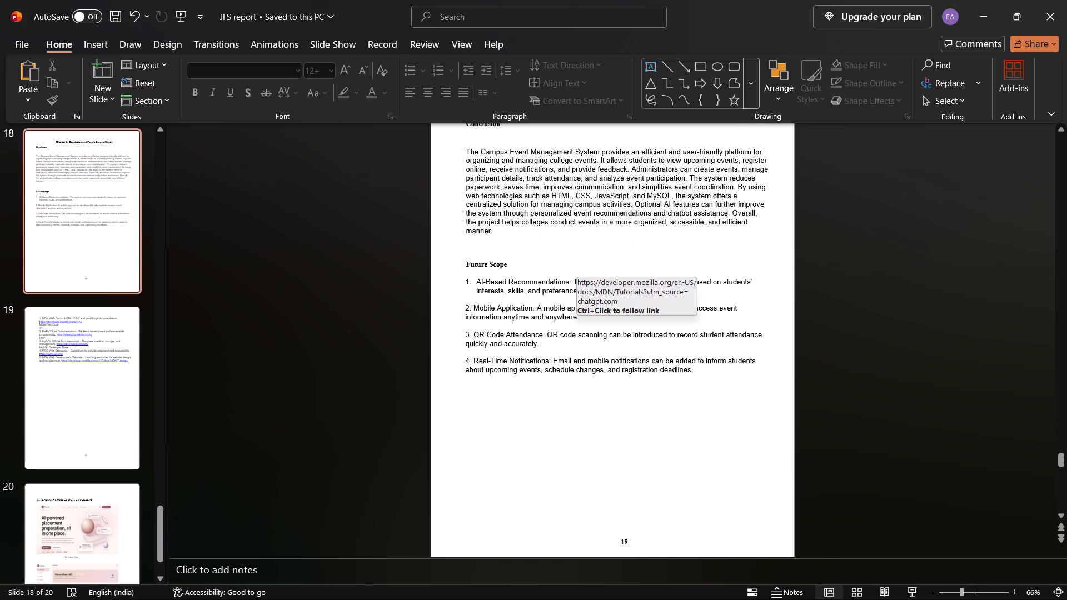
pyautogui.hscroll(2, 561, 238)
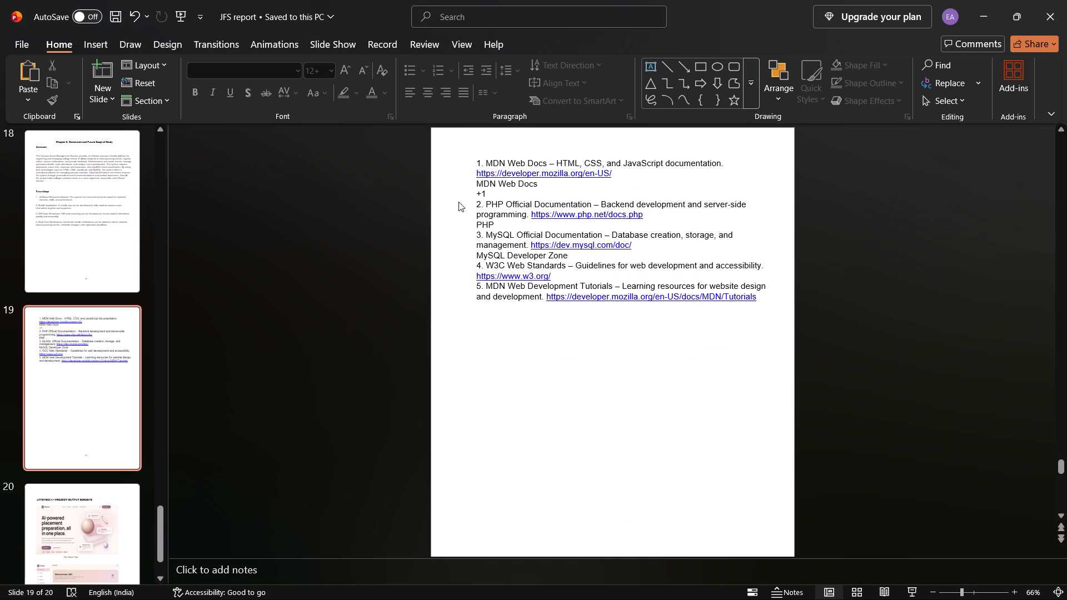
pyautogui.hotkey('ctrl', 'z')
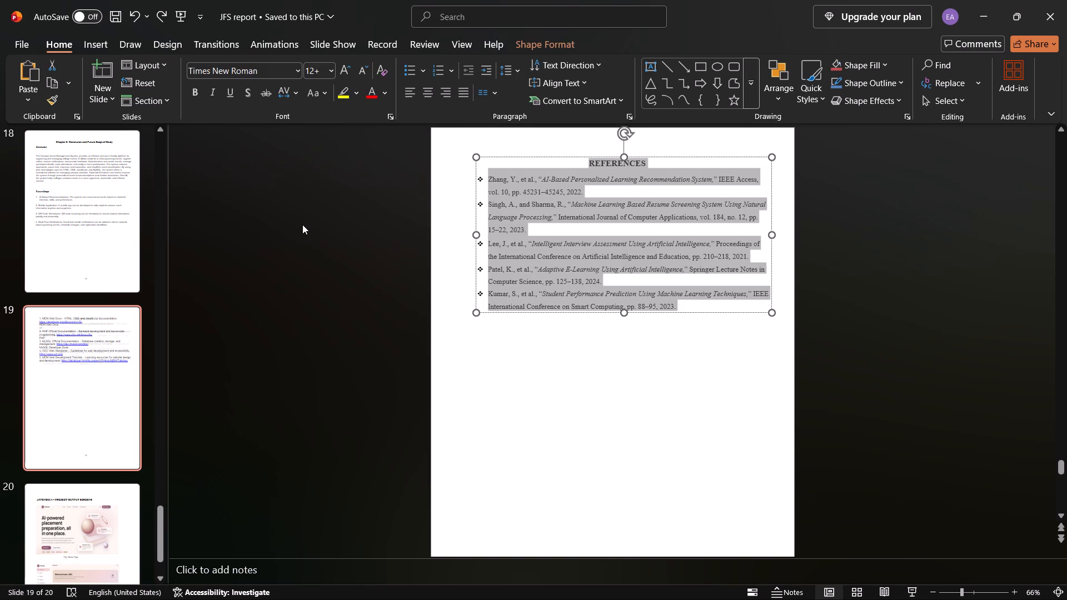
# Add a blank line below slide 19's "REFERENCES" heading and replace the five old bulleted references with the copied ones.
pyautogui.click(656, 154)
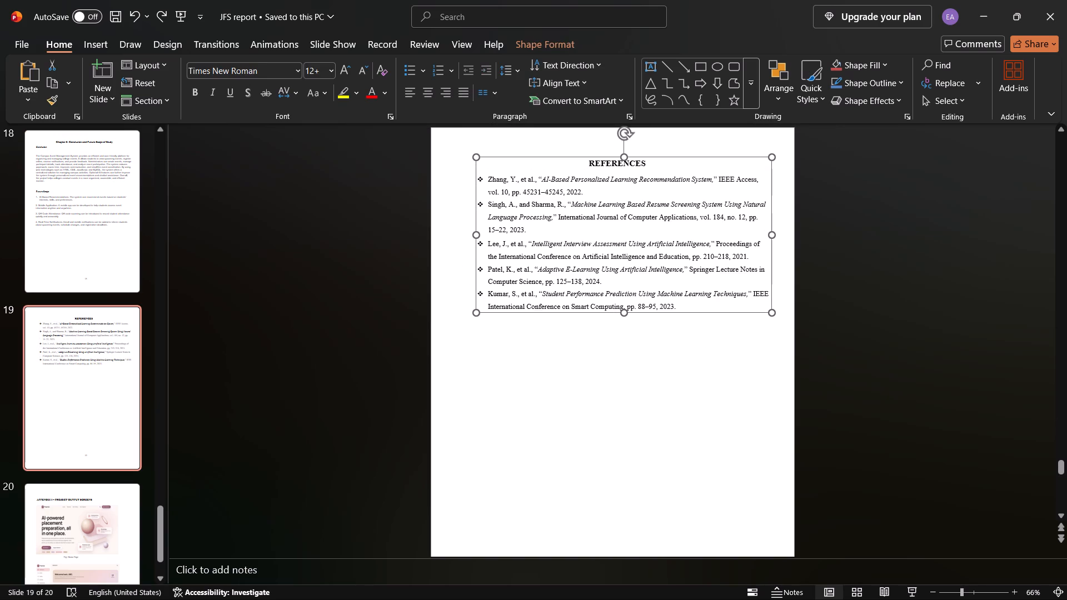
pyautogui.click(650, 164)
pyautogui.press('Return')
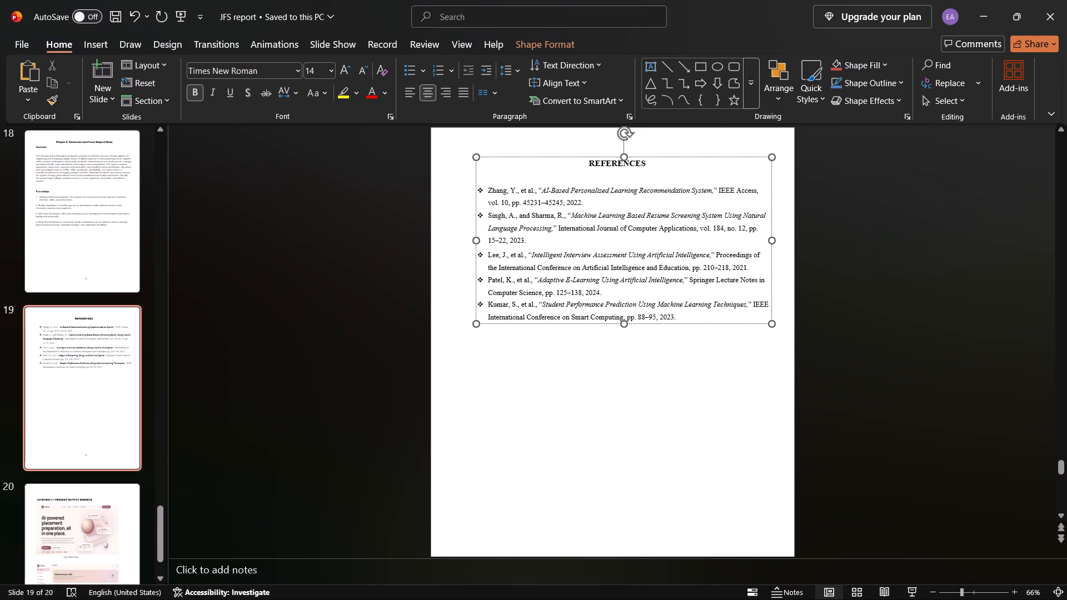
pyautogui.moveTo(673, 317); pyautogui.dragTo(460, 192)
pyautogui.hotkey('ctrl', 'v')
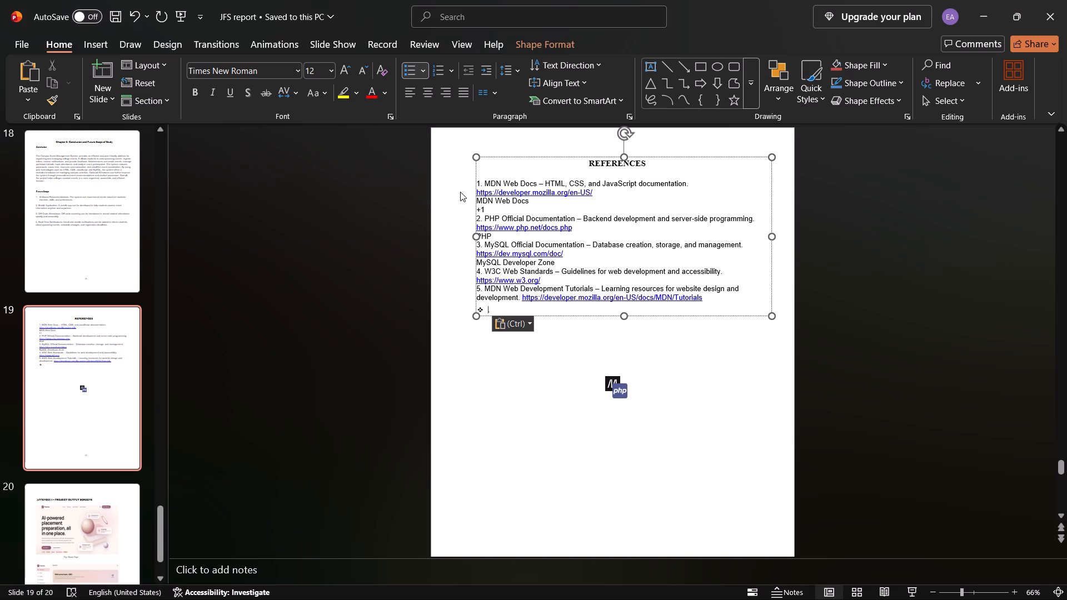
# Insert one more blank line between the "REFERENCES" heading and the first reference on slide 19.
pyautogui.click(649, 164)
pyautogui.press('Return')
pyautogui.press('Return')
pyautogui.press('BackSpace')
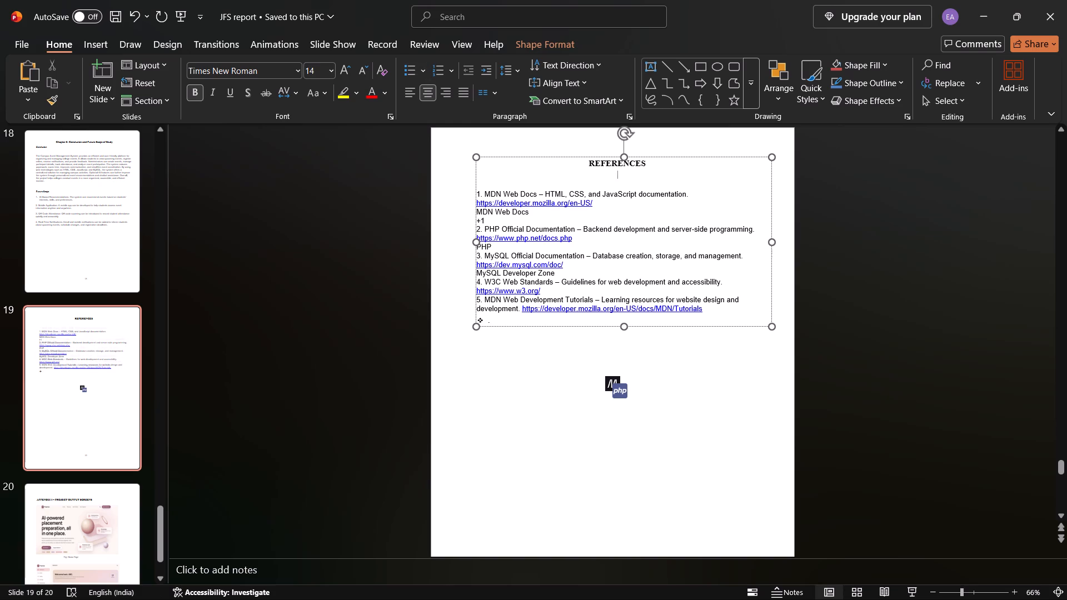
pyautogui.click(502, 415)
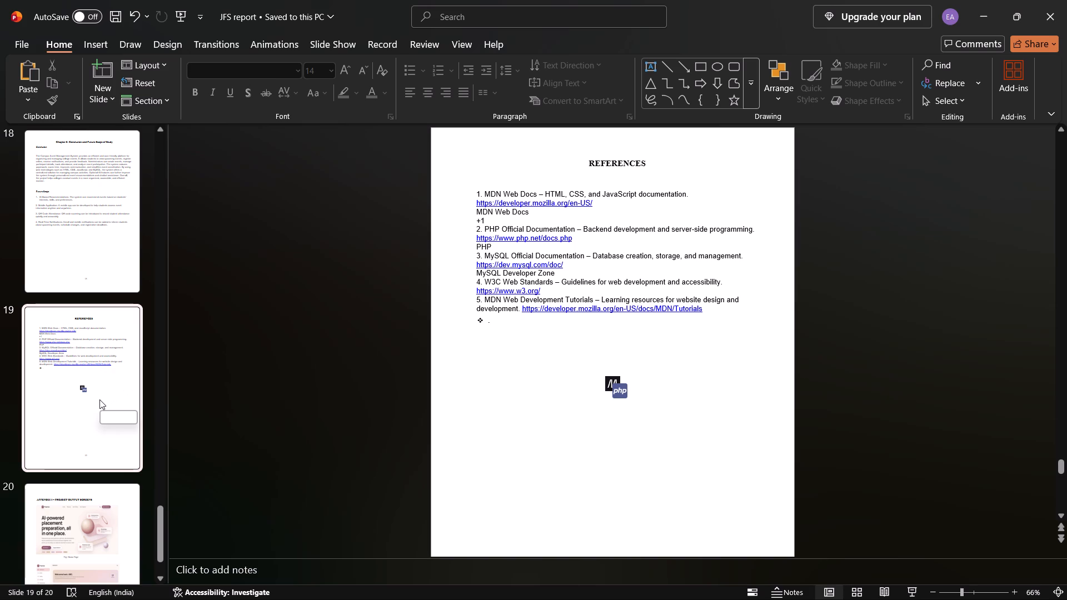
# Clean up the paste on slide 19 by deleting the MDN and PHP logo images and the leftover bullet below the references.
pyautogui.click(610, 379)
pyautogui.press('Delete')
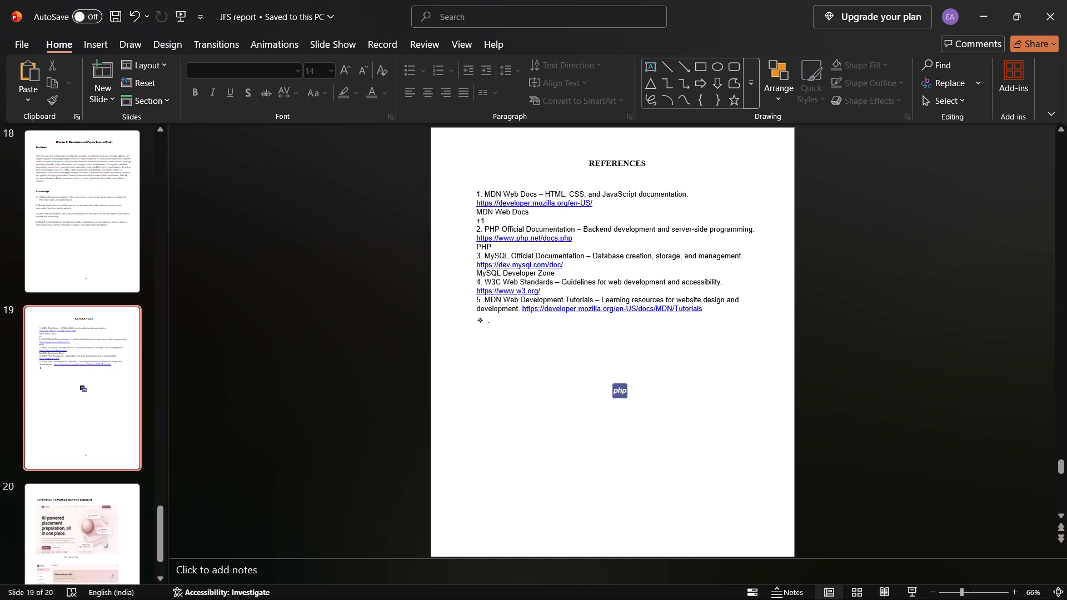
pyautogui.click(619, 386)
pyautogui.press('Delete')
pyautogui.click(485, 321)
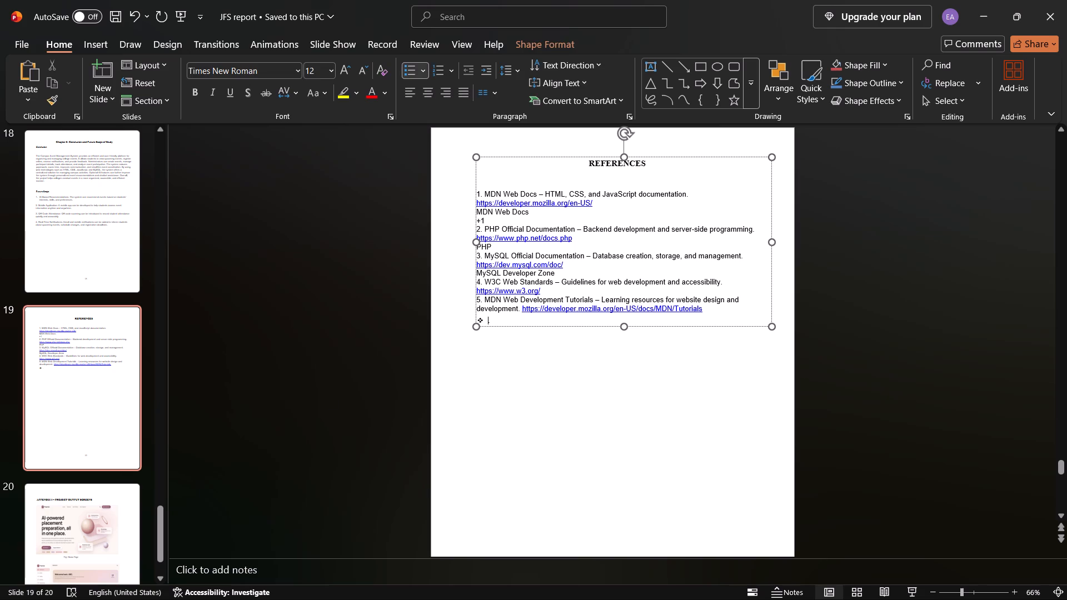
pyautogui.press('BackSpace')
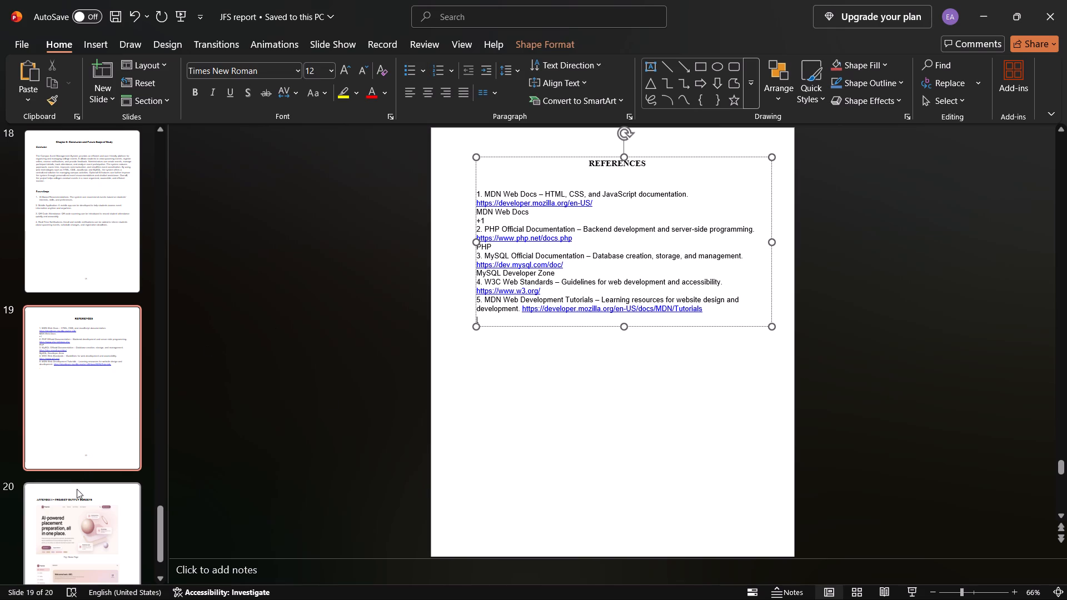
# Go to slide 20's output screens, open the campus-events file from the desktop in Chrome, and log out of its account.
pyautogui.click(76, 494)
pyautogui.click(594, 248)
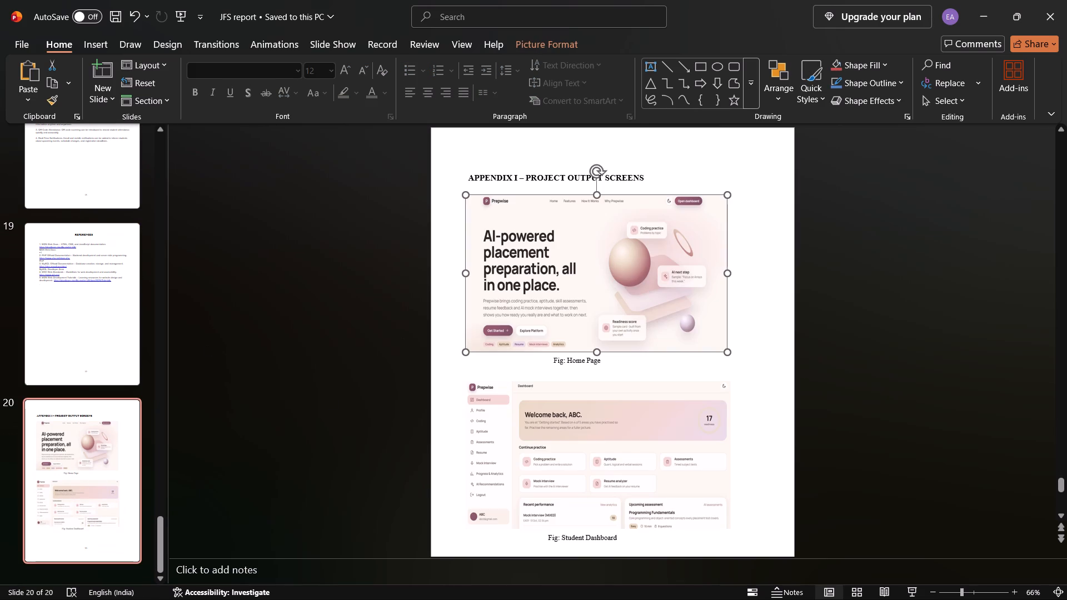
pyautogui.click(580, 409)
pyautogui.click(578, 321)
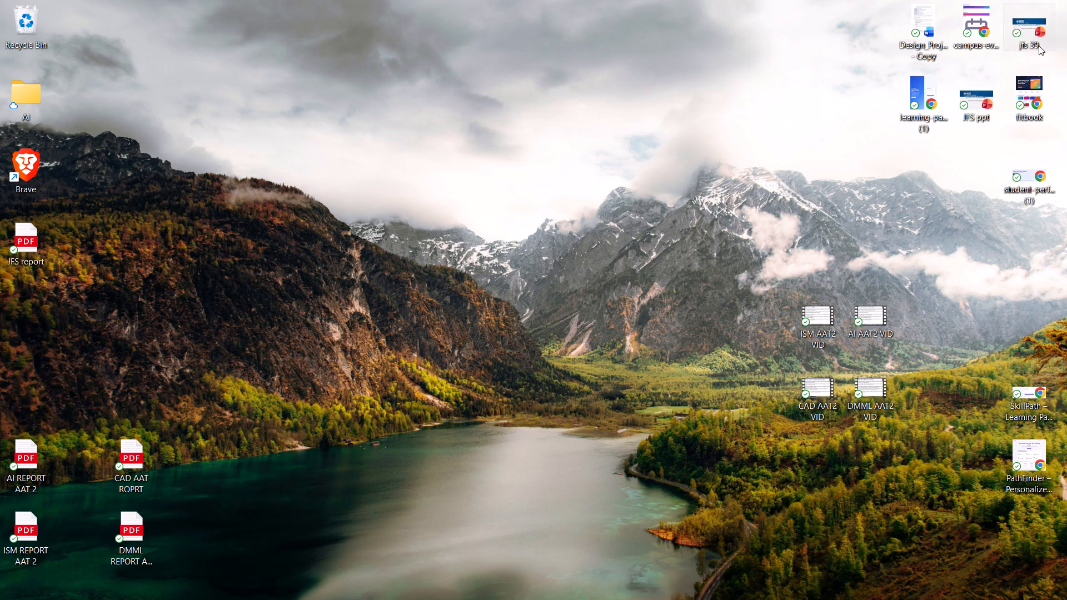
pyautogui.doubleClick(974, 29)
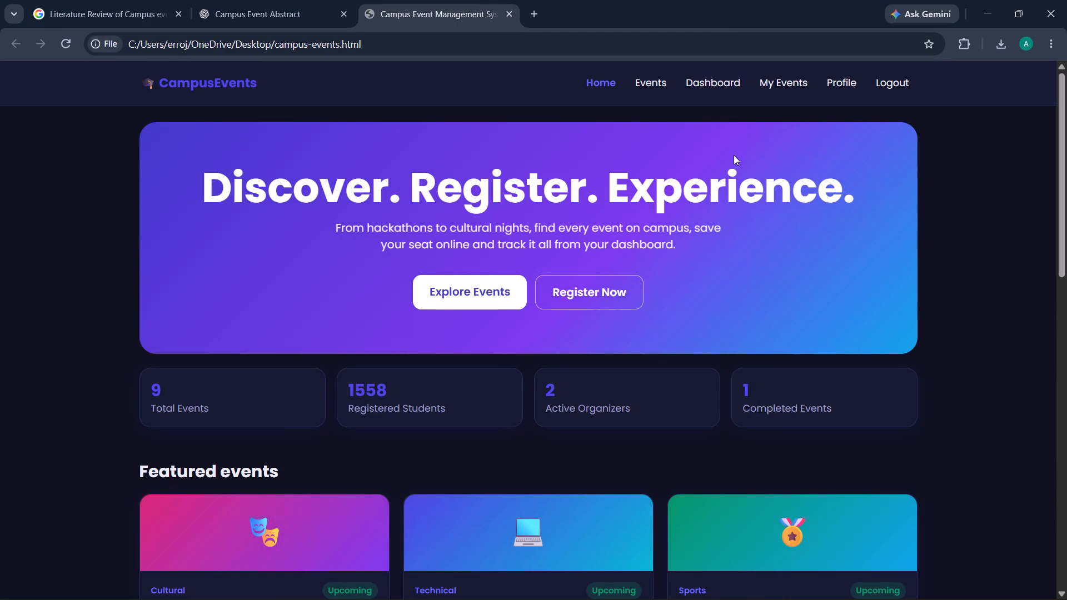
pyautogui.click(890, 79)
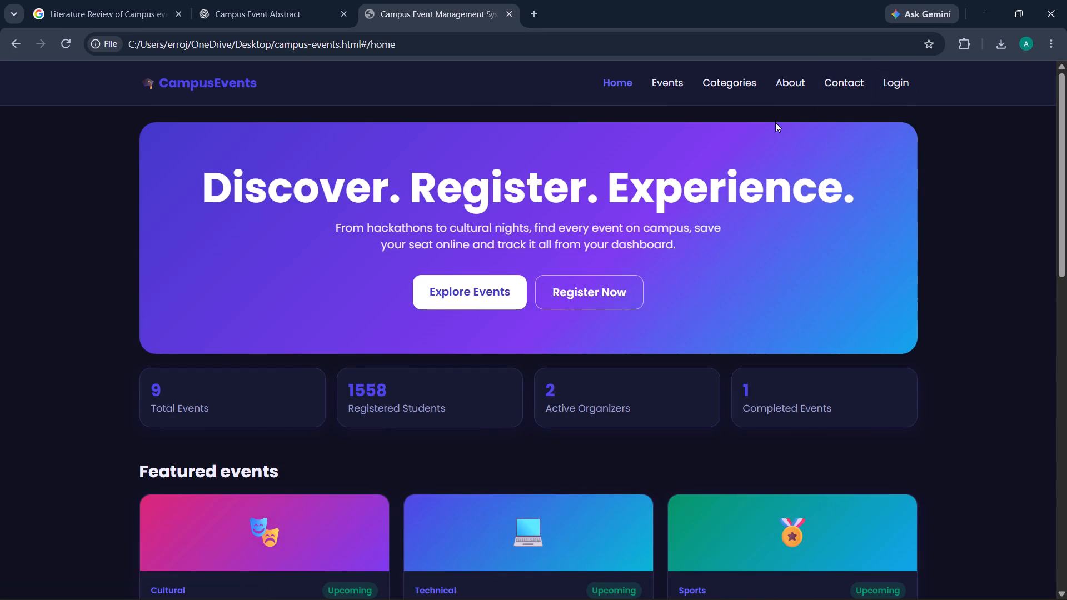
# Capture the CampusEvents home page from navigation bar to statistics cards and put it in place of slide 20's Prepwise home page picture.
pyautogui.scroll(-7, 775, 122)
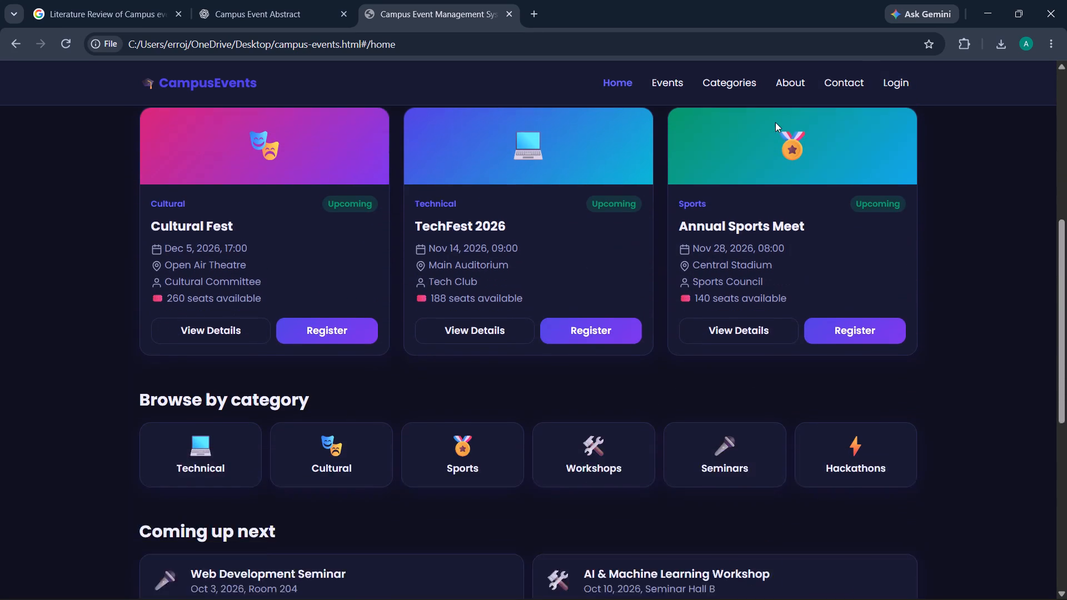
pyautogui.scroll(-5, 775, 122)
pyautogui.scroll(2, 775, 122)
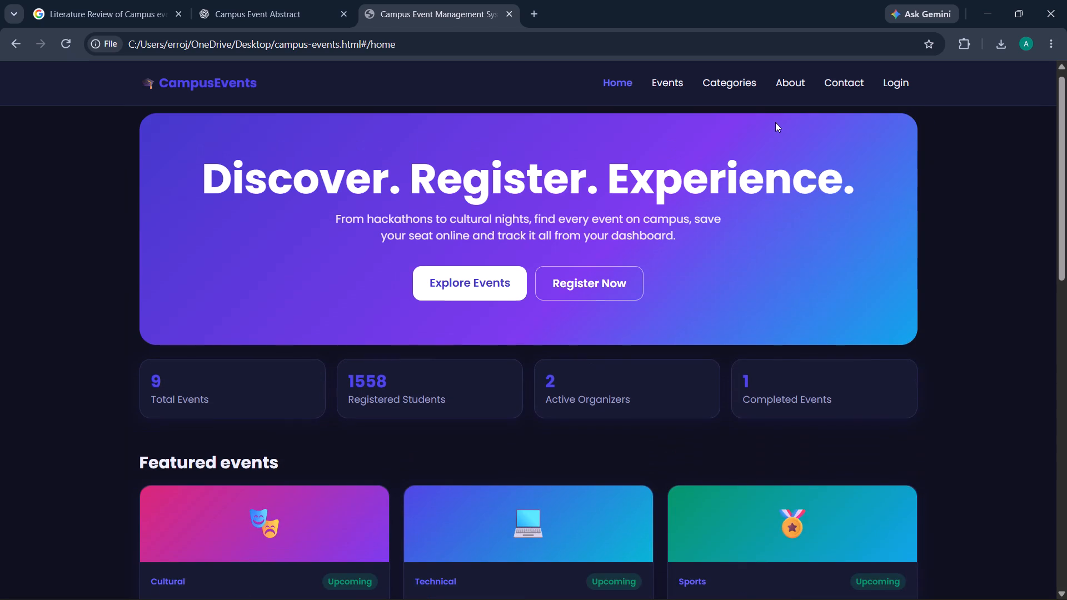
pyautogui.scroll(1, 775, 122)
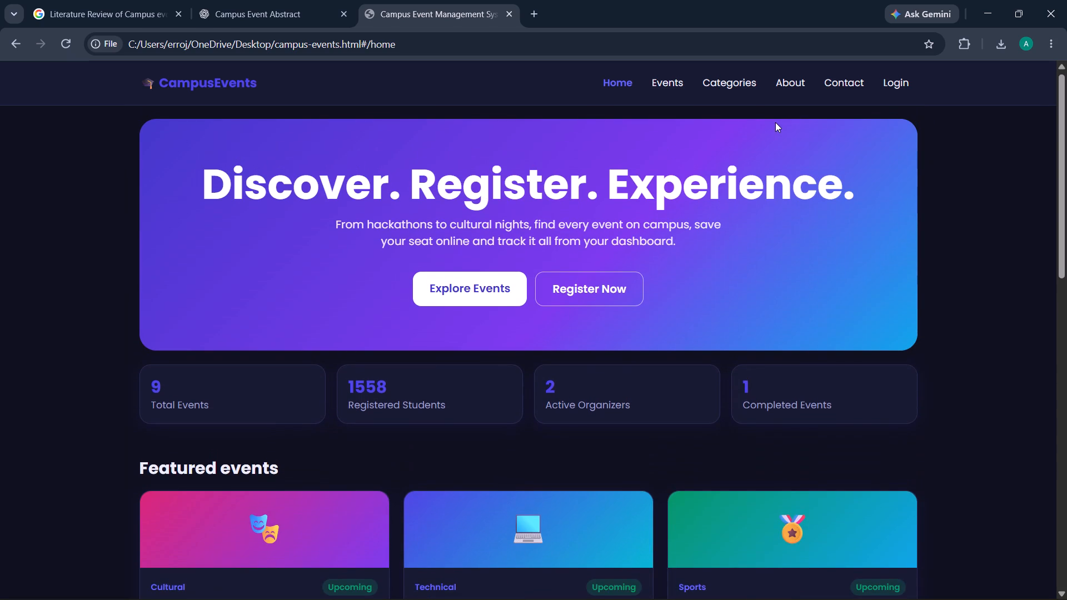
pyautogui.press('Print')
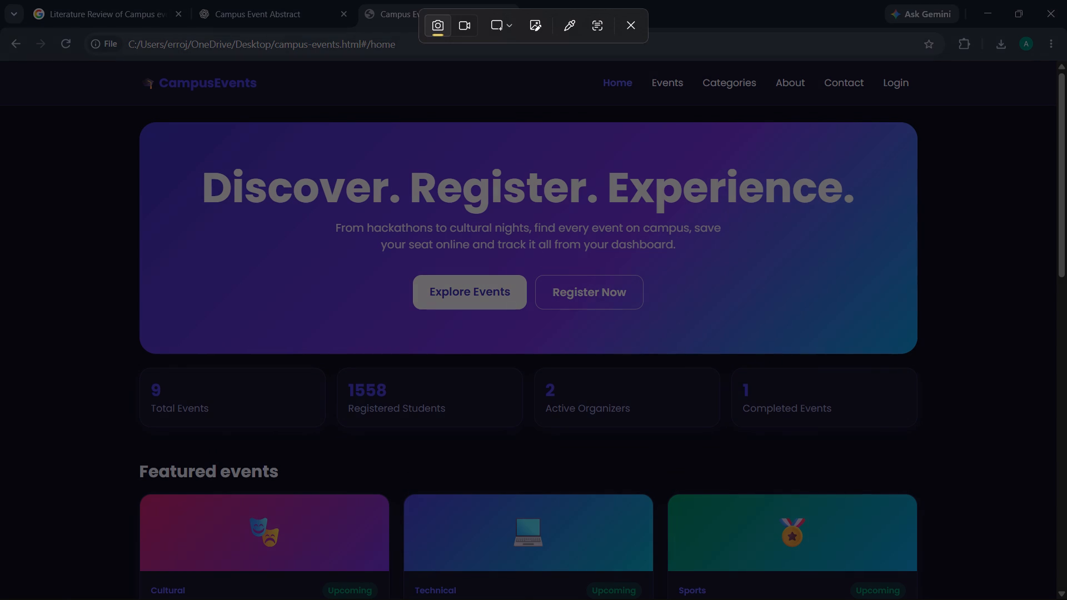
# Capture the CampusEvents home page from the navigation bar down to the statistics cards, leaving out the Featured events heading.
pyautogui.moveTo(116, 63); pyautogui.dragTo(896, 331)
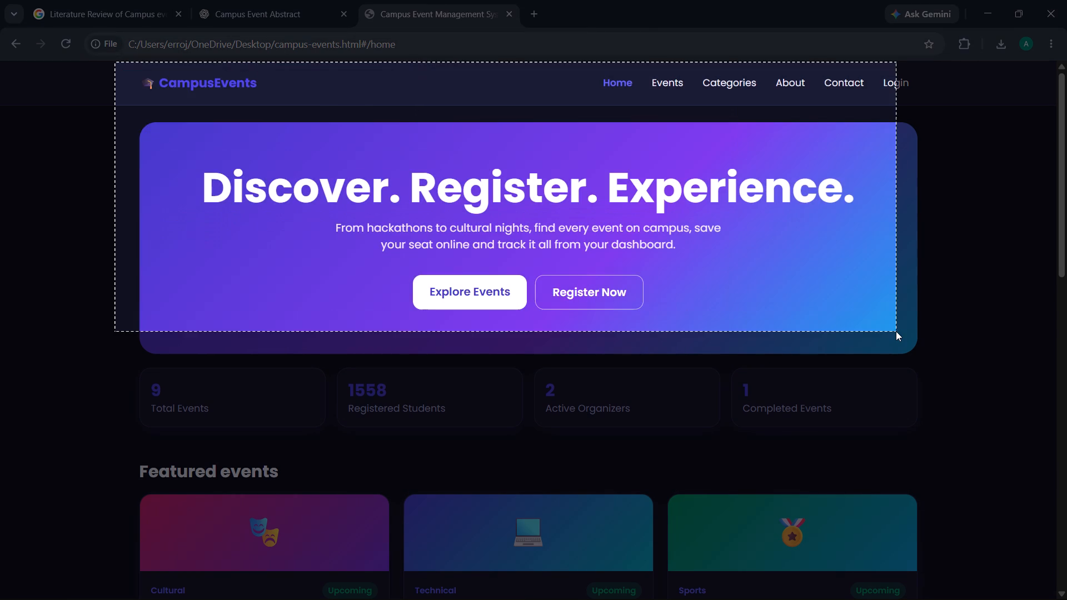
pyautogui.moveTo(896, 331); pyautogui.dragTo(951, 477)
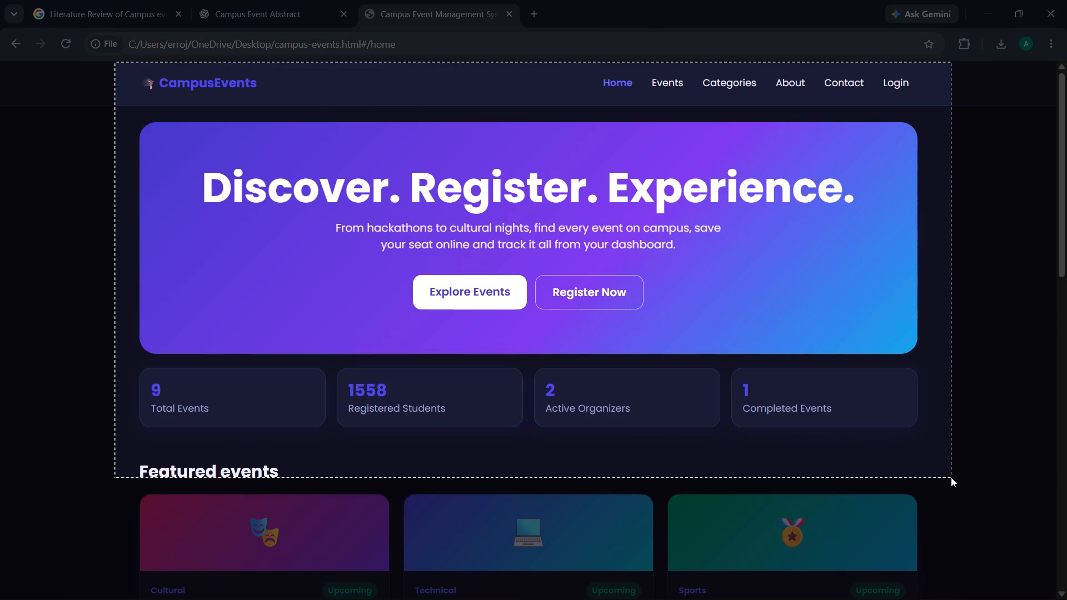
pyautogui.moveTo(951, 477); pyautogui.dragTo(953, 483)
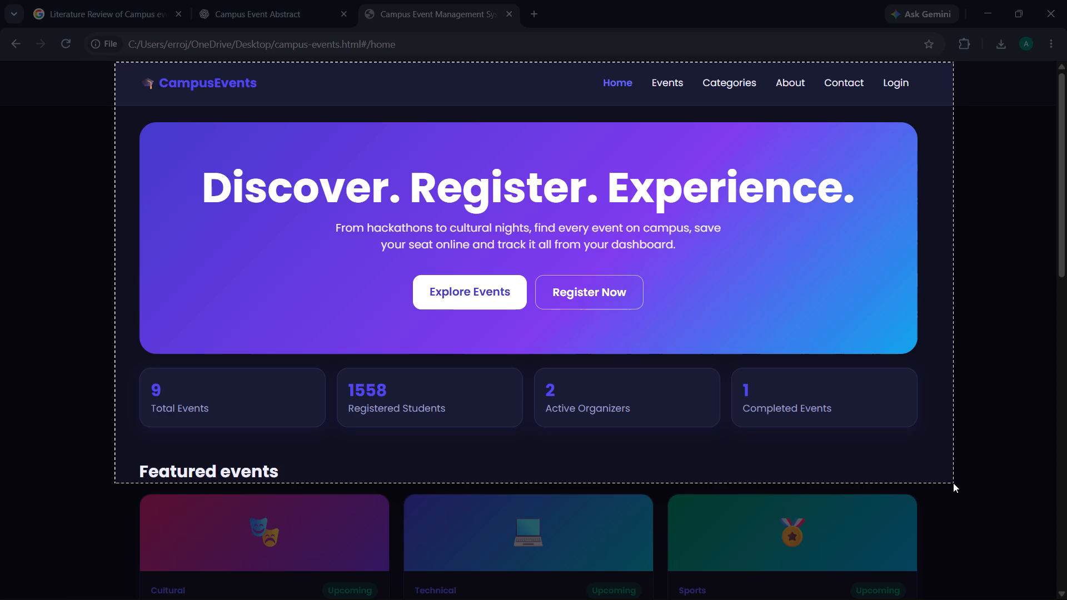
pyautogui.moveTo(953, 483); pyautogui.dragTo(959, 463)
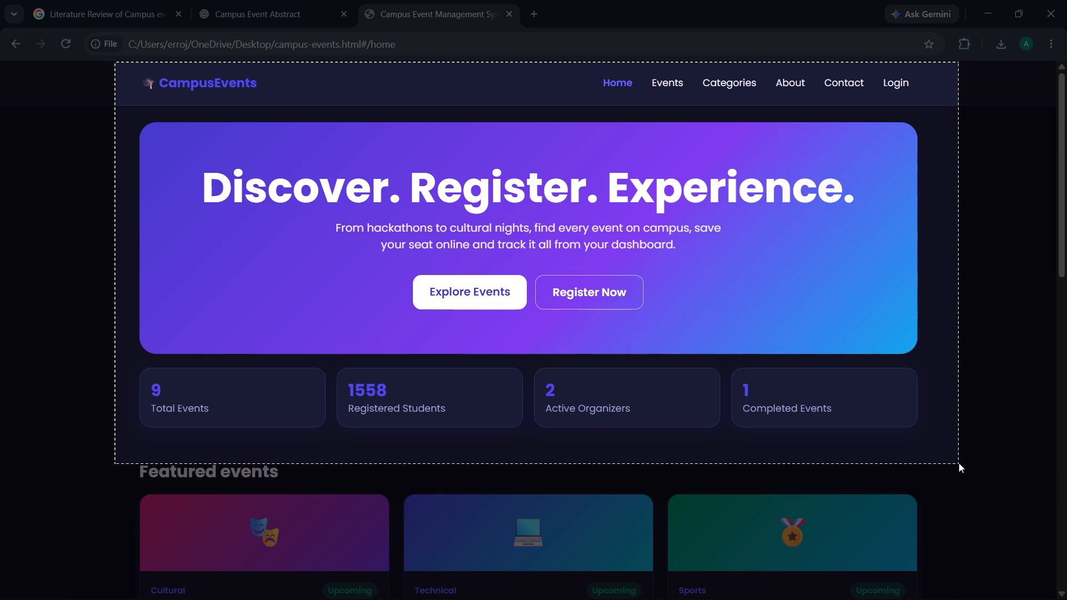
pyautogui.moveTo(959, 463); pyautogui.dragTo(964, 453)
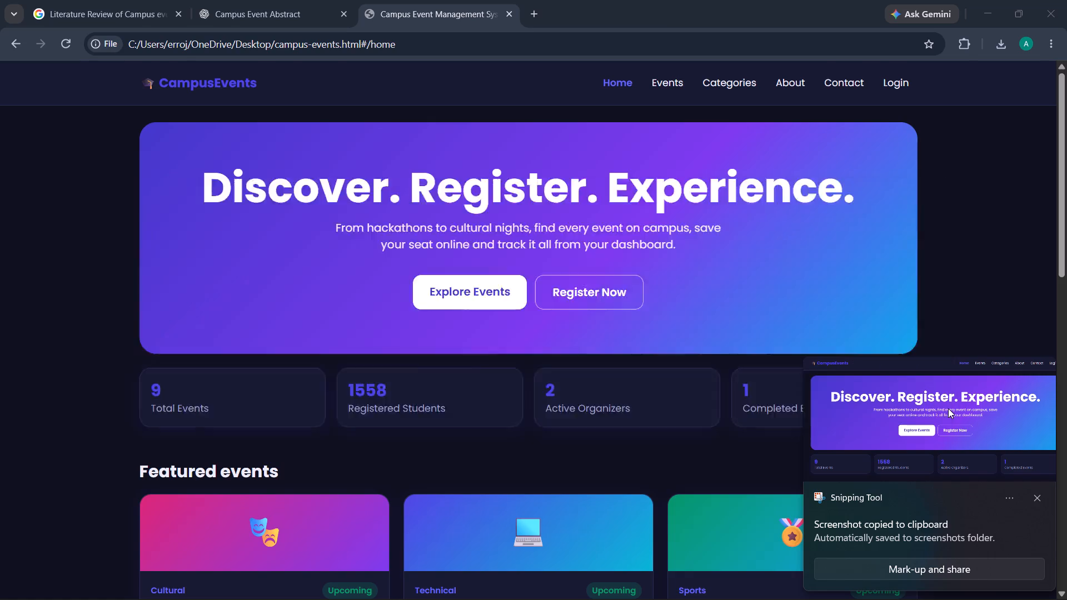
# Replace slide 20's Prepwise home page picture with the captured screenshot, placed between the appendix heading and the "Fig: Home Page" caption.
pyautogui.click(664, 309)
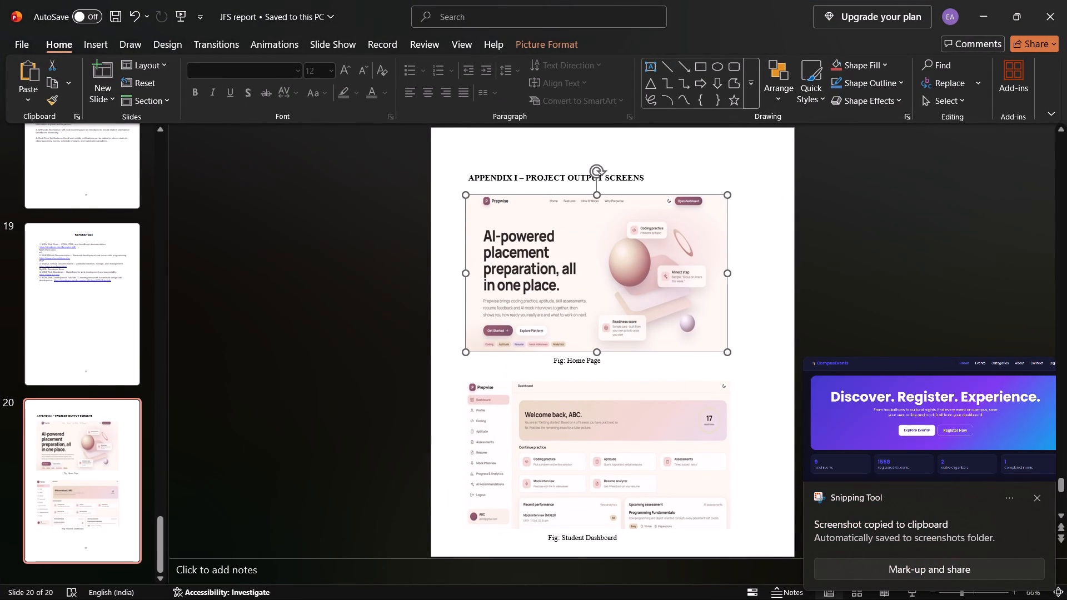
pyautogui.hotkey('ctrl', 'v')
pyautogui.click(642, 256)
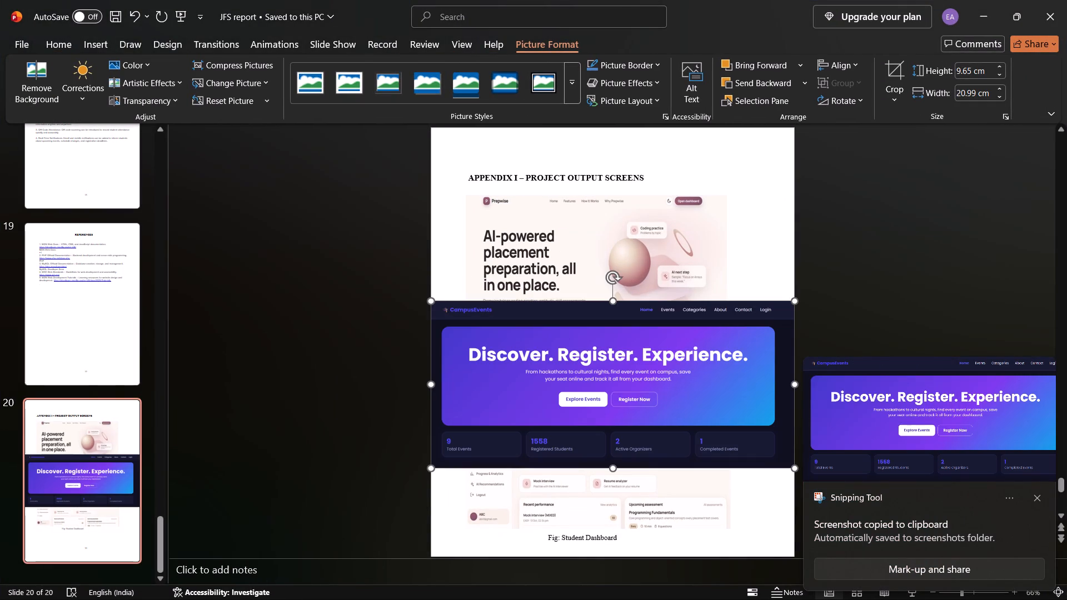
pyautogui.press('Delete')
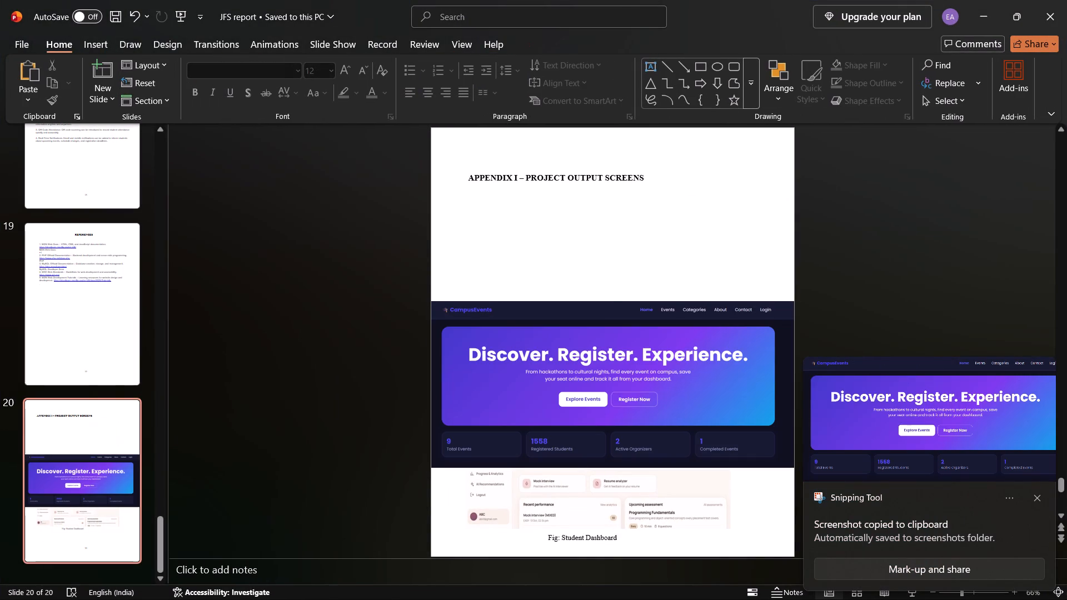
pyautogui.click(613, 345)
pyautogui.moveTo(613, 345); pyautogui.dragTo(607, 233)
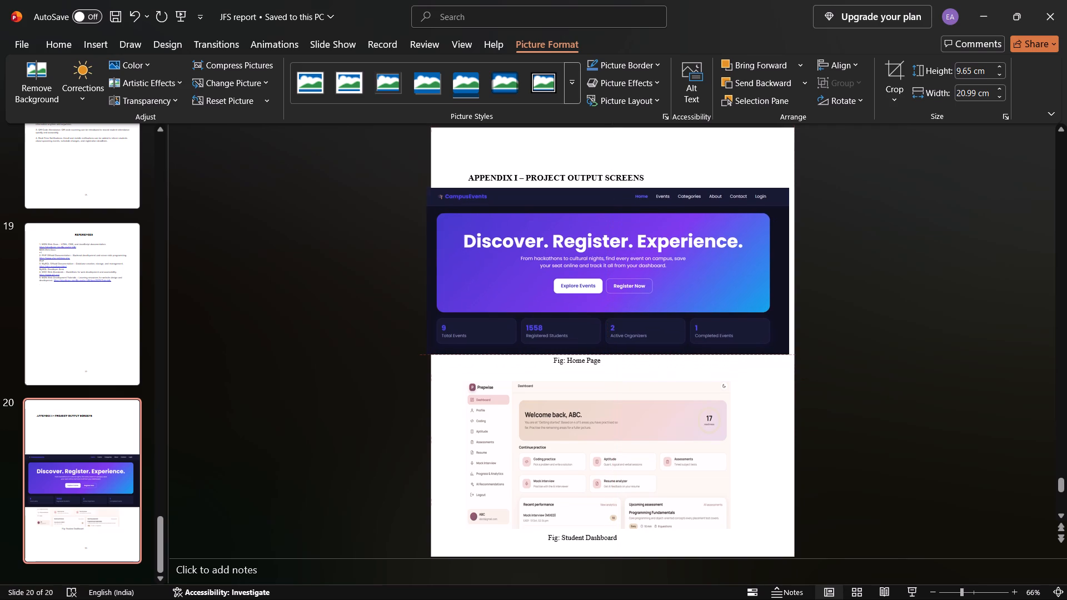
pyautogui.moveTo(607, 233); pyautogui.dragTo(607, 233)
pyautogui.moveTo(607, 233); pyautogui.dragTo(609, 233)
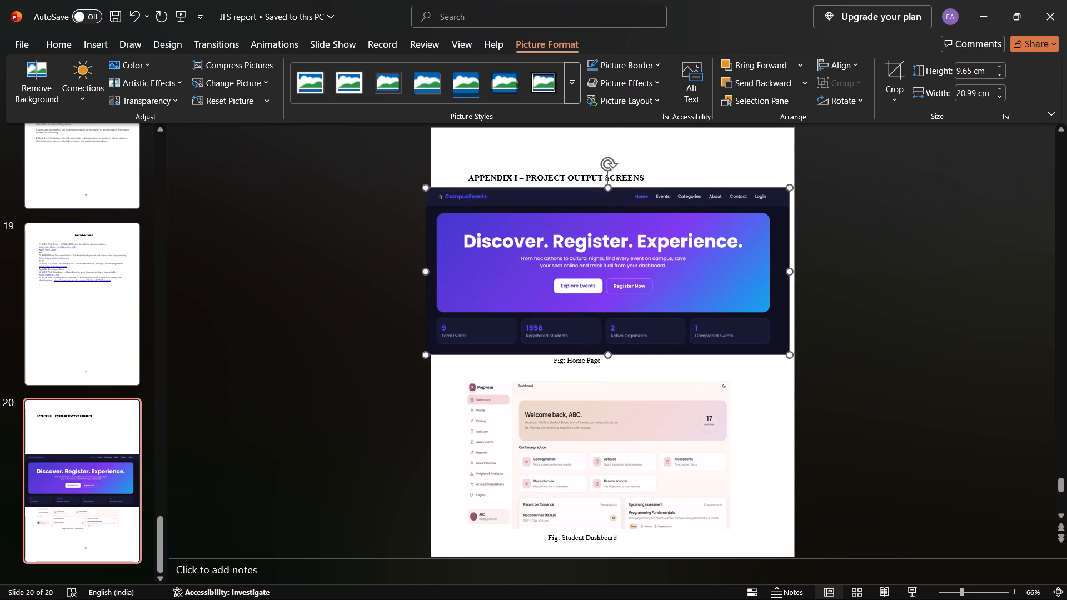
# Narrow the CampusEvents home page picture on slide 20 by moving its left edge inward.
pyautogui.moveTo(426, 269); pyautogui.dragTo(454, 274)
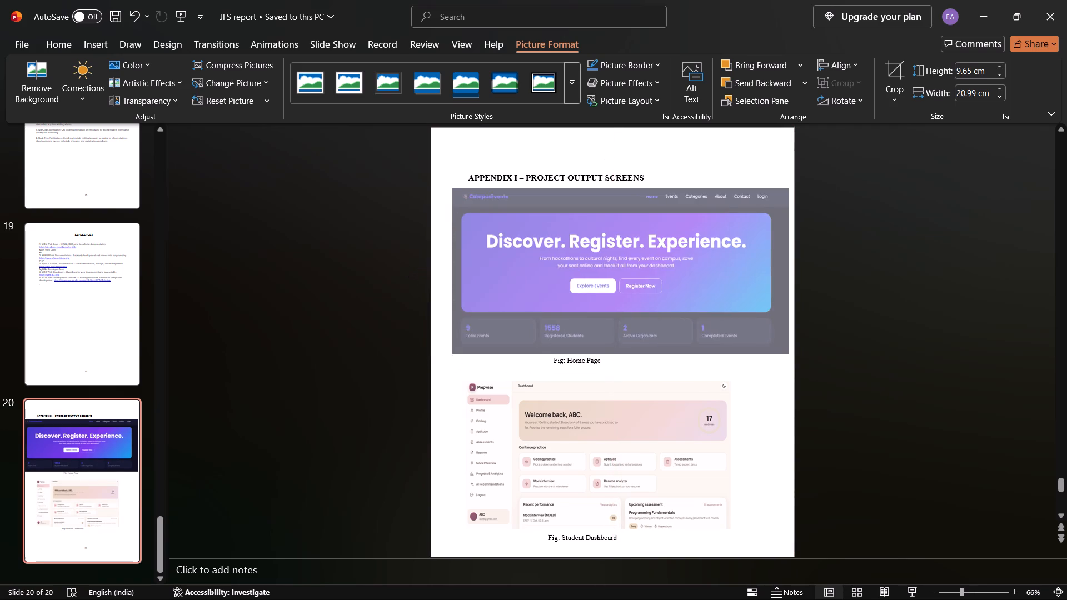
# Resize the CampusEvents home page picture to about 17.36 cm wide and 9.25 cm high, clear of its caption.
pyautogui.moveTo(454, 274); pyautogui.dragTo(457, 275)
pyautogui.moveTo(790, 273); pyautogui.dragTo(754, 276)
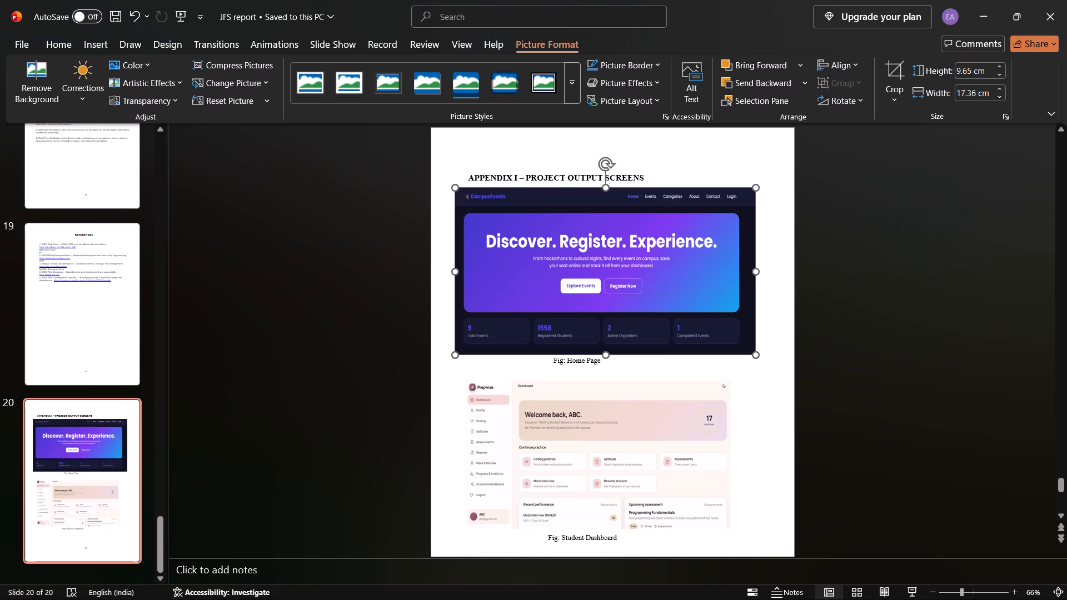
pyautogui.moveTo(604, 352); pyautogui.dragTo(602, 347)
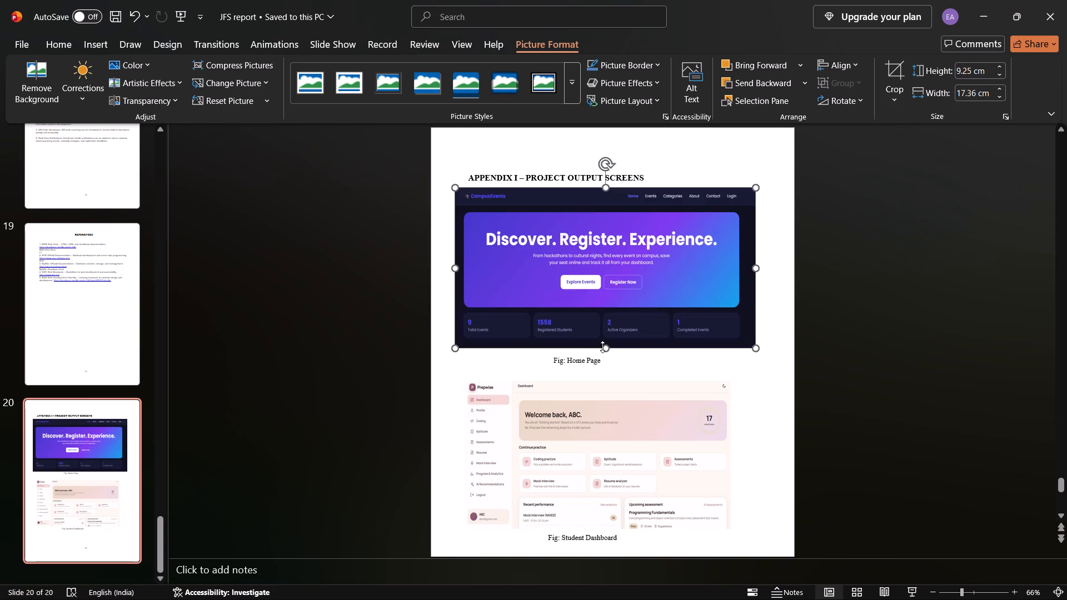
# Move the "APPENDIX I – PROJECT OUTPUT SCREENS" heading slightly up to leave a gap above the home page picture.
pyautogui.click(556, 177)
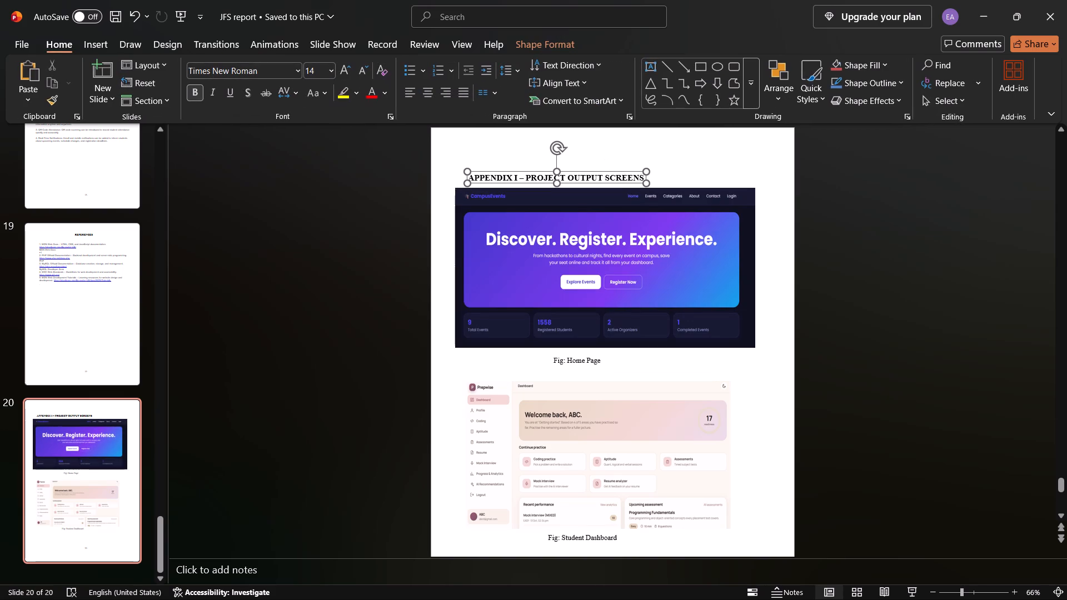
pyautogui.moveTo(575, 168); pyautogui.dragTo(574, 158)
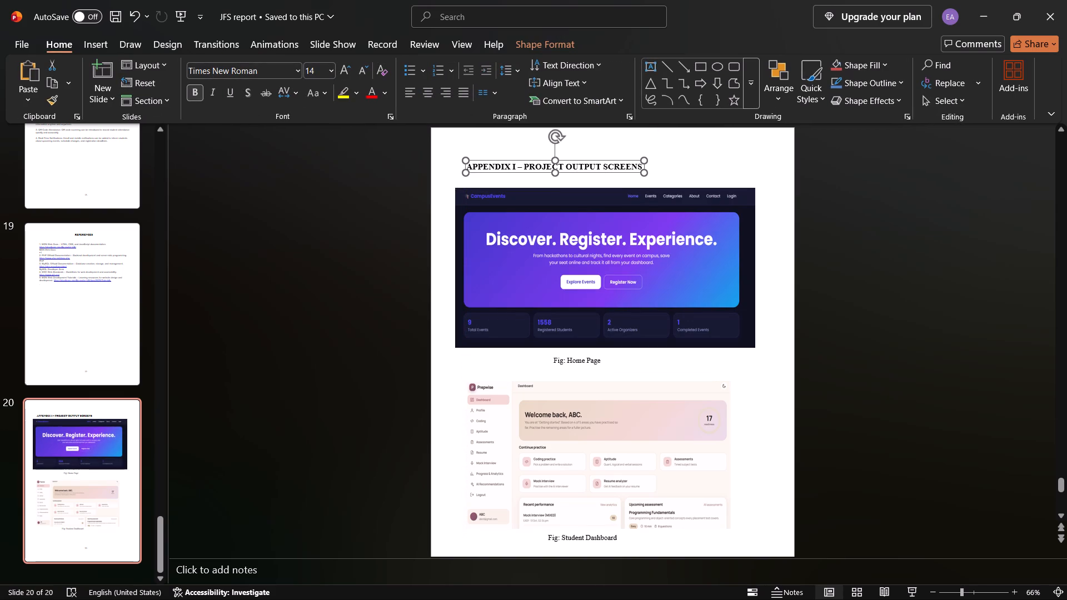
# Select the old Prepwise picture above the "Fig: Student Dashboard" caption on slide 20.
pyautogui.click(607, 263)
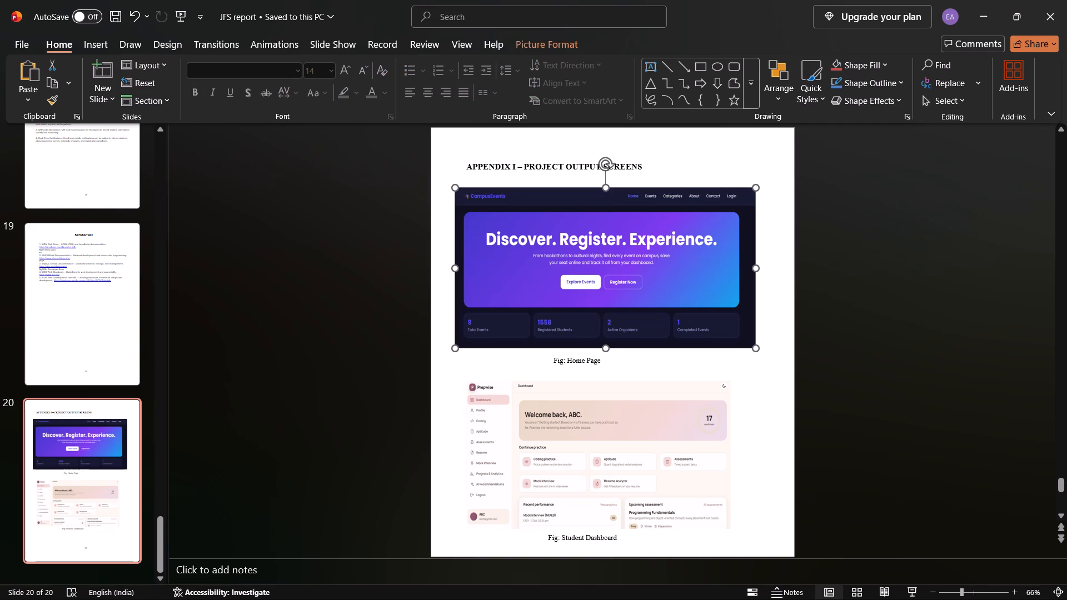
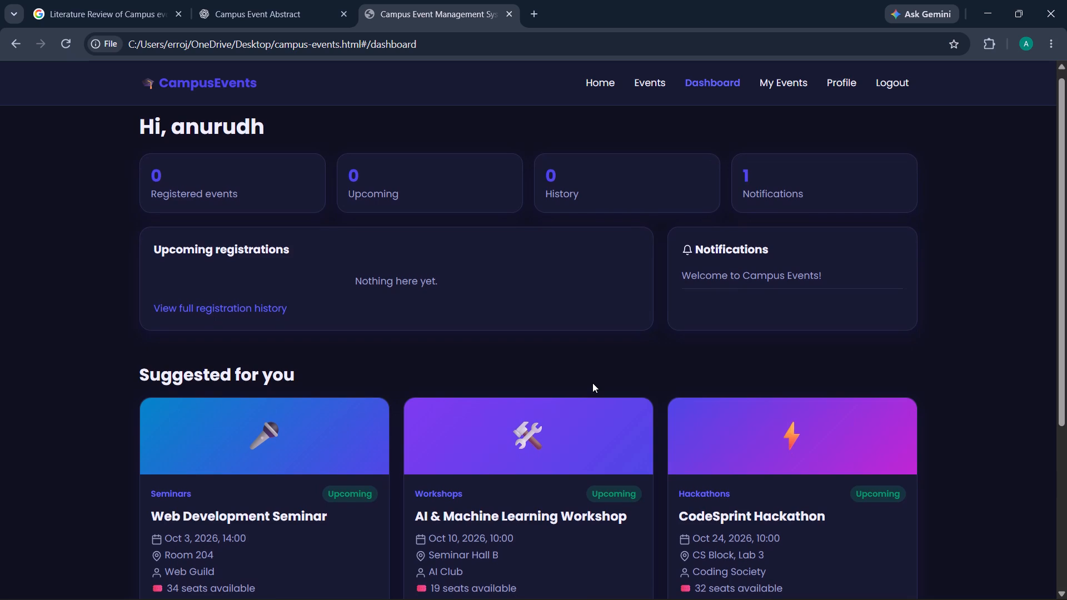
# Capture the CampusEvents dashboard from the greeting to the suggested event cards and put it in place of slide 20's CampusEvents home page picture.
pyautogui.scroll(4, 592, 383)
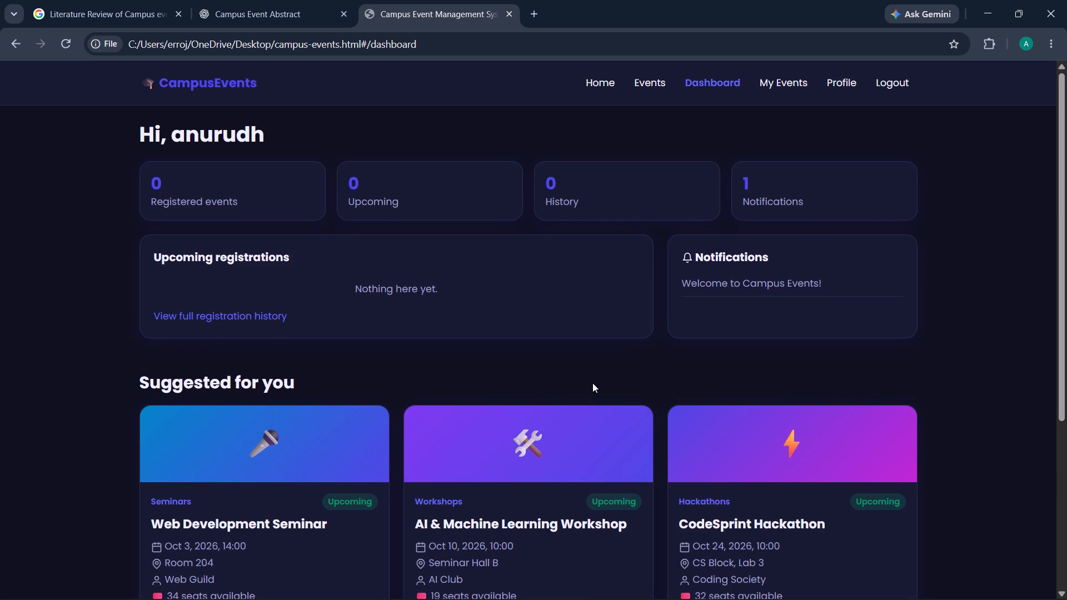
pyautogui.scroll(-2, 592, 383)
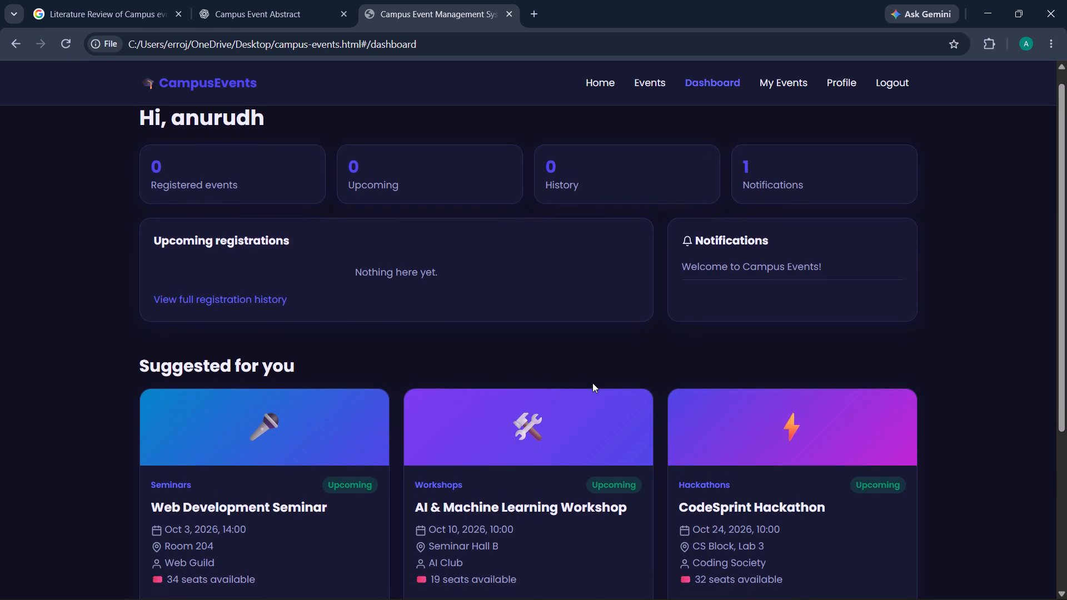
pyautogui.scroll(-1, 592, 383)
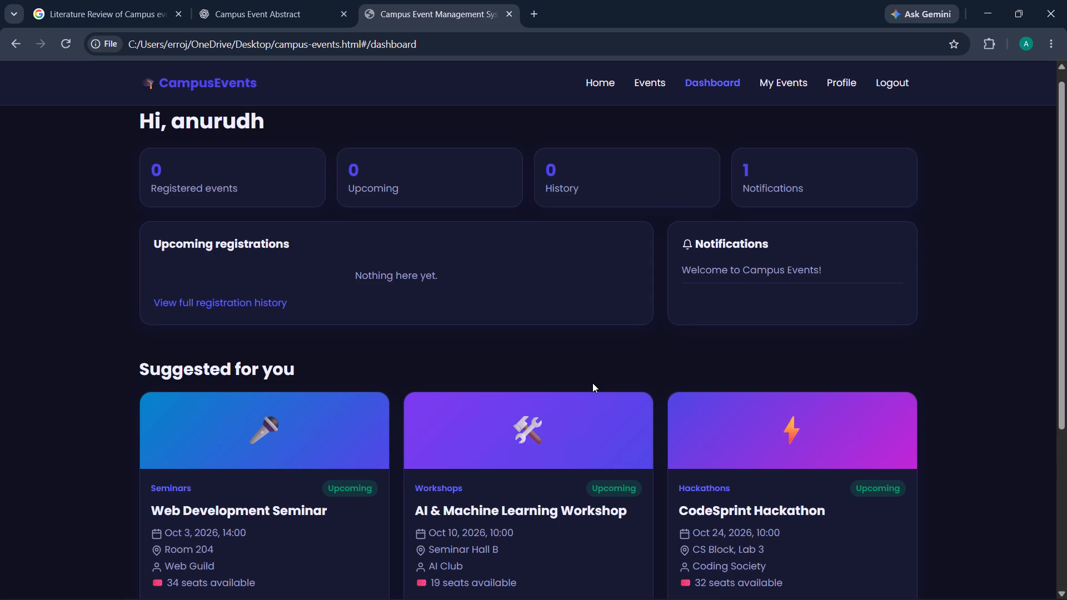
pyautogui.press('Print')
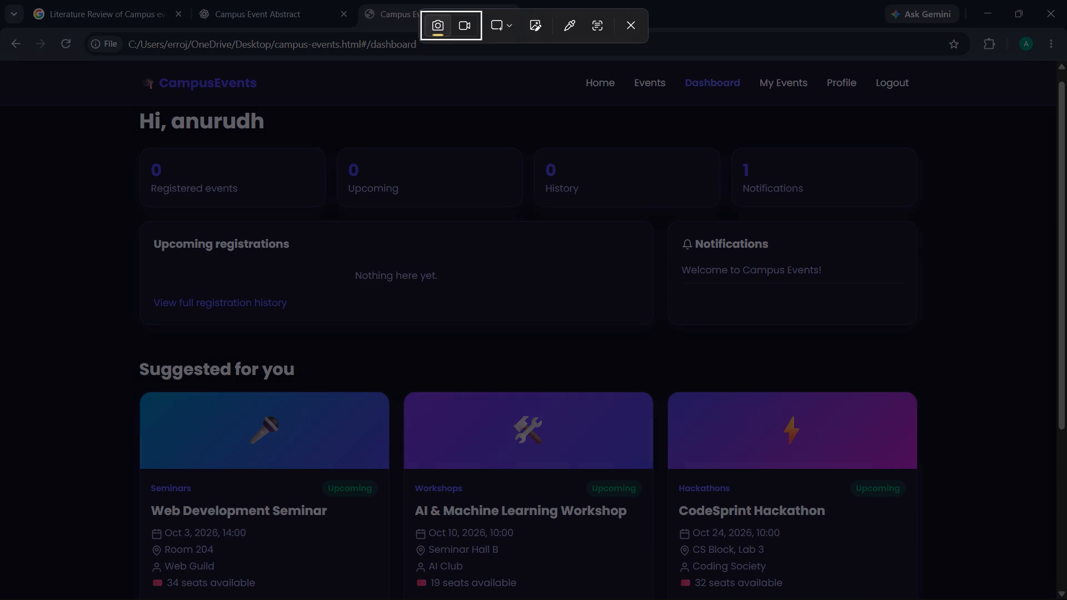
pyautogui.click(128, 101)
pyautogui.moveTo(123, 95); pyautogui.dragTo(421, 246)
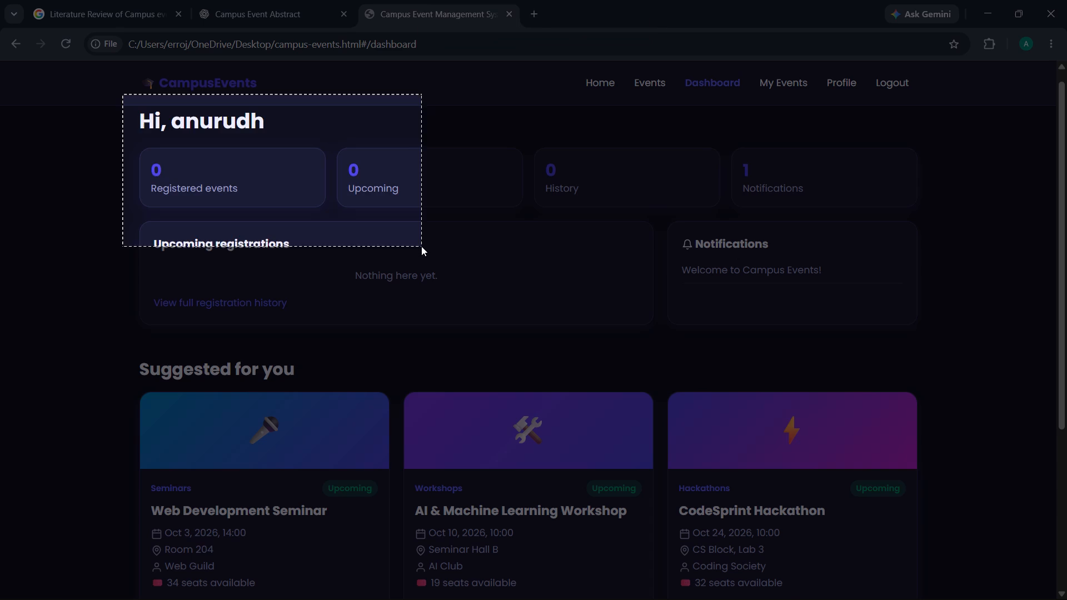
pyautogui.moveTo(421, 246); pyautogui.dragTo(938, 599)
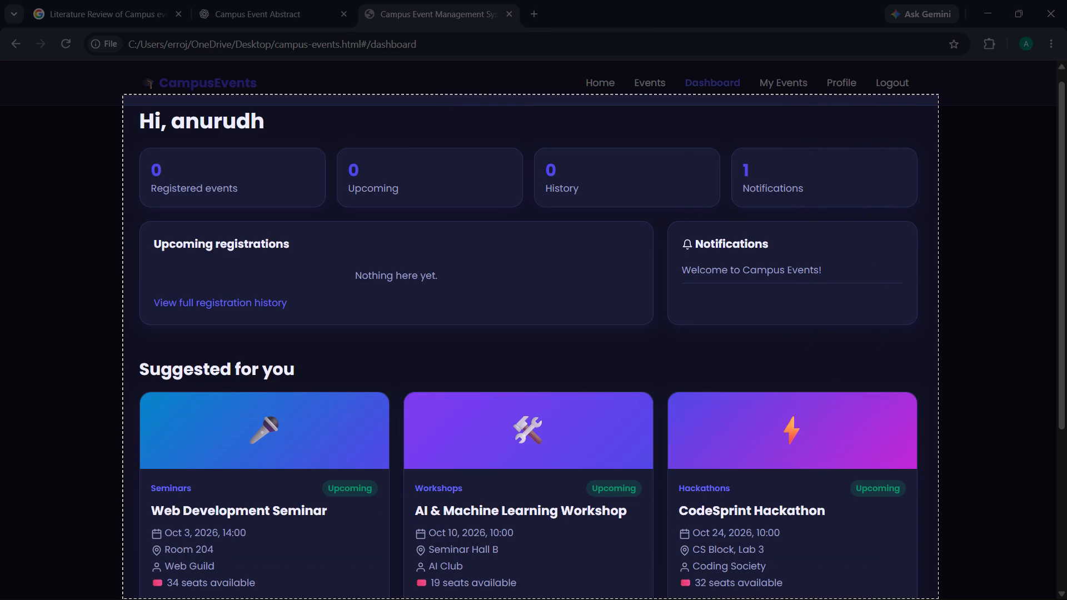
pyautogui.moveTo(938, 599); pyautogui.dragTo(929, 599)
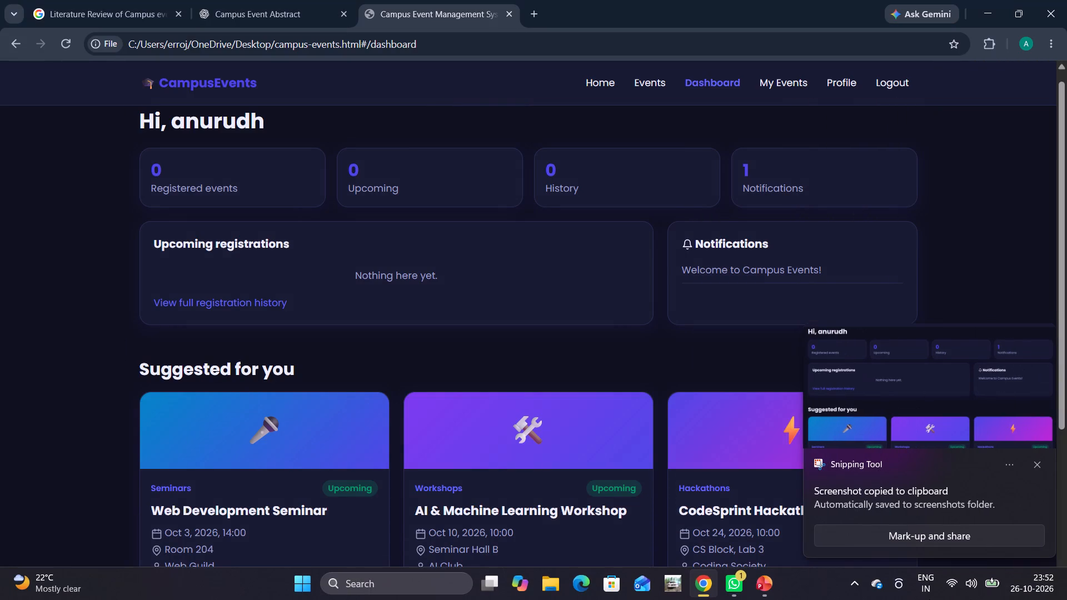
pyautogui.hotkey('ctrl', 'c')
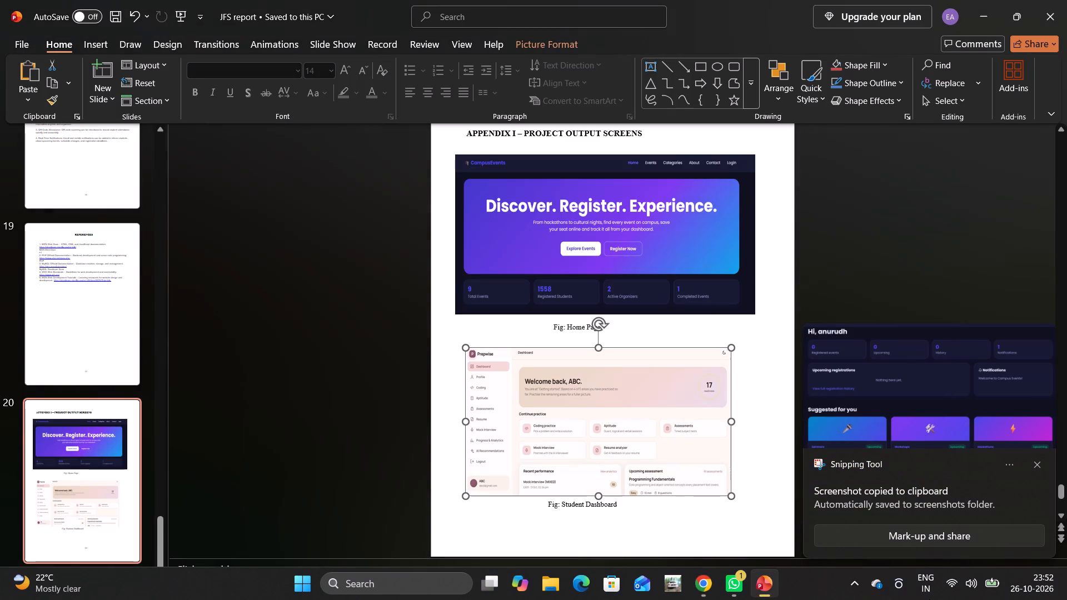
pyautogui.click(630, 227)
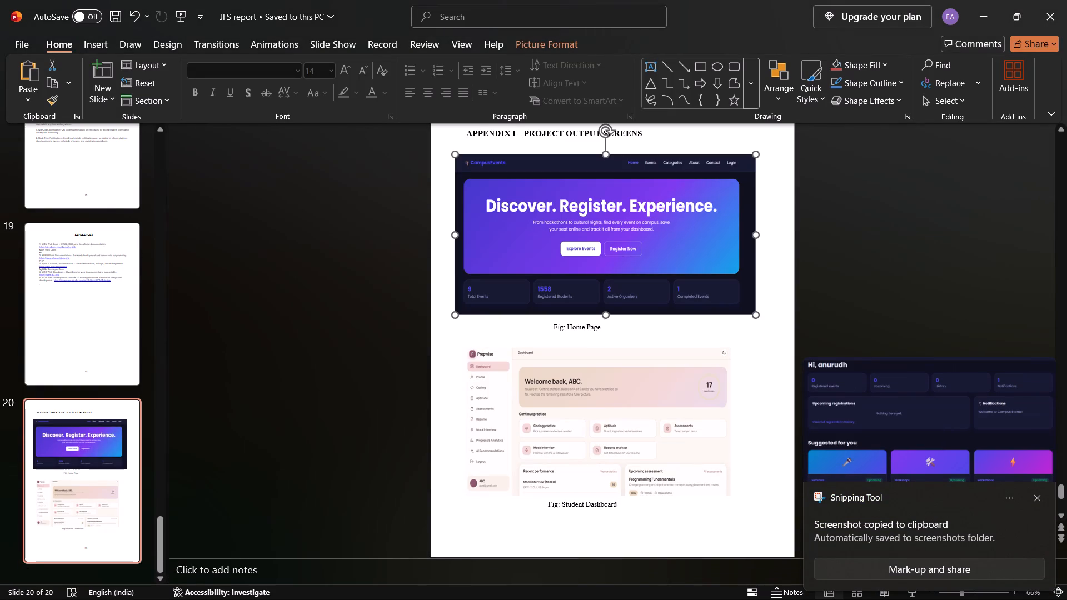
pyautogui.press('Delete')
pyautogui.hotkey('ctrl', 'v')
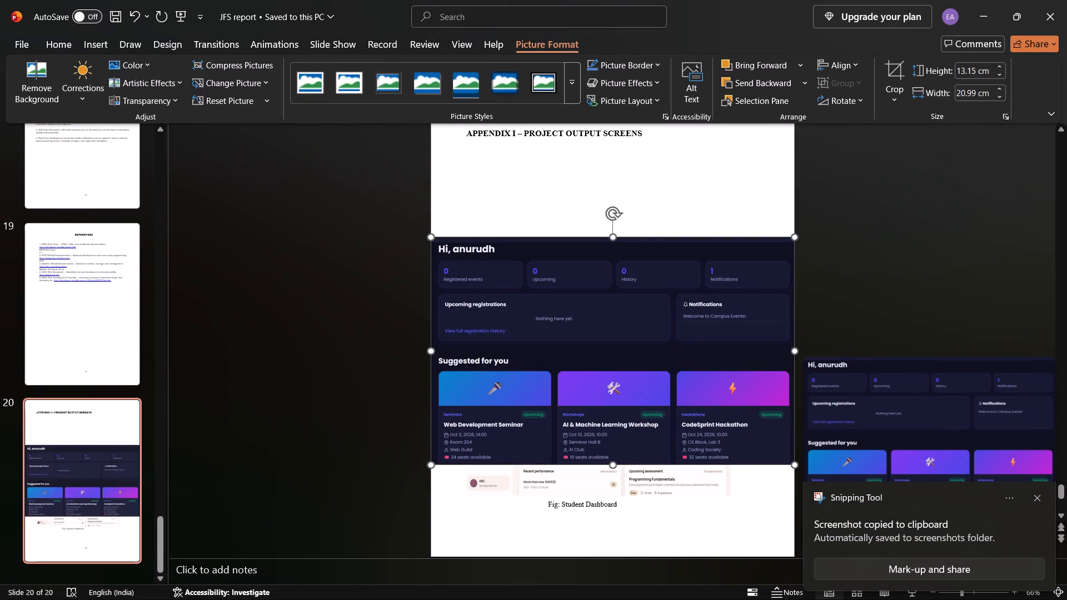
# Resize the dashboard picture to about 16.54 cm wide and 9.54 cm high, and place it between the appendix heading and the "Fig: Home Page" caption.
pyautogui.moveTo(612, 464); pyautogui.dragTo(600, 403)
pyautogui.moveTo(429, 319); pyautogui.dragTo(473, 319)
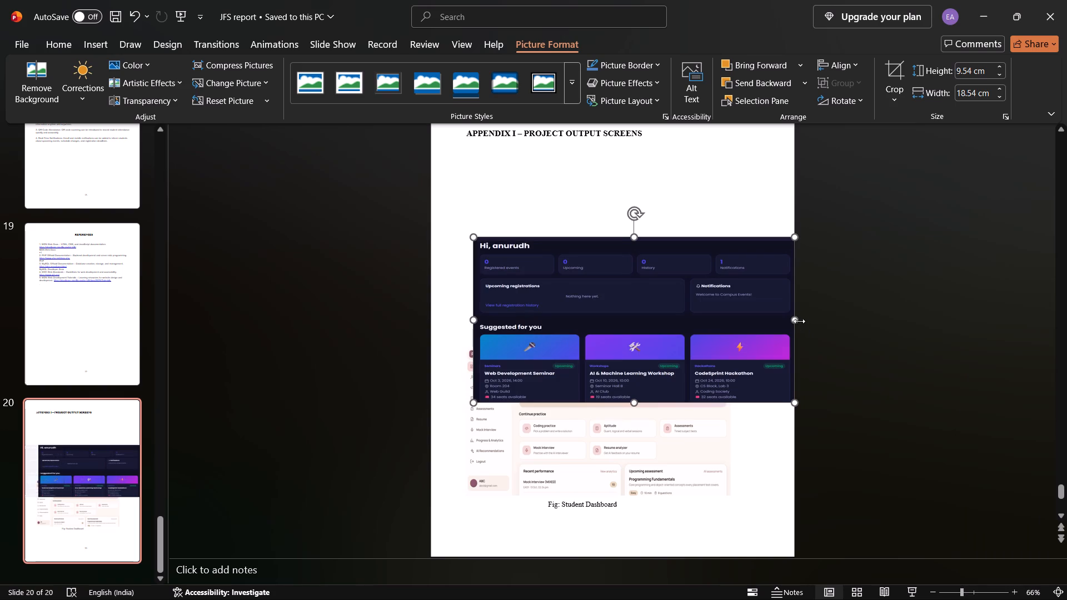
pyautogui.moveTo(796, 319); pyautogui.dragTo(757, 319)
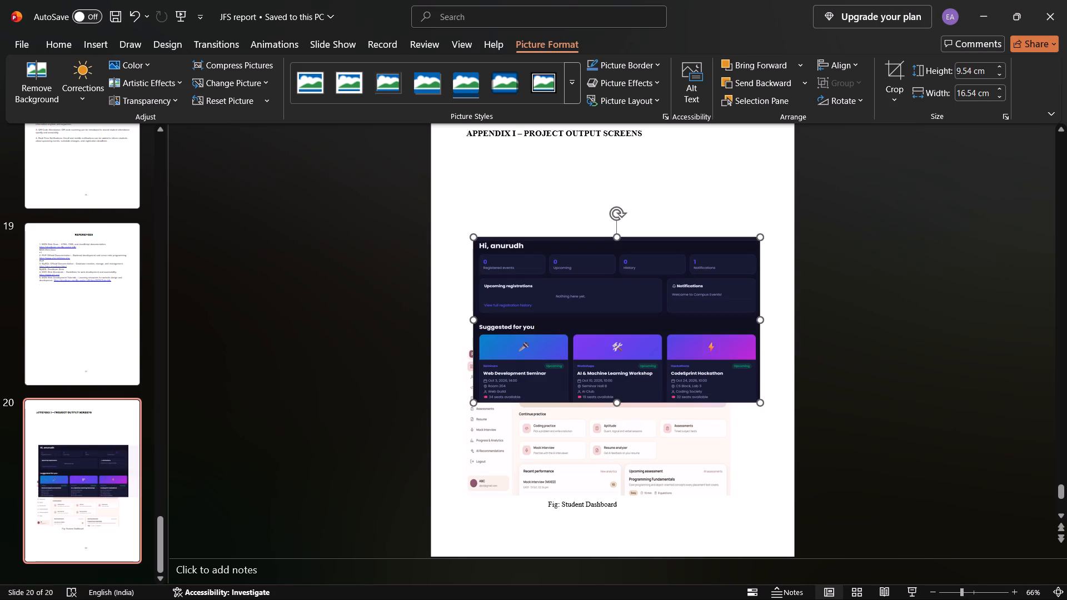
pyautogui.moveTo(668, 296); pyautogui.dragTo(646, 209)
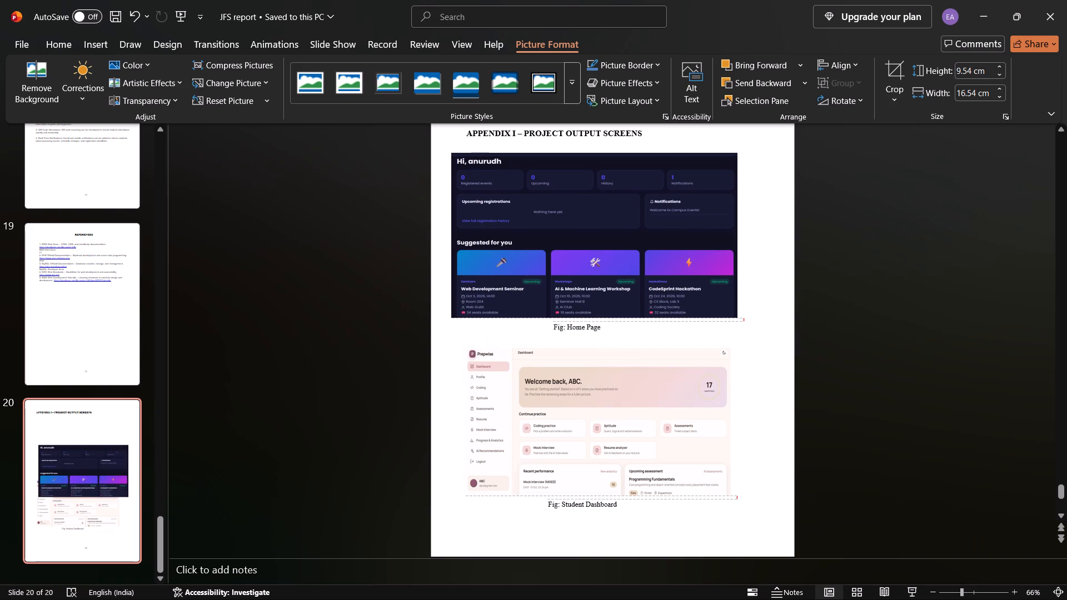
pyautogui.moveTo(646, 209); pyautogui.dragTo(648, 206)
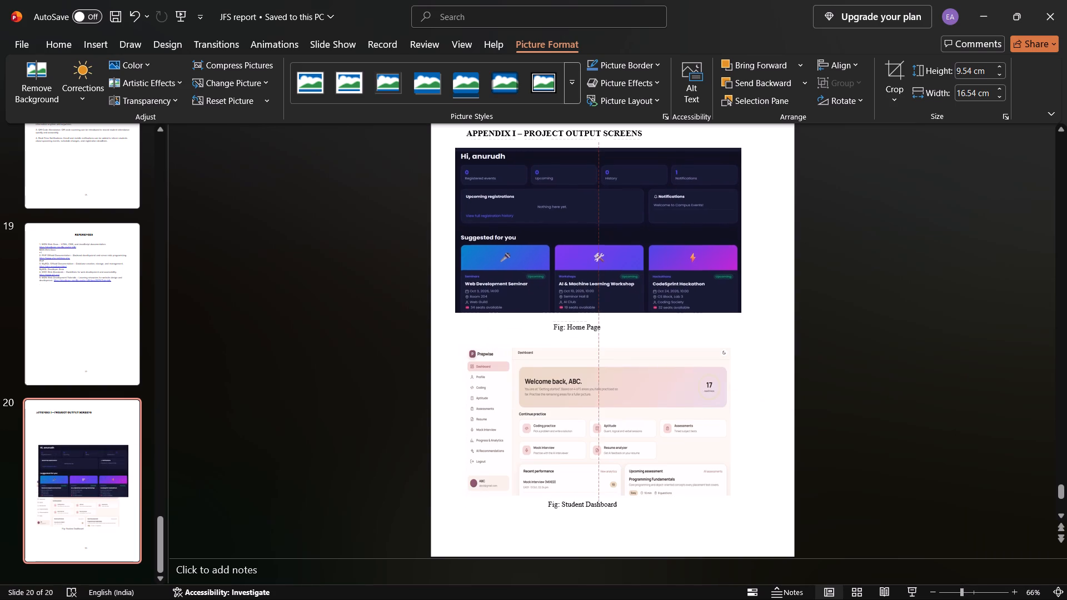
pyautogui.moveTo(648, 206); pyautogui.dragTo(646, 206)
pyautogui.moveTo(652, 211); pyautogui.dragTo(661, 211)
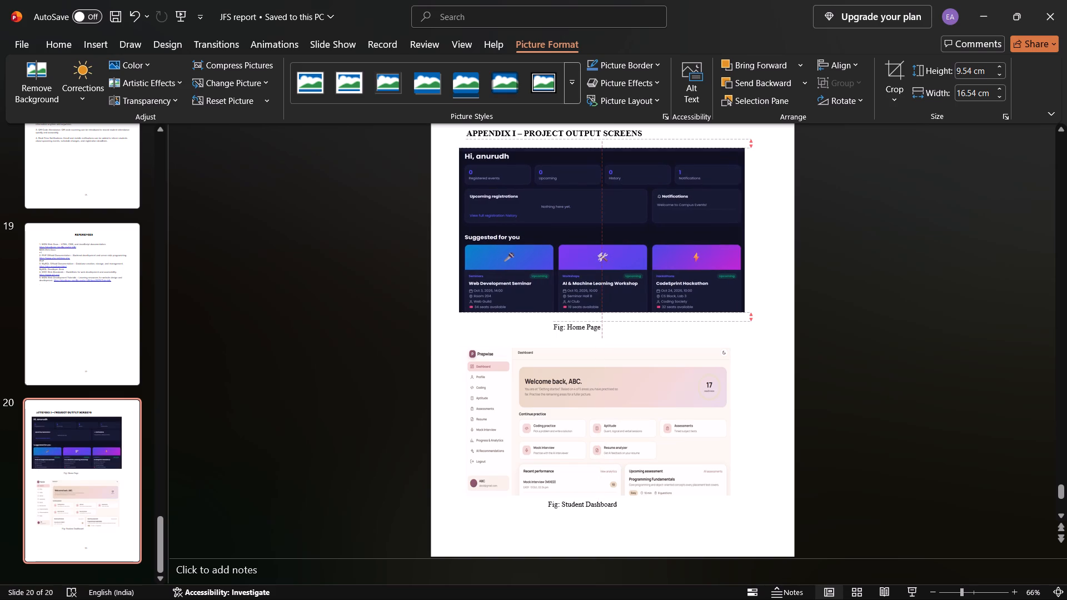
pyautogui.moveTo(661, 211); pyautogui.dragTo(664, 211)
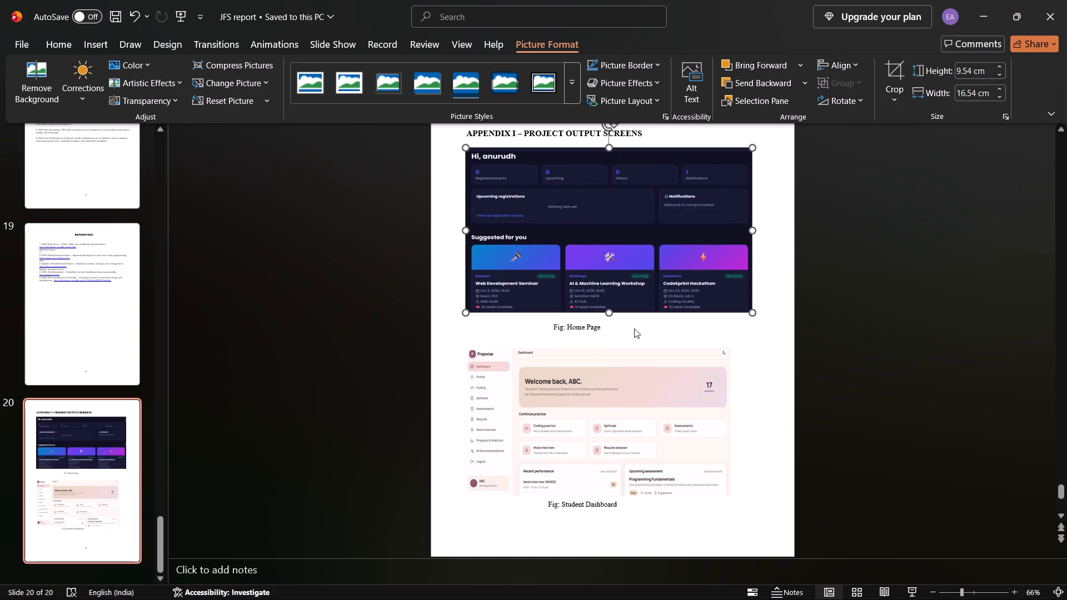
# Select the old Prepwise picture above the "Fig: Student Dashboard" caption on slide 20.
pyautogui.click(622, 385)
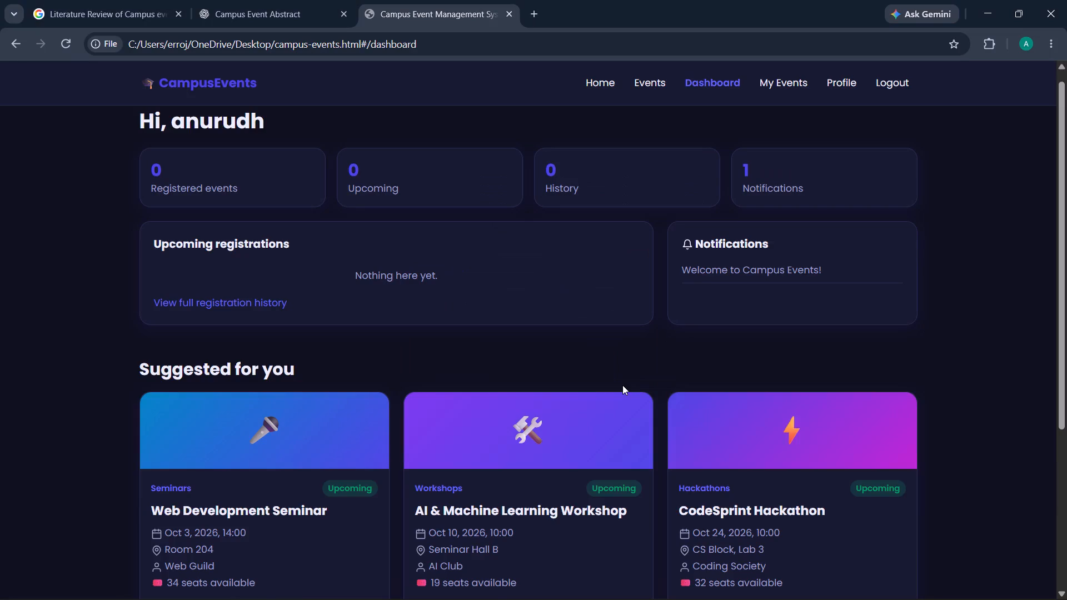
# Examine the CampusEvents dashboard's suggested events and the Web Development Seminar registration form.
pyautogui.scroll(-3, 483, 321)
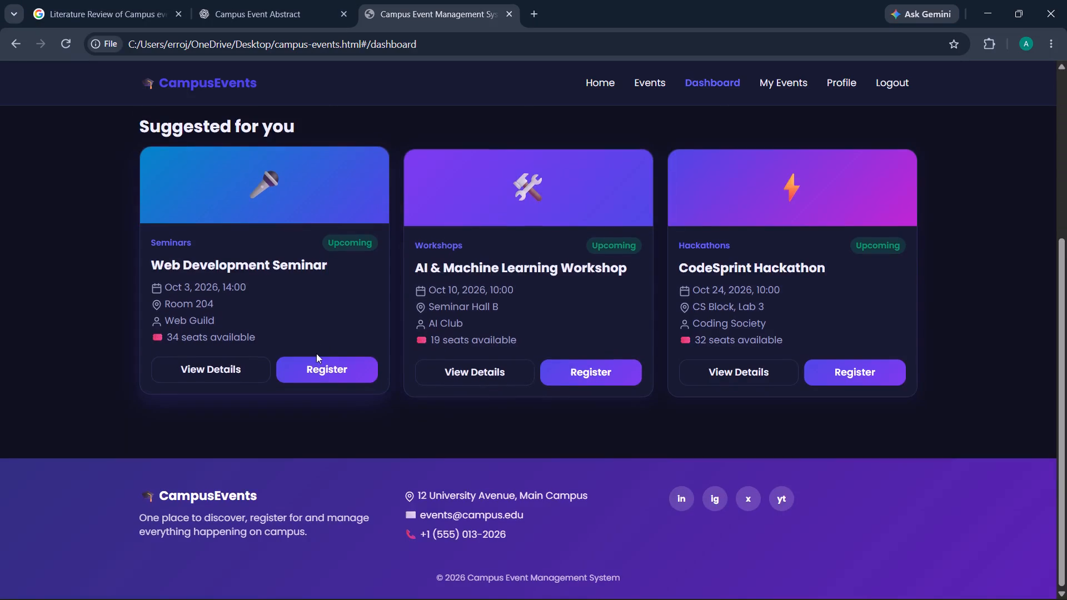
pyautogui.click(320, 362)
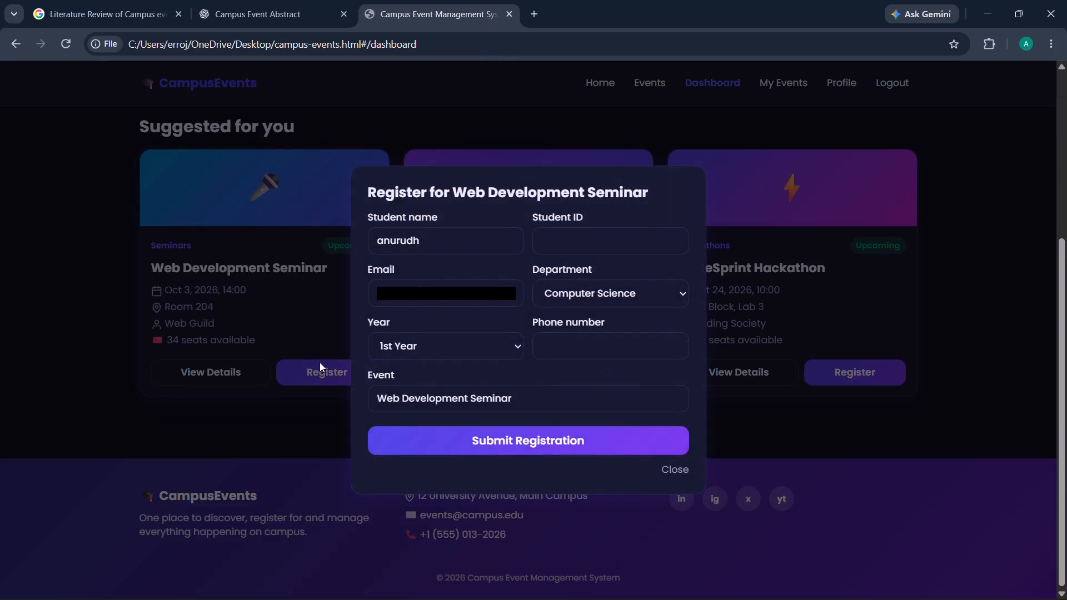
pyautogui.click(320, 362)
pyautogui.scroll(3, 320, 362)
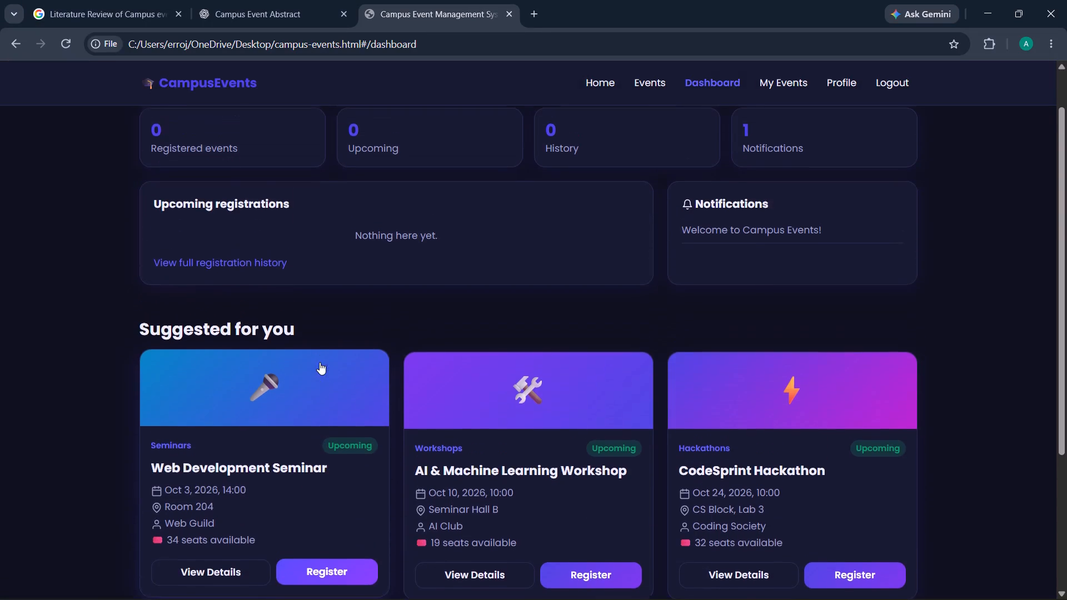
pyautogui.scroll(5, 320, 362)
pyautogui.scroll(-3, 320, 362)
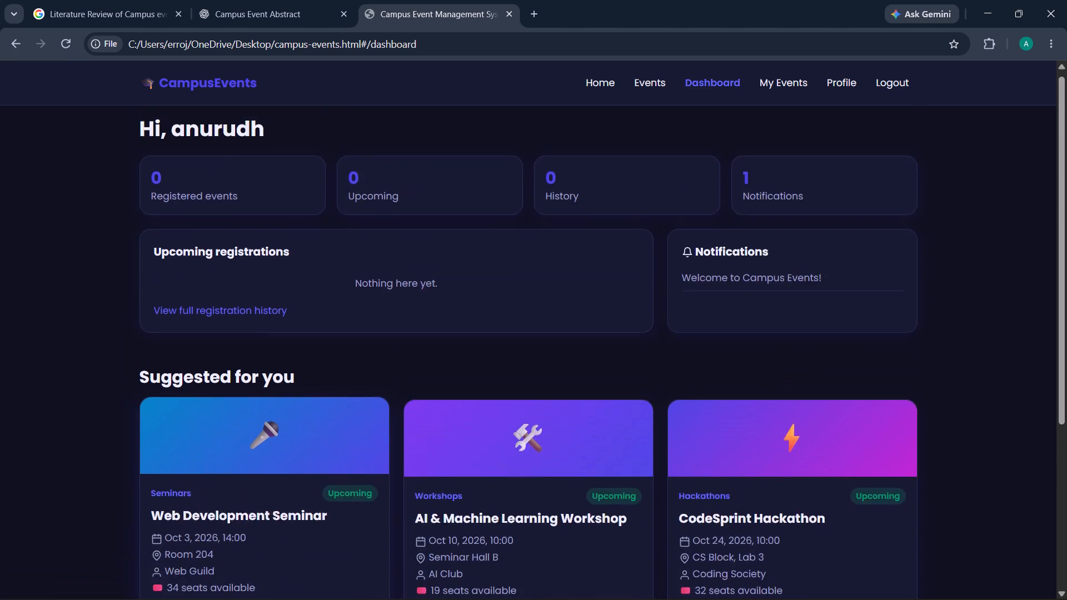
pyautogui.scroll(-1, 320, 362)
pyautogui.scroll(4, 320, 362)
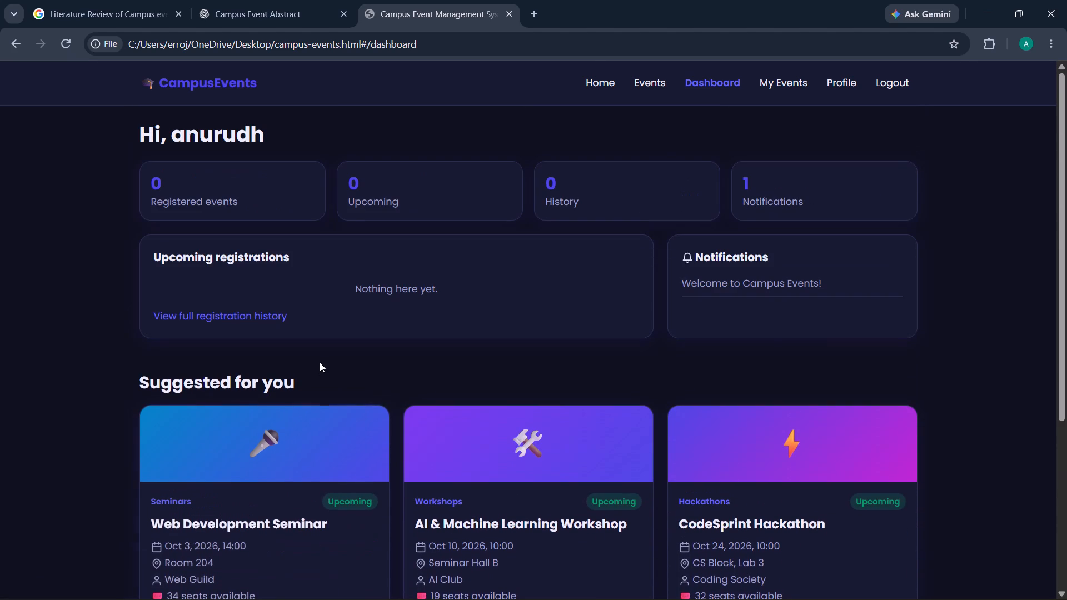
# Capture the CampusEvents Events page at 80% zoom, from the "Campus events" heading through the second row of event cards.
pyautogui.click(650, 85)
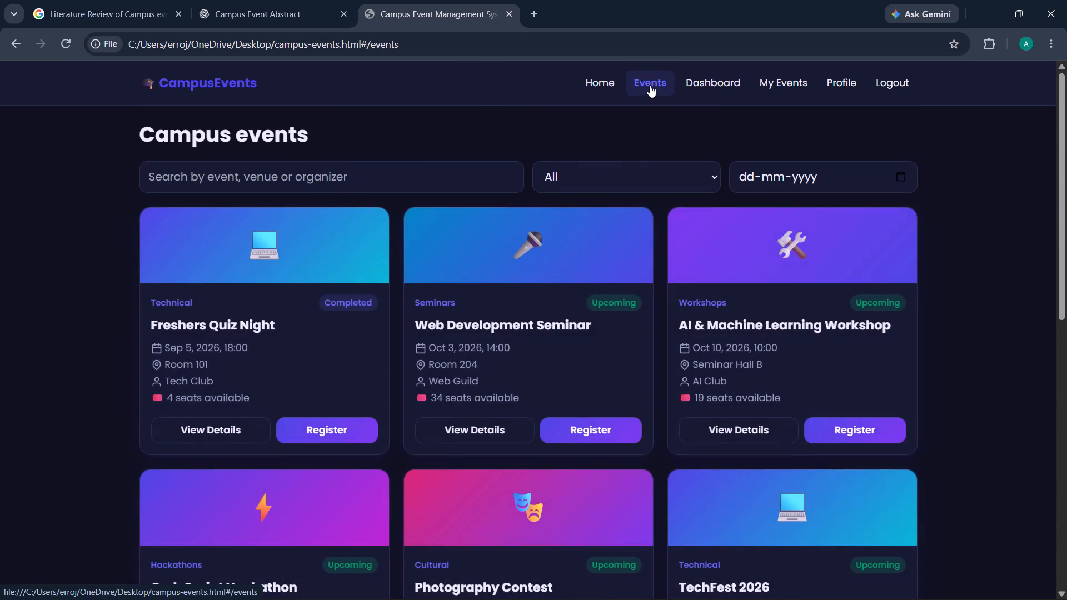
pyautogui.scroll(-4, 417, 177)
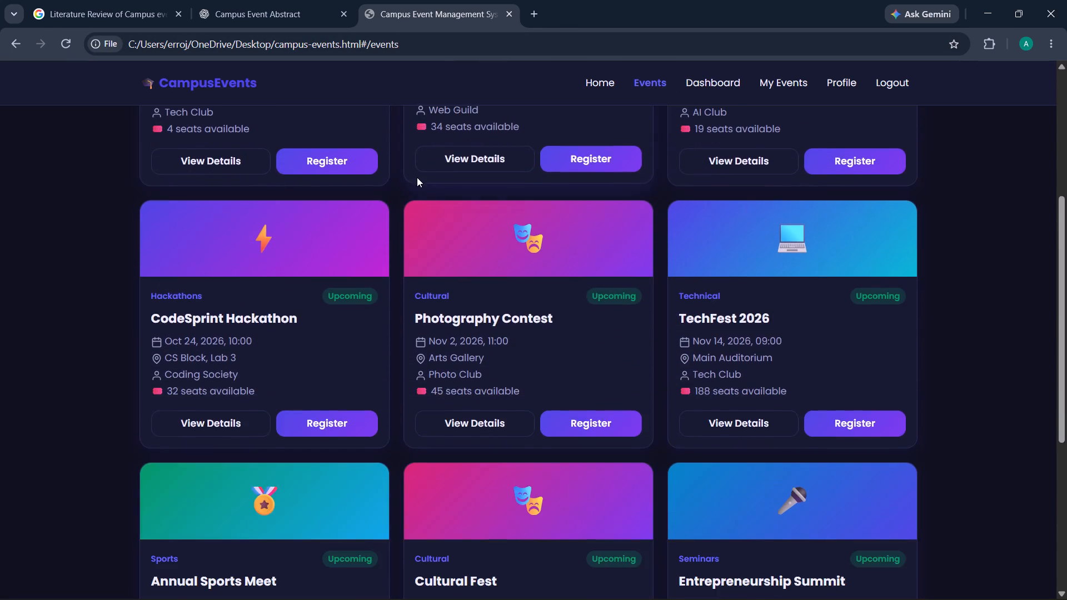
pyautogui.scroll(-4, 417, 177)
pyautogui.scroll(3, 417, 177)
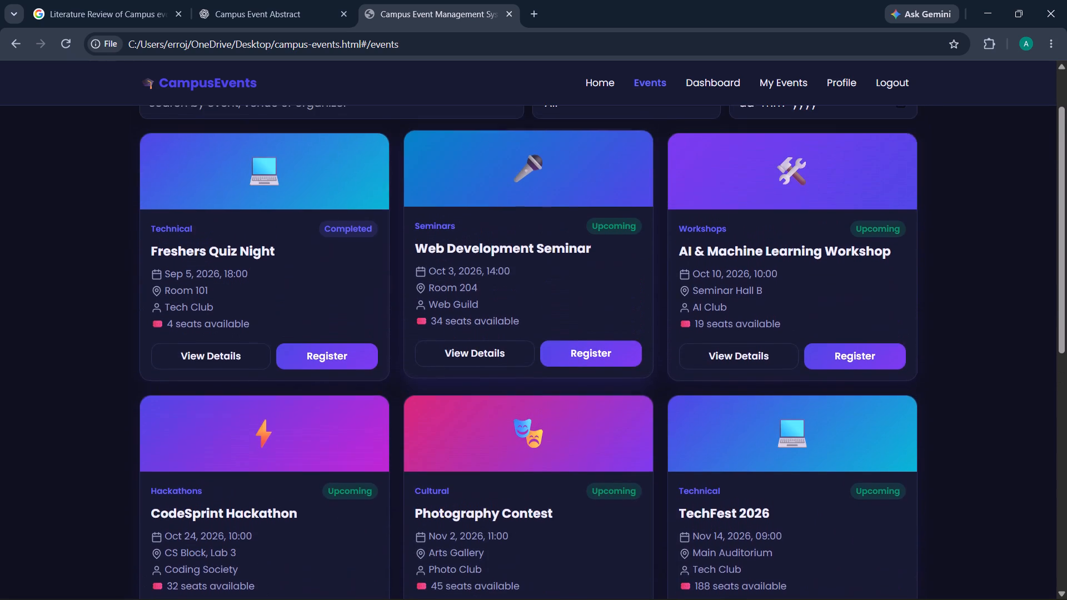
pyautogui.scroll(2, 417, 177)
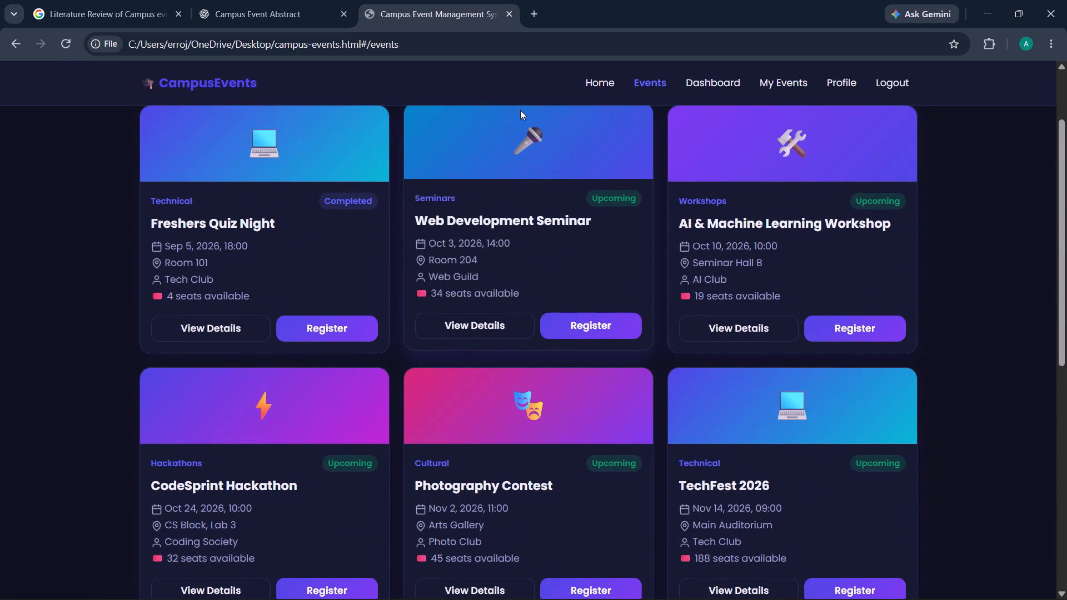
pyautogui.hotkey('ctrl', '-')
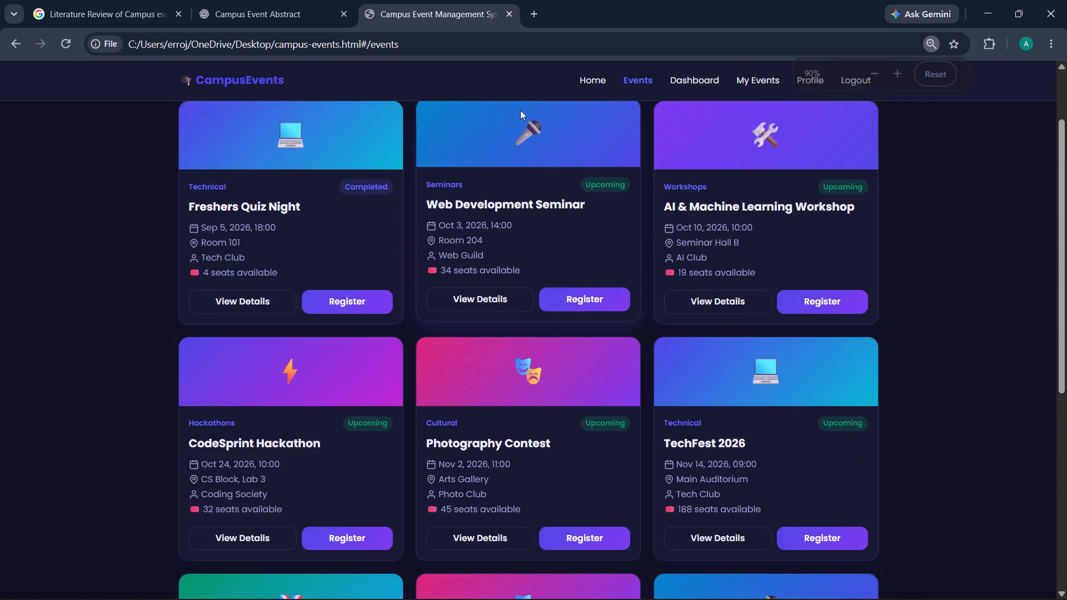
pyautogui.hotkey('ctrl', '-')
pyautogui.scroll(2, 520, 110)
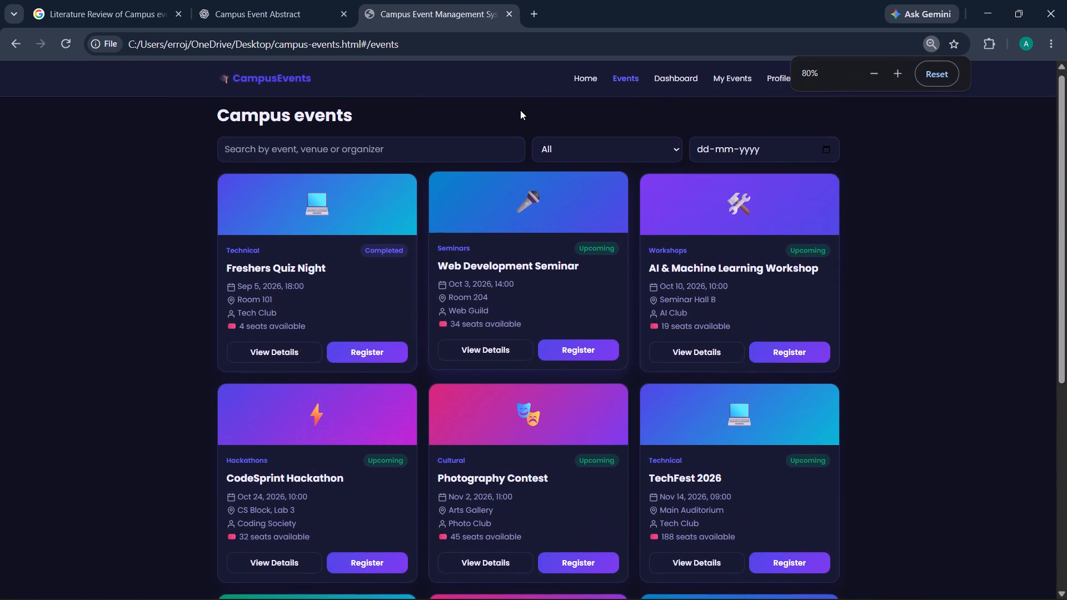
pyautogui.scroll(1, 520, 110)
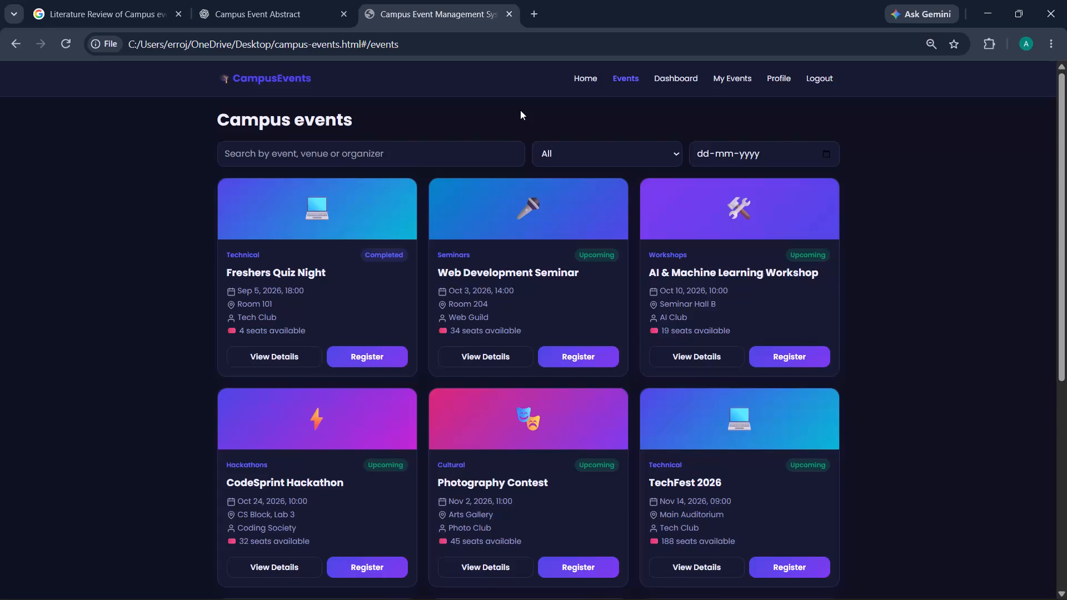
pyautogui.press('Print')
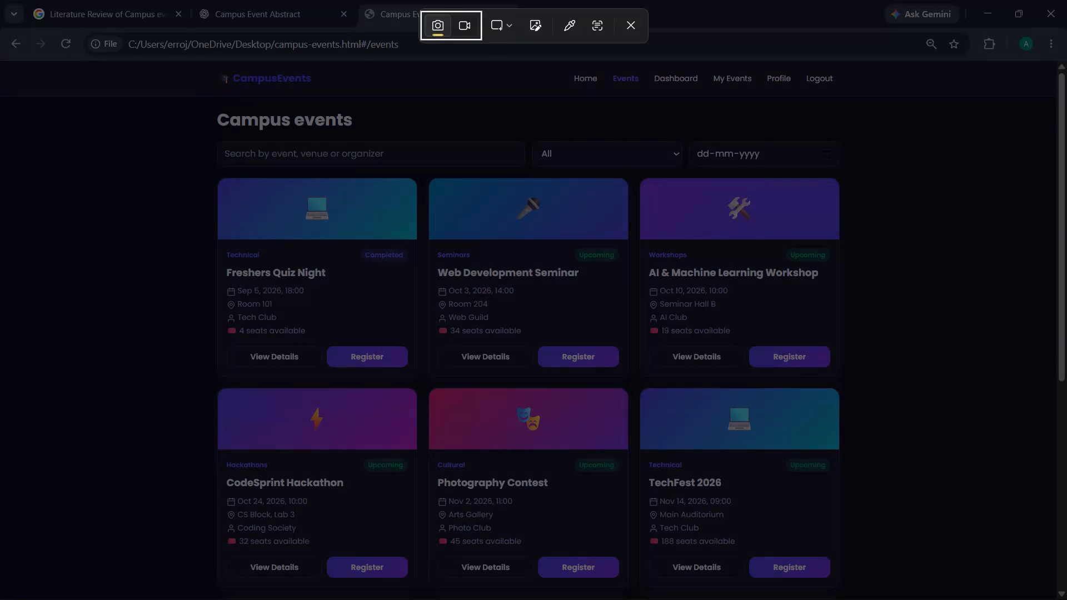
pyautogui.moveTo(217, 107); pyautogui.dragTo(610, 358)
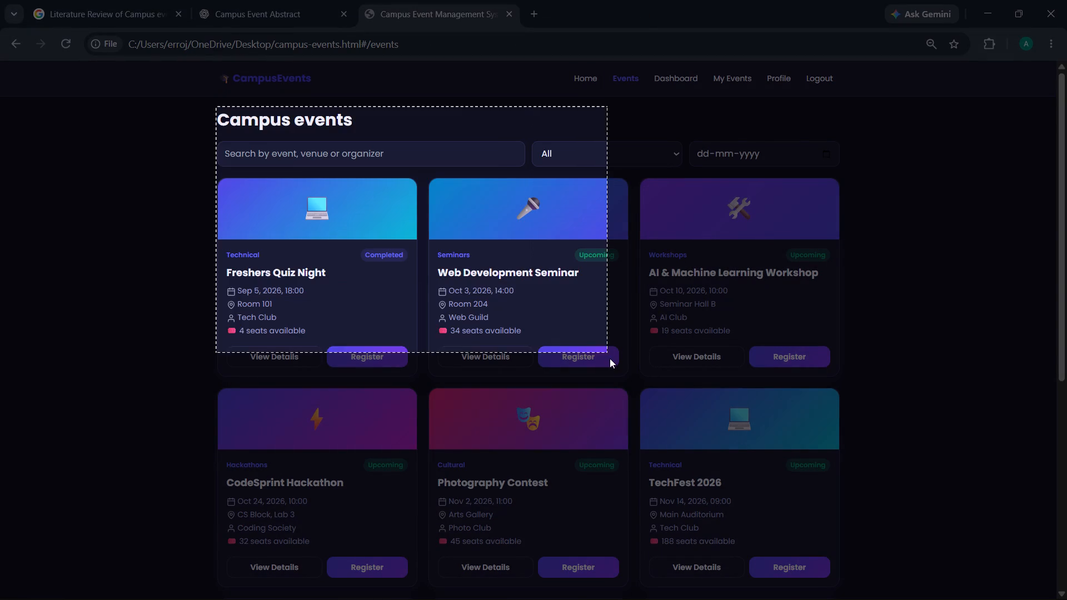
pyautogui.moveTo(610, 358); pyautogui.dragTo(860, 597)
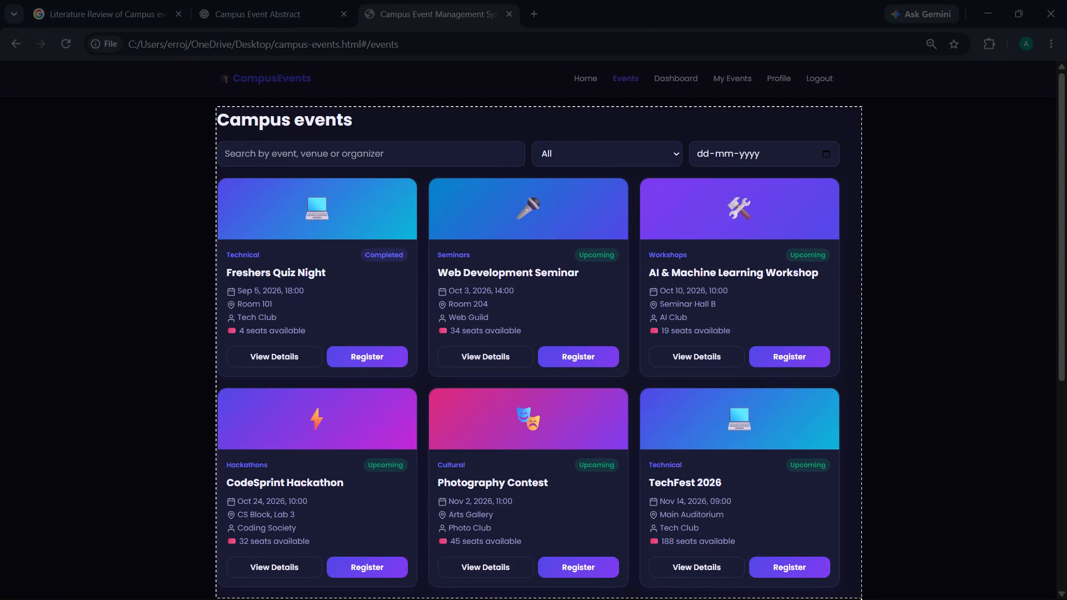
pyautogui.moveTo(860, 597); pyautogui.dragTo(845, 589)
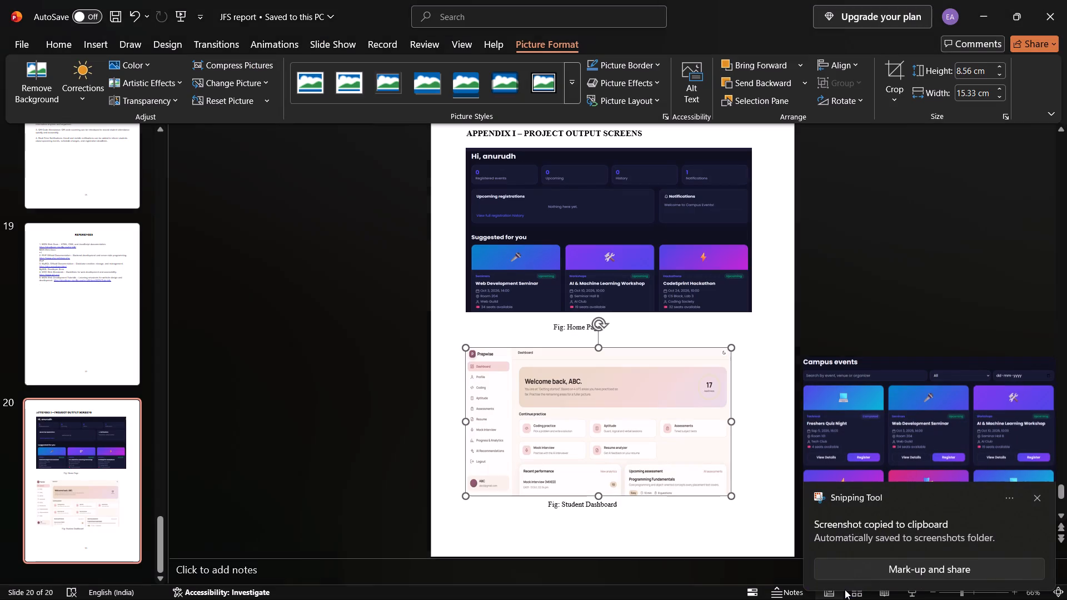
# Replace the old Prepwise picture above the "Fig: Student Dashboard" caption with the captured Campus events screenshot.
pyautogui.click(650, 460)
pyautogui.press('Delete')
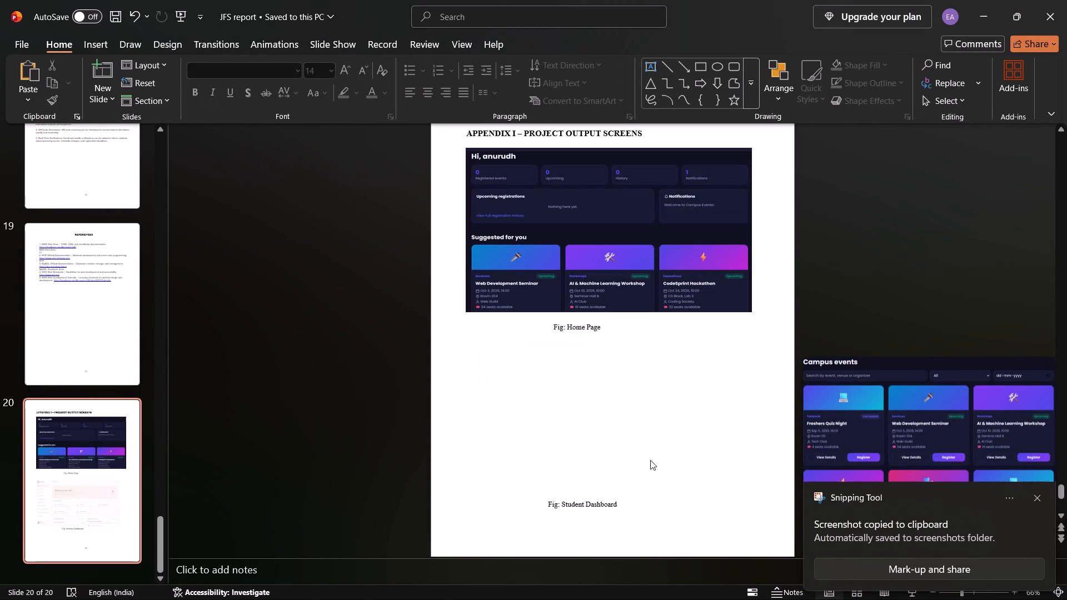
pyautogui.hotkey('ctrl', 'v')
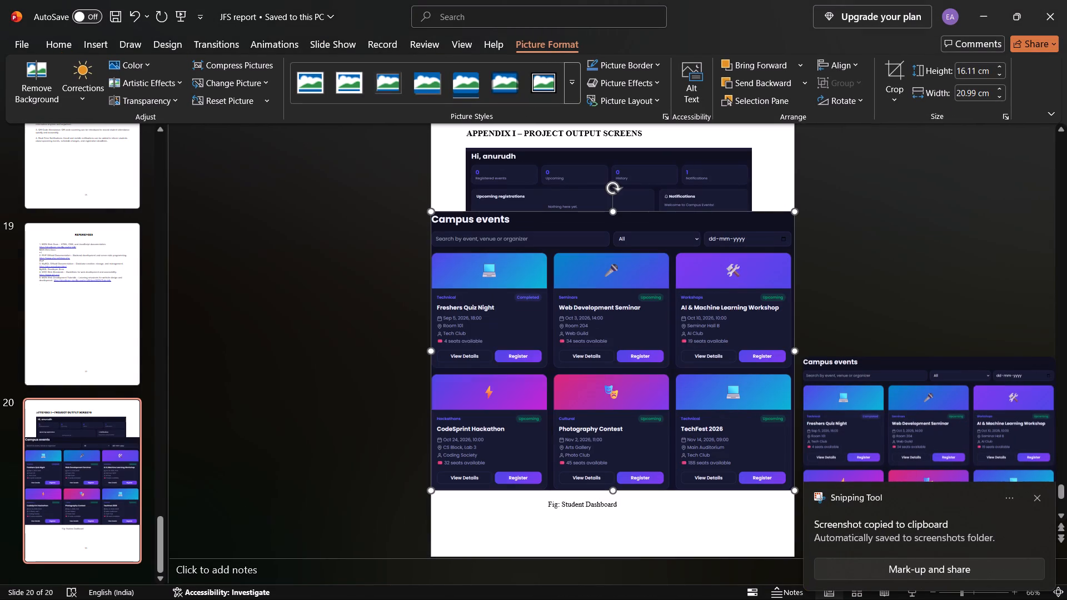
# Resize the Campus events picture to about 16.54 cm wide and 8.68 cm high, fitting it between the two figure captions.
pyautogui.moveTo(611, 211); pyautogui.dragTo(615, 276)
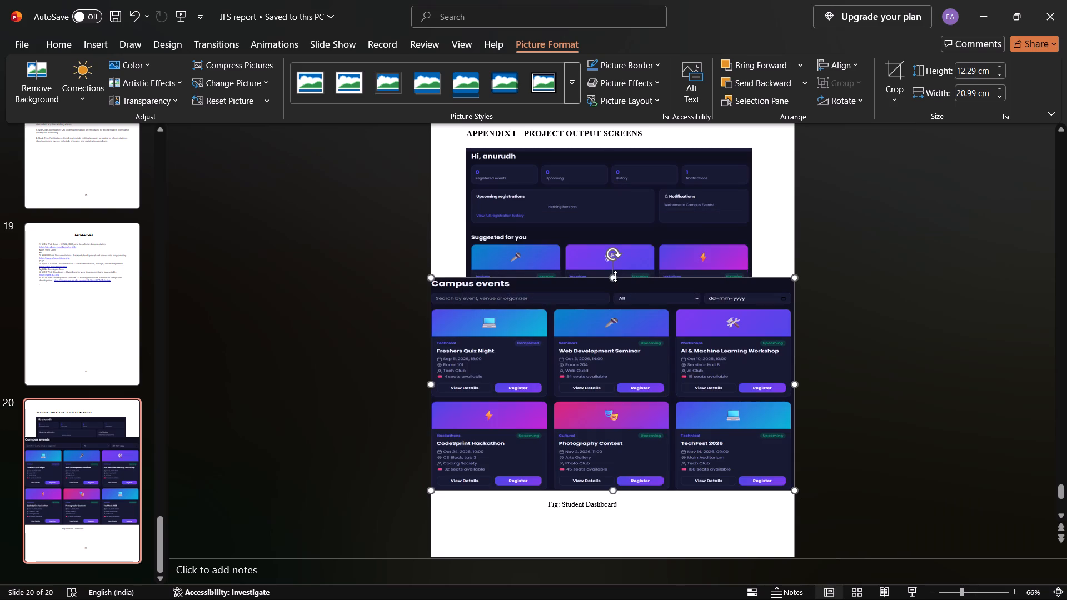
pyautogui.moveTo(793, 384); pyautogui.dragTo(719, 395)
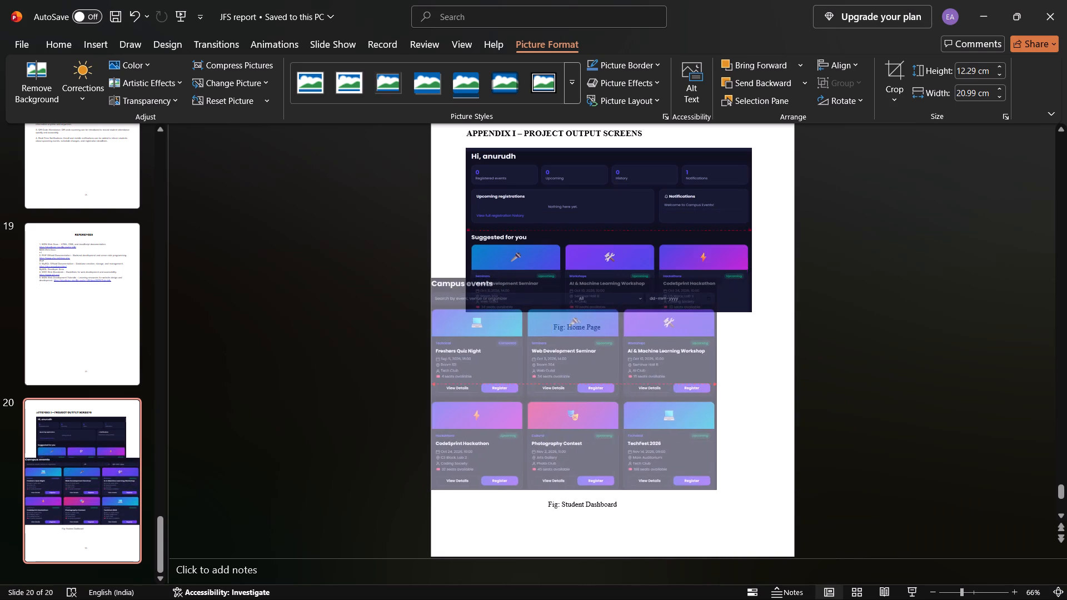
pyautogui.moveTo(719, 395); pyautogui.dragTo(718, 395)
pyautogui.moveTo(428, 383); pyautogui.dragTo(468, 393)
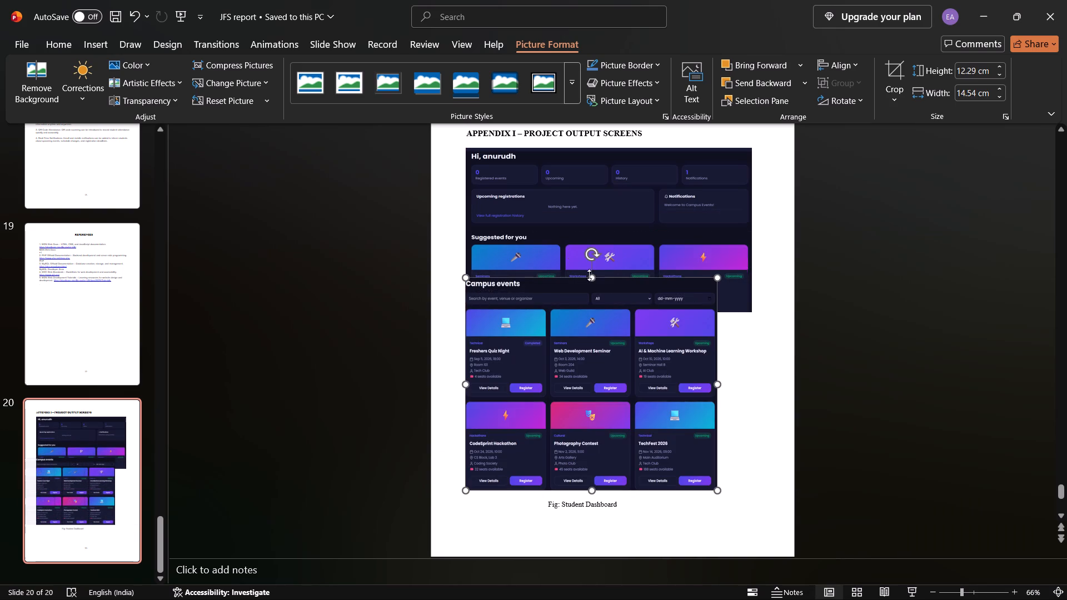
pyautogui.moveTo(590, 276); pyautogui.dragTo(606, 341)
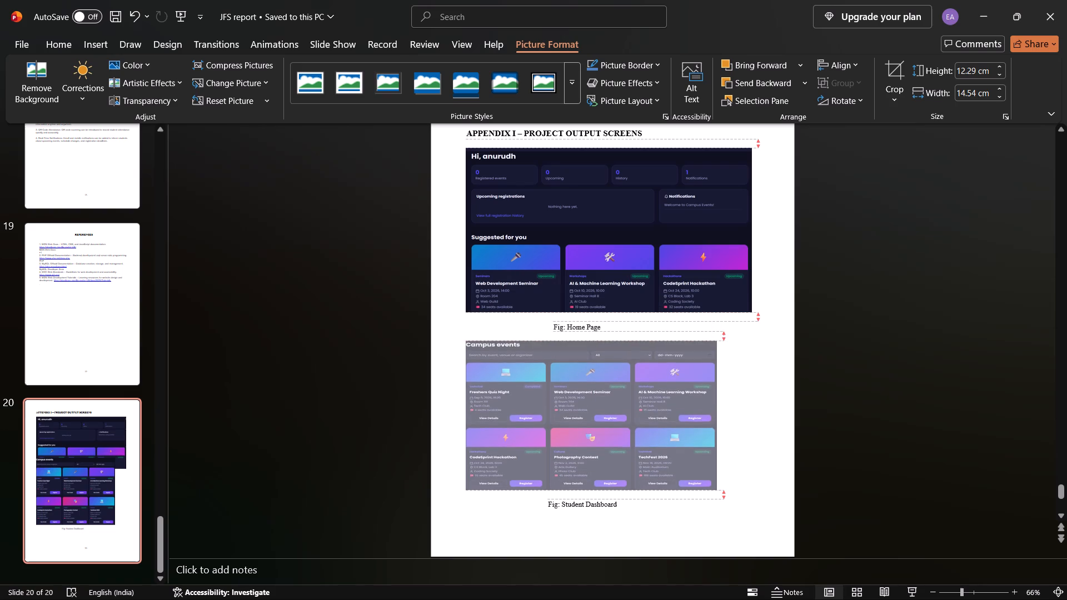
pyautogui.moveTo(606, 341); pyautogui.dragTo(606, 342)
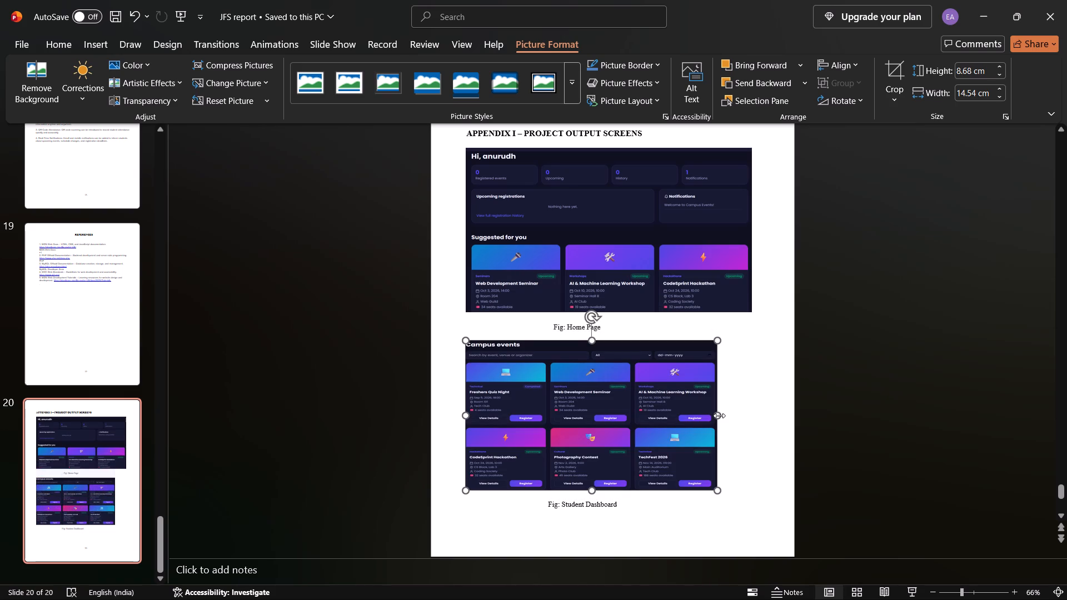
pyautogui.moveTo(719, 416); pyautogui.dragTo(750, 416)
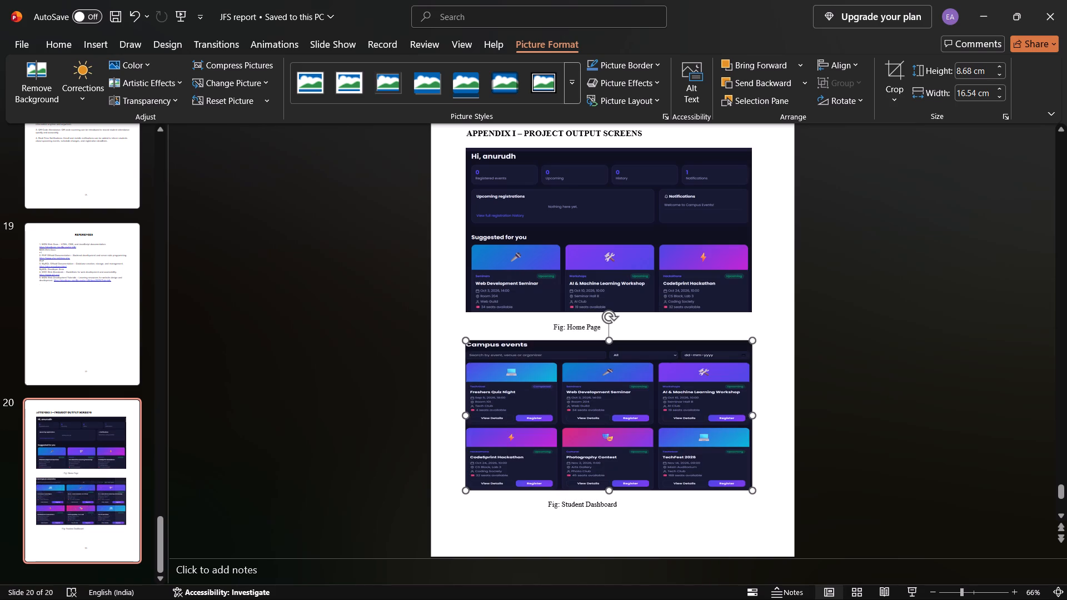
# Move the "Fig: Student Dashboard" caption slightly lower, leaving more space beneath the Campus events picture.
pyautogui.click(588, 503)
pyautogui.moveTo(600, 495); pyautogui.dragTo(605, 513)
# Widen and heighten the Campus events picture down towards its caption, and align its left edge with the dashboard picture above.
pyautogui.click(470, 416)
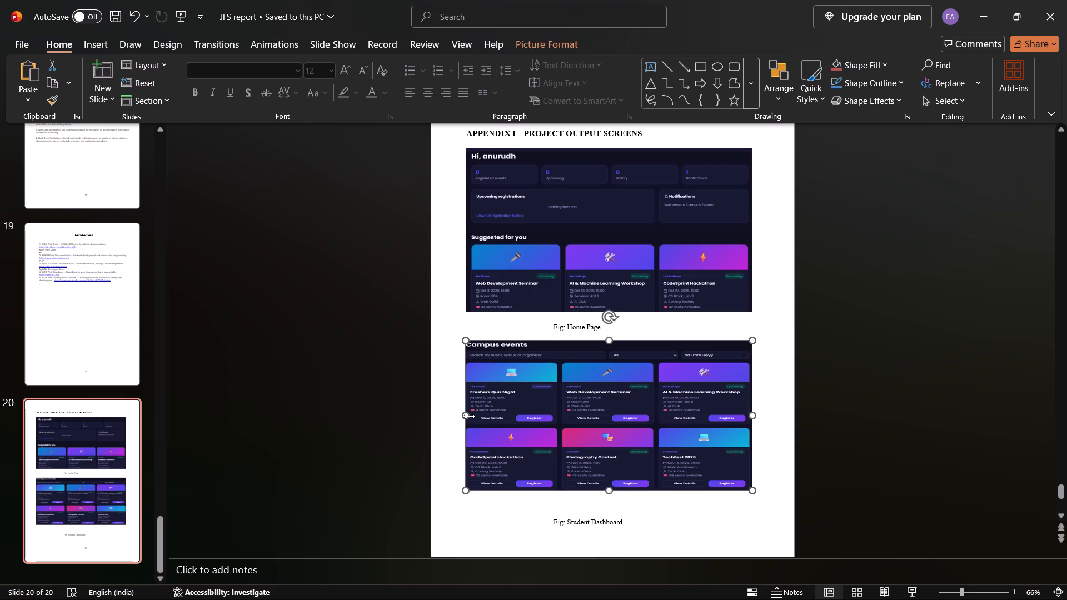
pyautogui.moveTo(469, 416); pyautogui.dragTo(451, 416)
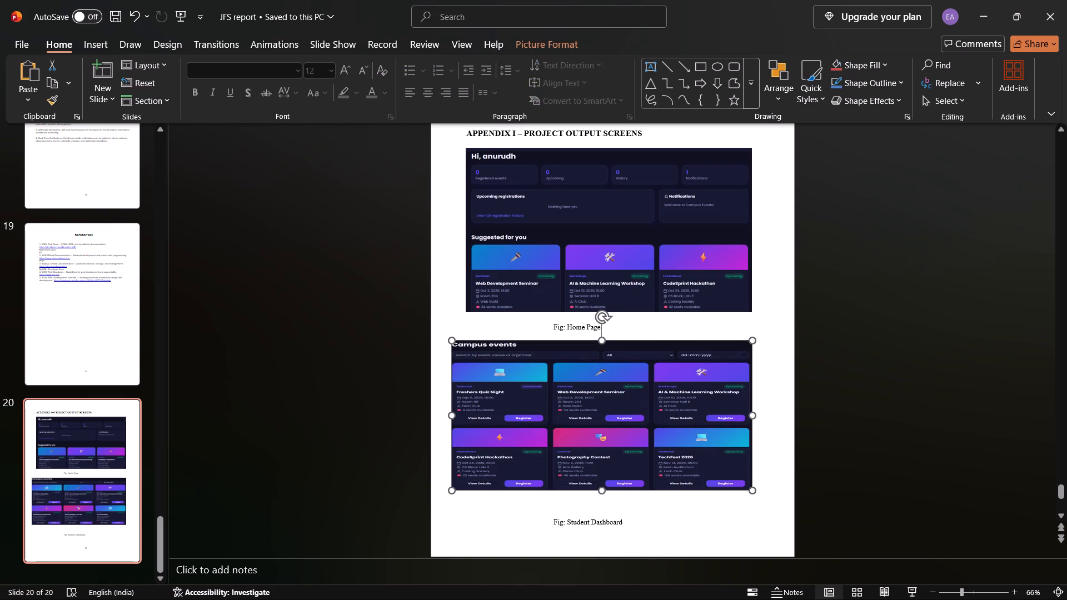
pyautogui.click(606, 490)
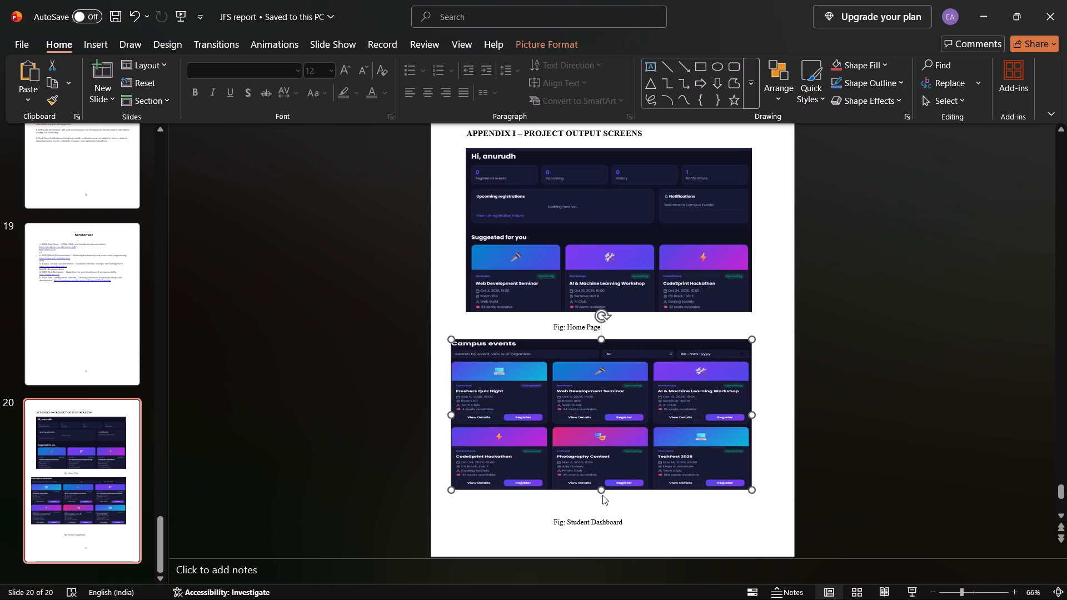
pyautogui.moveTo(602, 488); pyautogui.dragTo(602, 503)
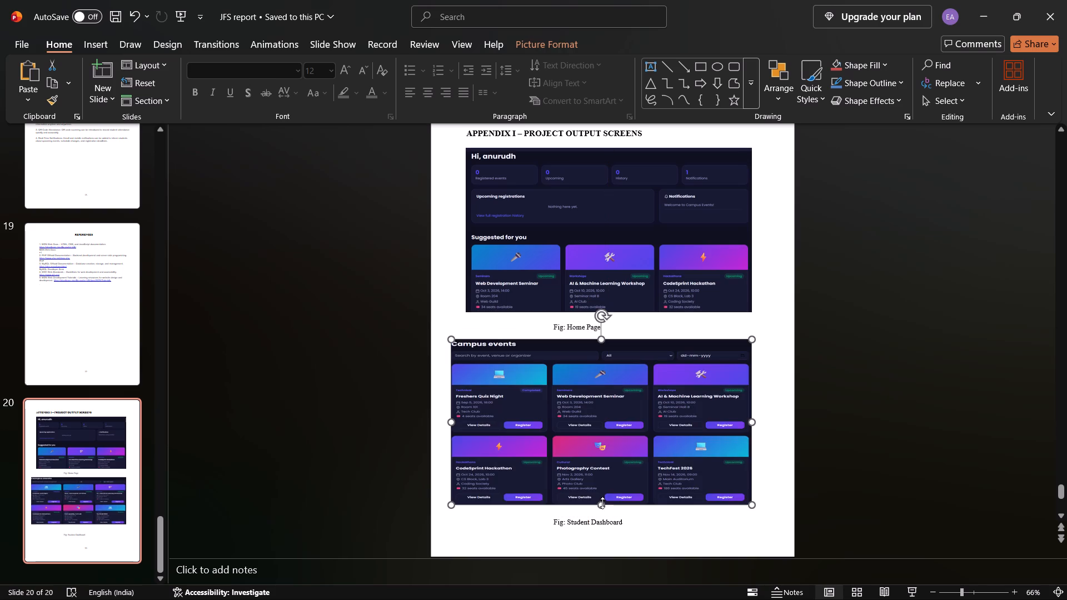
pyautogui.moveTo(634, 458); pyautogui.dragTo(640, 458)
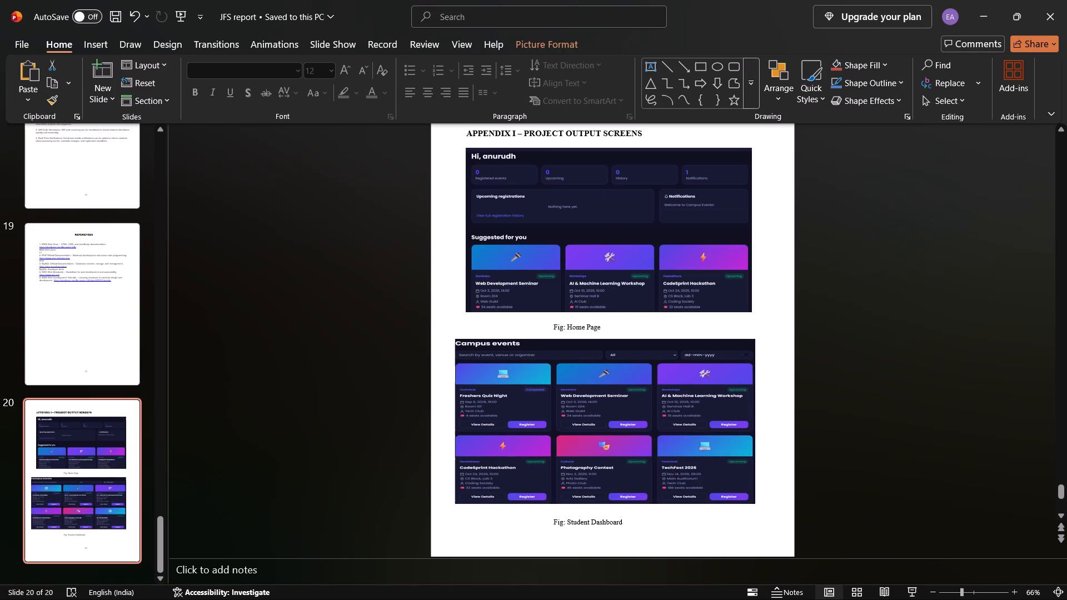
pyautogui.moveTo(640, 458); pyautogui.dragTo(649, 458)
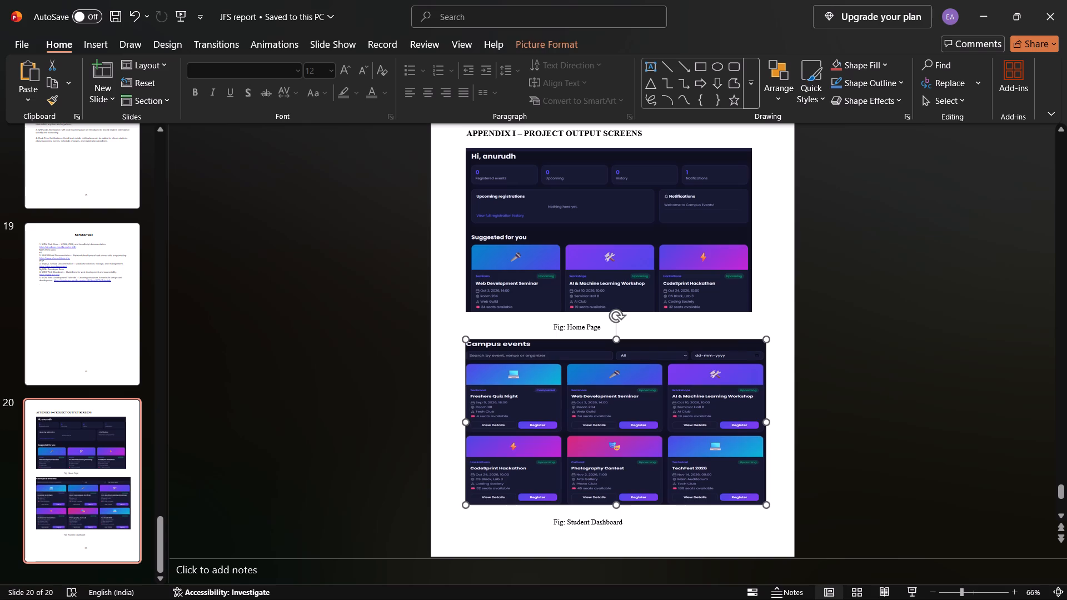
pyautogui.click(763, 310)
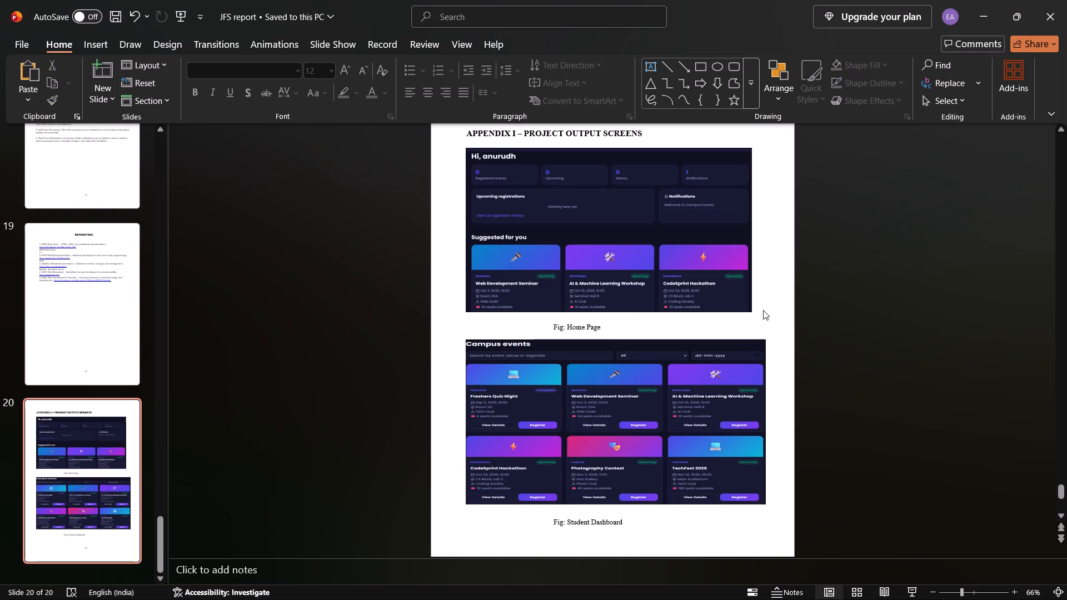
# Review the report from the cover slide through the front matter, abstract, contents and early chapters up to the Methodology slide.
pyautogui.scroll(20, 64, 331)
pyautogui.scroll(5, 64, 331)
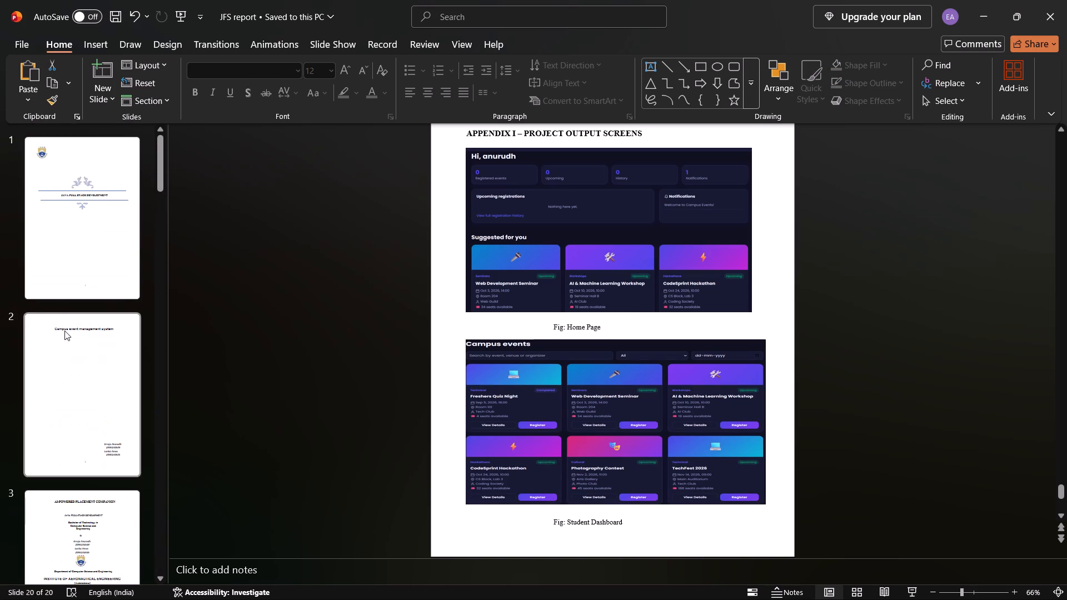
pyautogui.click(81, 181)
pyautogui.click(129, 462)
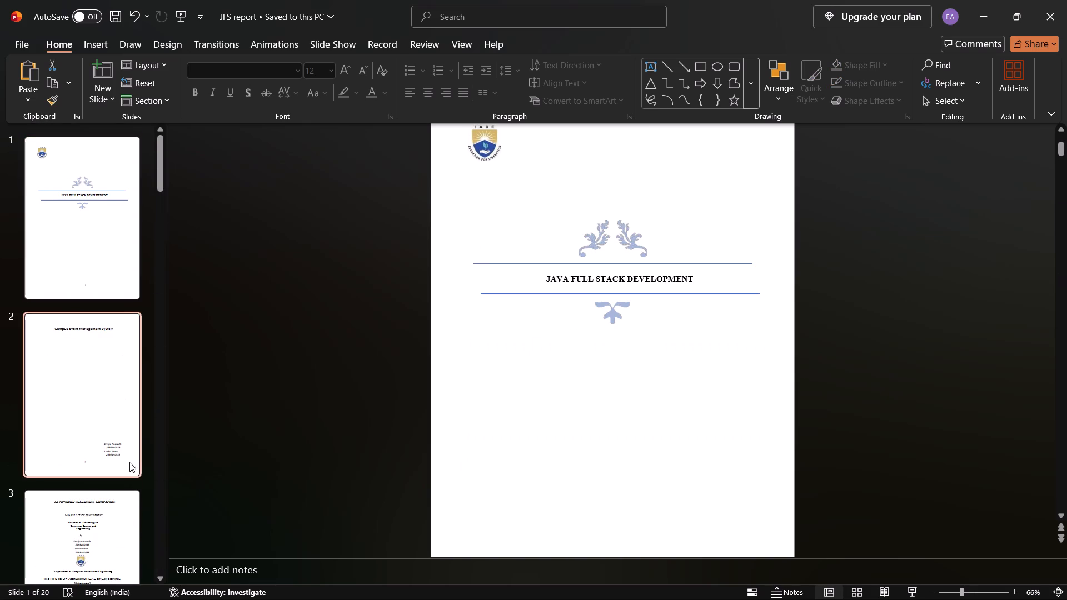
pyautogui.click(54, 206)
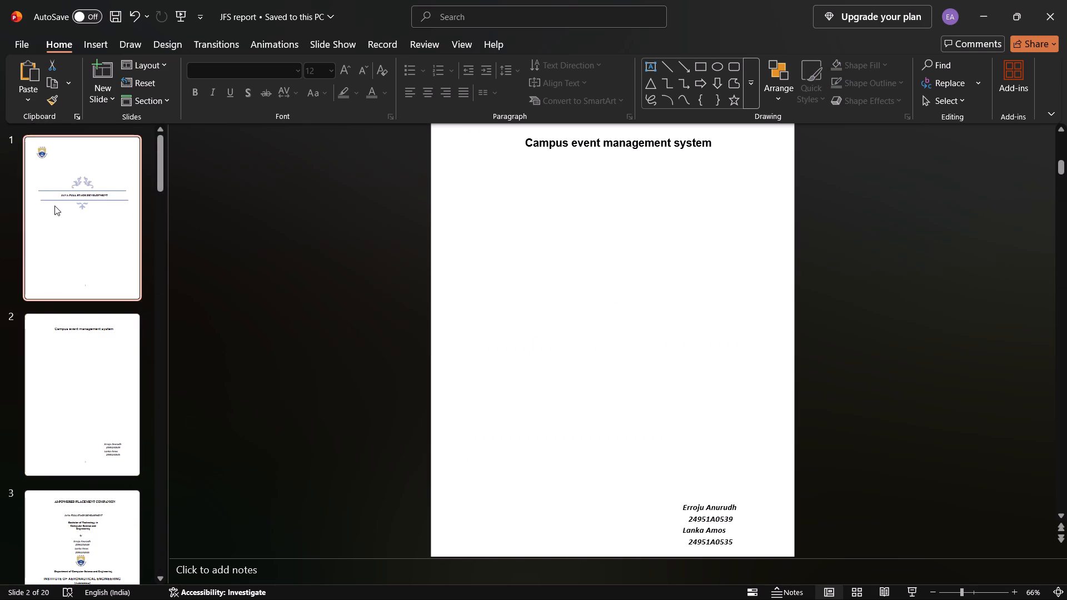
pyautogui.click(81, 361)
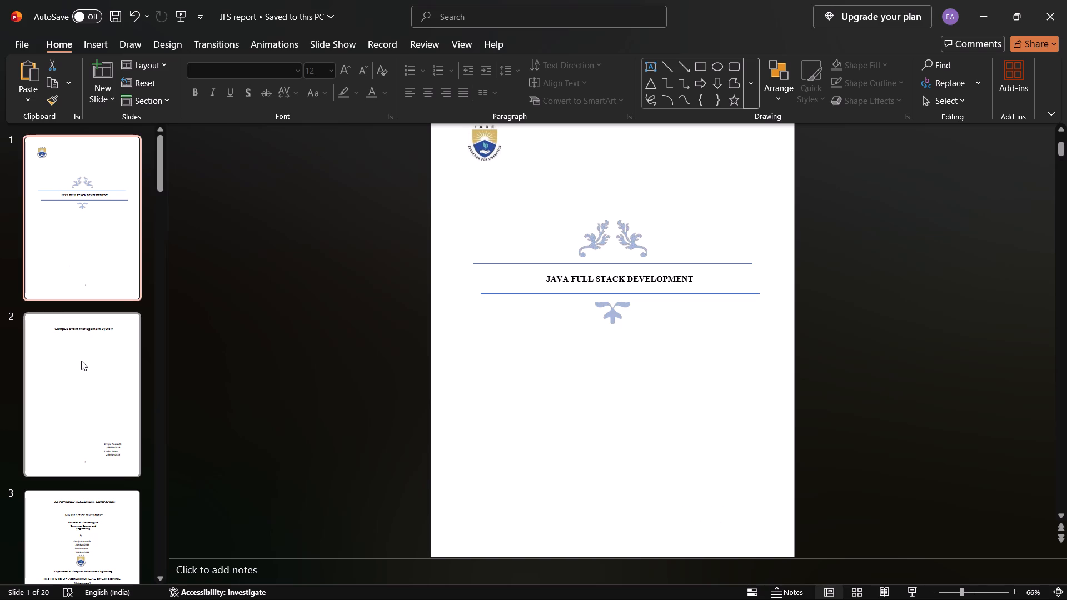
pyautogui.click(89, 523)
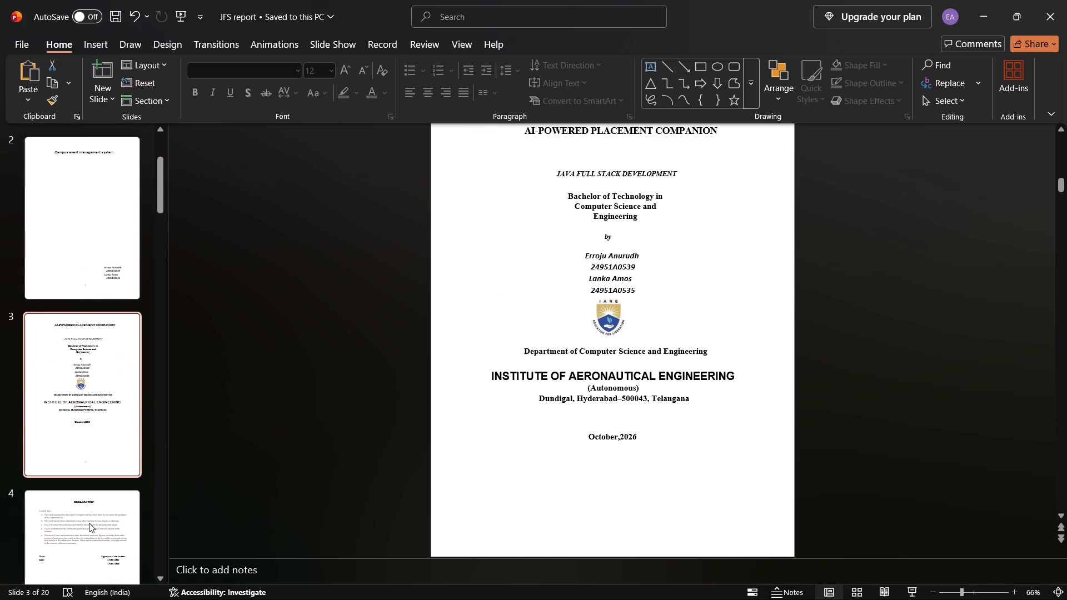
pyautogui.click(102, 533)
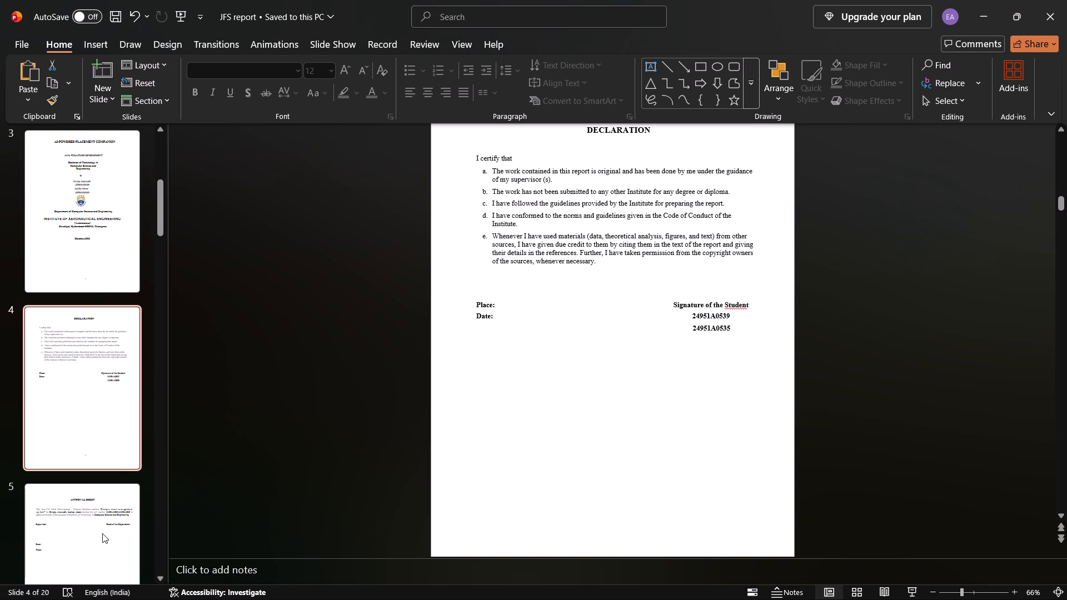
pyautogui.press('Right')
pyautogui.click(116, 412)
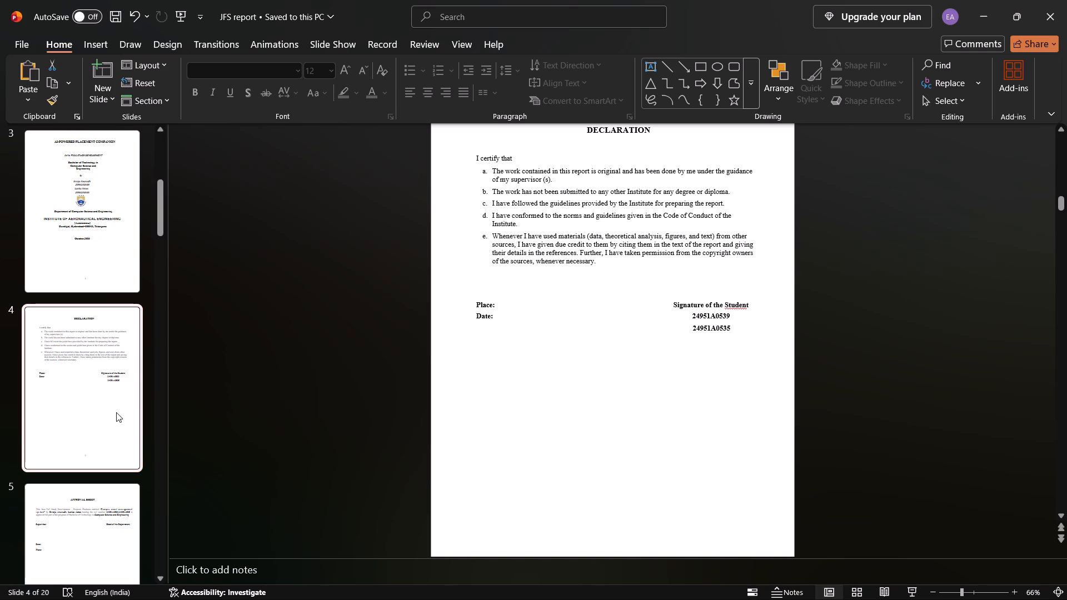
pyautogui.press('Down')
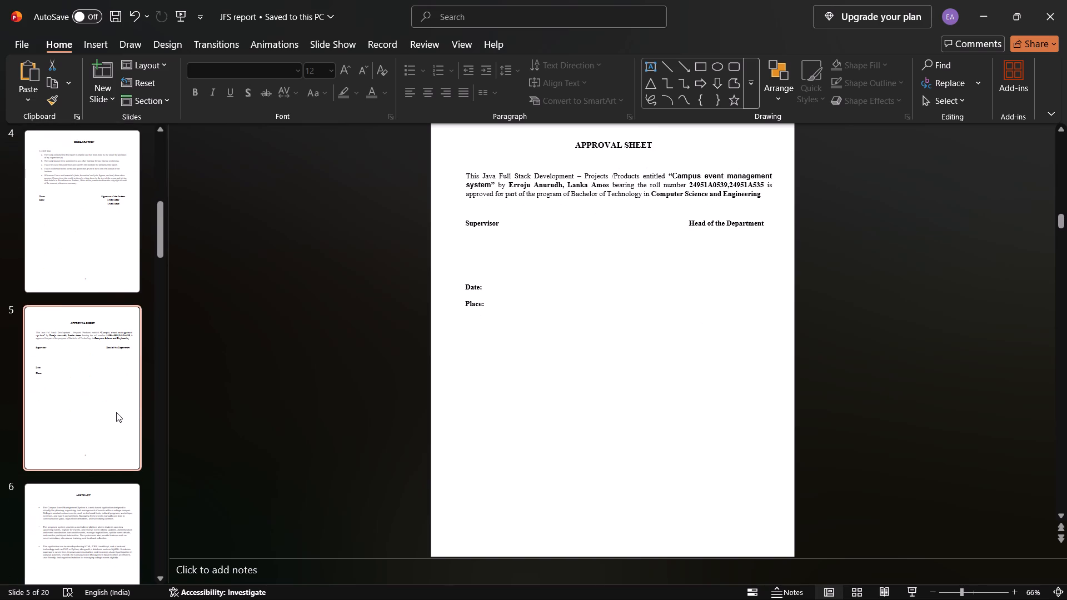
pyautogui.press('Down')
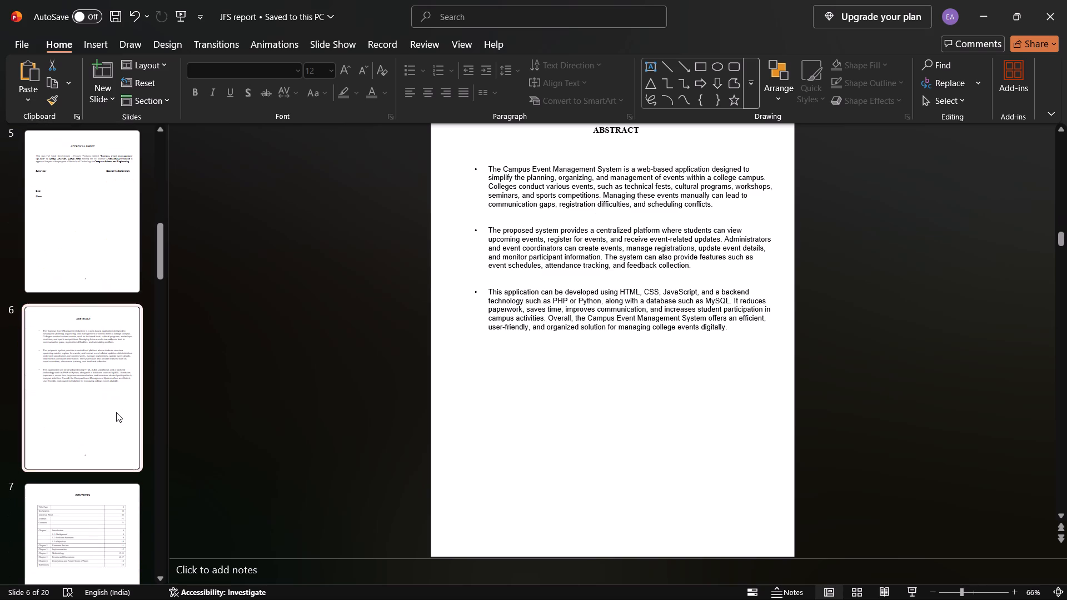
pyautogui.press('Down')
pyautogui.press('Down')
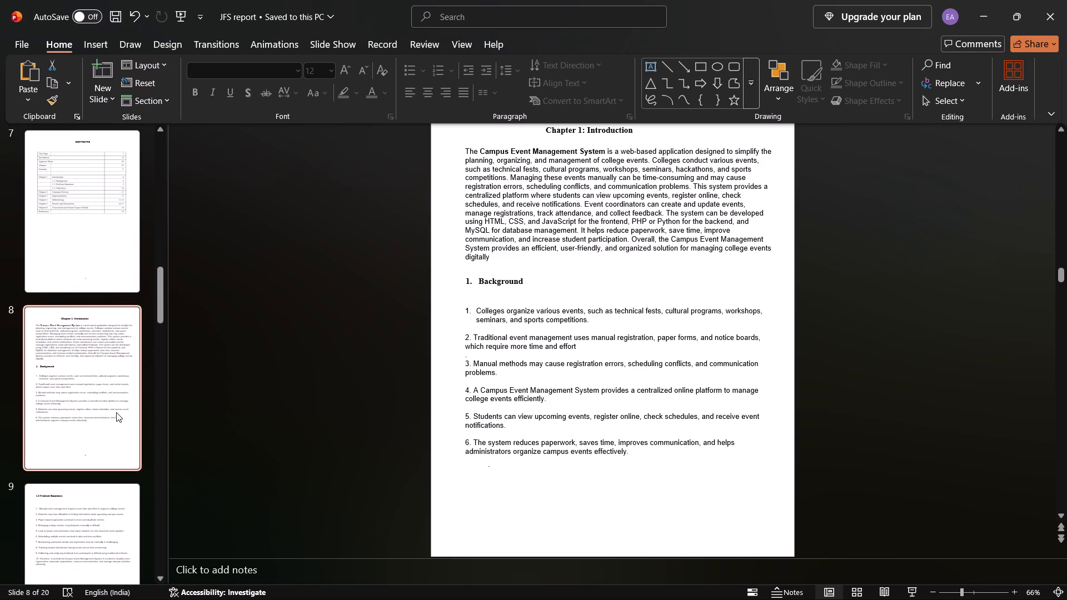
pyautogui.press('Down')
pyautogui.press('Down')
pyautogui.press('Down')
pyautogui.press('Down')
pyautogui.press('Down')
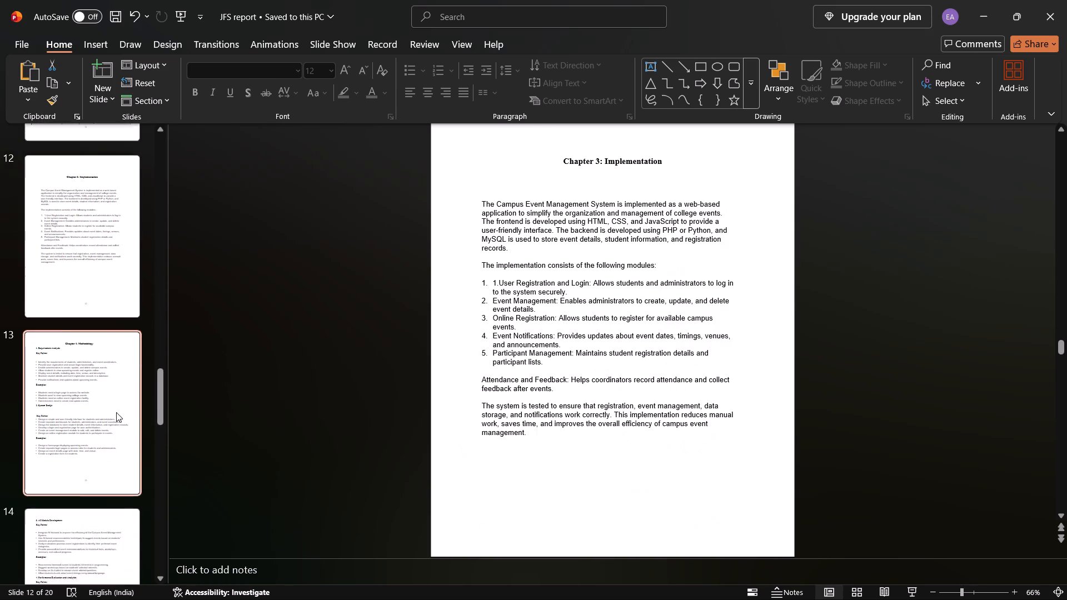
# Shrink the Literature Review table picture on slide 11 and position it between the Chapter 2 heading and the page number.
pyautogui.press('Up')
pyautogui.press('Up')
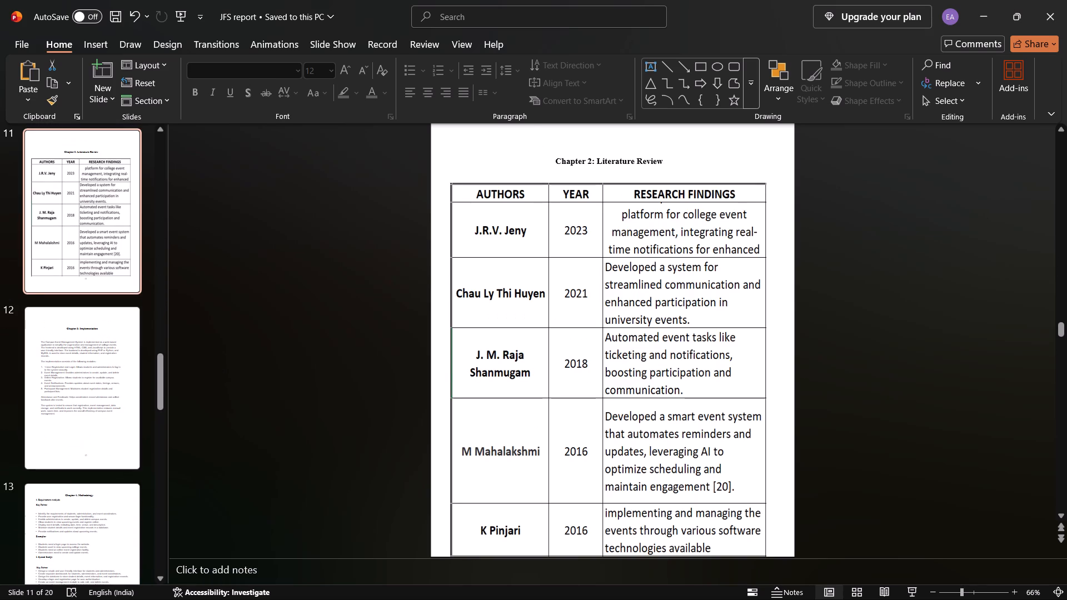
pyautogui.click(597, 303)
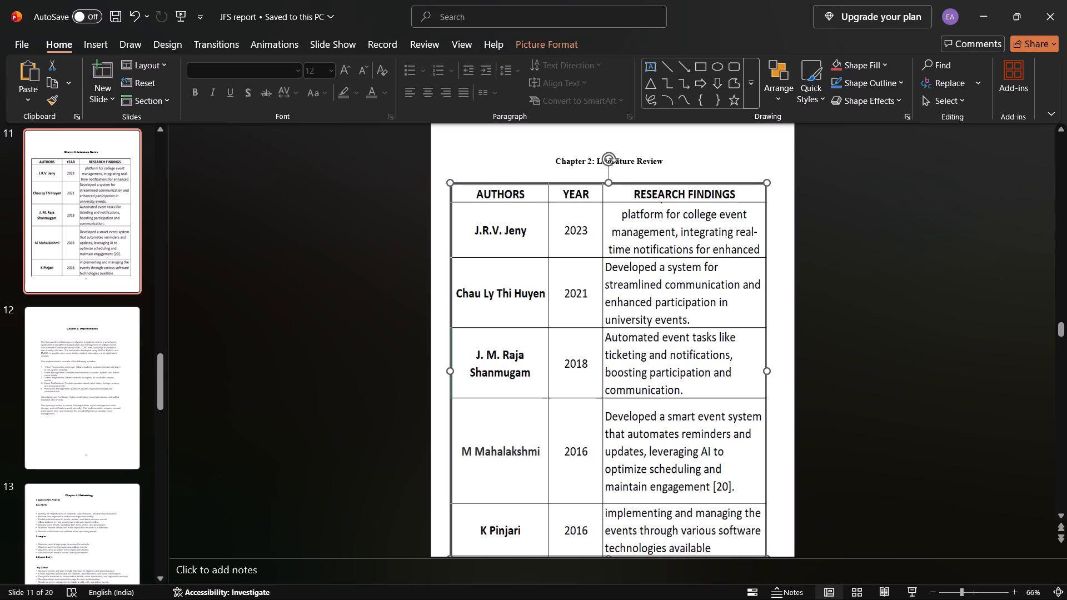
pyautogui.keyDown('ctrl'); pyautogui.scroll(-1, 589, 266); pyautogui.keyUp('ctrl')
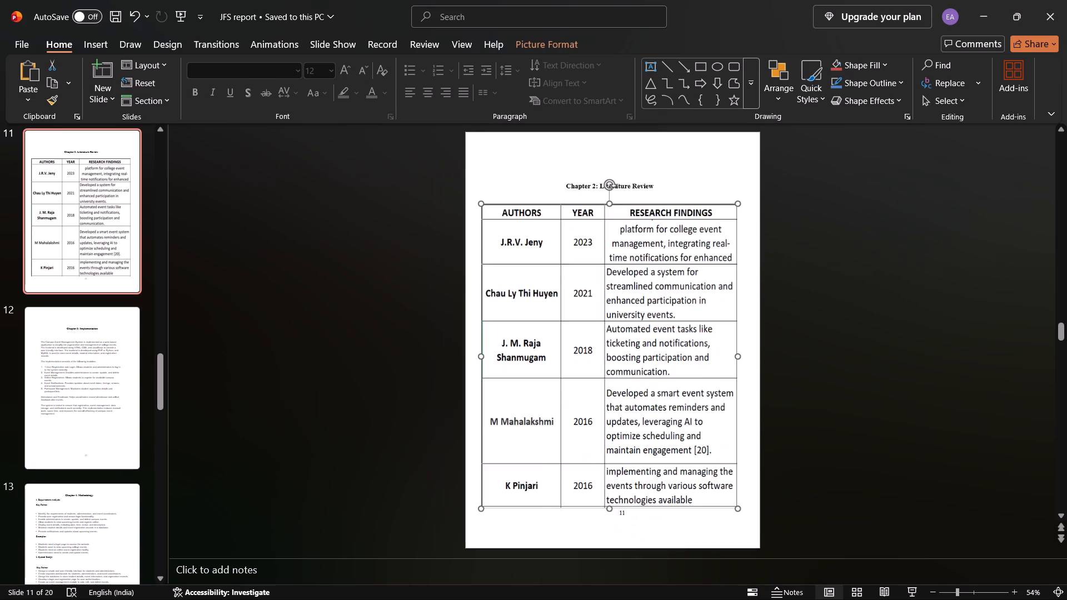
pyautogui.keyDown('ctrl'); pyautogui.scroll(-1, 589, 266); pyautogui.keyUp('ctrl')
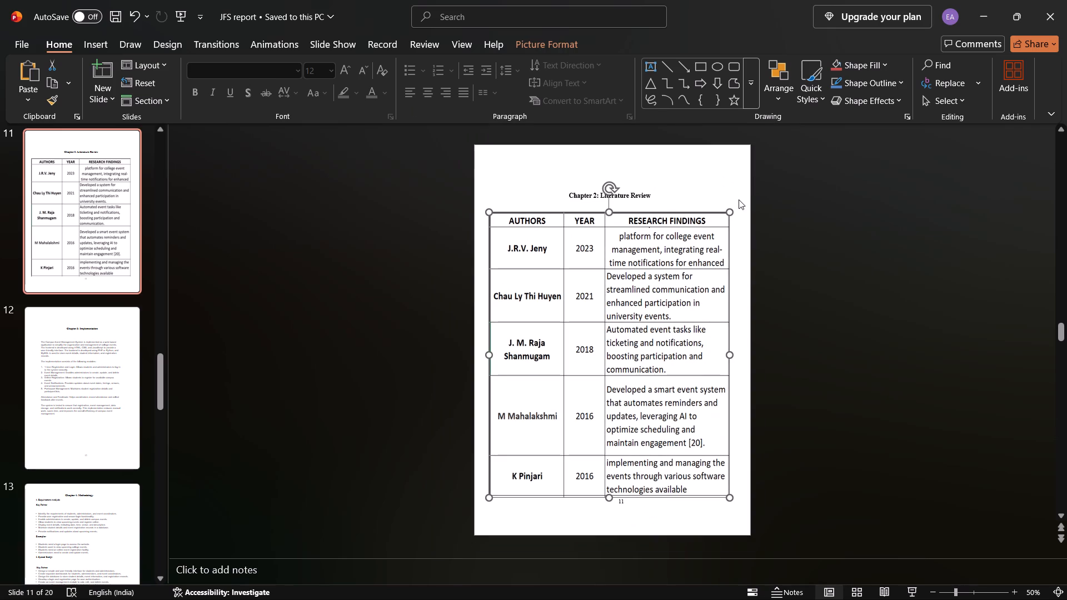
pyautogui.click(731, 208)
pyautogui.moveTo(731, 208); pyautogui.dragTo(718, 235)
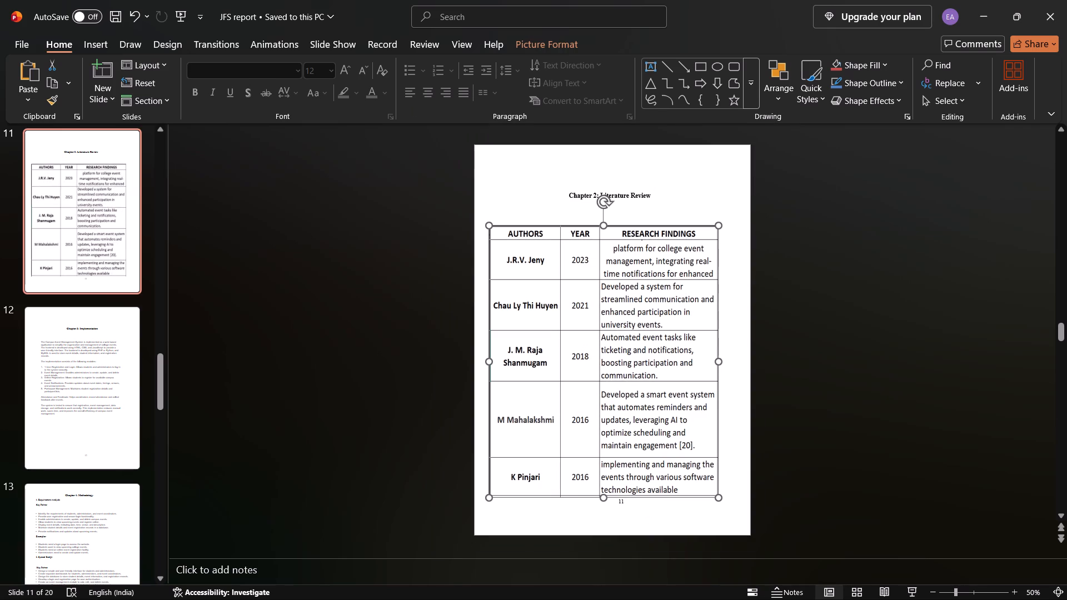
pyautogui.moveTo(488, 226); pyautogui.dragTo(534, 242)
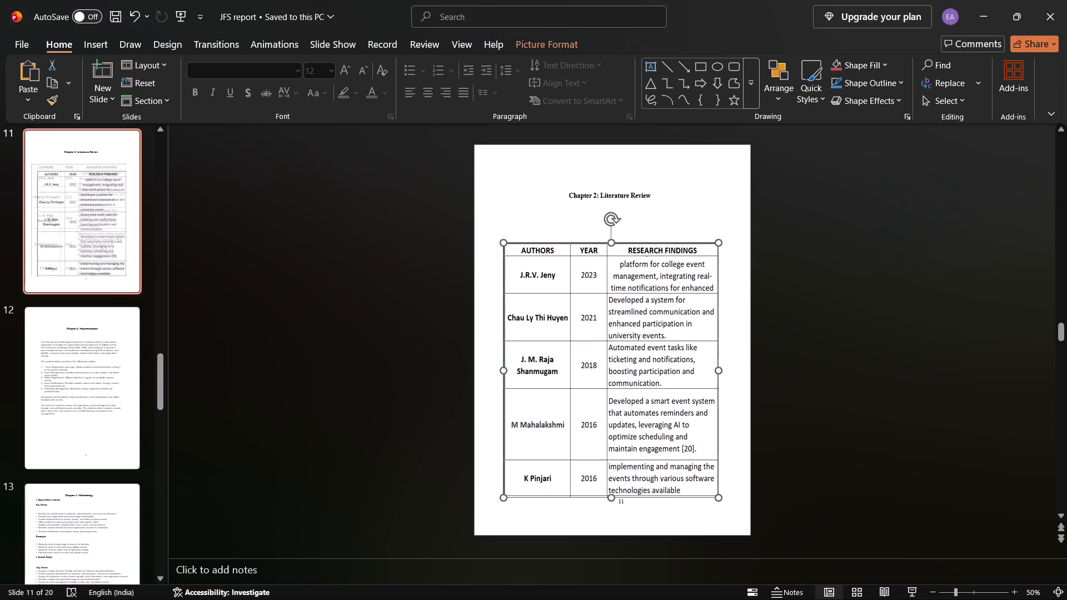
pyautogui.moveTo(617, 311); pyautogui.dragTo(617, 299)
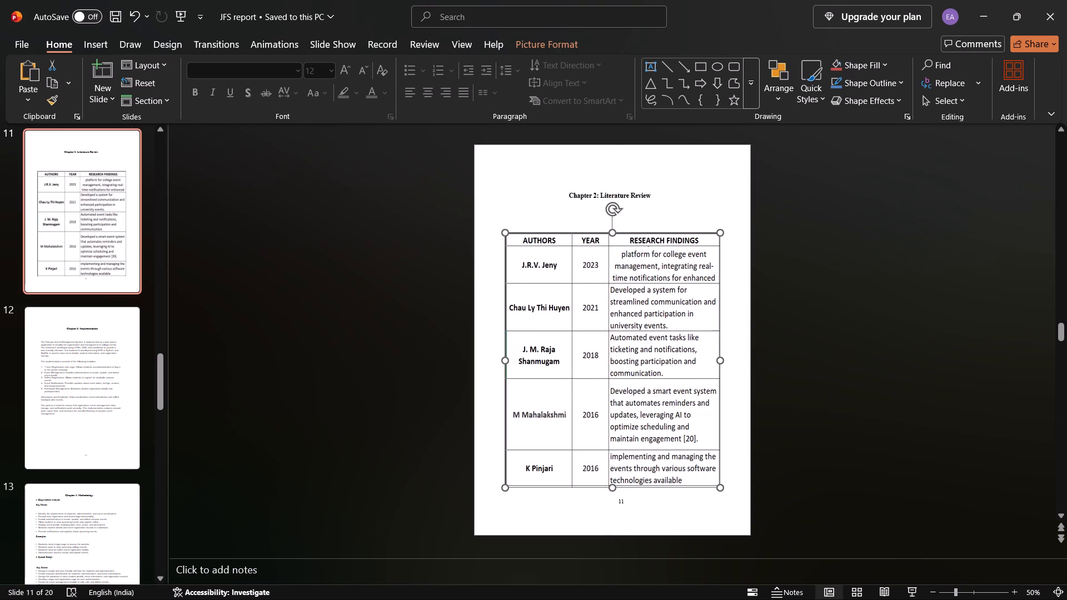
pyautogui.click(766, 311)
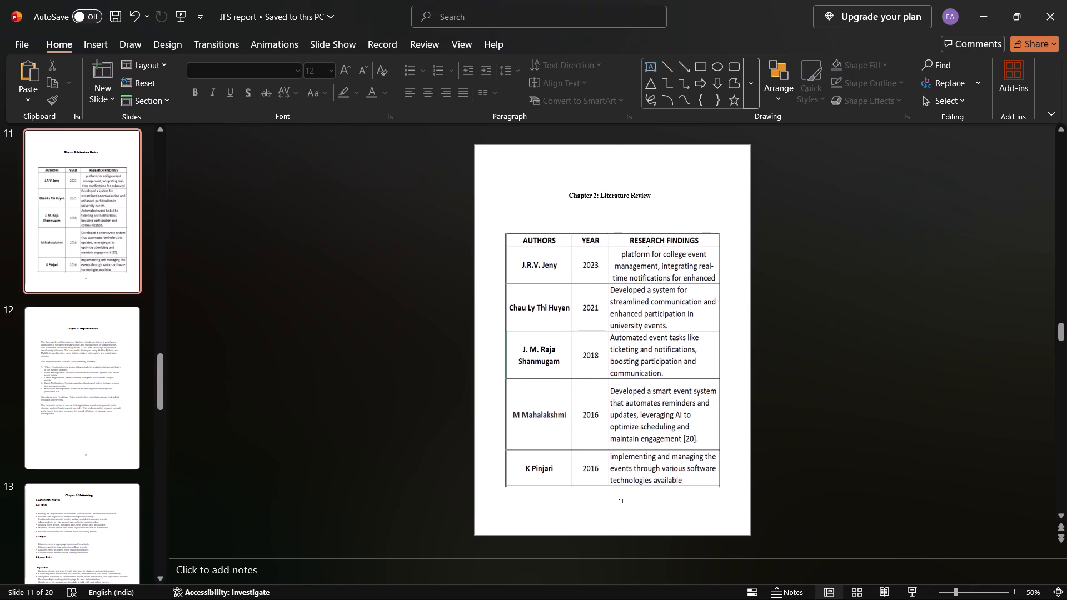
# Save the report with the resized Literature Review table picture.
pyautogui.hotkey('ctrl', 's')
# Turn on AutoSave for the report by uploading it to OneDrive - Personal.
pyautogui.scroll(16, 72, 160)
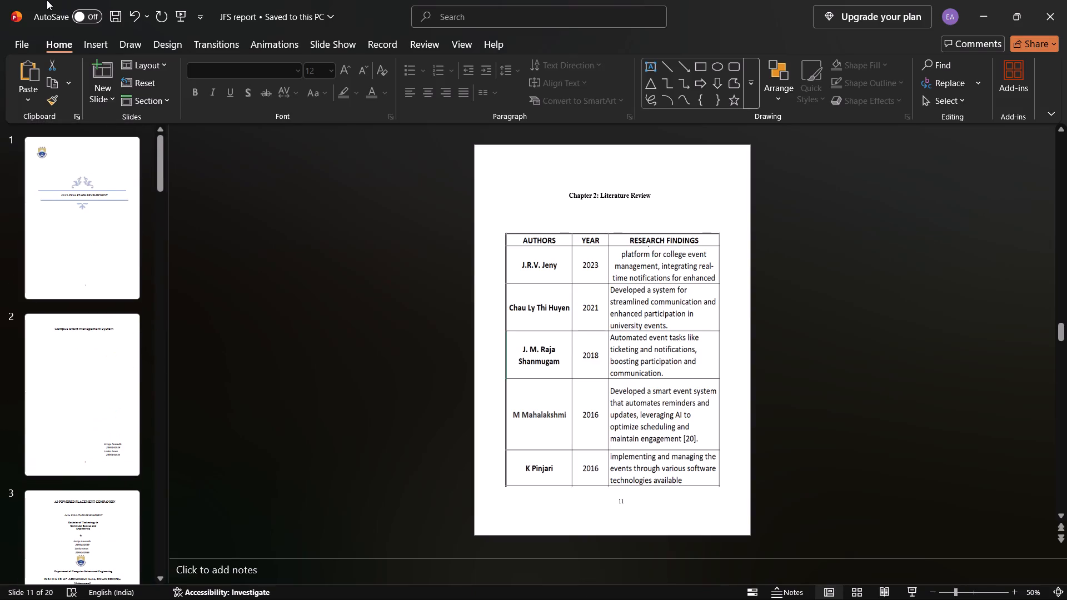
pyautogui.click(76, 17)
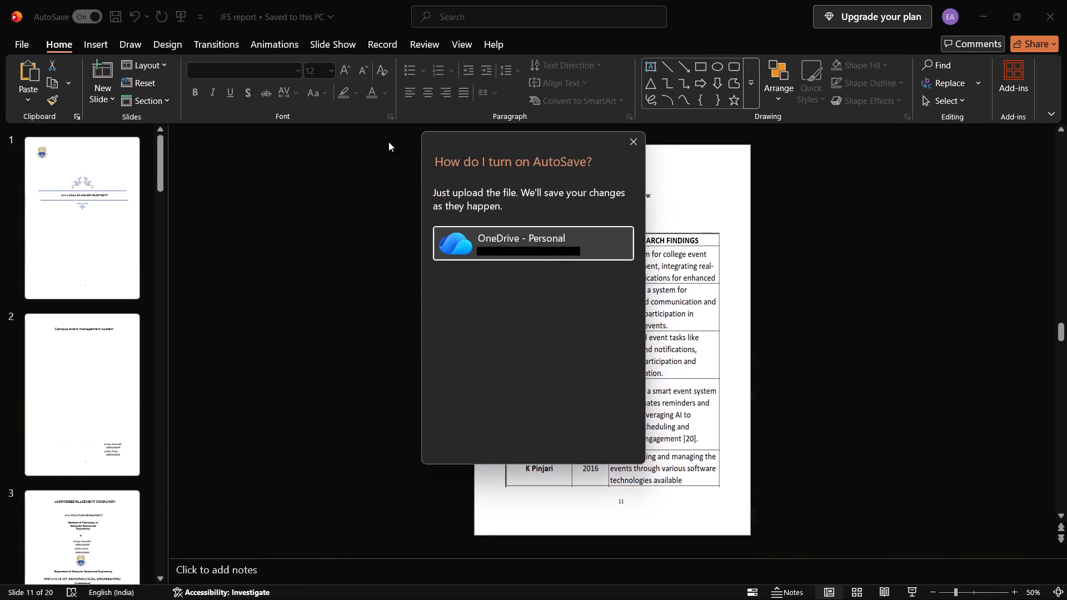
pyautogui.click(494, 238)
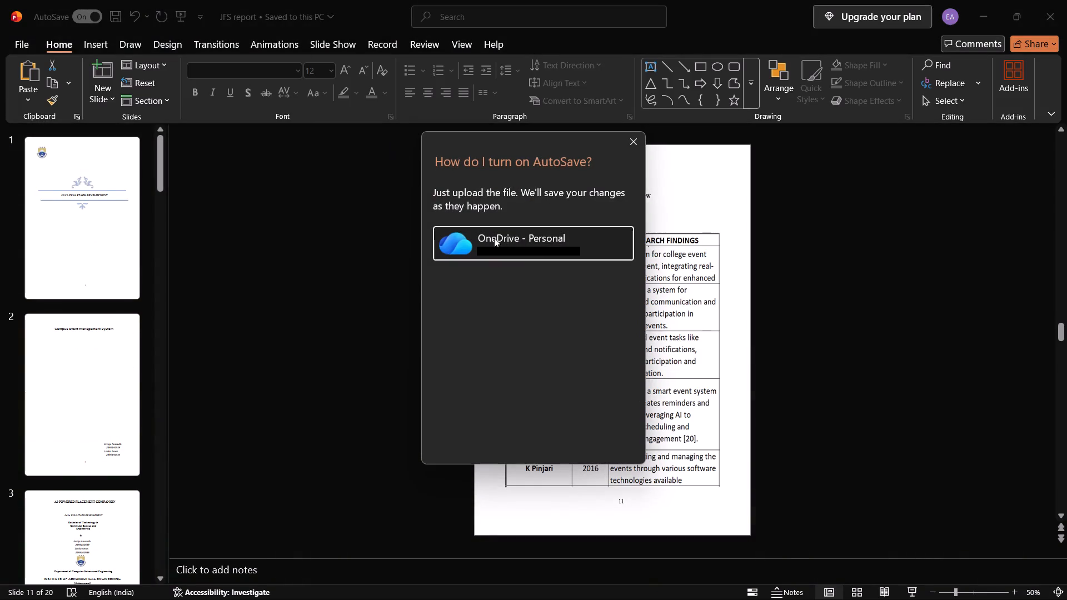
pyautogui.click(501, 242)
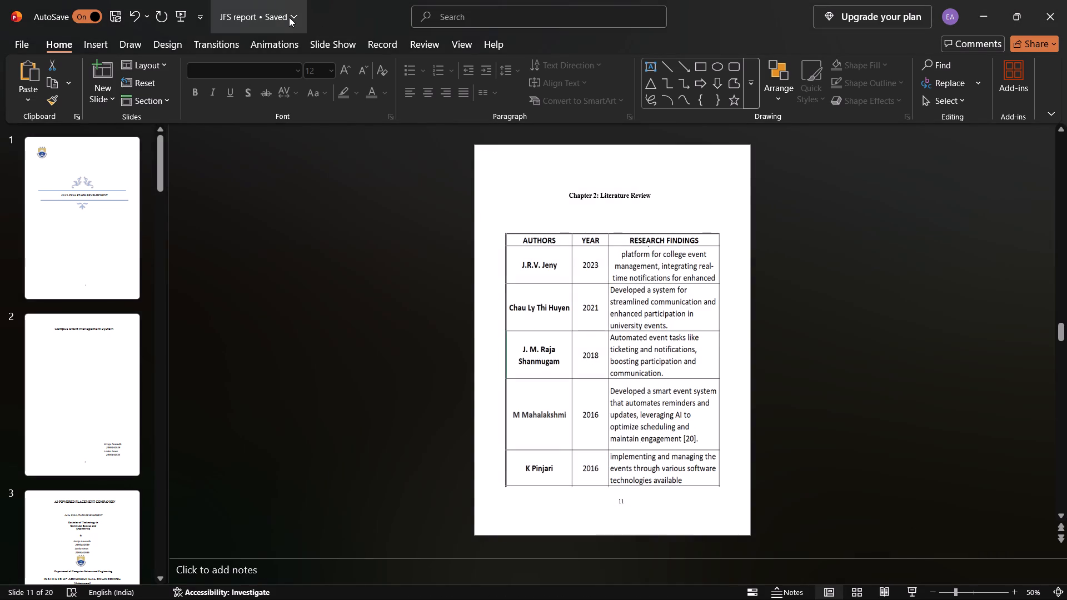
# Rename the presentation file as JFS REPORT, keeping it in the OneDrive Documents folder.
pyautogui.click(289, 17)
pyautogui.click(269, 71)
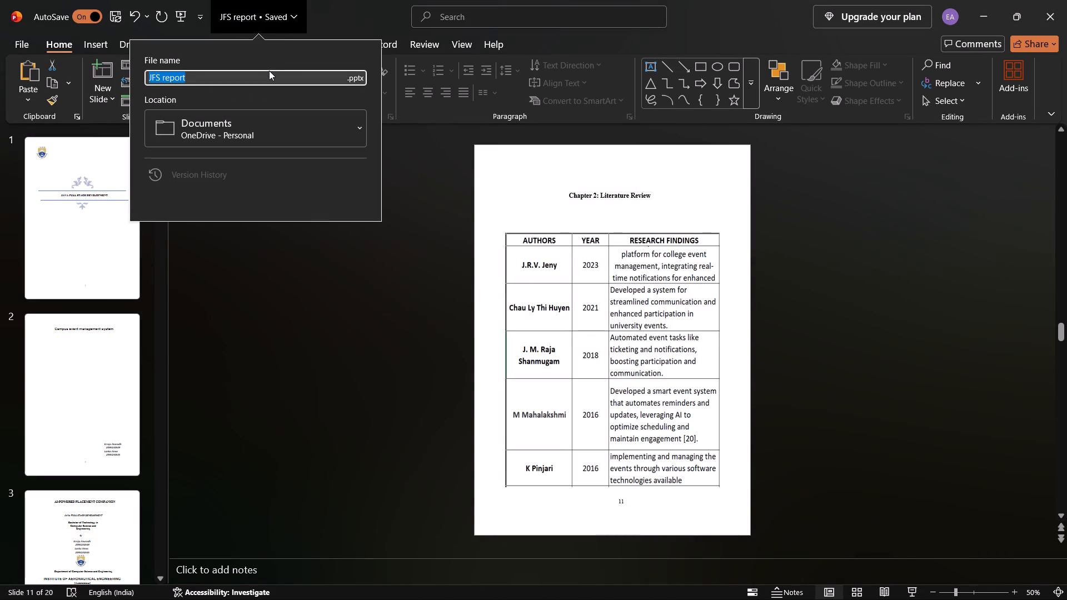
pyautogui.click(246, 80)
pyautogui.tripleClick(246, 80)
pyautogui.write('JF')
pyautogui.write('S')
pyautogui.press('space')
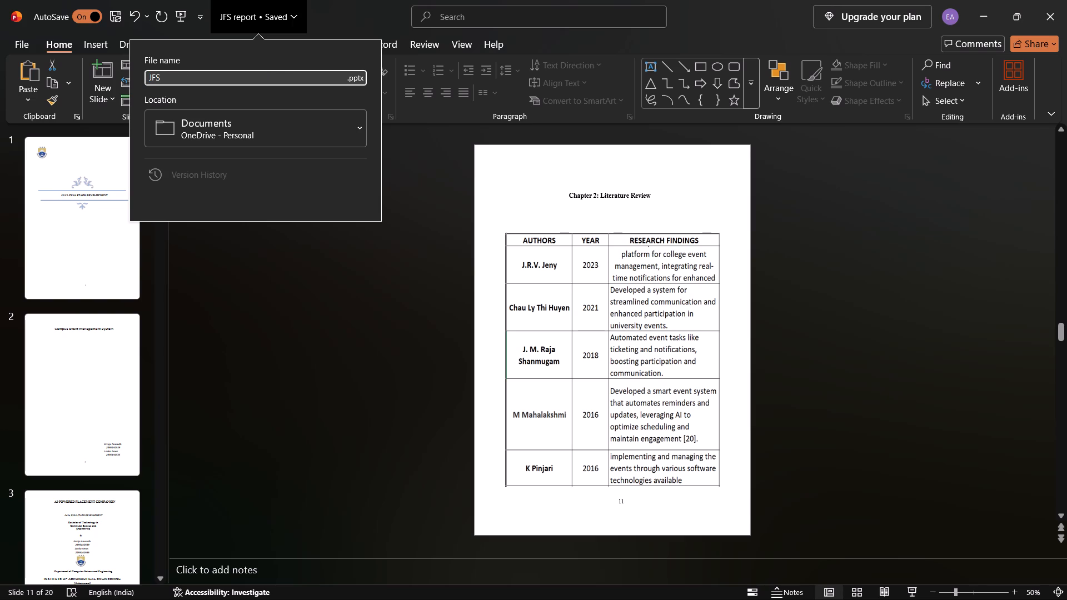
pyautogui.write('REPORT')
pyautogui.press('space')
pyautogui.press('Return')
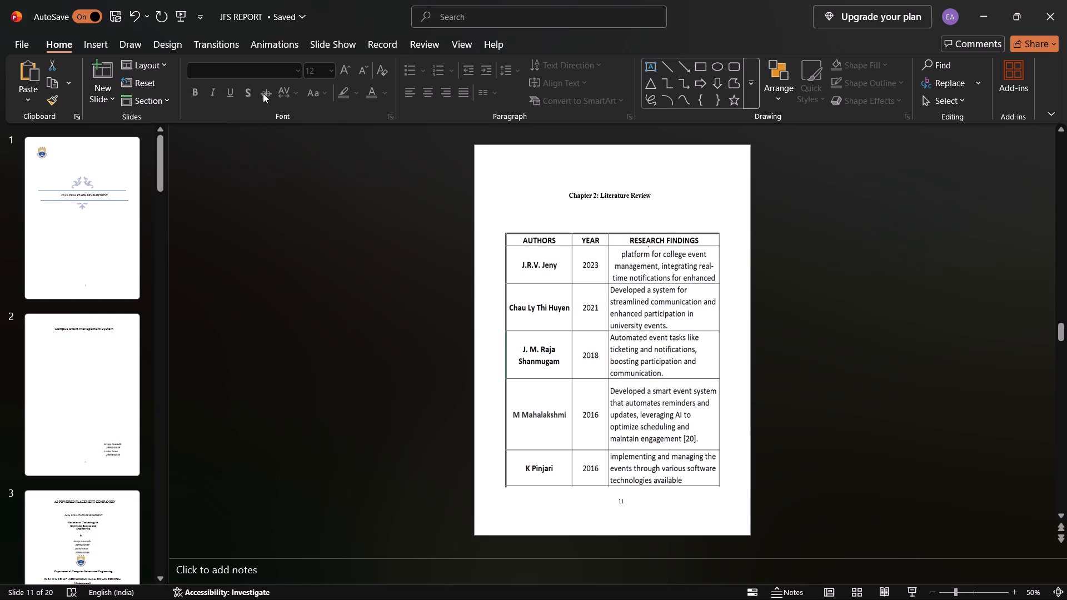
# Check how the first three slides of the report look in the print preview.
pyautogui.click(78, 228)
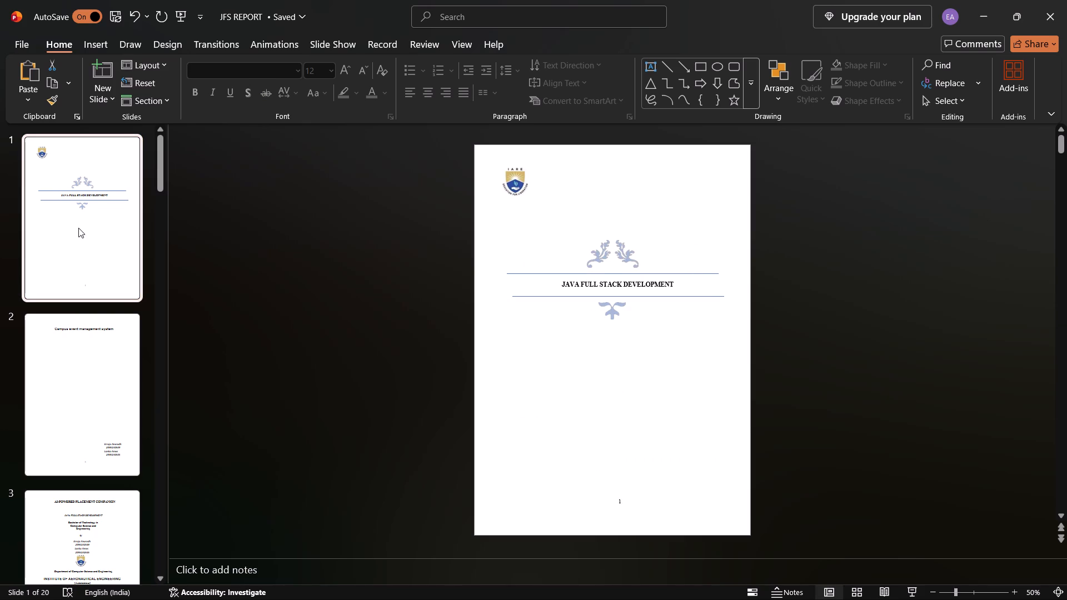
pyautogui.hotkey('ctrl', 'p')
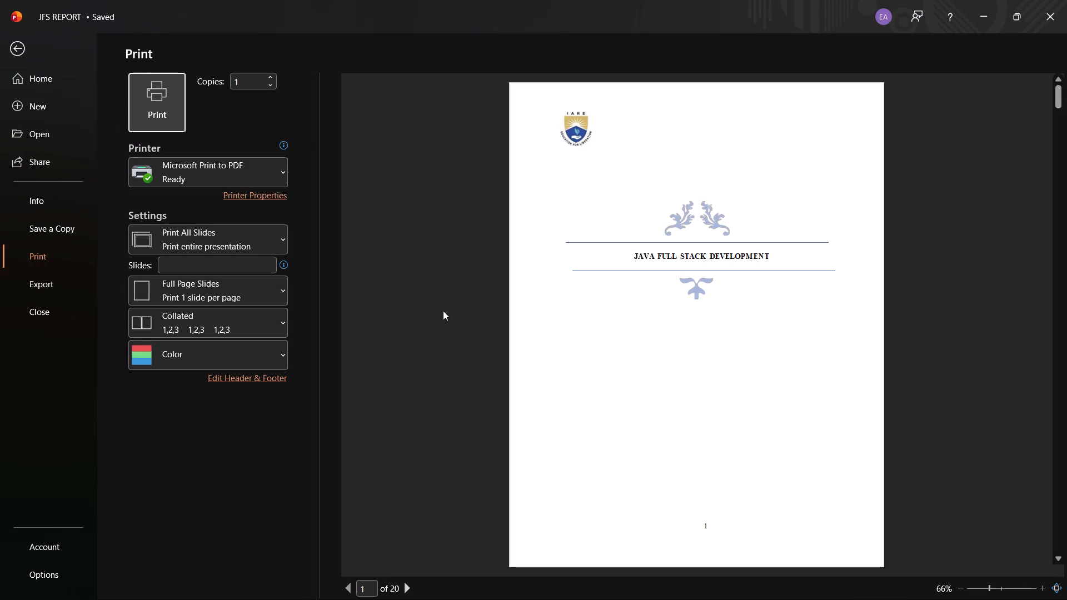
pyautogui.hscroll(1, 443, 311)
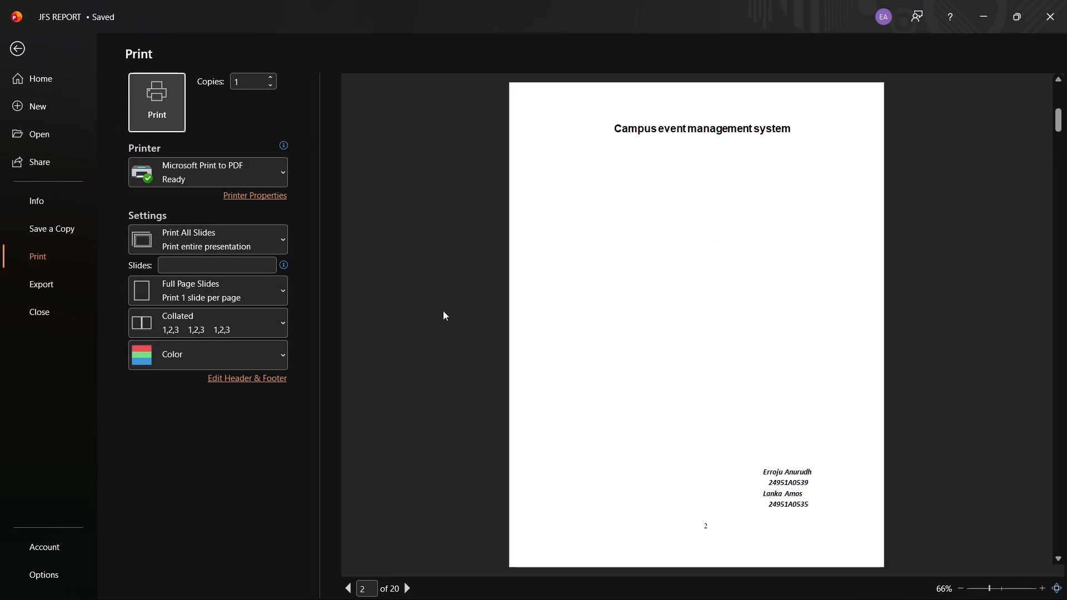
pyautogui.hscroll(2, 443, 311)
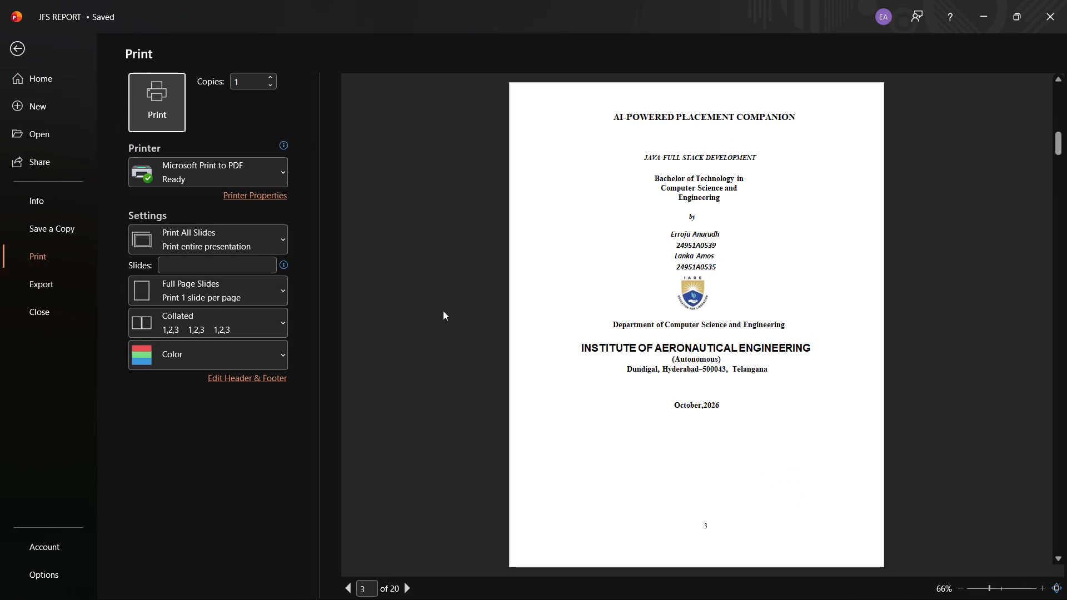
pyautogui.hscroll(1, 443, 311)
pyautogui.click(13, 42)
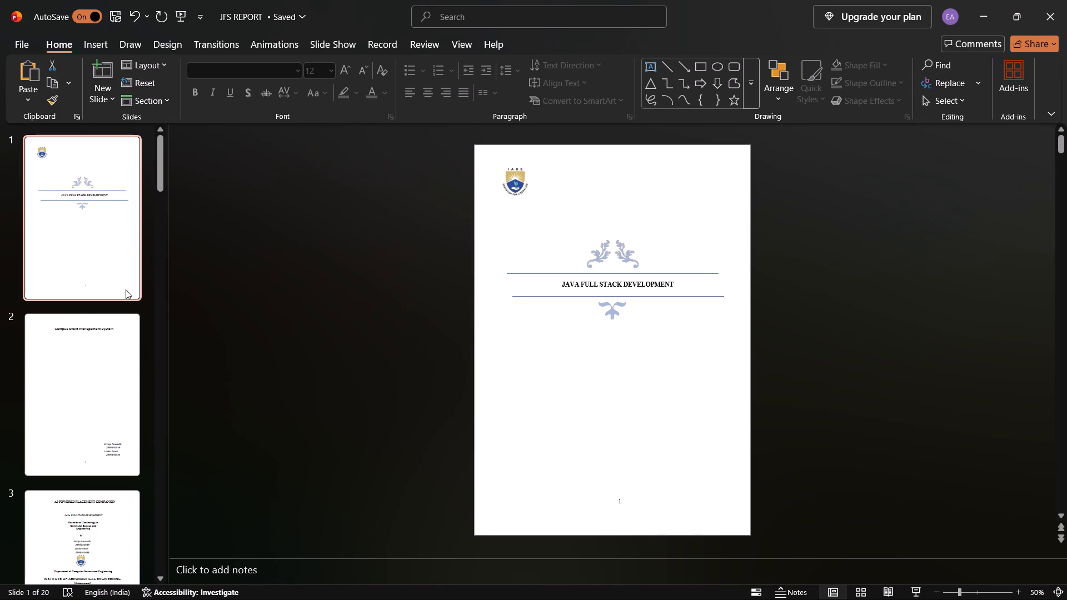
# Move the "October,2026" date on slide 3 lower, keeping it horizontally centred and leaving more space beneath the institute details.
pyautogui.click(92, 388)
pyautogui.click(89, 575)
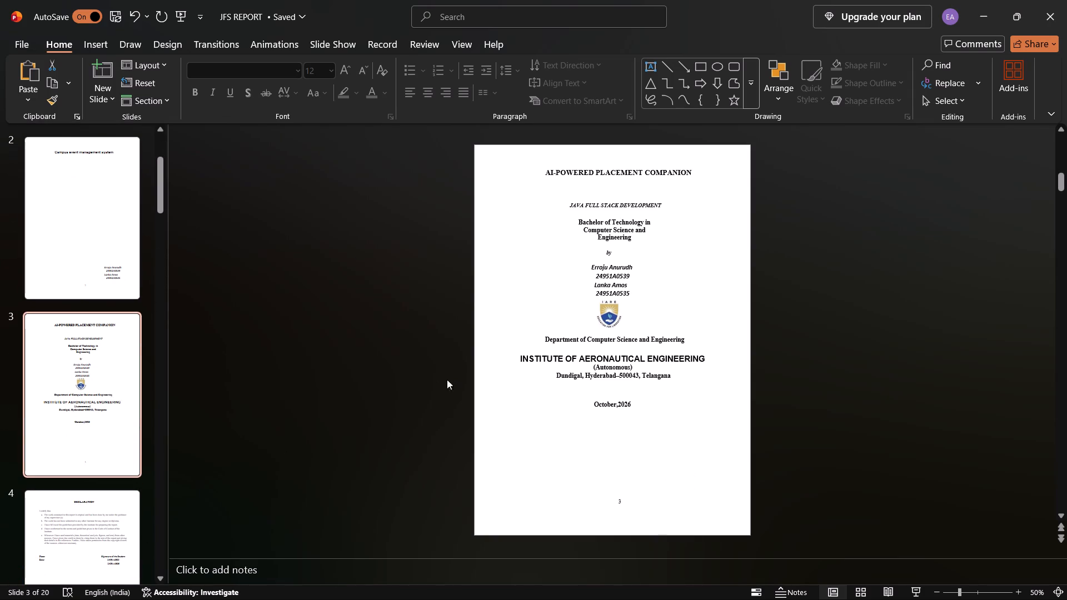
pyautogui.click(625, 303)
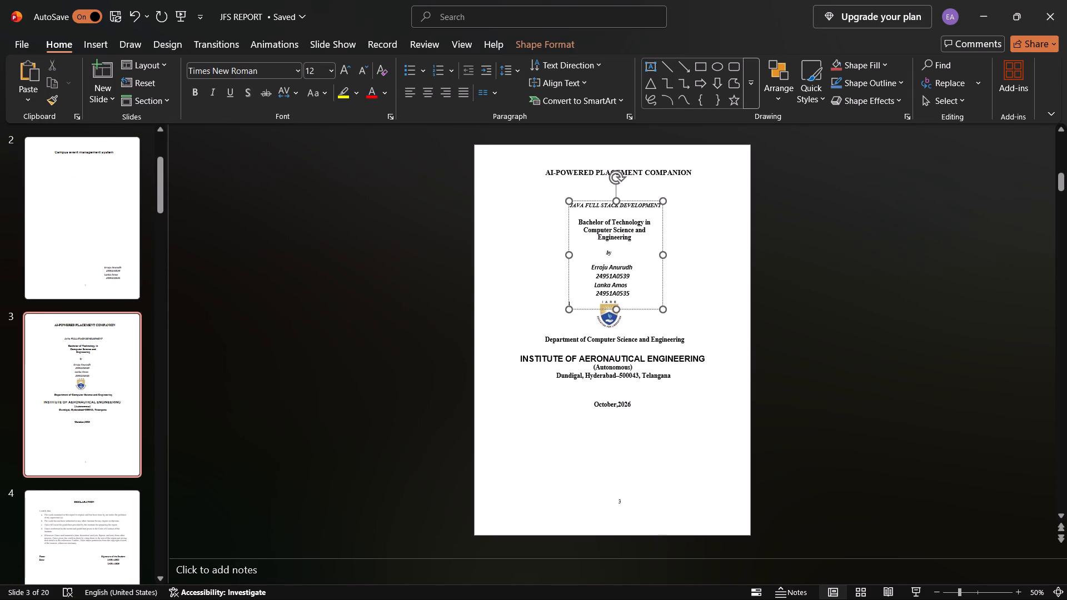
pyautogui.click(627, 322)
pyautogui.click(611, 321)
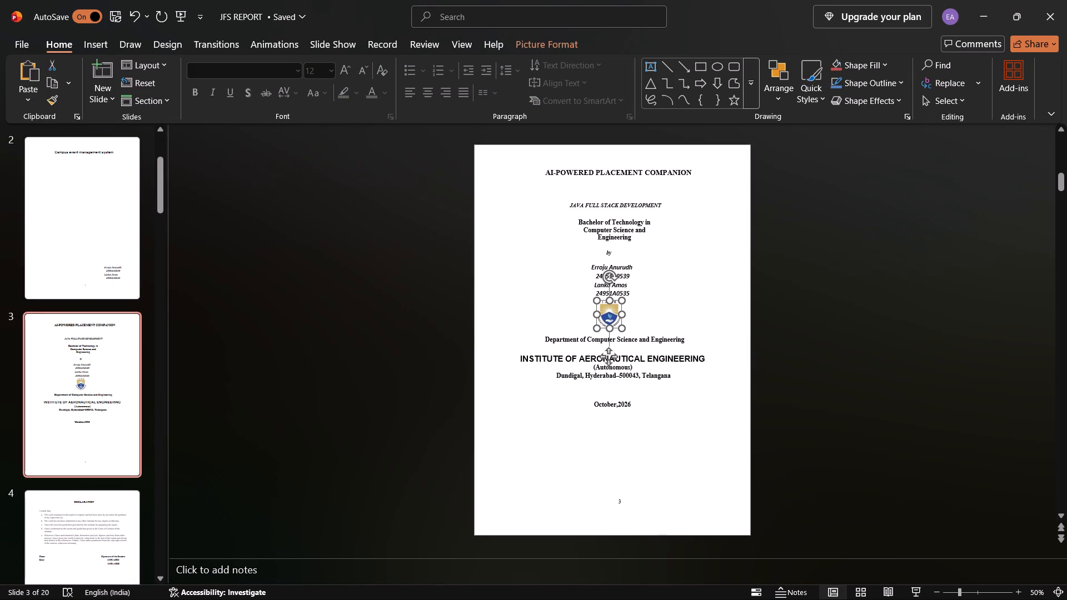
pyautogui.click(611, 321)
pyautogui.click(626, 346)
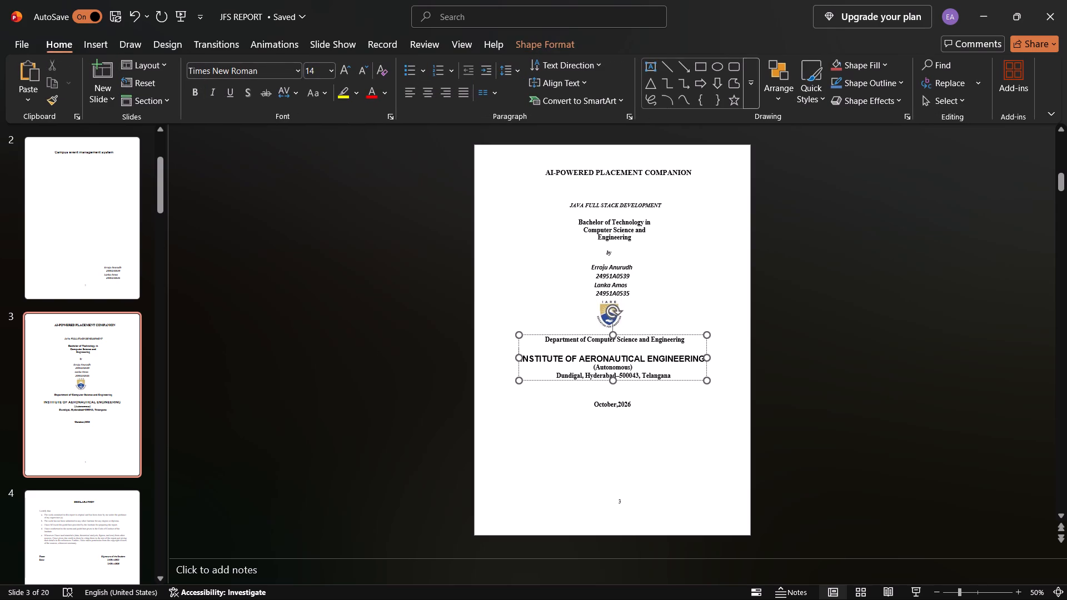
pyautogui.click(619, 404)
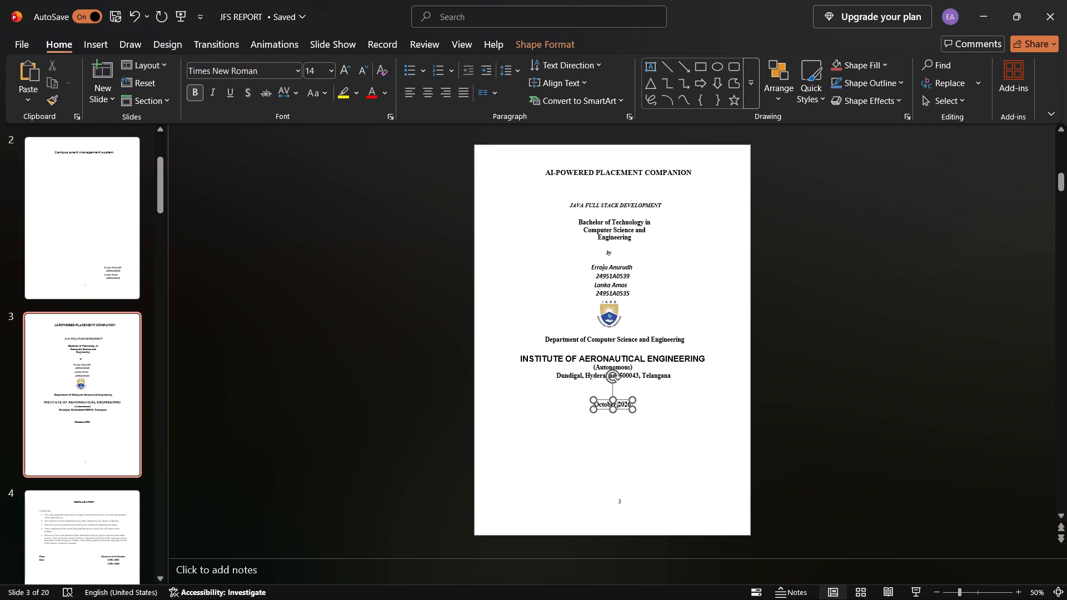
pyautogui.moveTo(624, 399); pyautogui.dragTo(624, 419)
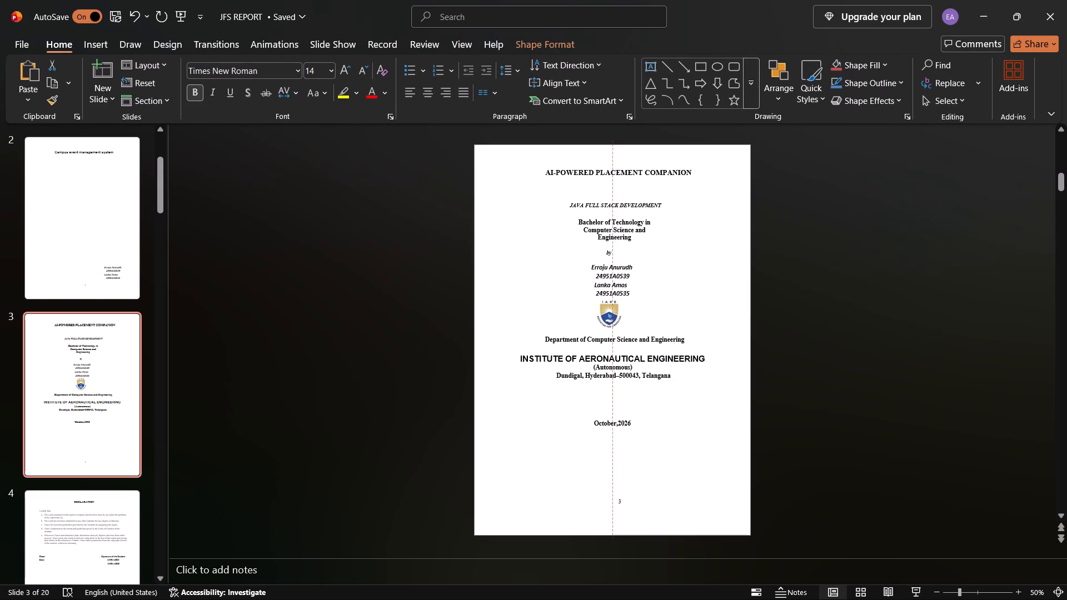
pyautogui.moveTo(624, 419); pyautogui.dragTo(622, 422)
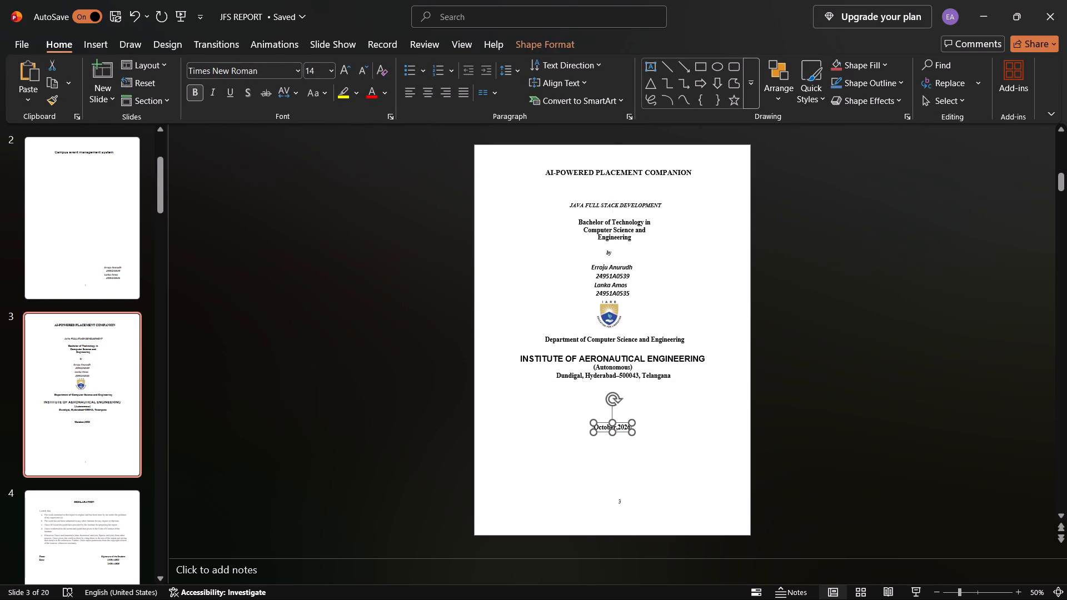
# Move the department and institute text block on slide 3 down, closer to the date.
pyautogui.click(621, 368)
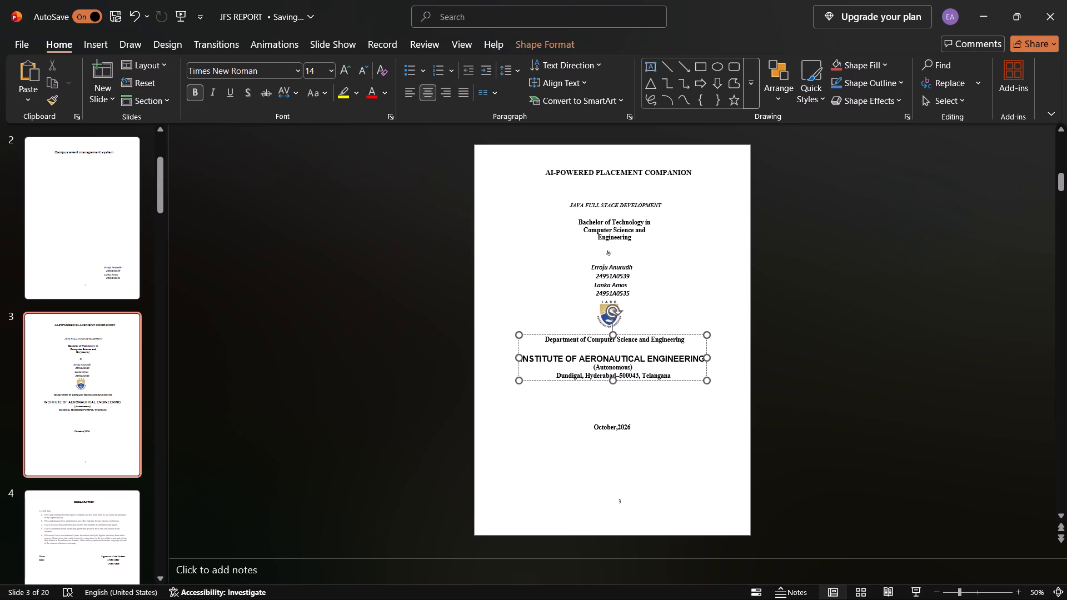
pyautogui.moveTo(639, 334); pyautogui.dragTo(641, 366)
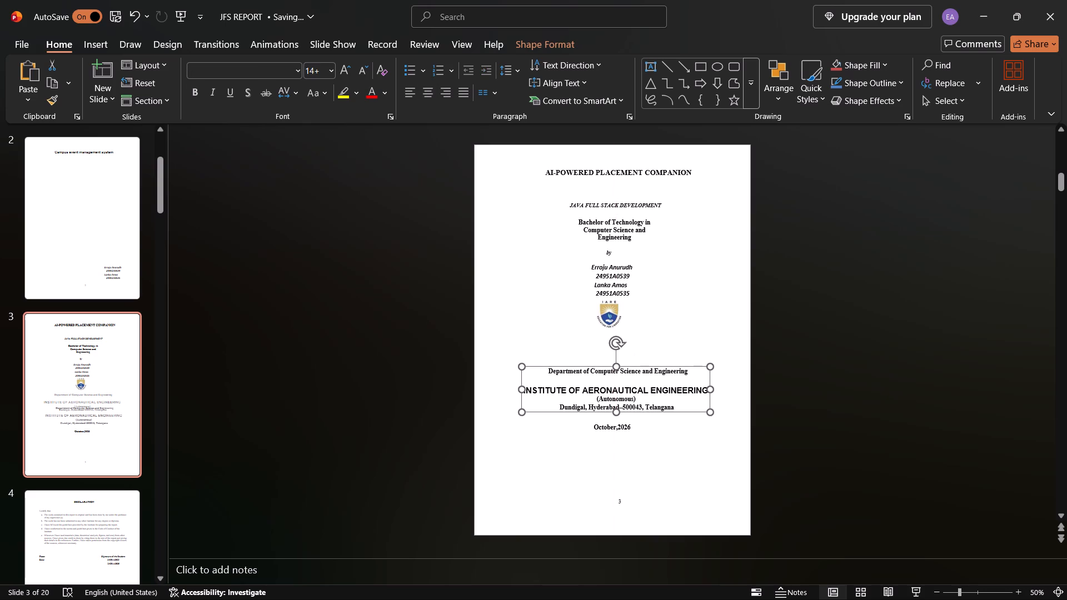
# Lower the institute logo on slide 3 into the gap between the student details and the department line.
pyautogui.moveTo(613, 318); pyautogui.dragTo(618, 328)
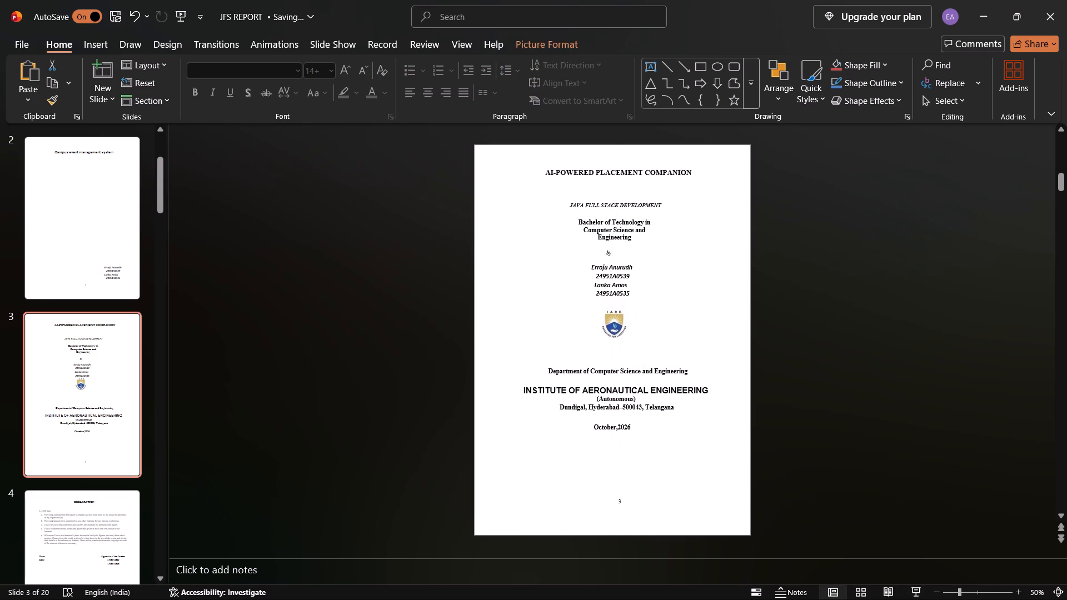
pyautogui.moveTo(618, 328); pyautogui.dragTo(618, 332)
pyautogui.click(559, 321)
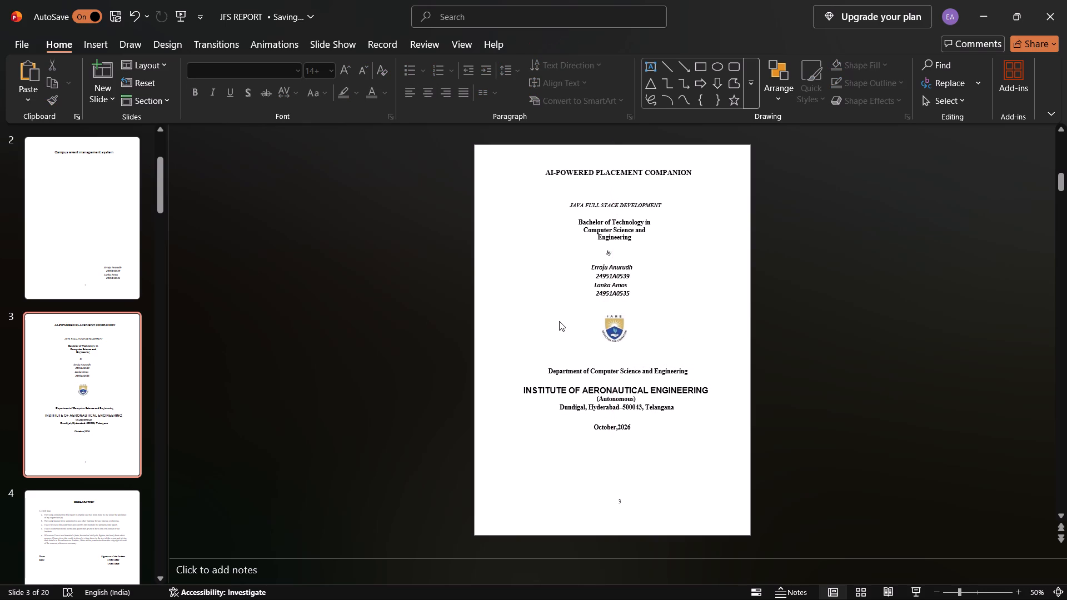
# Skim the report's slides from the cover through the chapters for a final layout check.
pyautogui.scroll(1, 559, 321)
pyautogui.scroll(-1, 559, 321)
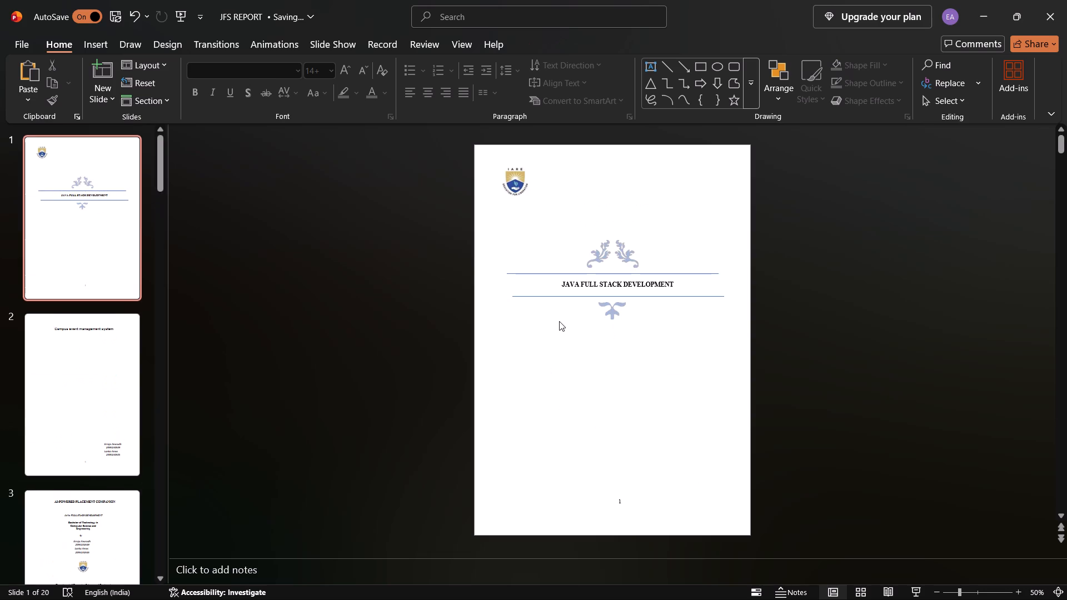
pyautogui.scroll(-1, 559, 321)
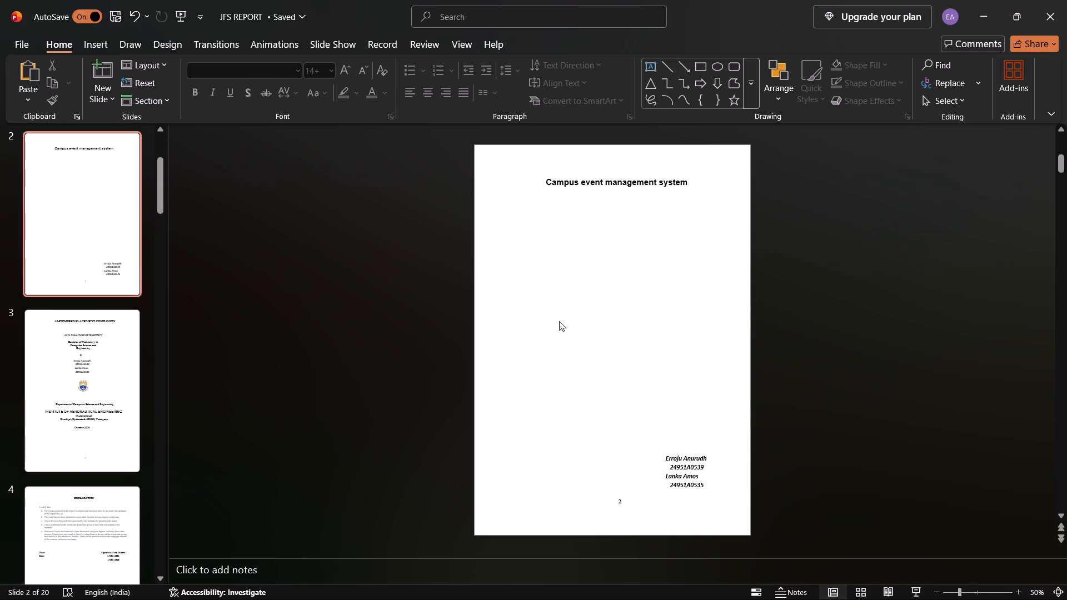
pyautogui.scroll(-1, 559, 321)
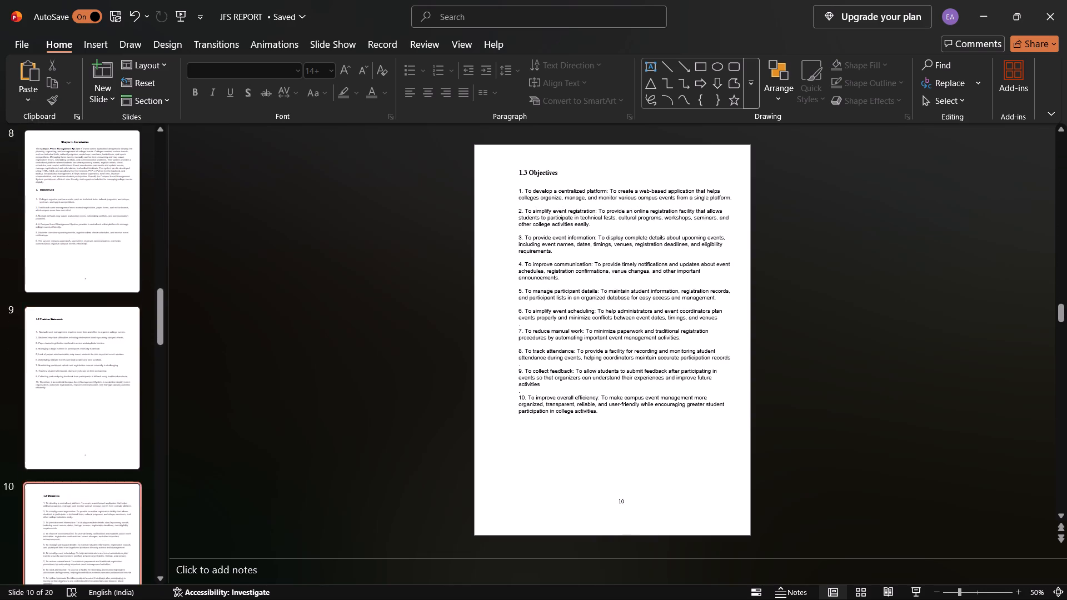
pyautogui.scroll(-6, 559, 321)
pyautogui.scroll(8, 559, 321)
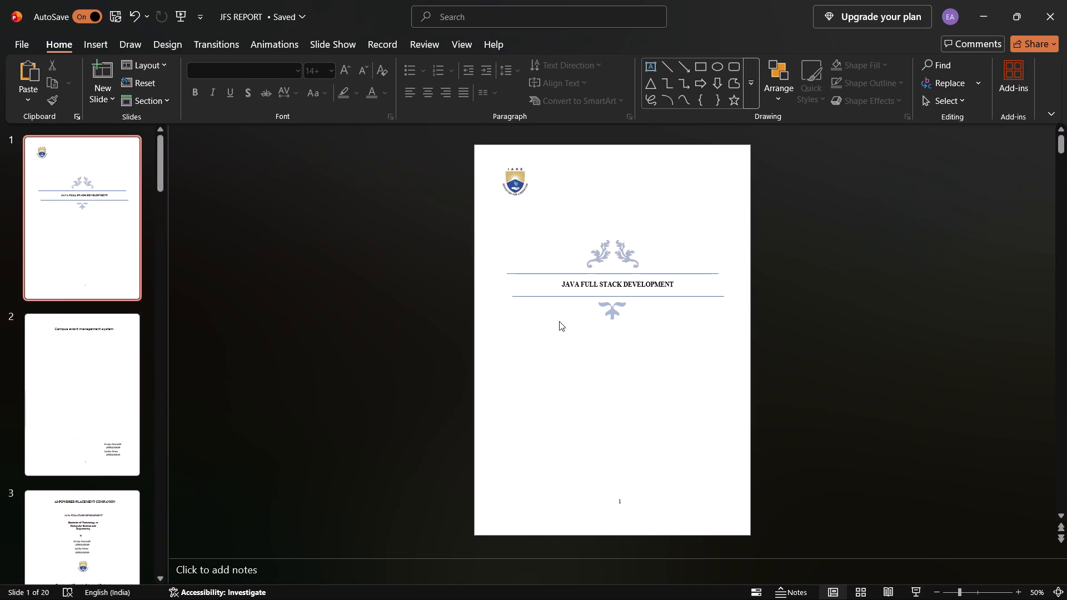
# Print all slides with Microsoft Print to PDF to the Desktop, naming the file JFS REPORT followed by the two students' first names.
pyautogui.hotkey('ctrl', 'p')
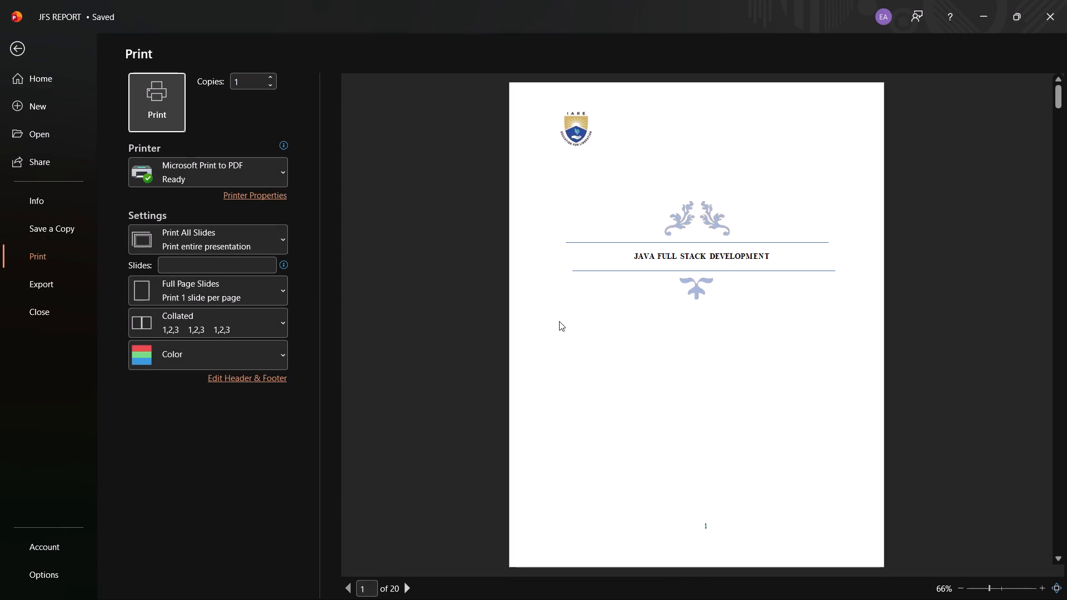
pyautogui.click(162, 120)
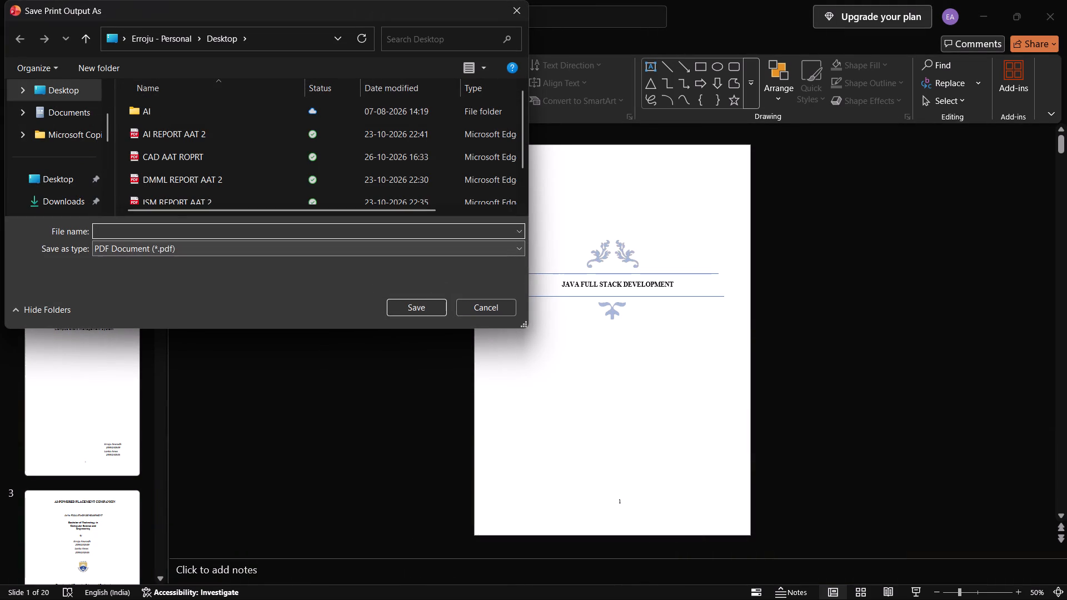
pyautogui.click(163, 227)
pyautogui.hotkey('shift', 'j')
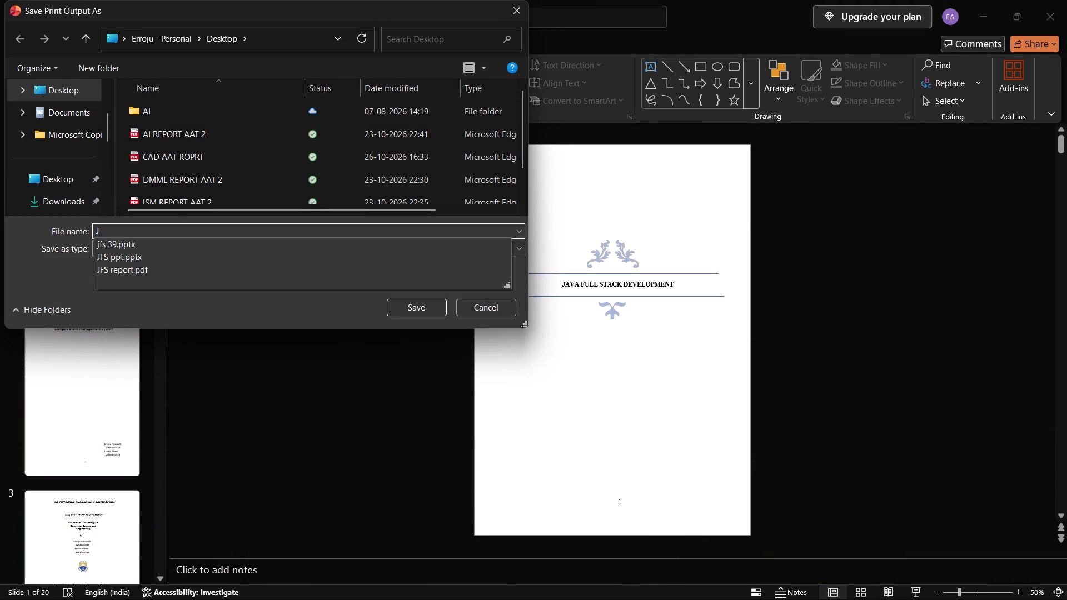
pyautogui.write('FS')
pyautogui.press('space')
pyautogui.write('RE{')
pyautogui.hotkey('shift', 'BackSpace')
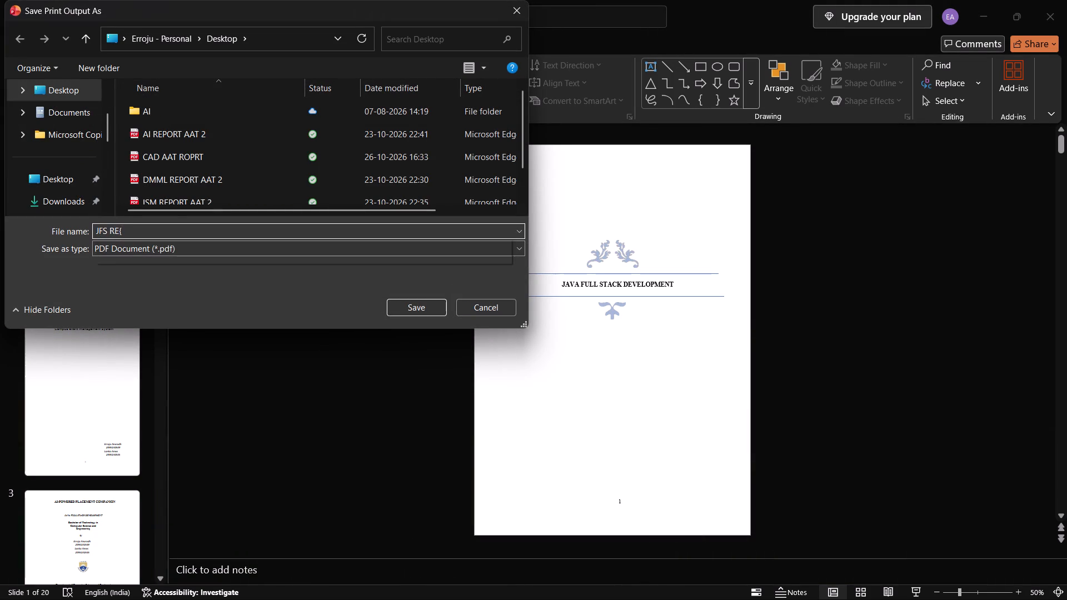
pyautogui.hotkey('shift', 'p')
pyautogui.hotkey('shift', 'r')
pyautogui.hotkey('shift', 'BackSpace')
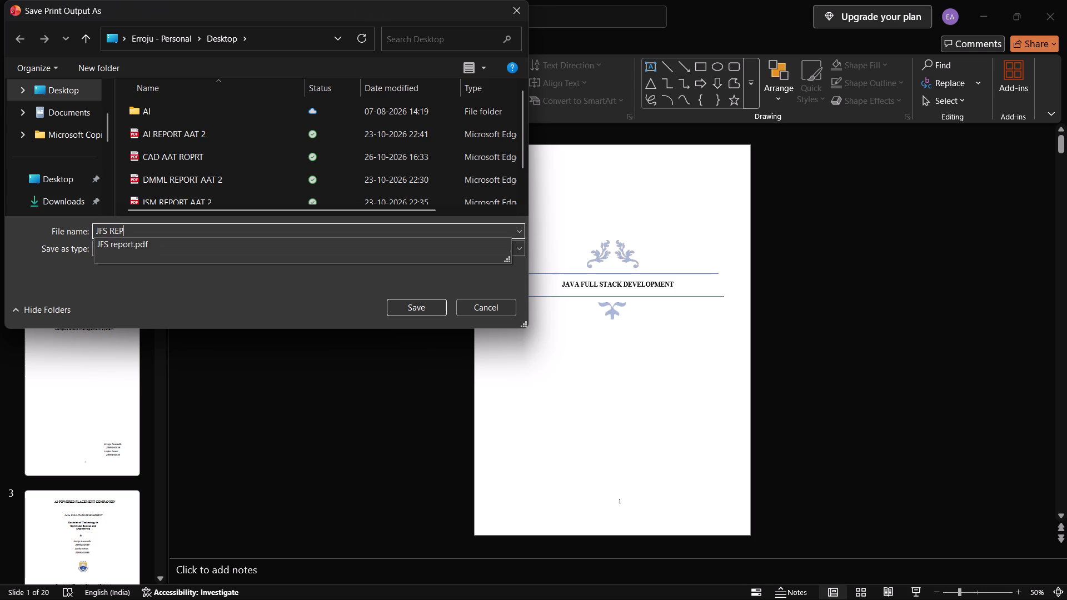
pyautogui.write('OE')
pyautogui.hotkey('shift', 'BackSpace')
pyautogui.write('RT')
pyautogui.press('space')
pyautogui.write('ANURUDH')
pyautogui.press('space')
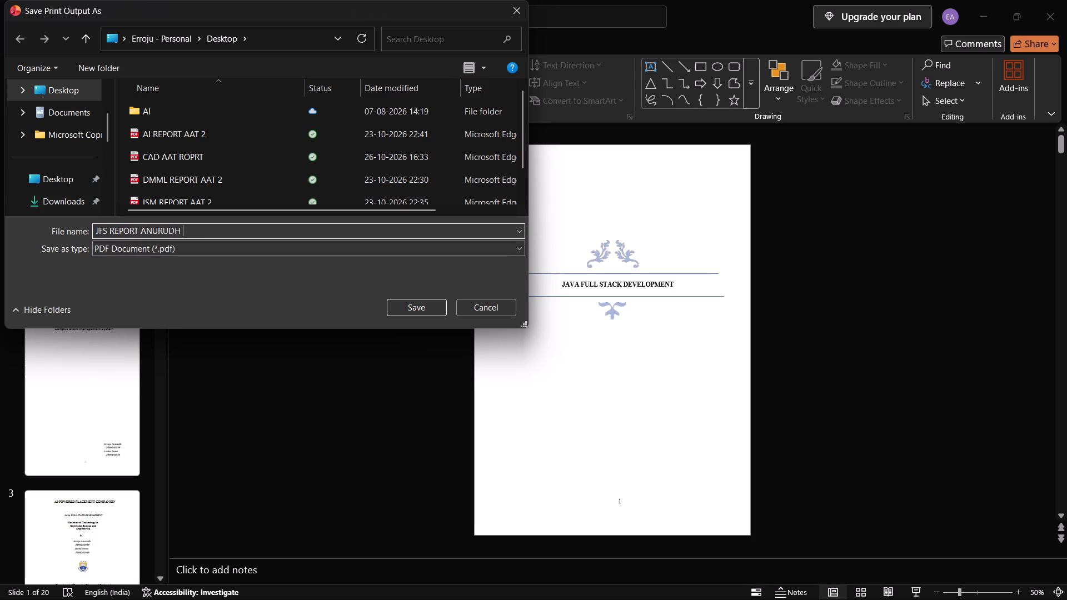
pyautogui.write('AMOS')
# Save the named JFS report print output as a PDF document on the Desktop.
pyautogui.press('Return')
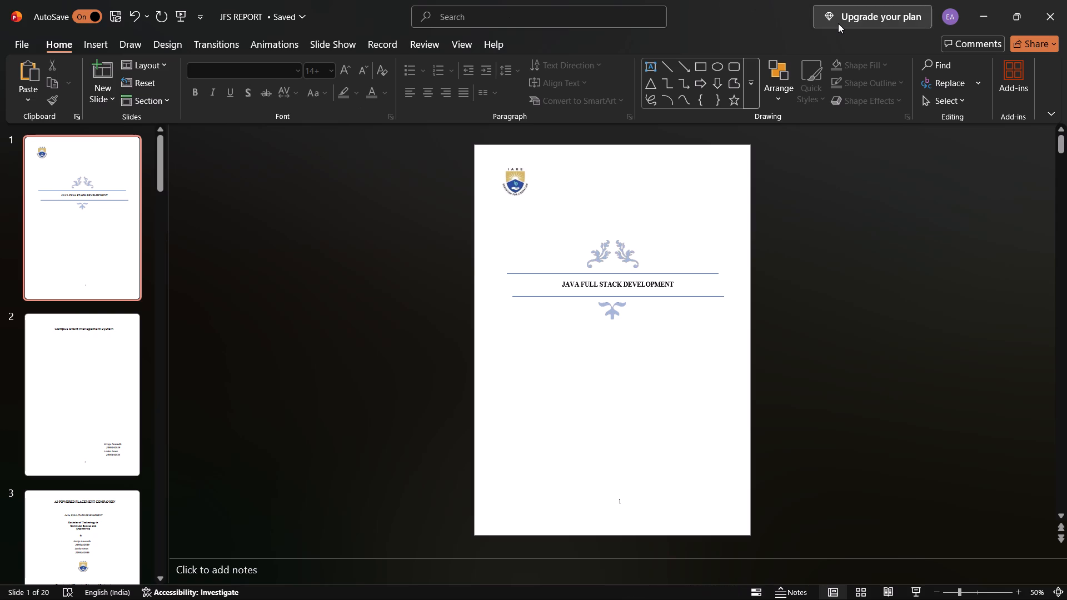
# Minimize the presentation and the CampusEvents browser window to reach the desktop with the exported files.
pyautogui.click(982, 4)
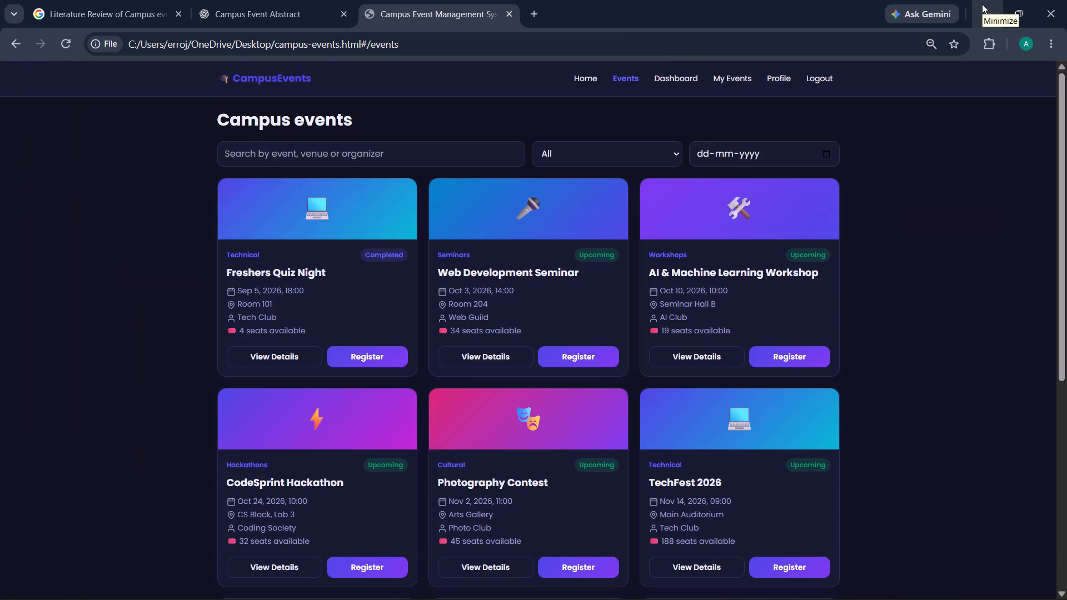
pyautogui.click(982, 4)
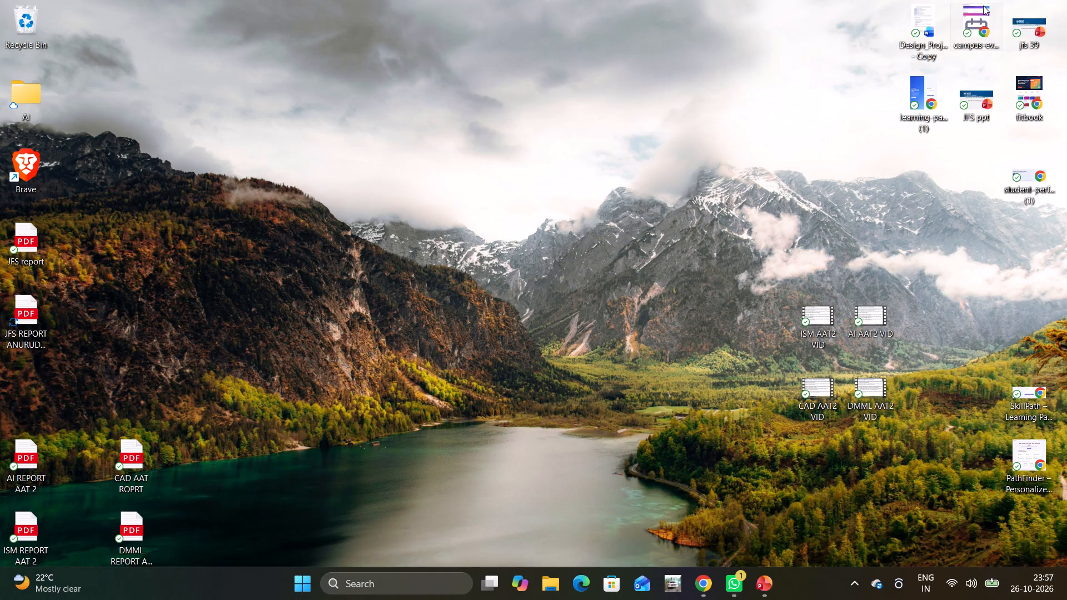
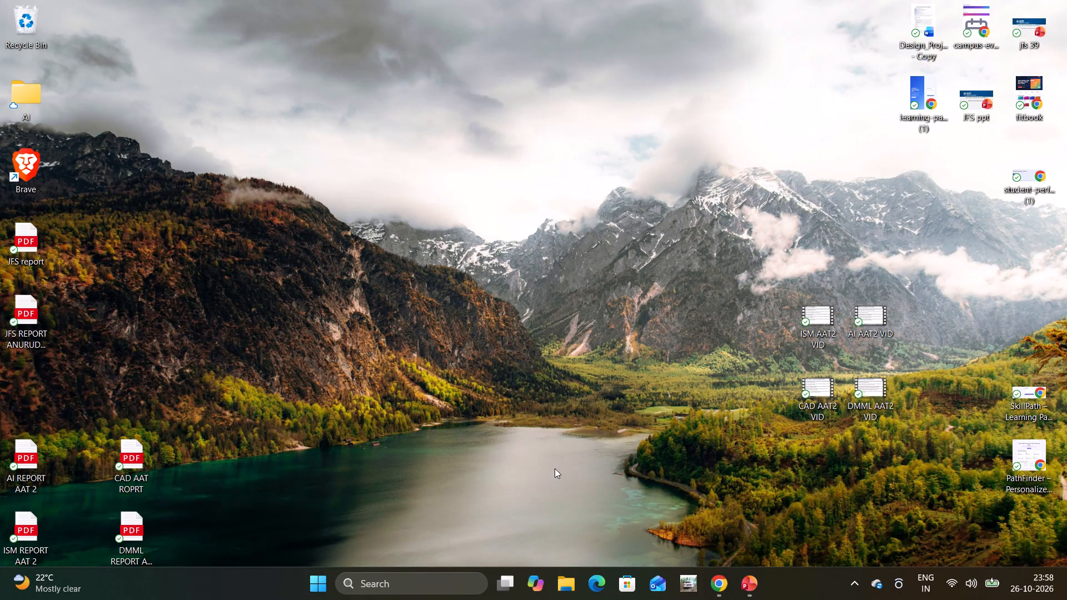
# Open Windows search from the desktop.
pyautogui.click(430, 577)
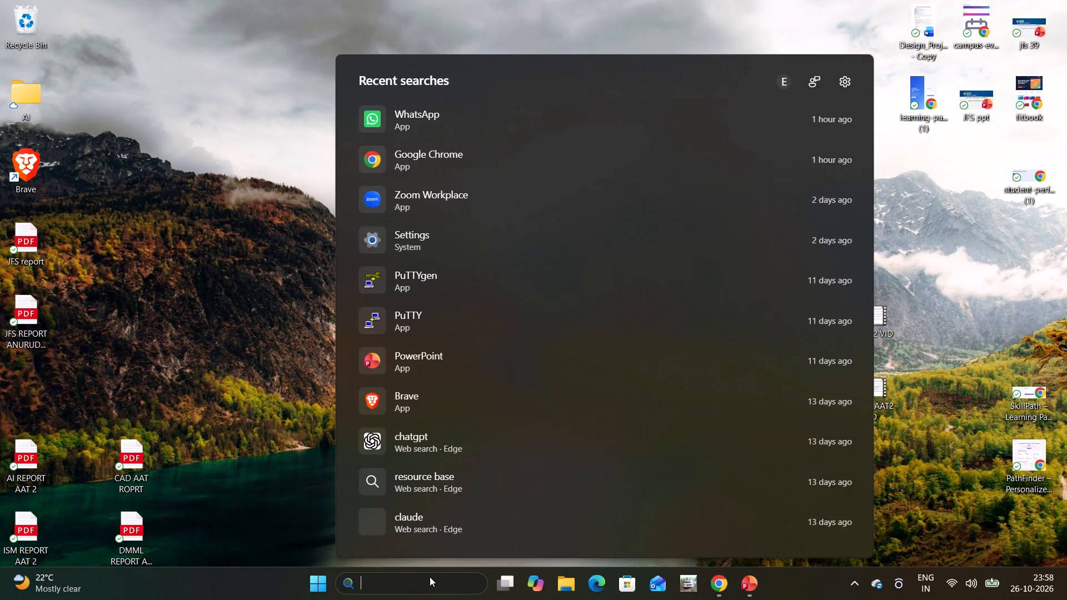
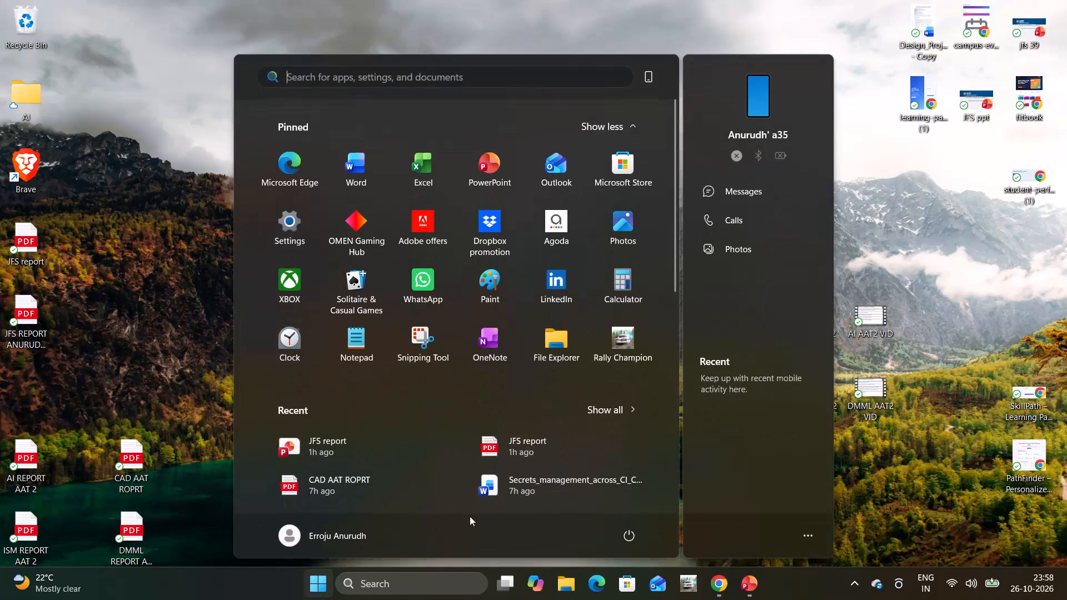
# Shut down the computer from the Windows power options.
pyautogui.click(636, 537)
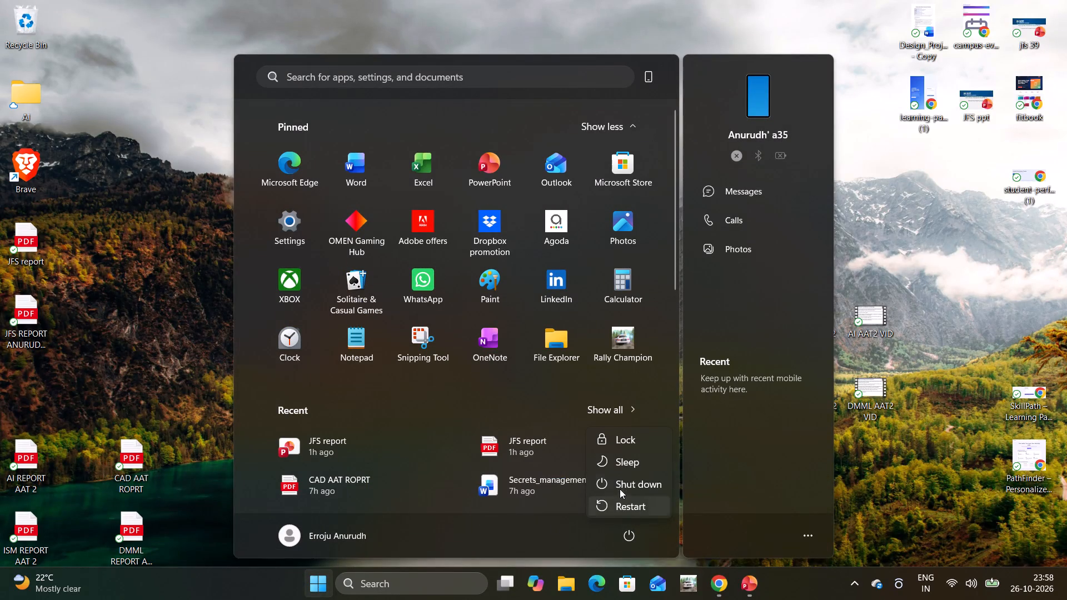
pyautogui.click(617, 483)
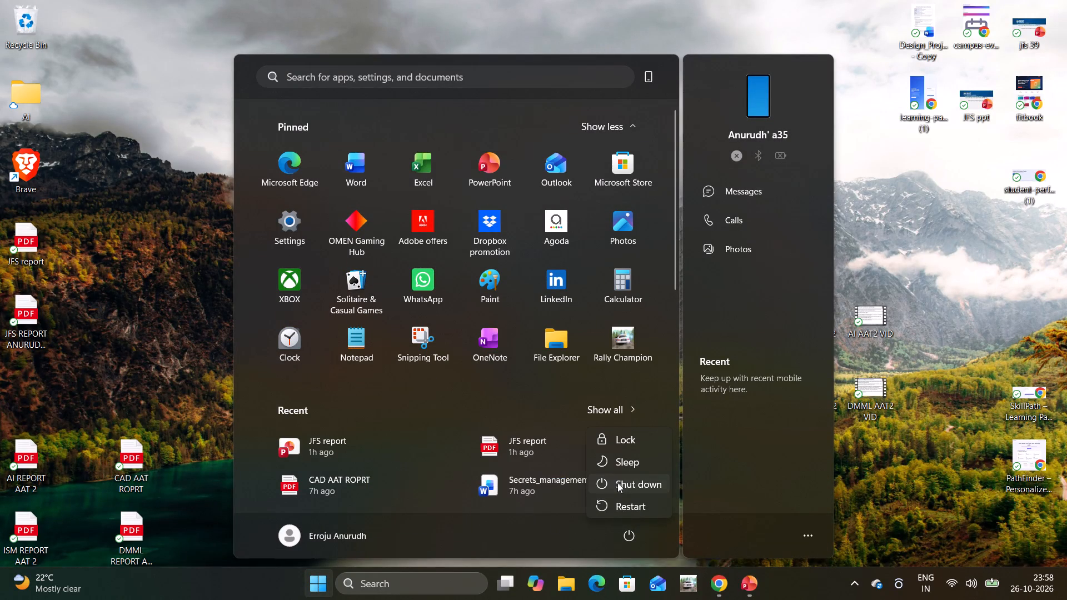